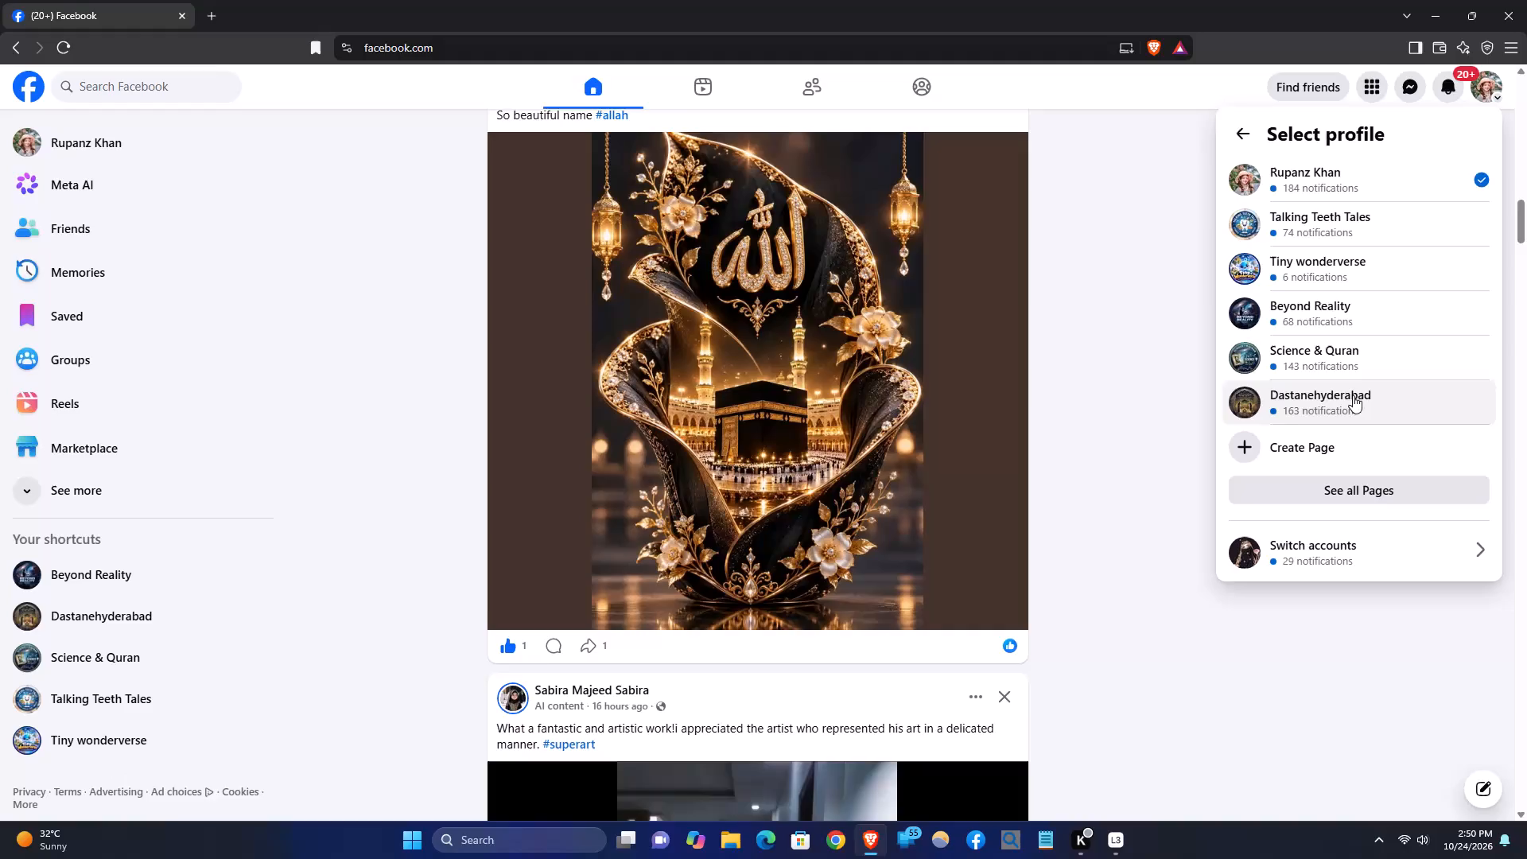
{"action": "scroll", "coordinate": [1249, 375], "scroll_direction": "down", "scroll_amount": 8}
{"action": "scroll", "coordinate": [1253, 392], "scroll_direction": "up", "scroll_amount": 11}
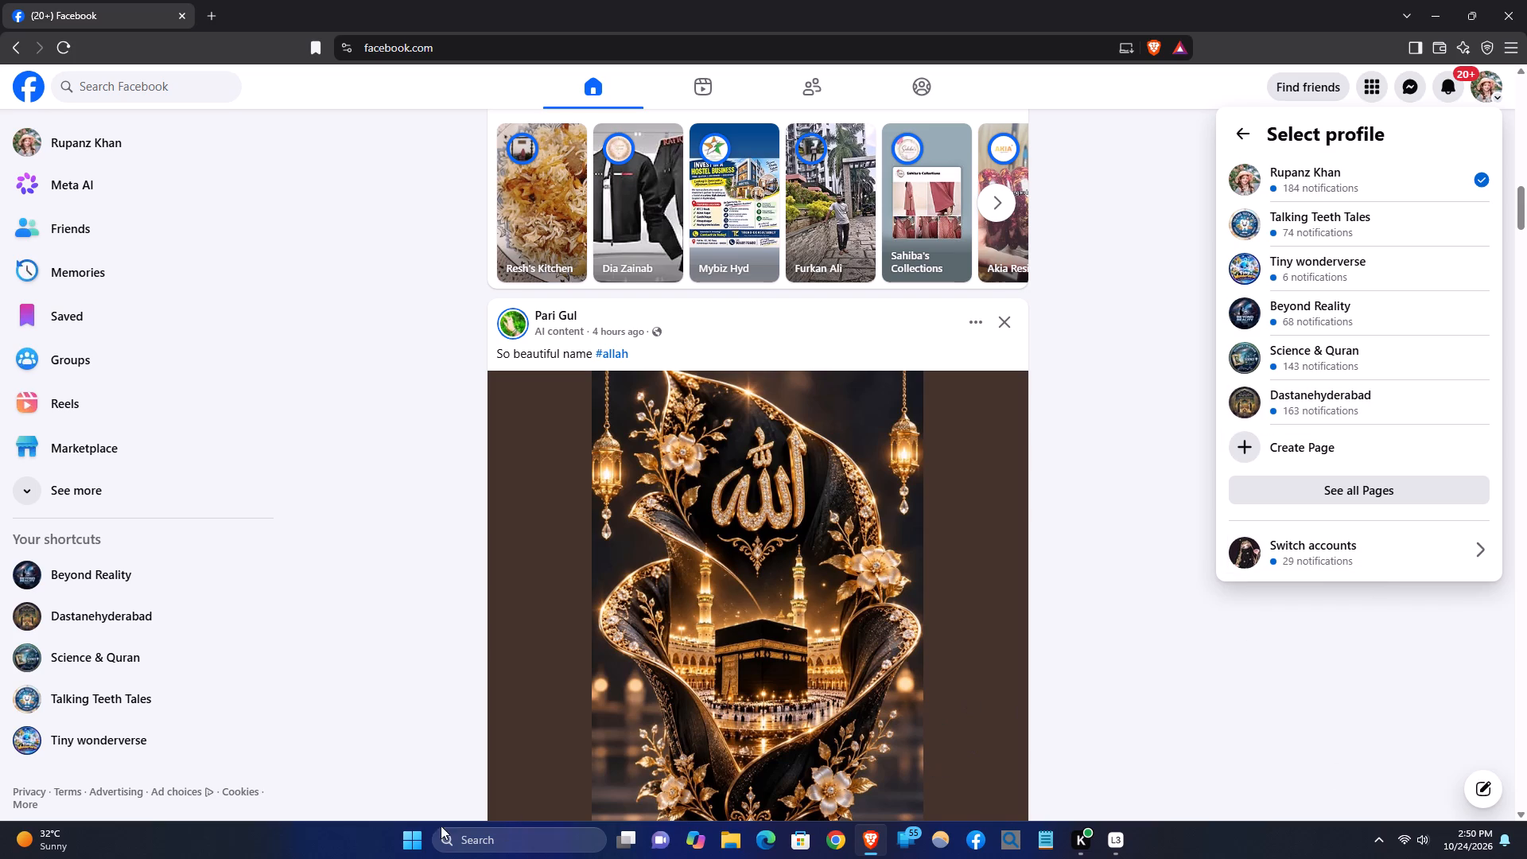
Launch Microsoft Excel 2010 from the recently used apps in Windows search.
{"action": "left_click", "coordinate": [422, 838]}
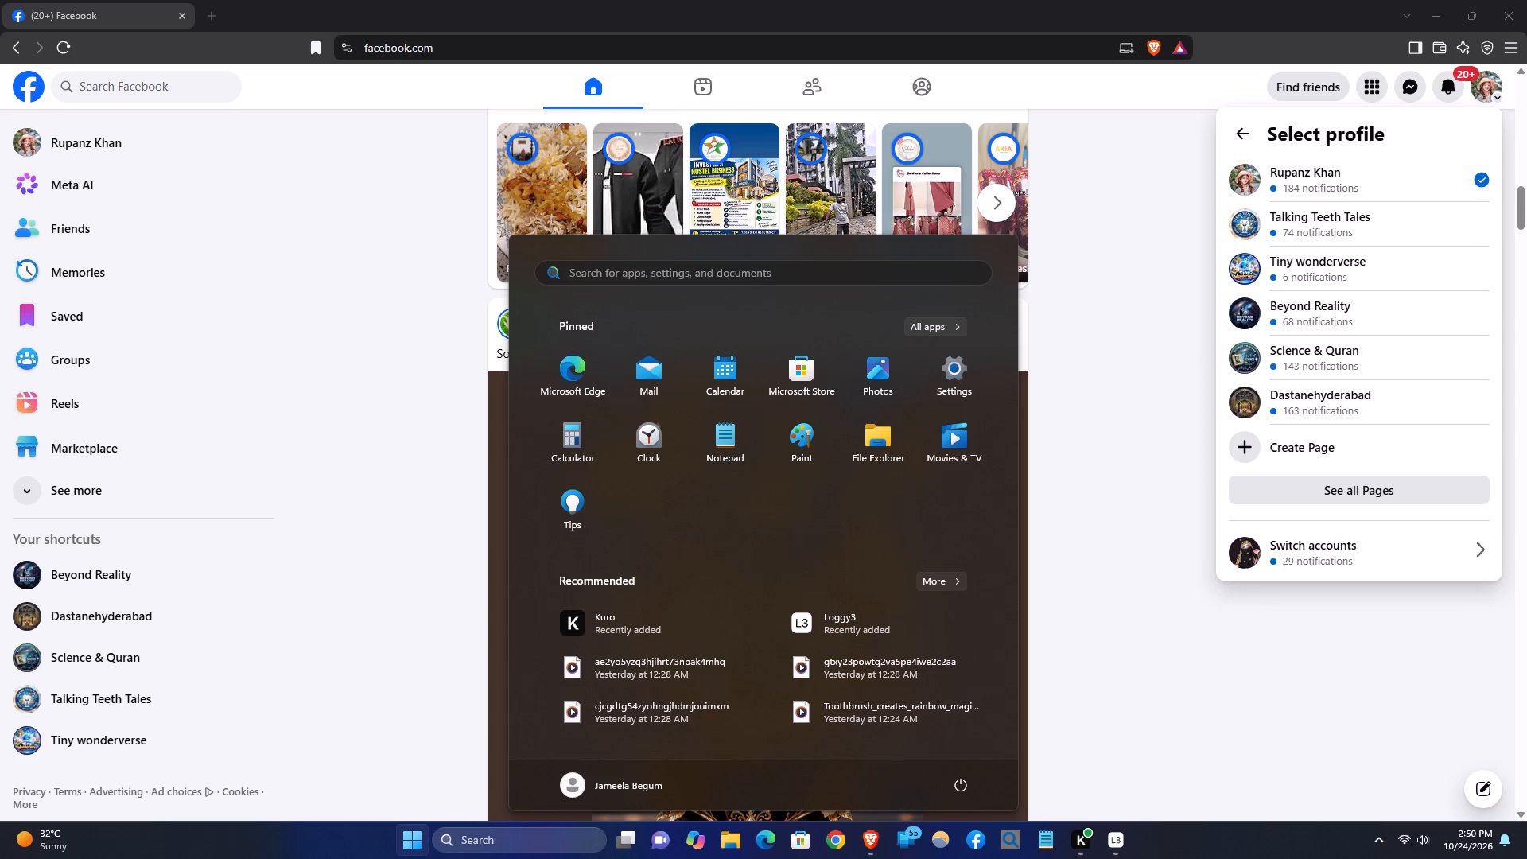
{"action": "left_click", "coordinate": [484, 834]}
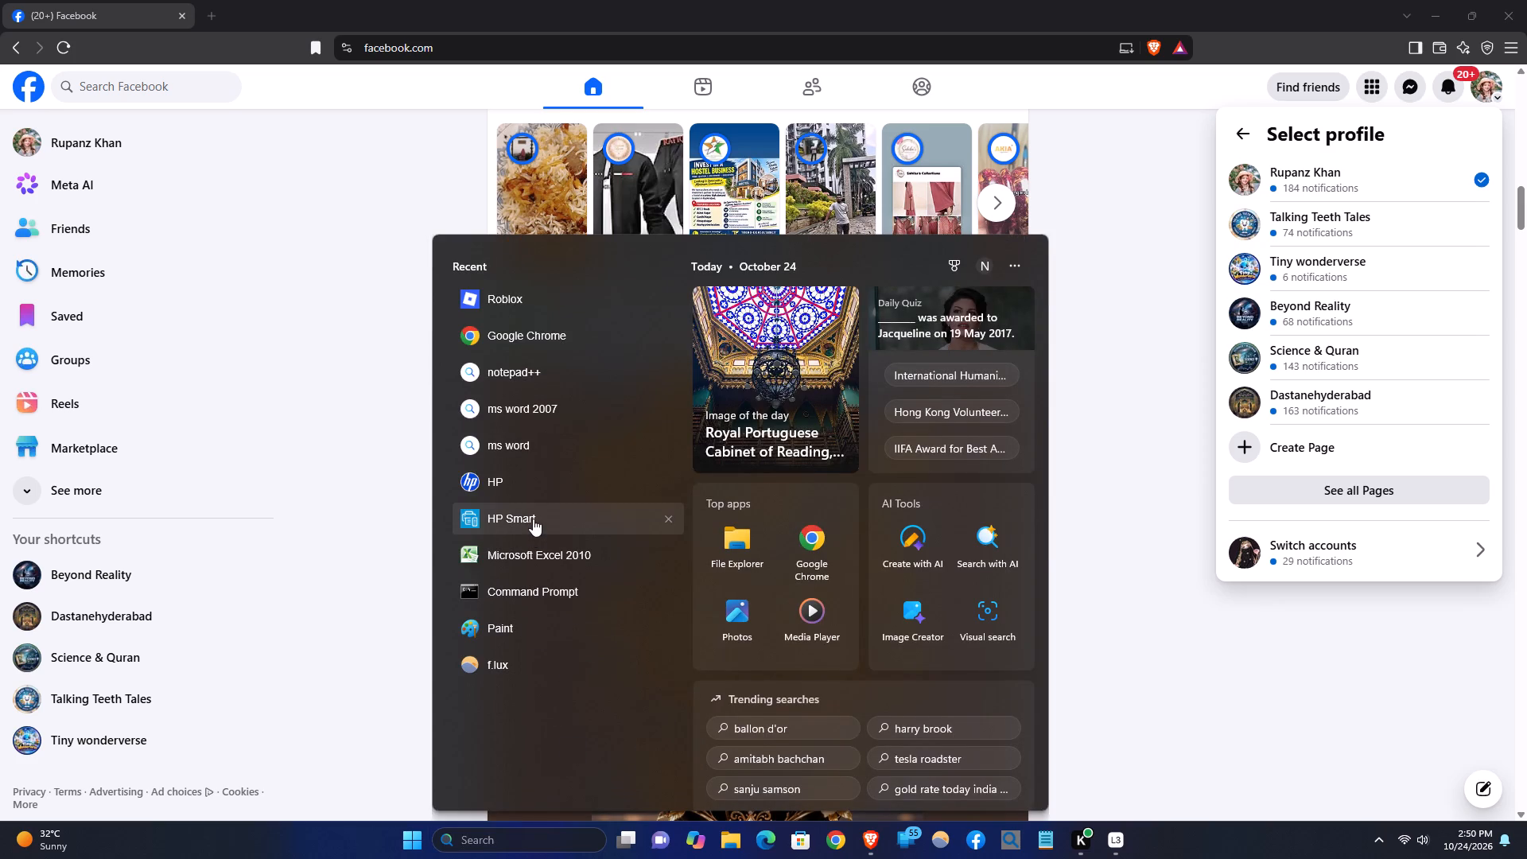
{"action": "left_click", "coordinate": [534, 547]}
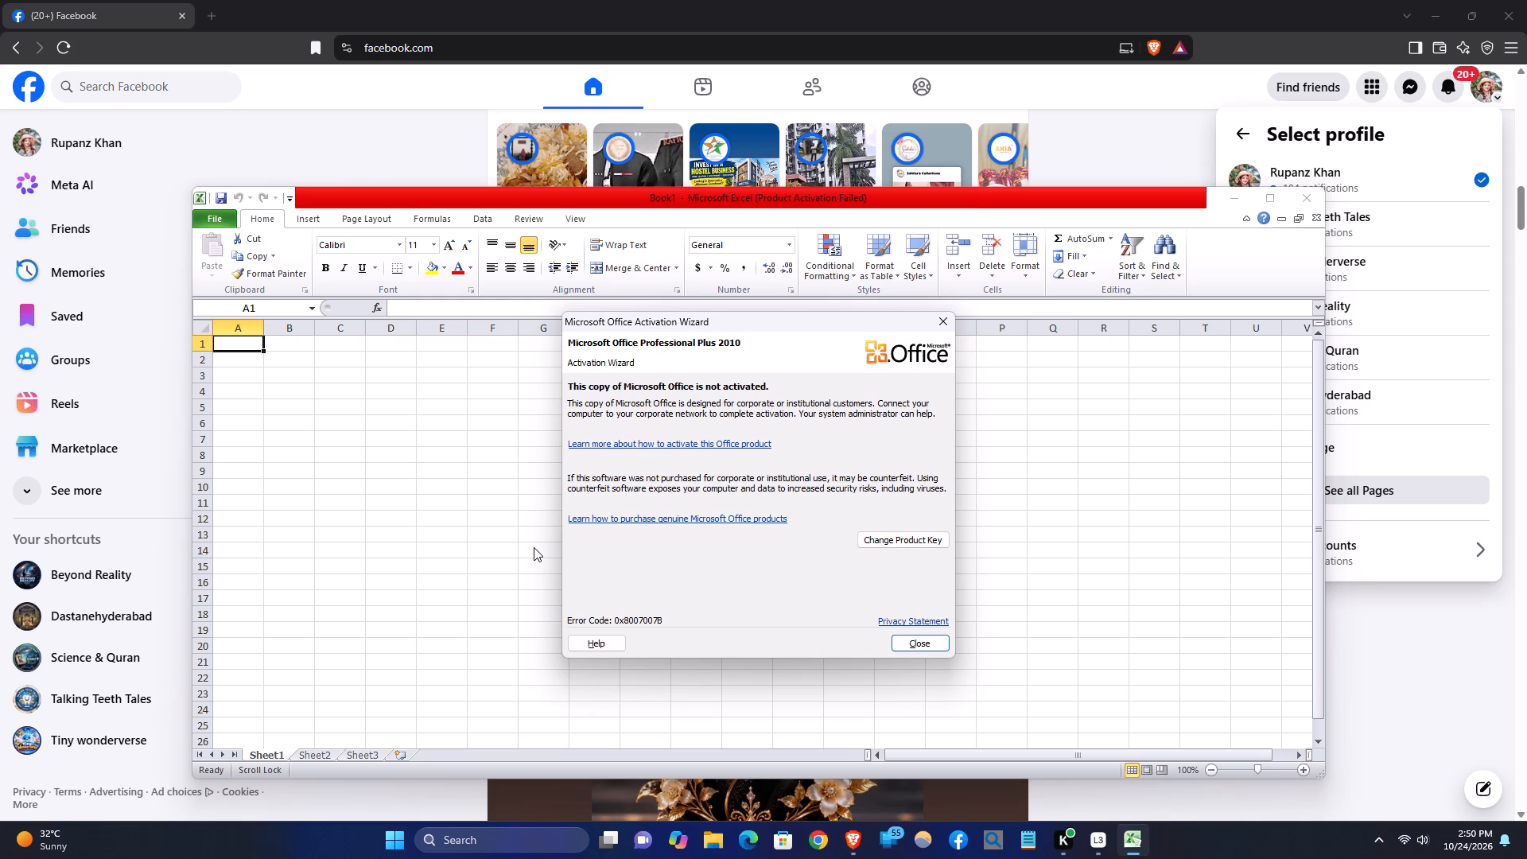
Dismiss the Office activation wizard and maximize the blank workbook's window.
{"action": "left_click", "coordinate": [908, 646]}
{"action": "left_click", "coordinate": [1279, 199]}
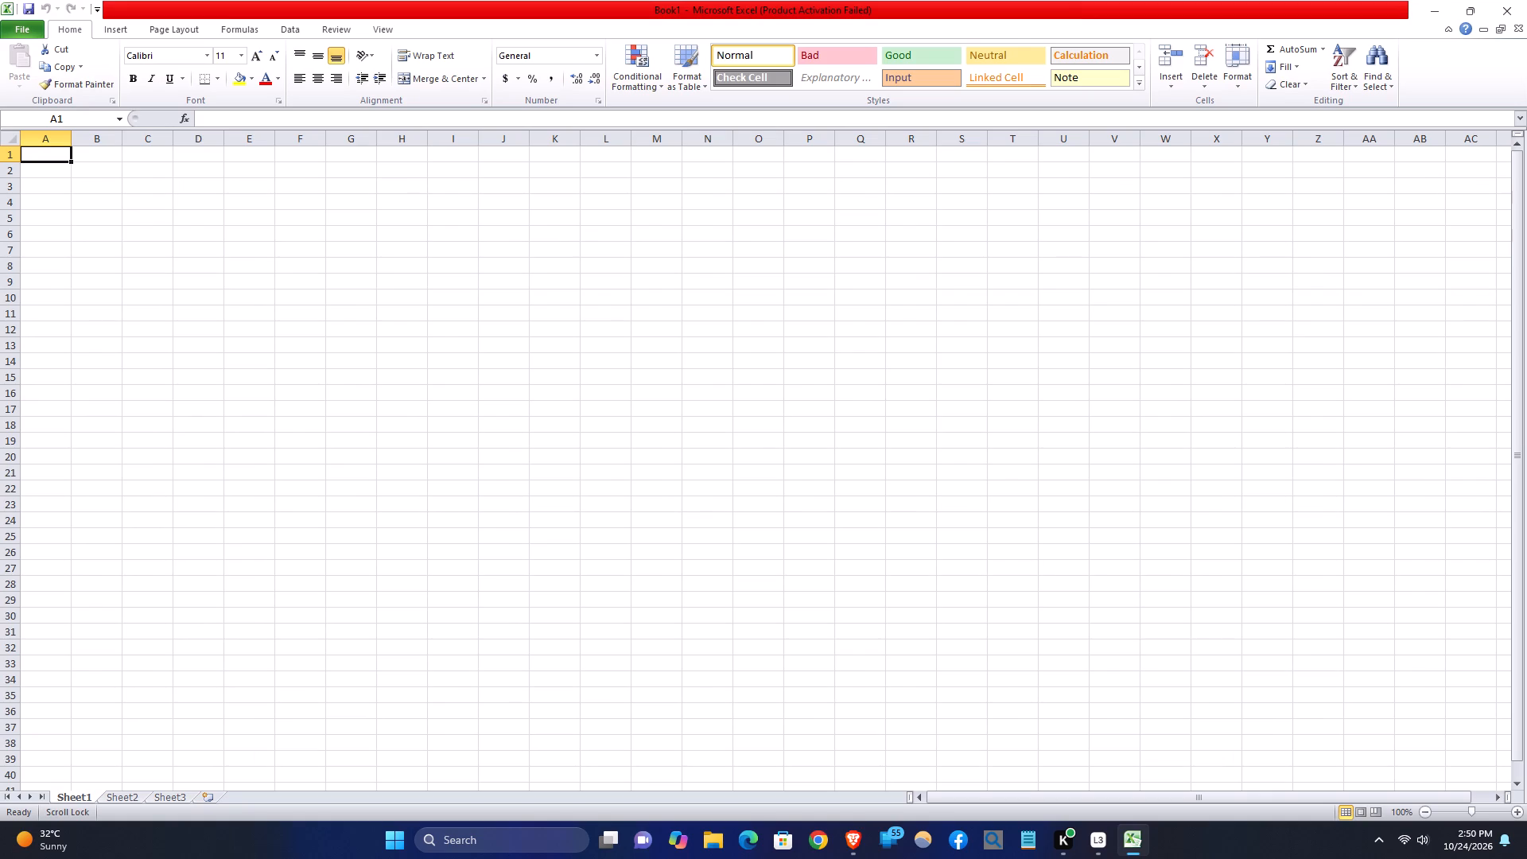
Enter the column header SL.NO in capital letters in cell A1 of Sheet1.
{"action": "type", "text": "sl.no"}
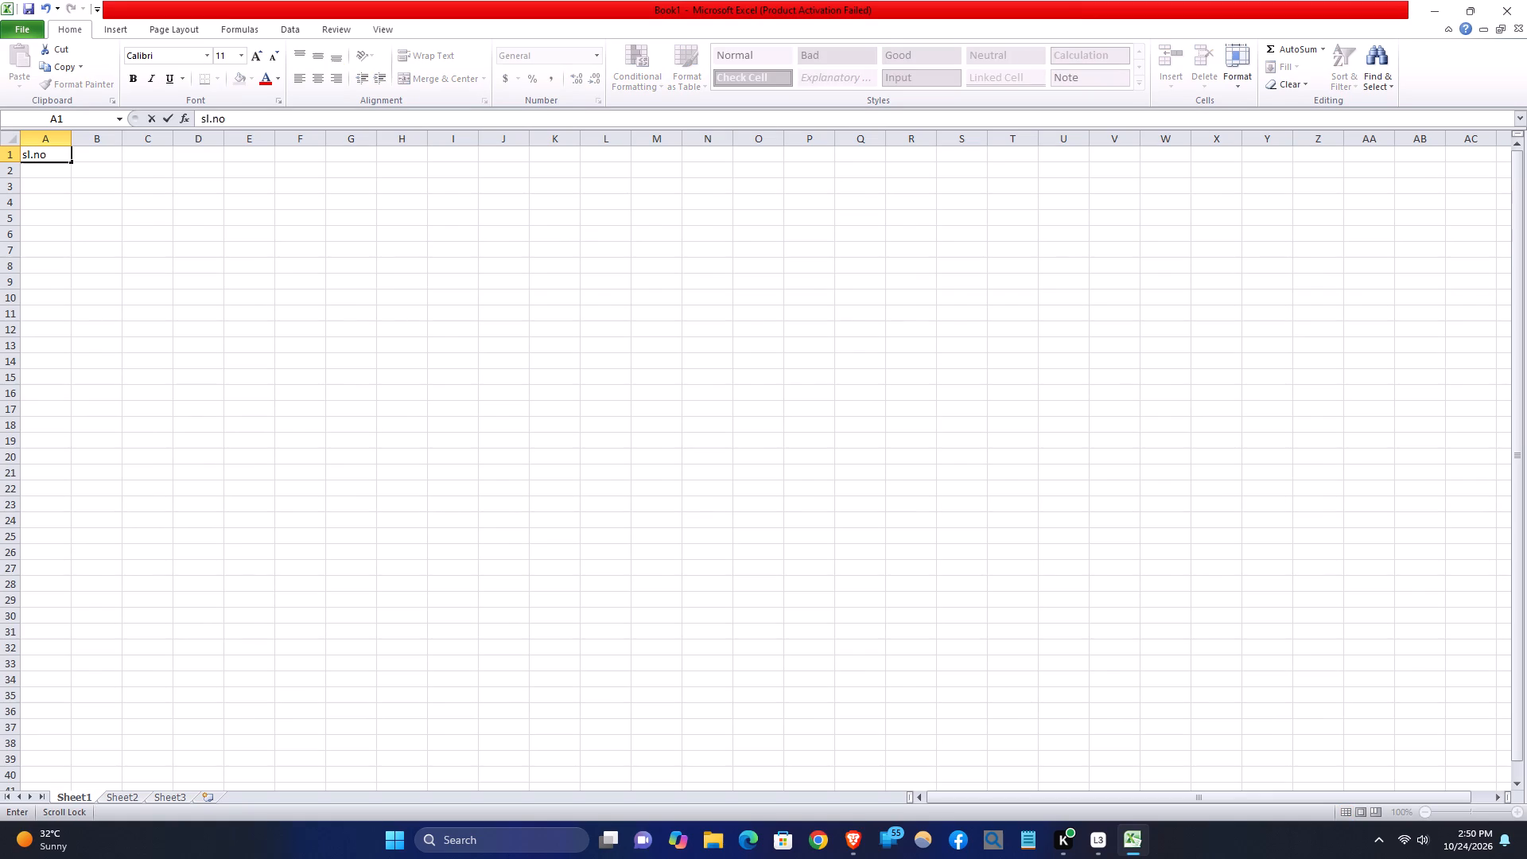
{"action": "key", "text": "BackSpace"}
{"action": "key", "text": "BackSpace"}
{"action": "key", "text": "BackSpace"}
{"action": "key", "text": "BackSpace"}
{"action": "key", "text": "BackSpace"}
{"action": "type", "text": "SL.NO"}
{"action": "key", "text": "Right"}
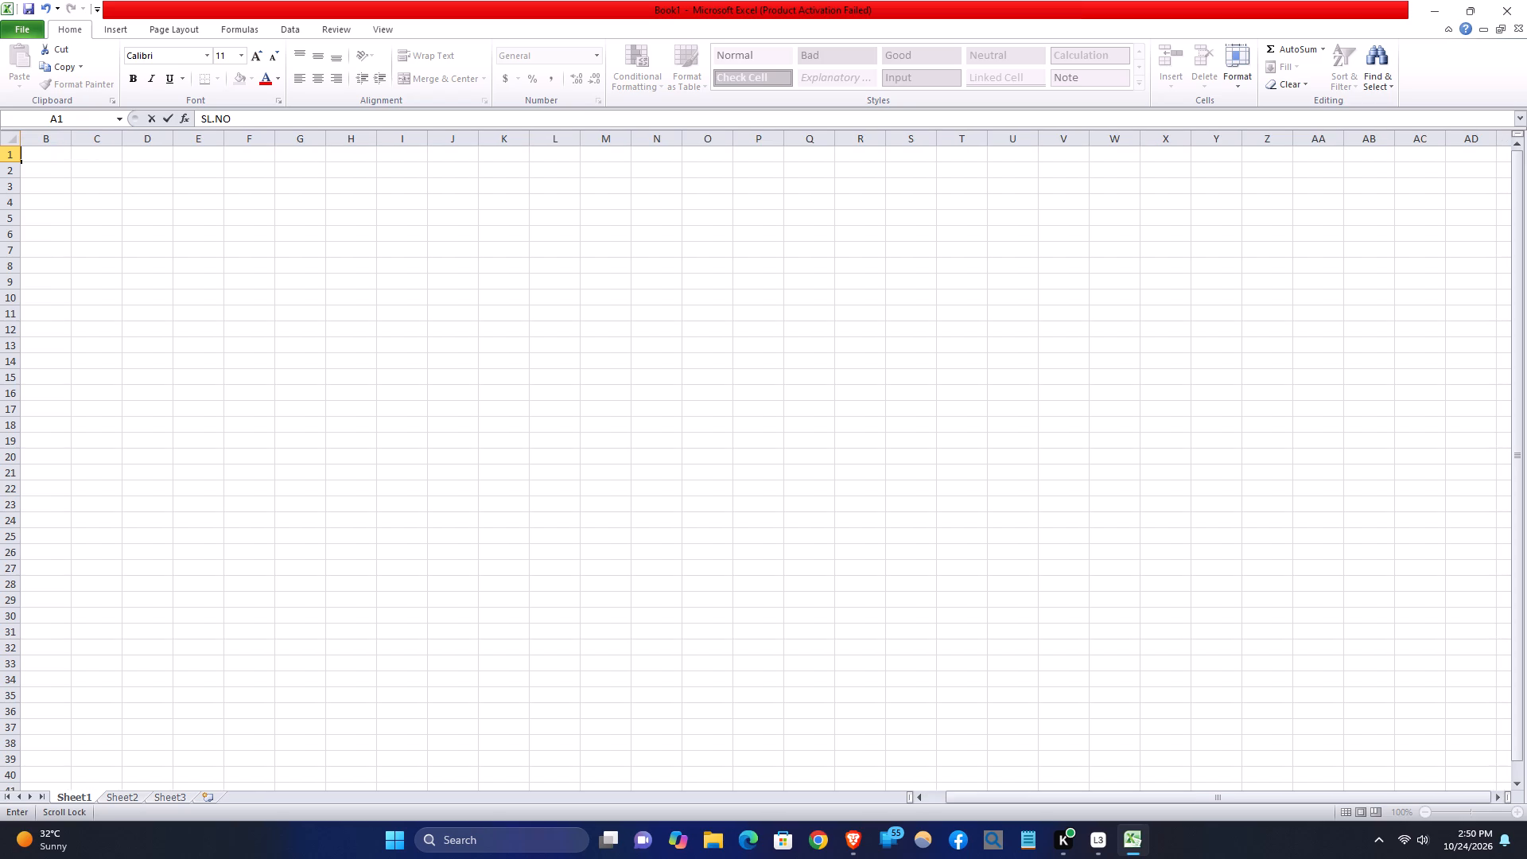
{"action": "key", "text": "Left"}
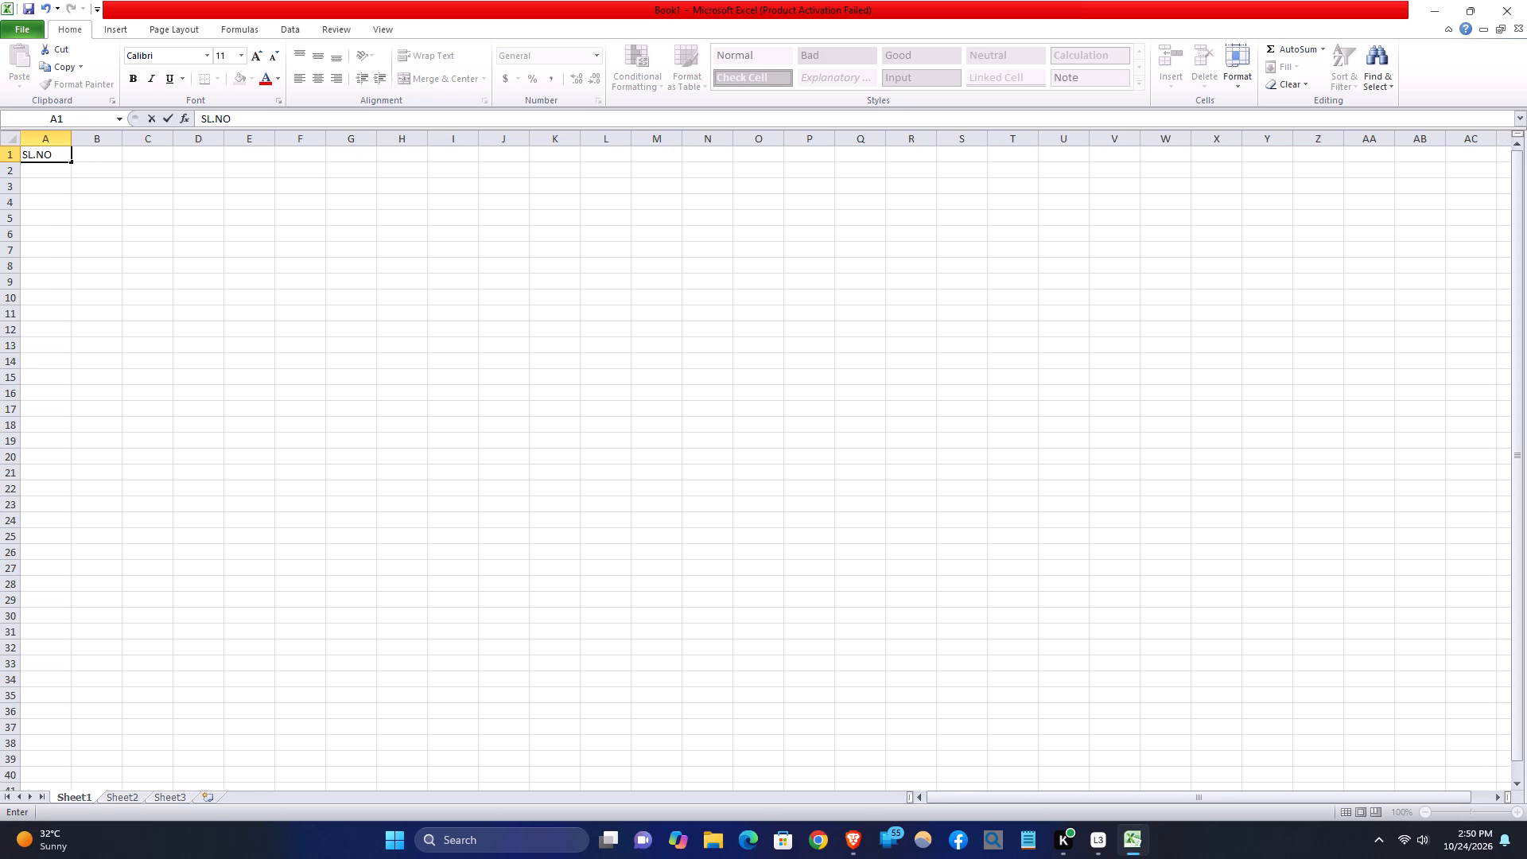
{"action": "key", "text": "Right"}
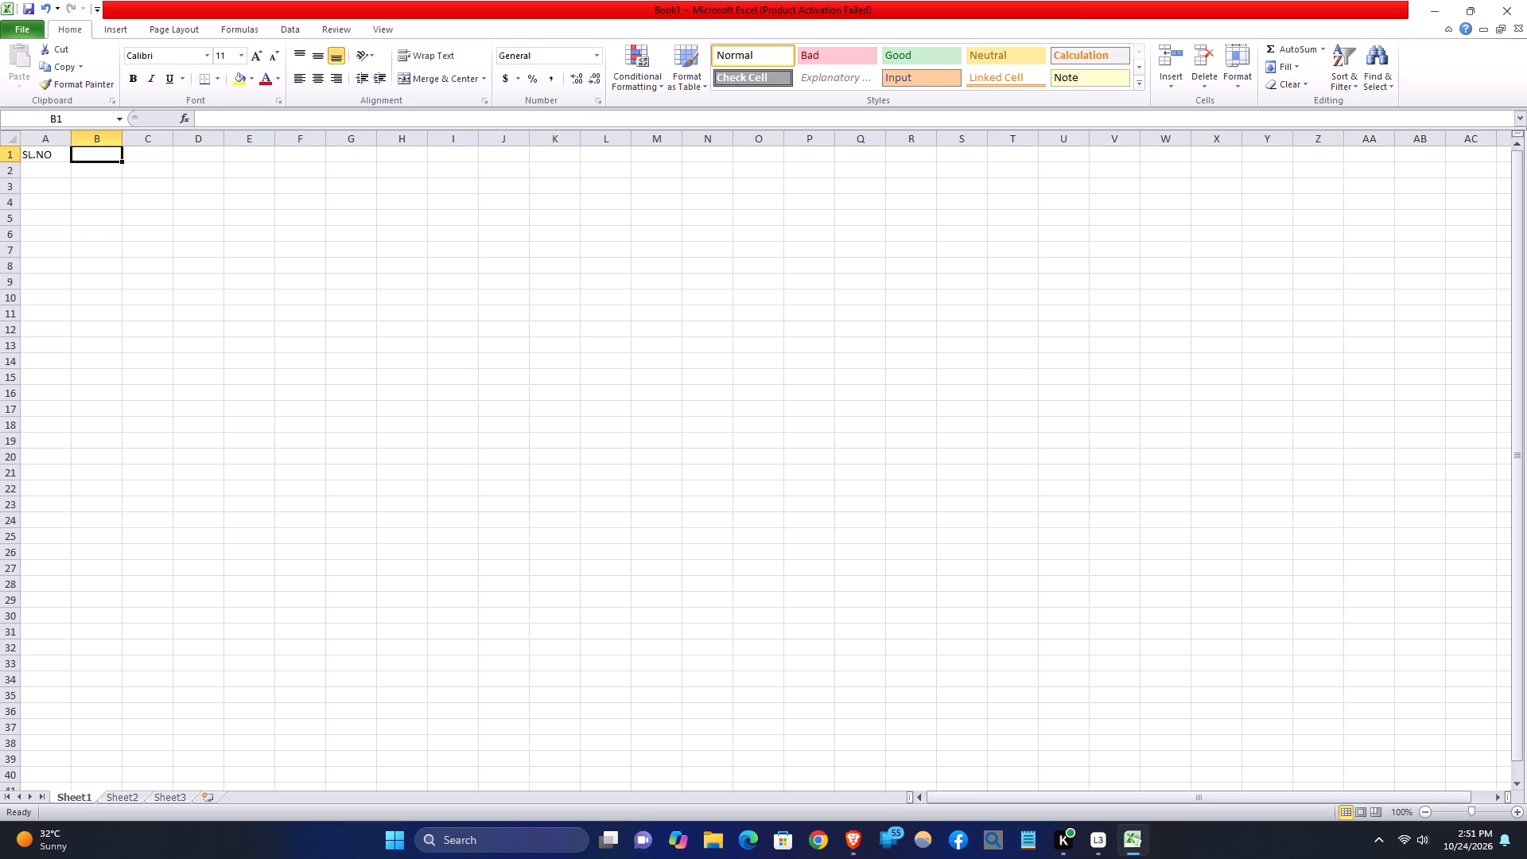
Enter the column header FB ID NAME in cell B1.
{"action": "key", "text": "b"}
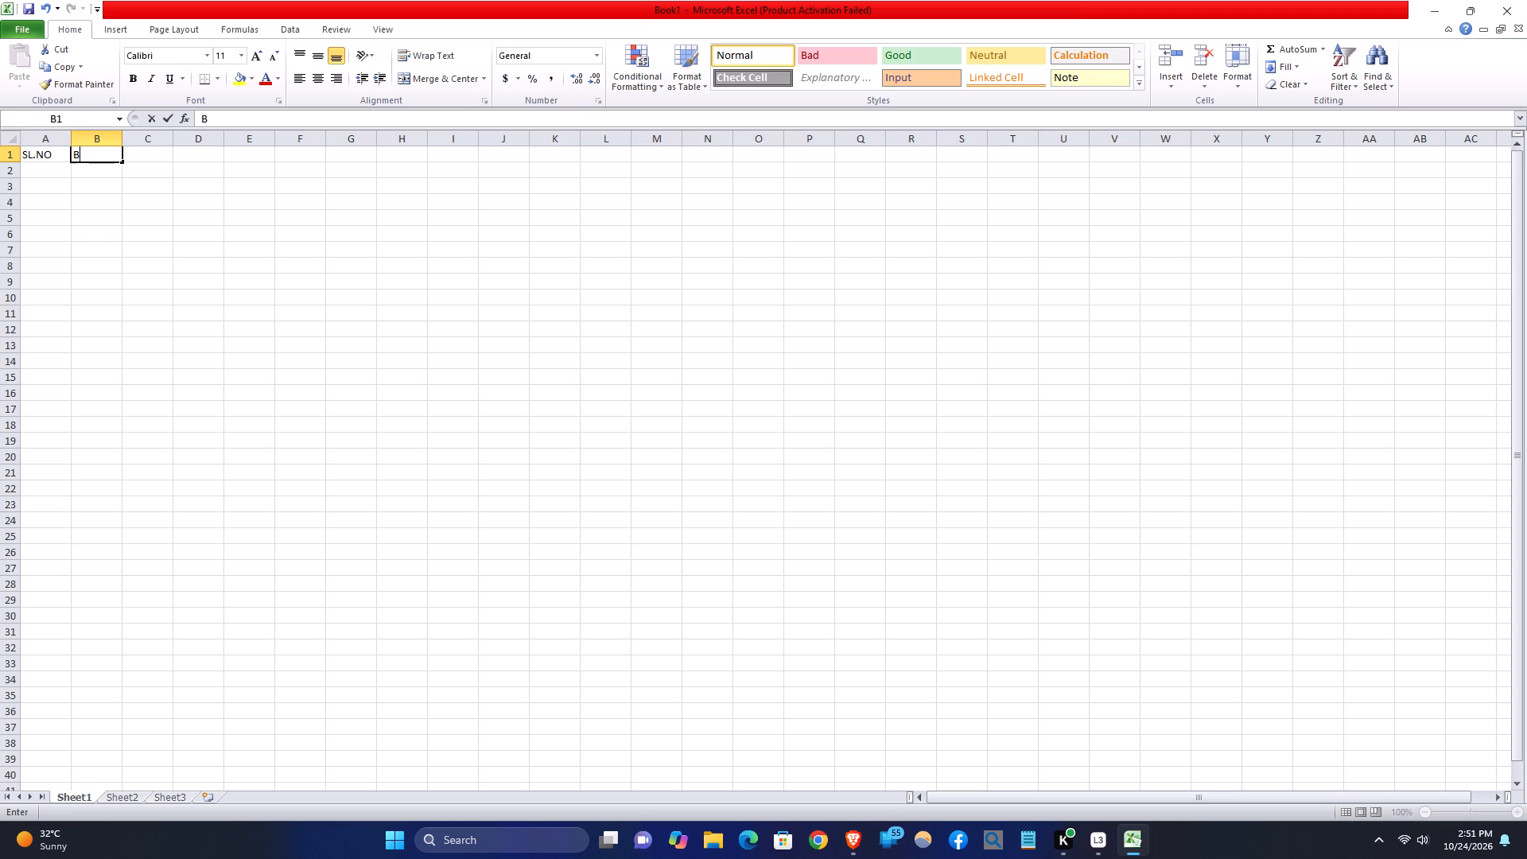
{"action": "key", "text": "BackSpace"}
{"action": "type", "text": "FB"}
{"action": "key", "text": "space"}
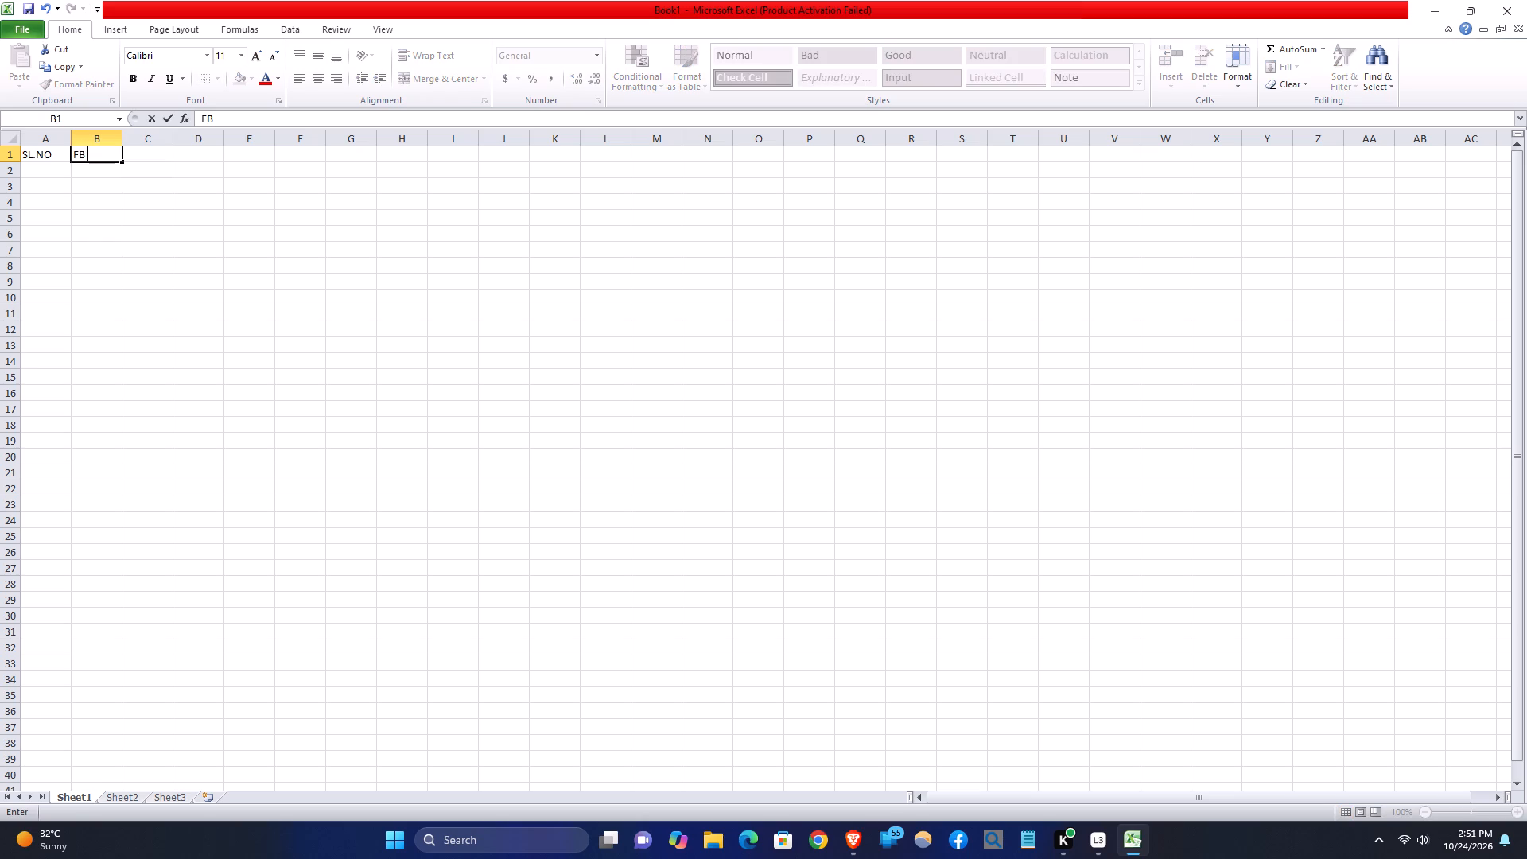
{"action": "type", "text": "ID NAME"}
{"action": "key", "text": "Right"}
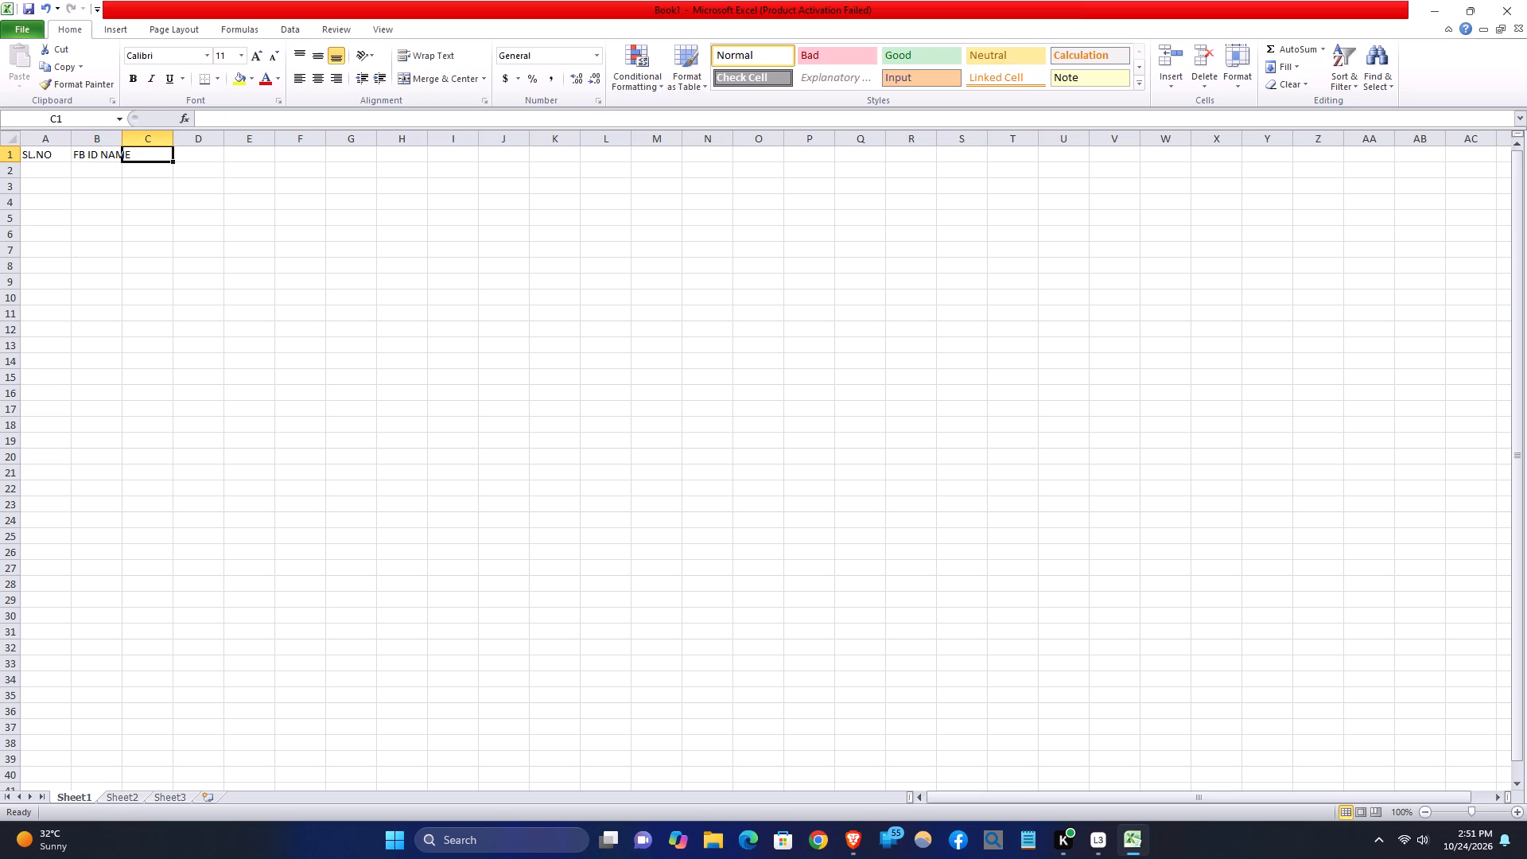
Enter the column header FB PAGE NAME in cell C1.
{"action": "type", "text": "FB PAGE NAME"}
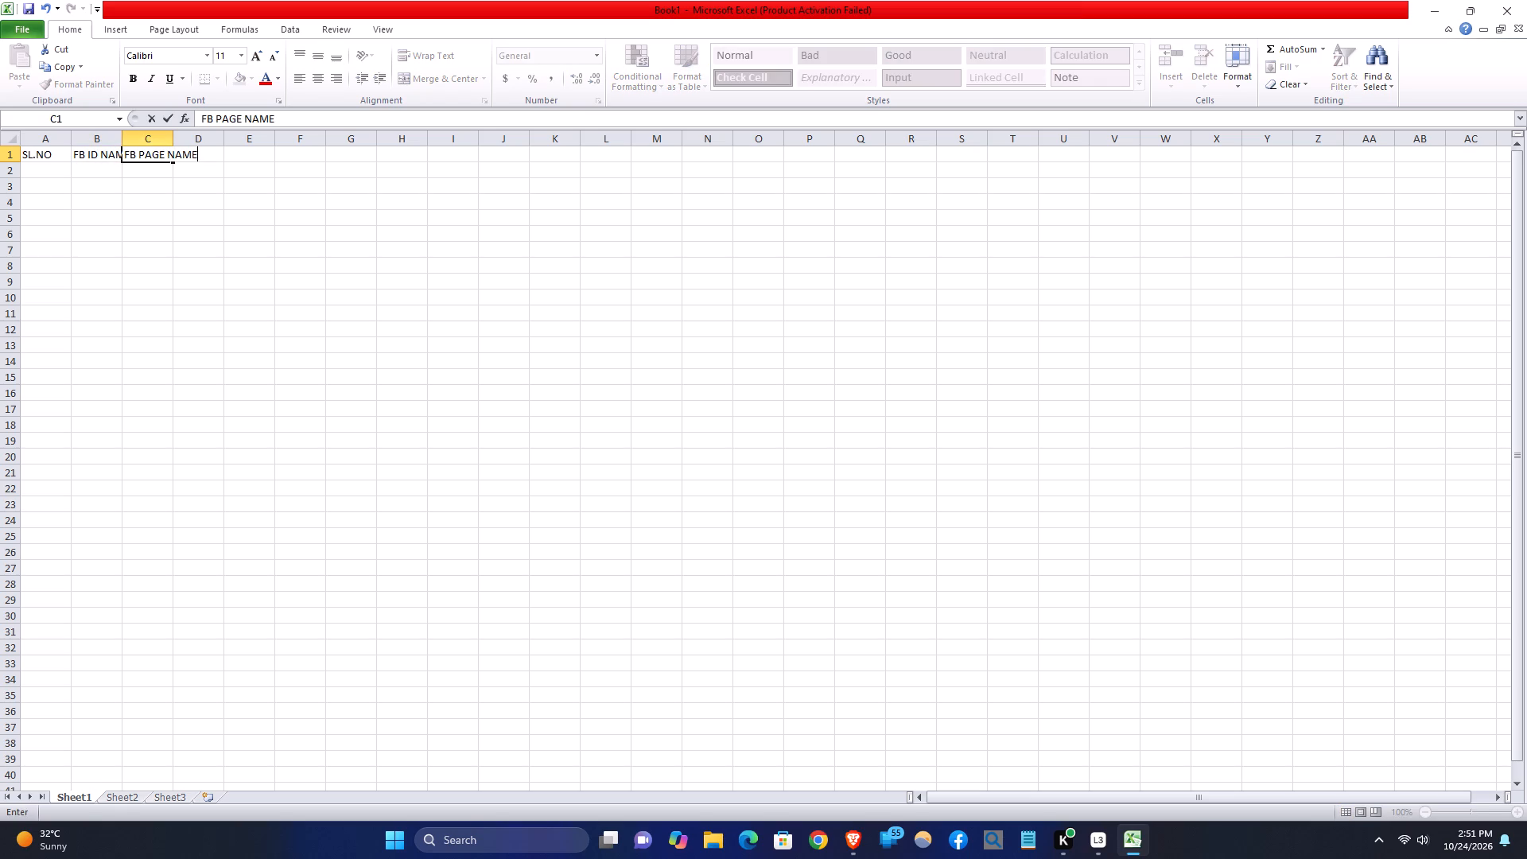
{"action": "key", "text": "space"}
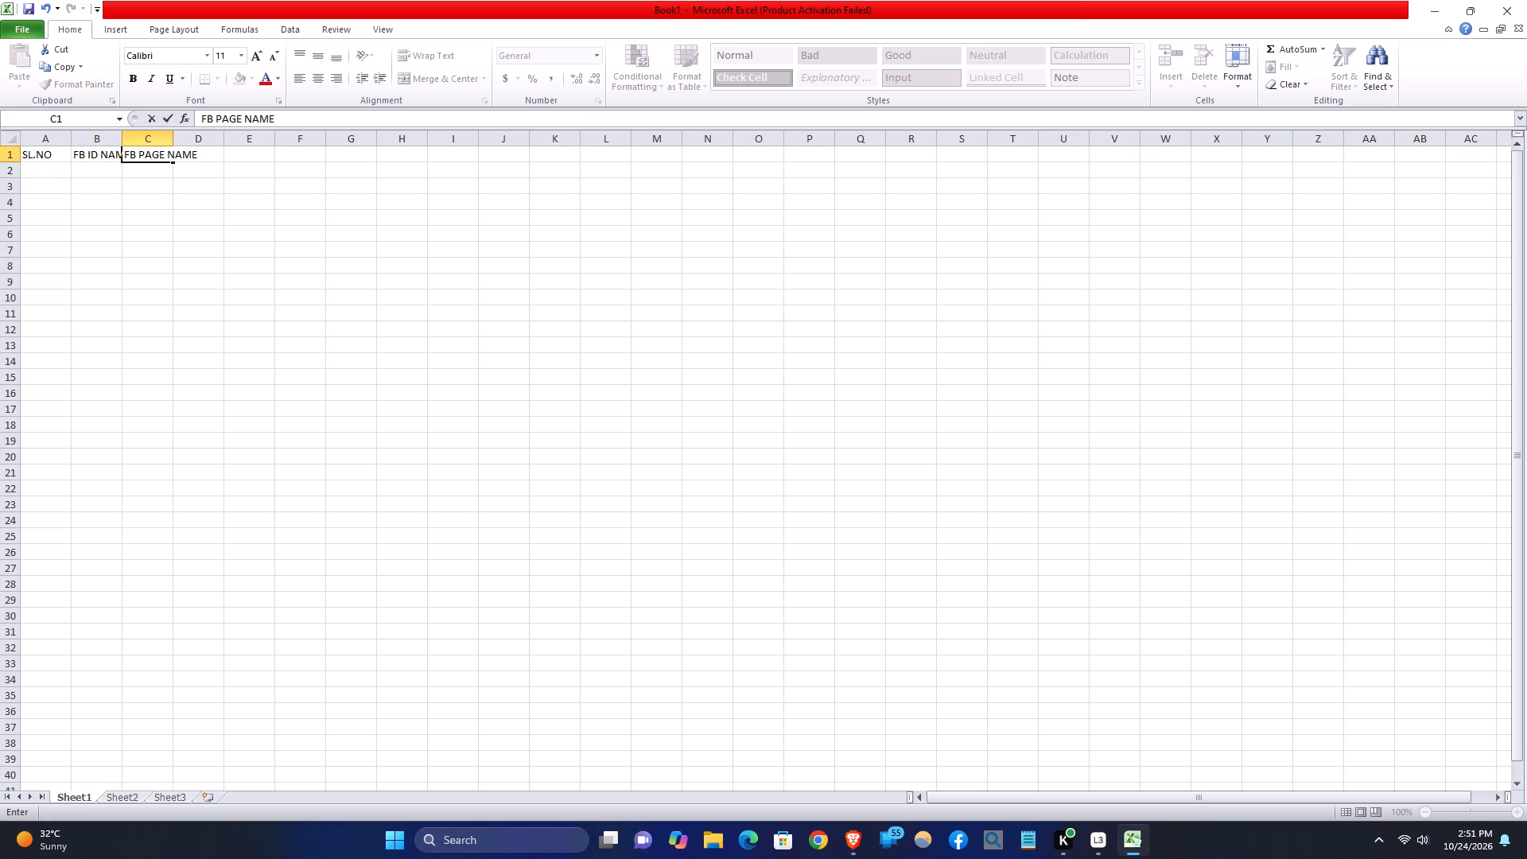
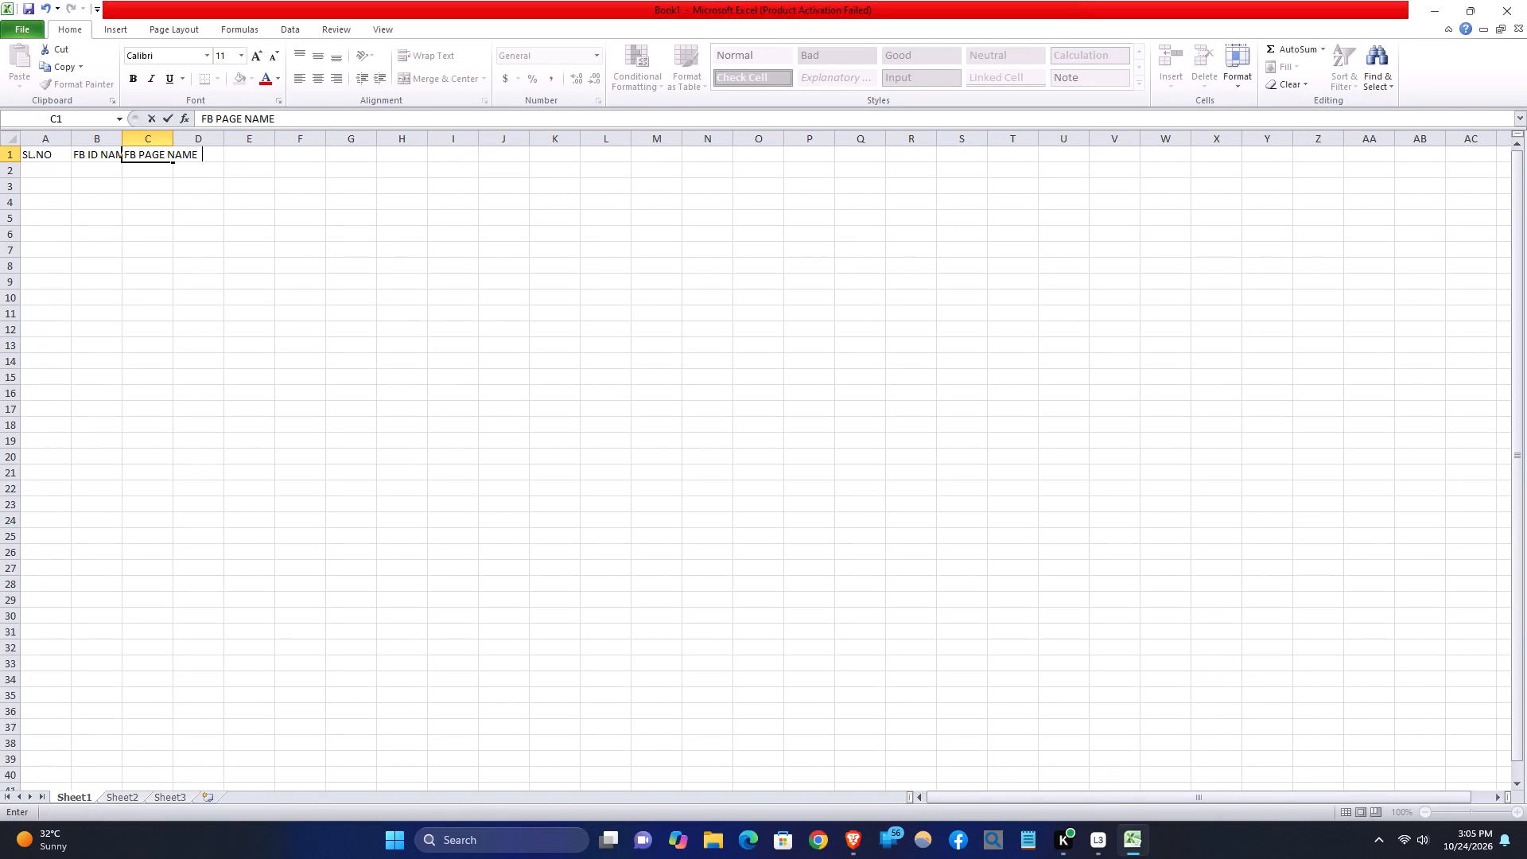
Commit the FB PAGE NAME header in C1 and auto-fit columns B and C to their header text.
{"action": "key", "text": "Right"}
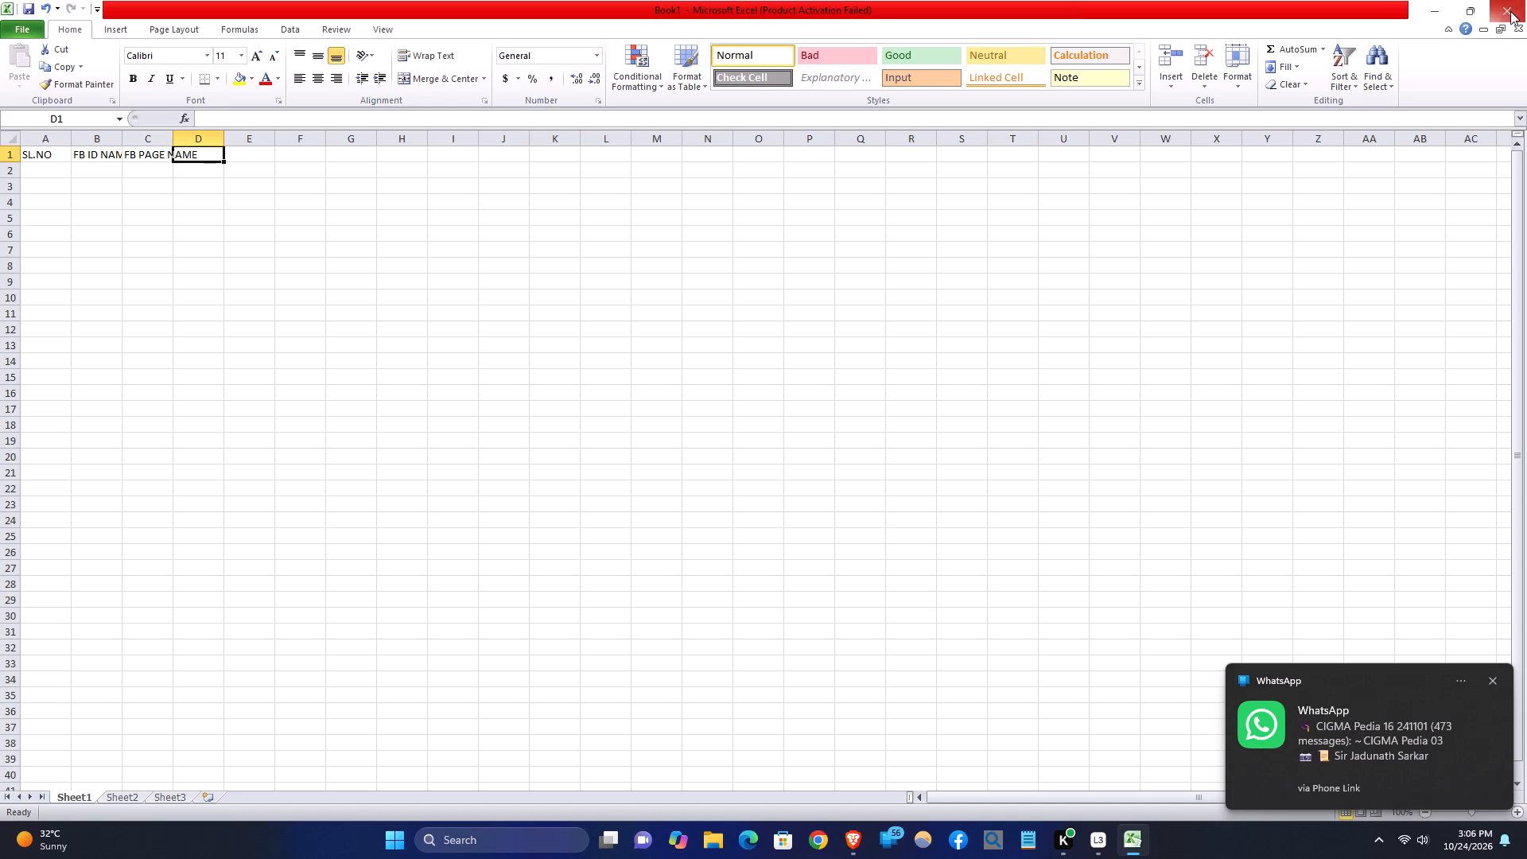
{"action": "double_click", "coordinate": [122, 141]}
{"action": "double_click", "coordinate": [183, 132]}
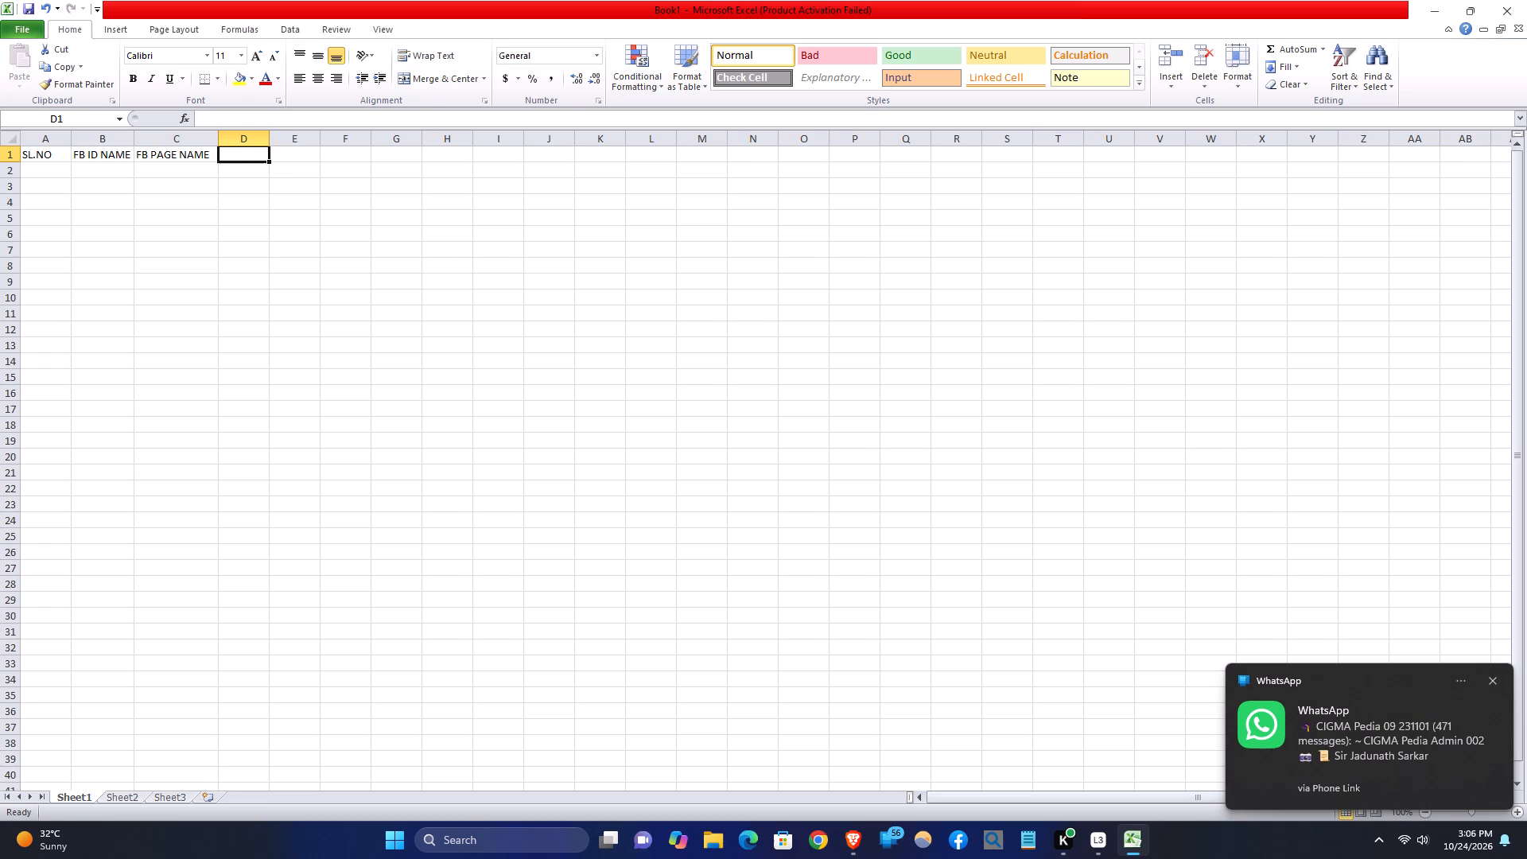
Manually adjust the width of column B, which holds FB ID NAME, to about 10.57 (79 pixels).
{"action": "left_click_drag", "start_coordinate": [134, 129], "coordinate": [152, 134]}
{"action": "left_click_drag", "start_coordinate": [129, 142], "coordinate": [130, 142]}
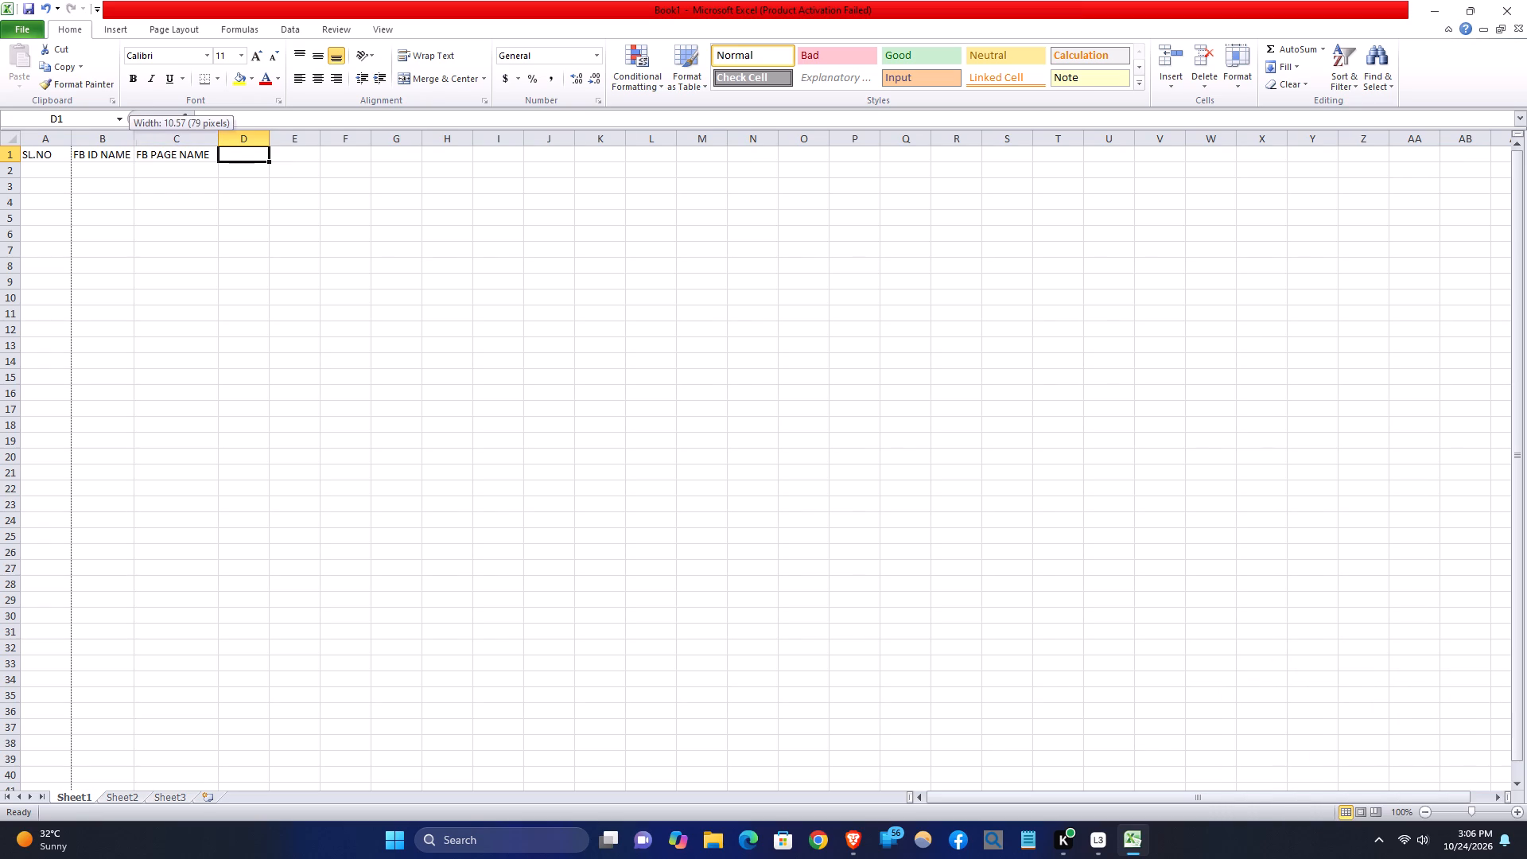
Widen columns B and C so the FB ID NAME and FB PAGE NAME headers fit with some spare room.
{"action": "left_click_drag", "start_coordinate": [130, 142], "coordinate": [152, 151]}
{"action": "left_click_drag", "start_coordinate": [243, 137], "coordinate": [255, 146]}
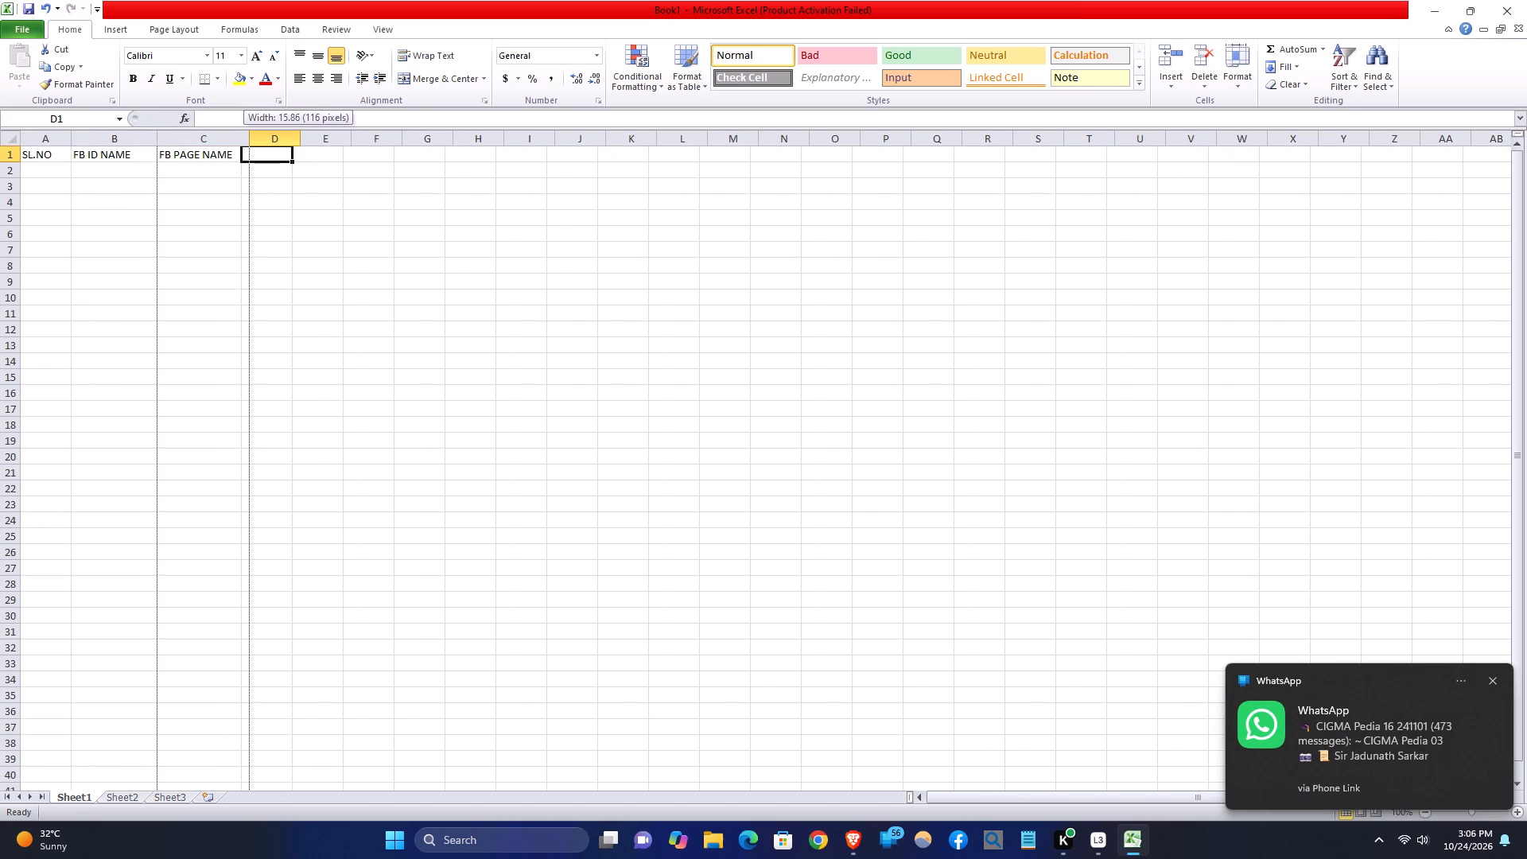
{"action": "left_click_drag", "start_coordinate": [255, 146], "coordinate": [257, 146]}
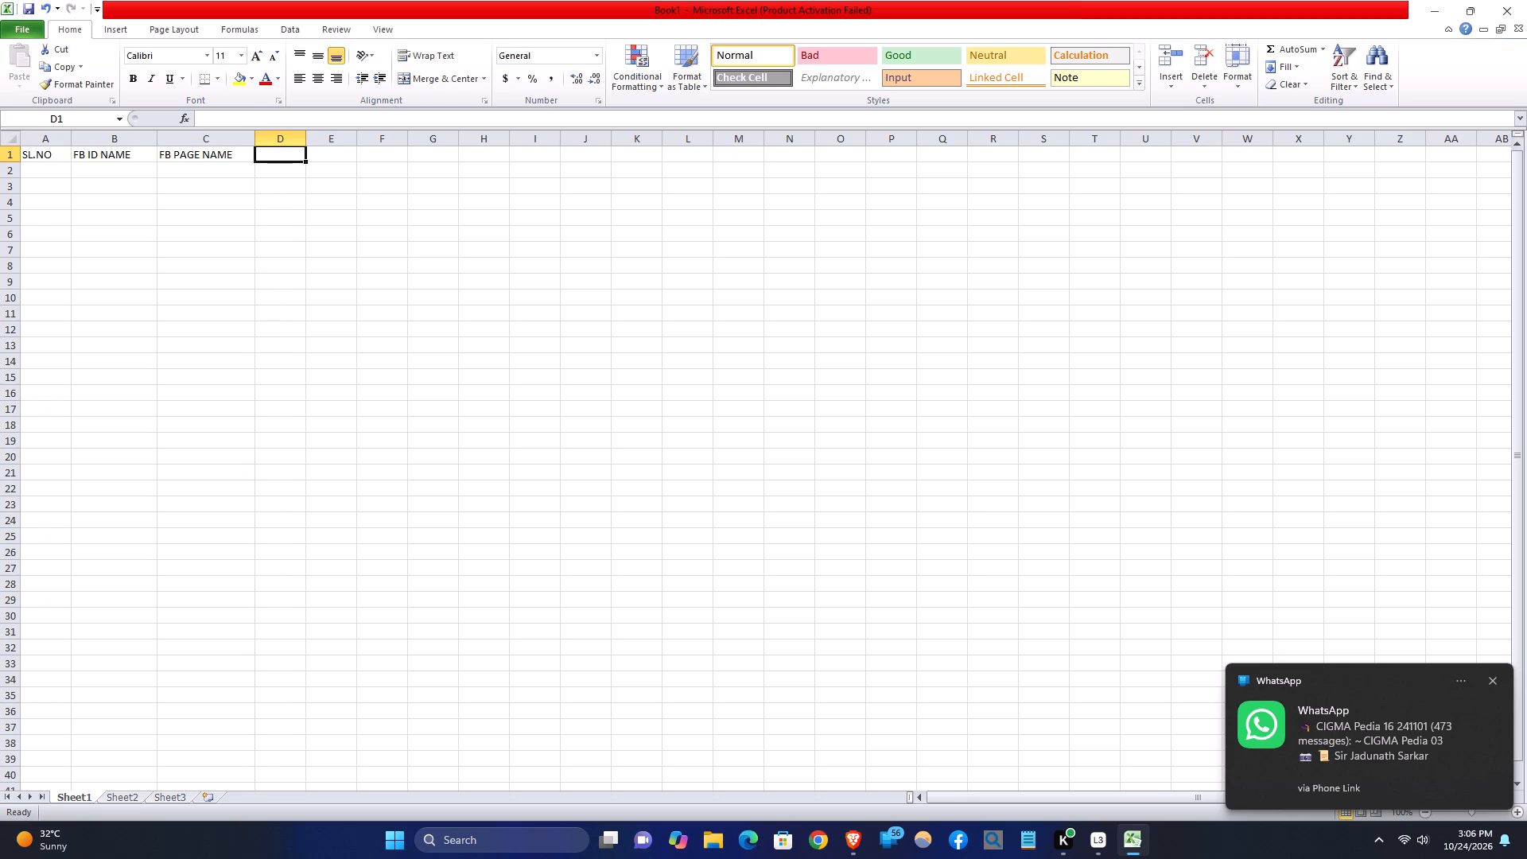
Save the workbook in the Documents folder as an Excel Workbook named FB PAGES NAME DETAILS.
{"action": "key", "text": "ctrl+s"}
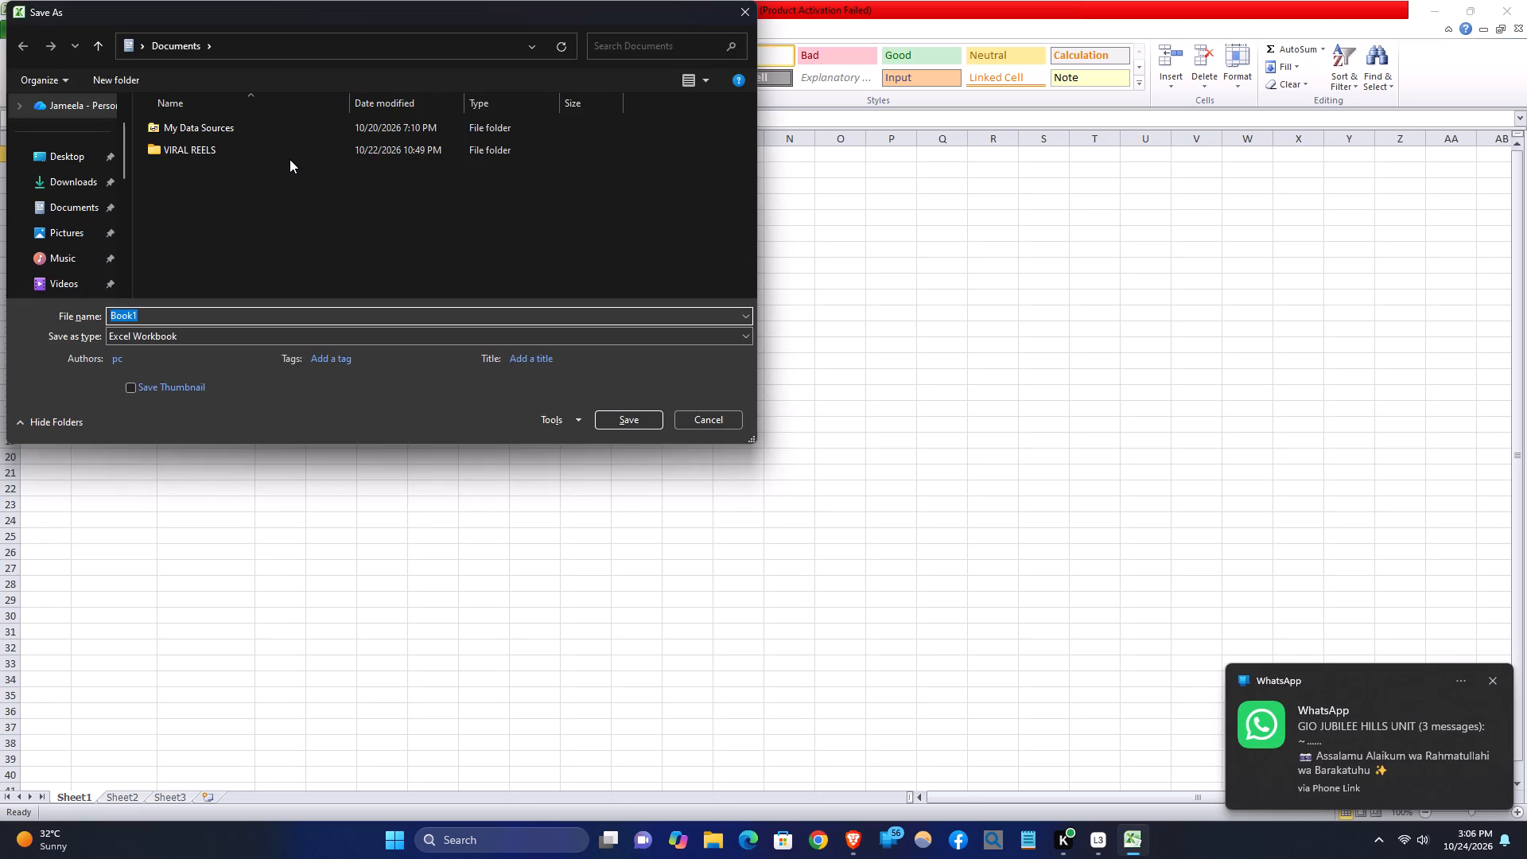
{"action": "key", "text": "f"}
{"action": "type", "text": "B"}
{"action": "key", "text": "space"}
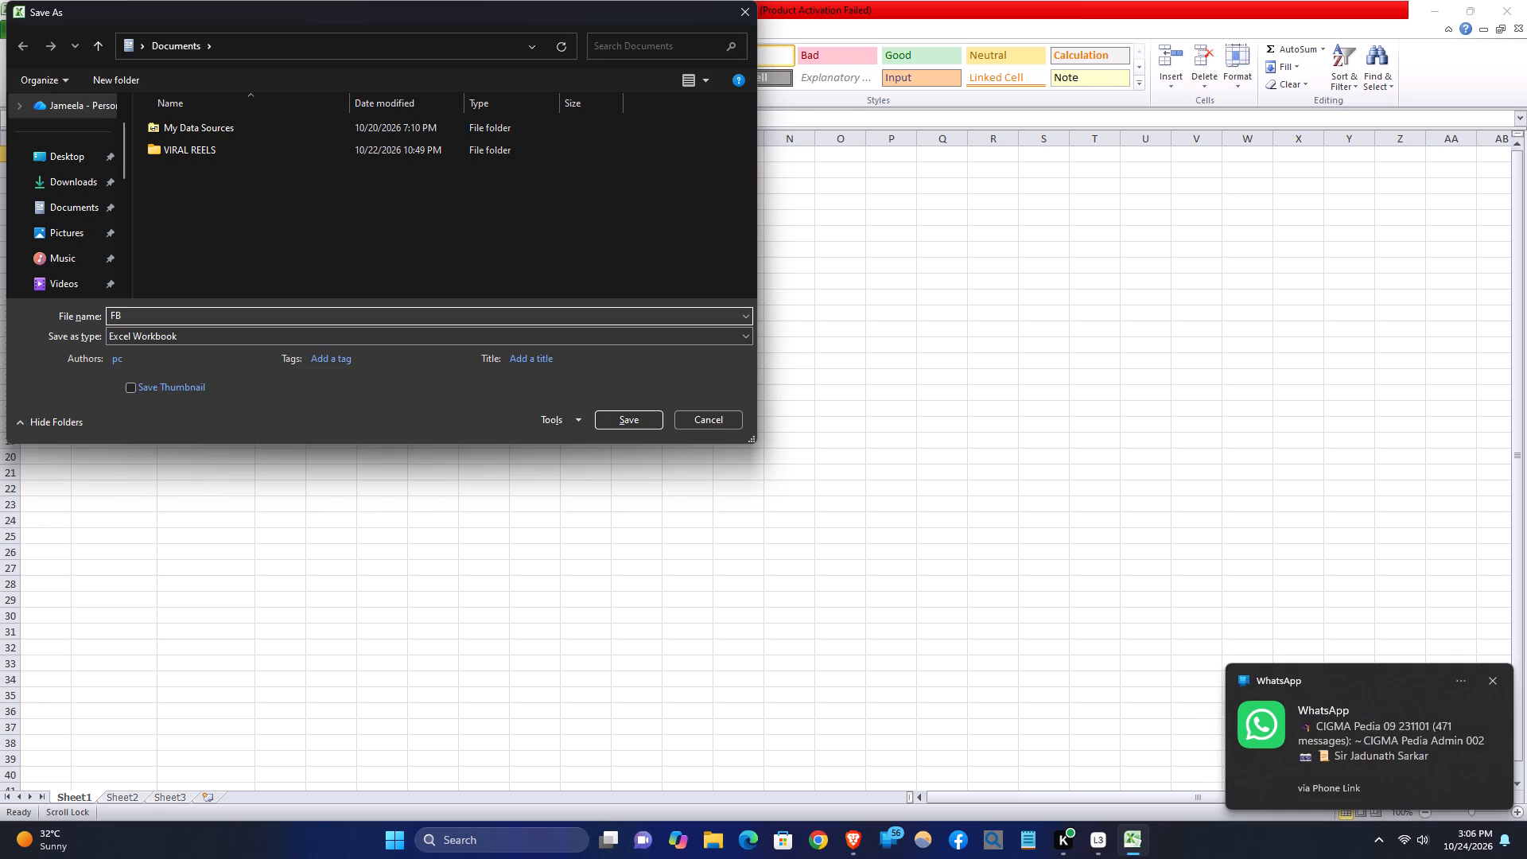
{"action": "type", "text": "PAGE A"}
{"action": "key", "text": "BackSpace"}
{"action": "key", "text": "BackSpace"}
{"action": "type", "text": "S B"}
{"action": "key", "text": "BackSpace"}
{"action": "type", "text": "NAME DETAILS"}
{"action": "key", "text": "Return"}
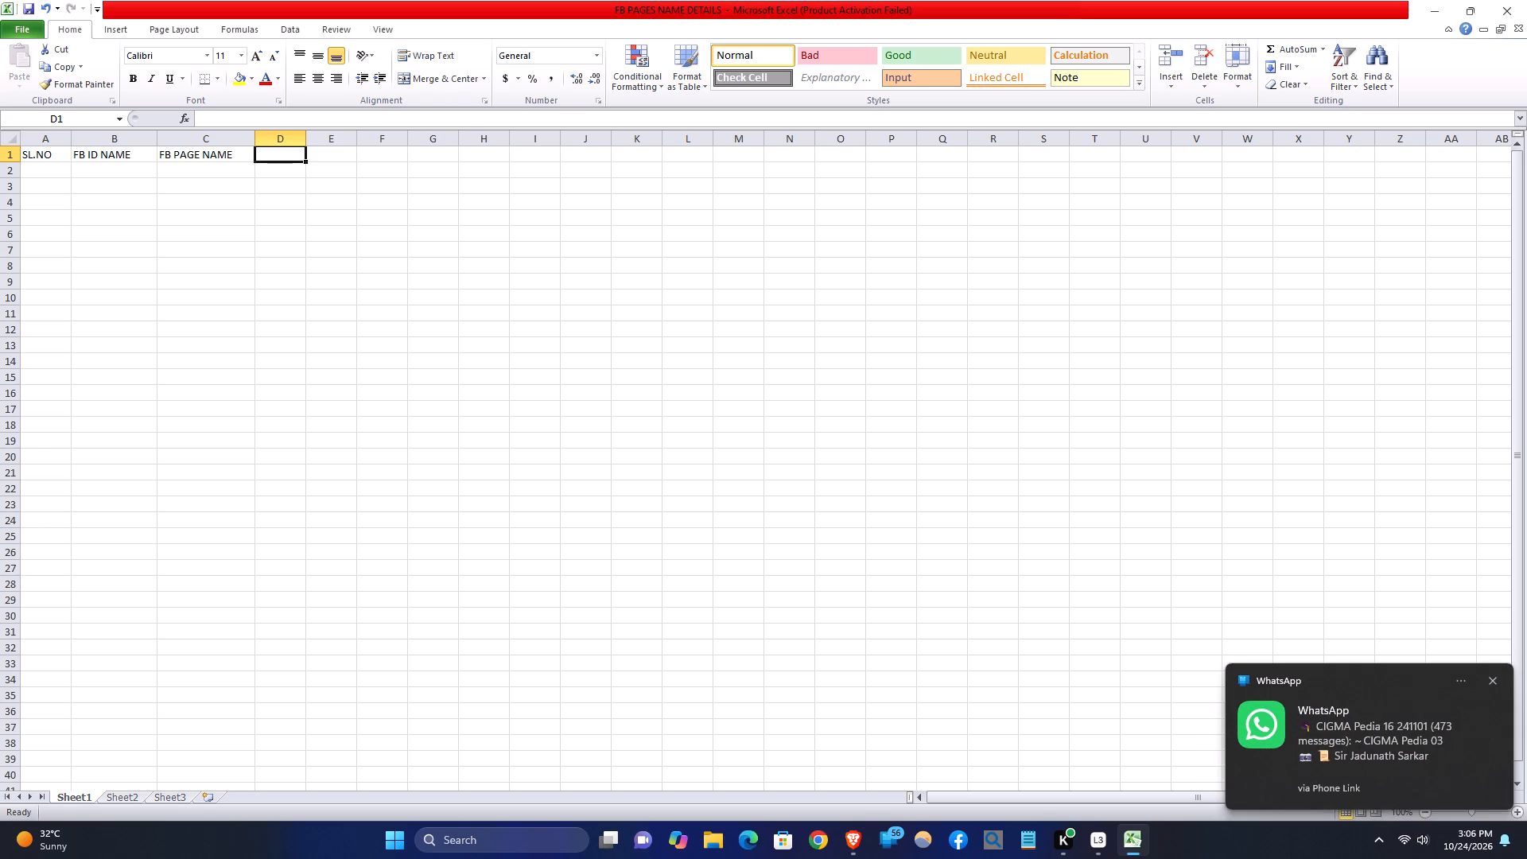
Enter the column headers DATE in cell D1 and UPLOADED OR NOT in cell E1.
{"action": "type", "text": "DATE"}
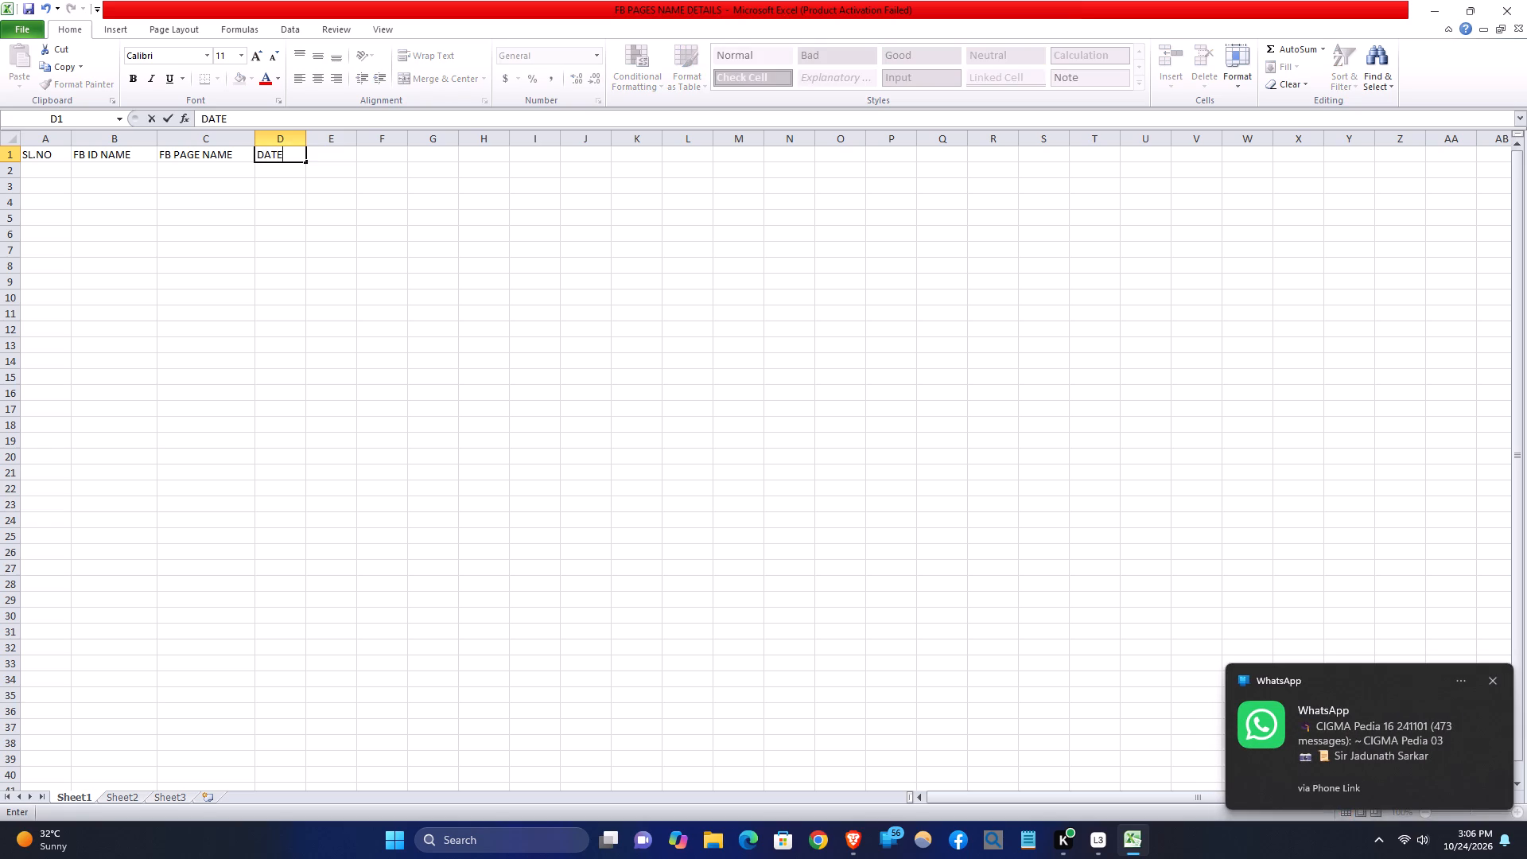
{"action": "key", "text": "Right"}
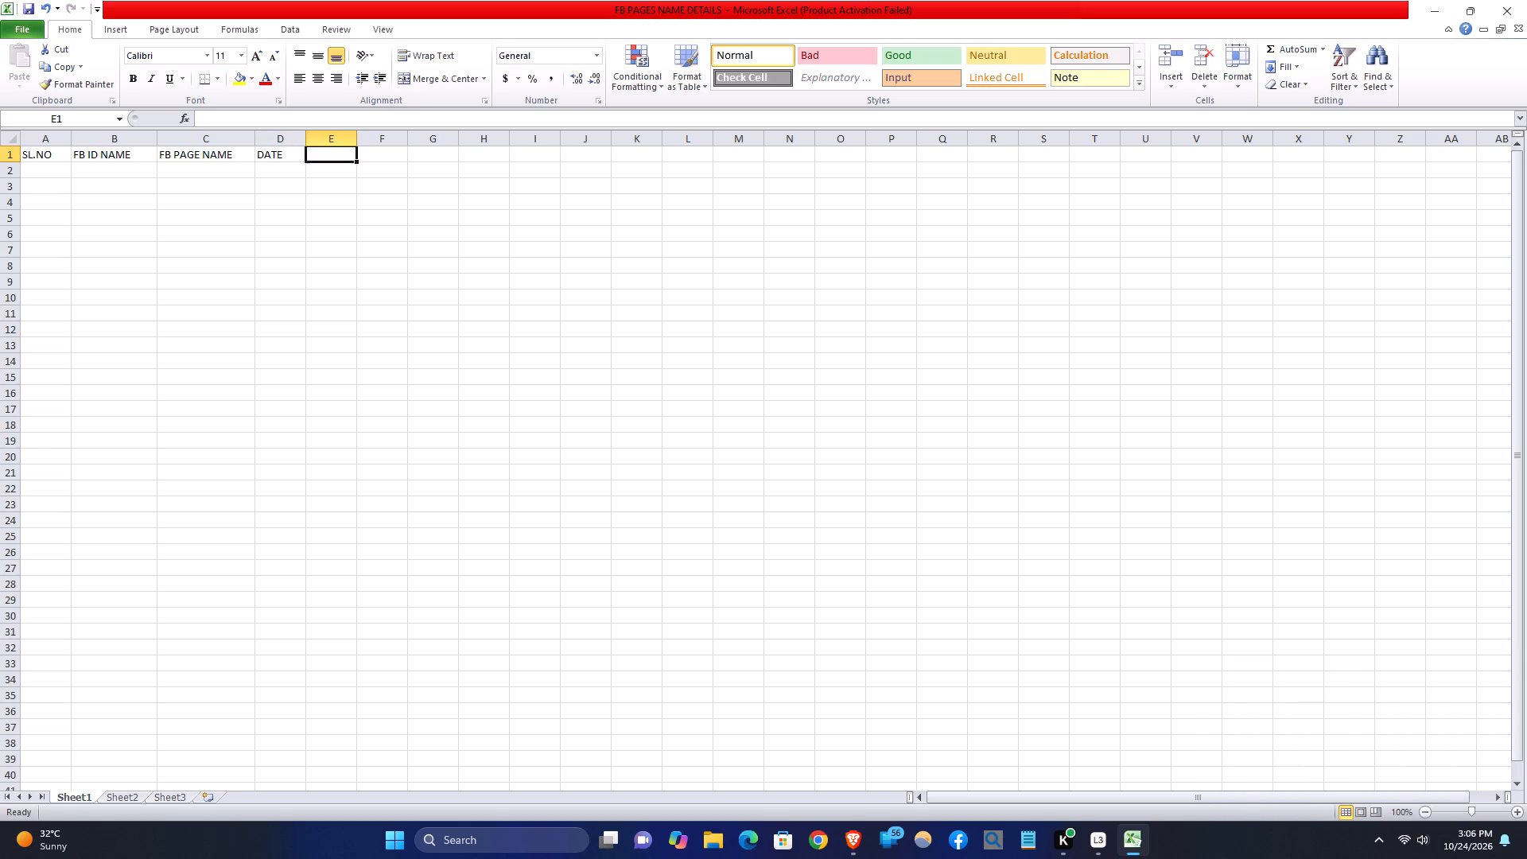
{"action": "type", "text": "UP"}
{"action": "type", "text": "LOADED OR NOT"}
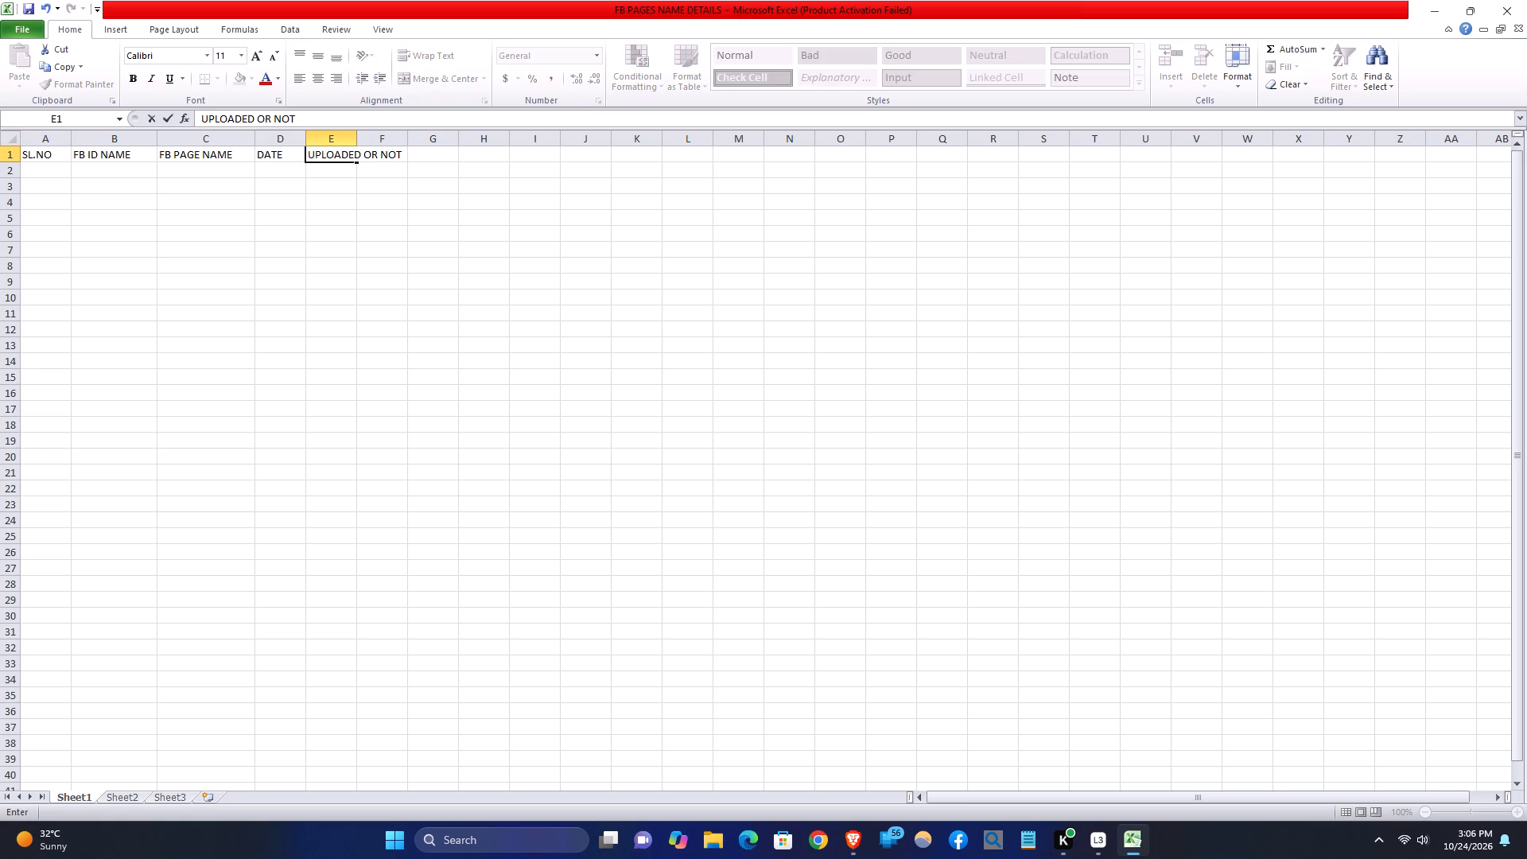
{"action": "key", "text": "Right"}
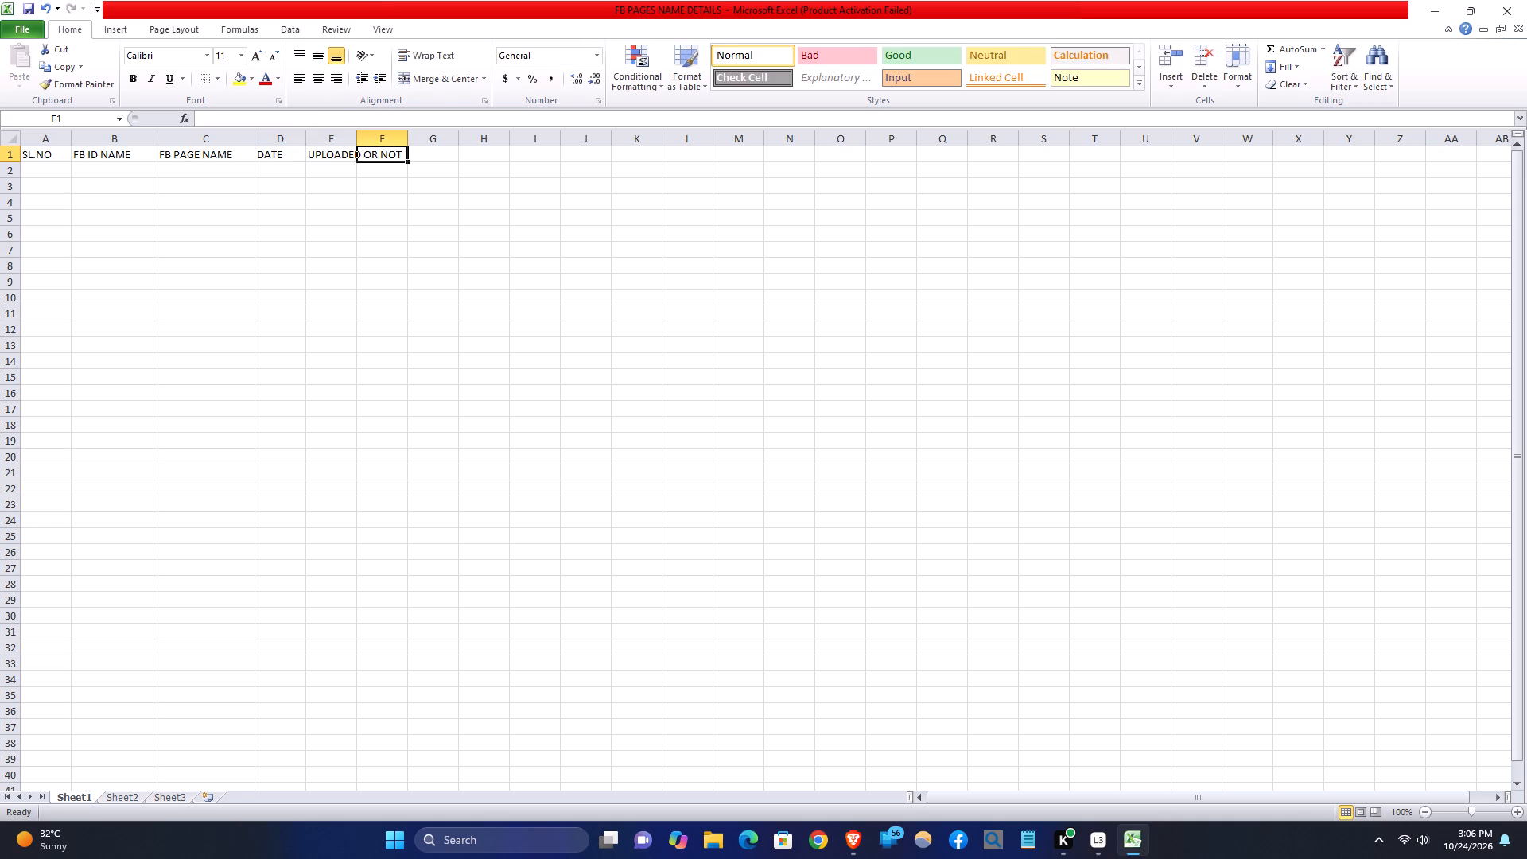
Widen column E to fit the UPLOADED OR NOT header, and widen the DATE column D as well.
{"action": "left_click_drag", "start_coordinate": [358, 137], "coordinate": [425, 137]}
{"action": "left_click_drag", "start_coordinate": [305, 144], "coordinate": [315, 144]}
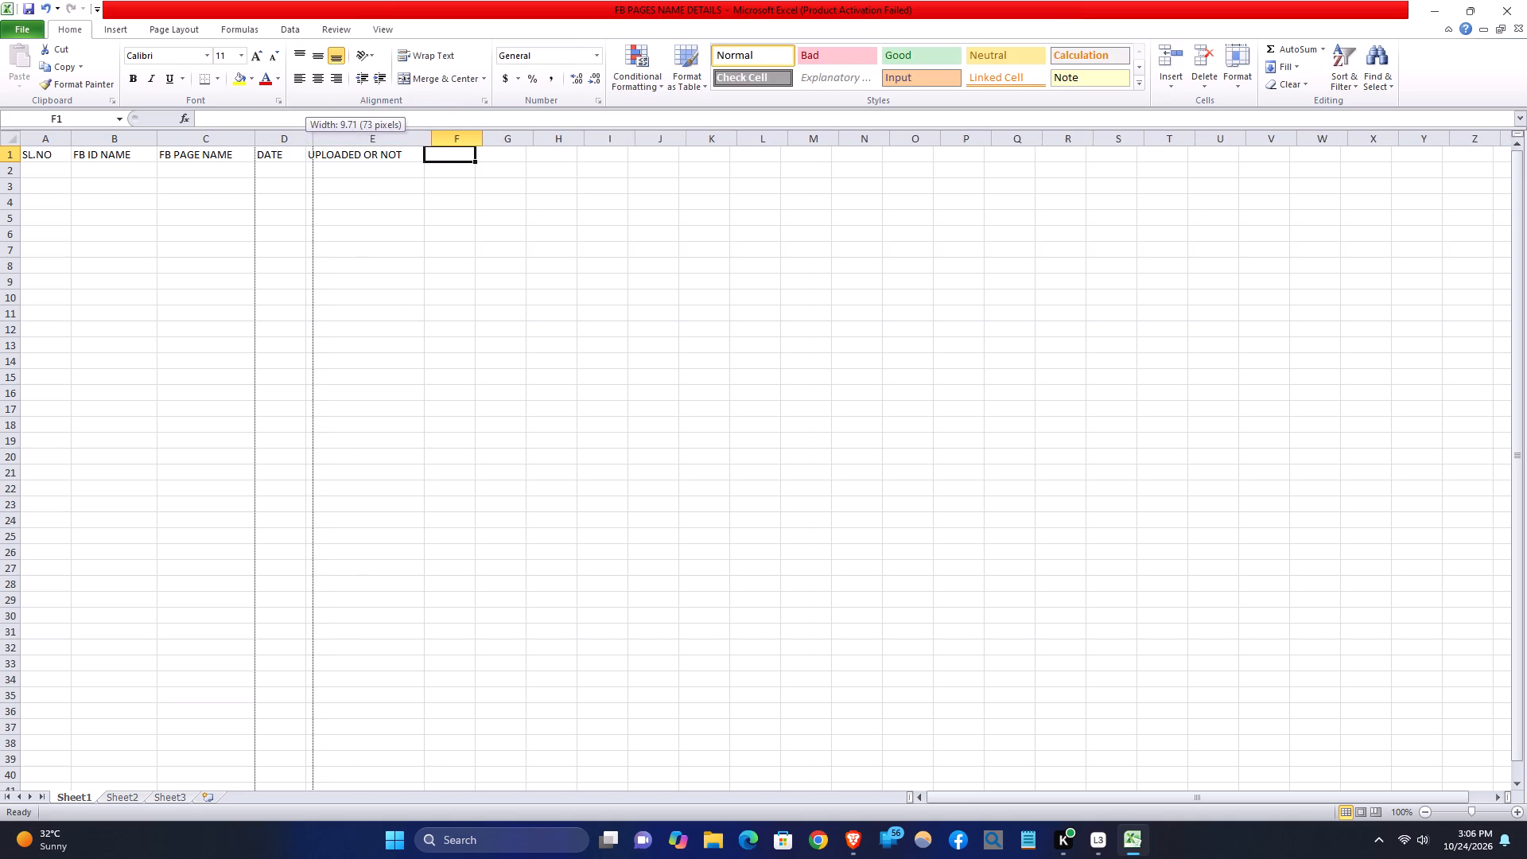
{"action": "left_click_drag", "start_coordinate": [315, 144], "coordinate": [340, 144]}
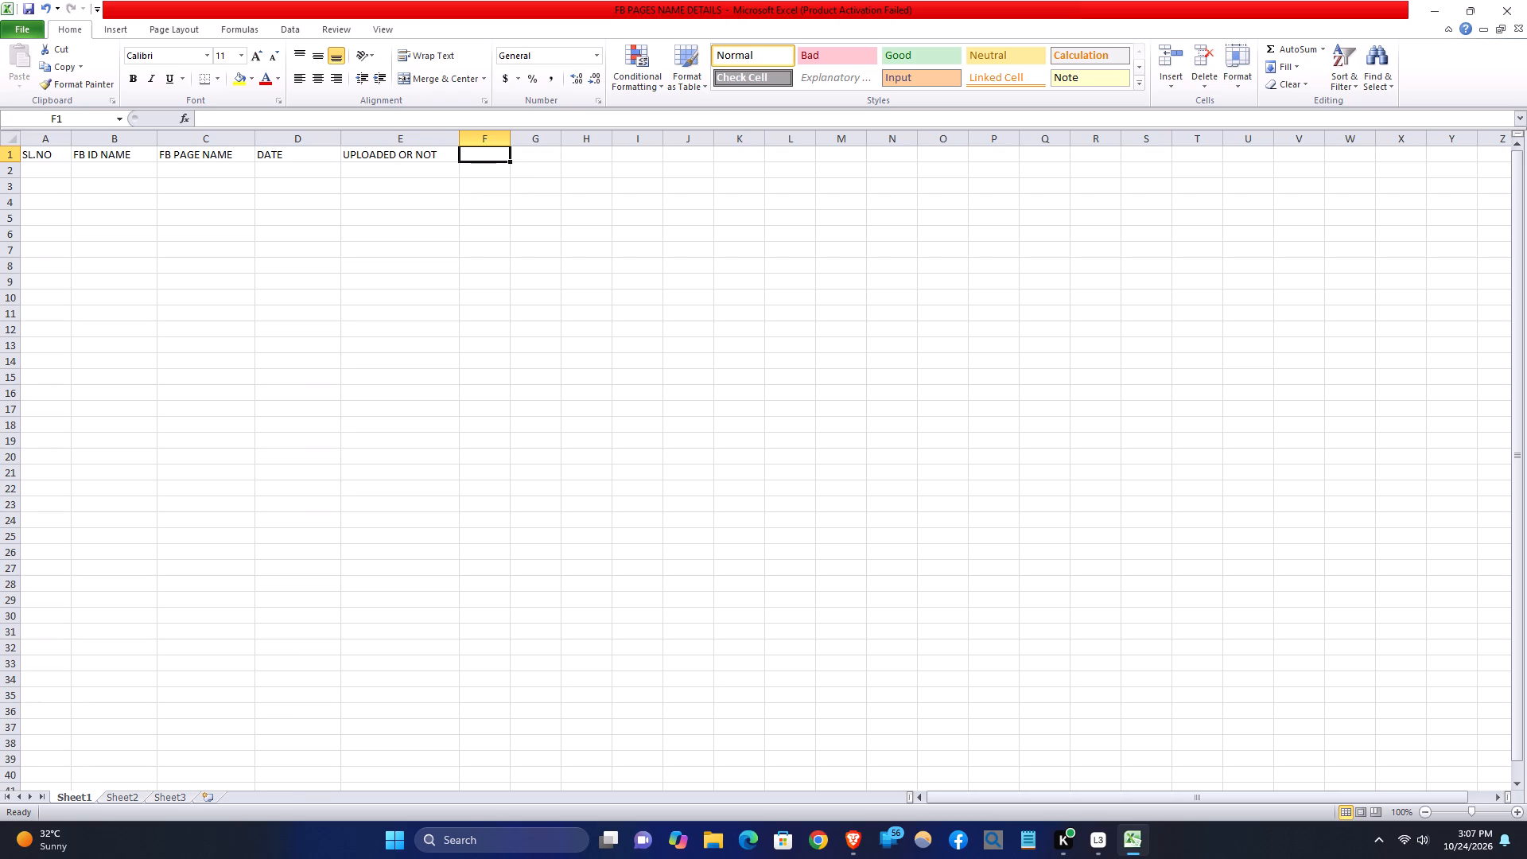
Enter the column header MONETIZE Y OR N in cell F1 and widen column F to fit it.
{"action": "type", "text": "MONETIZE"}
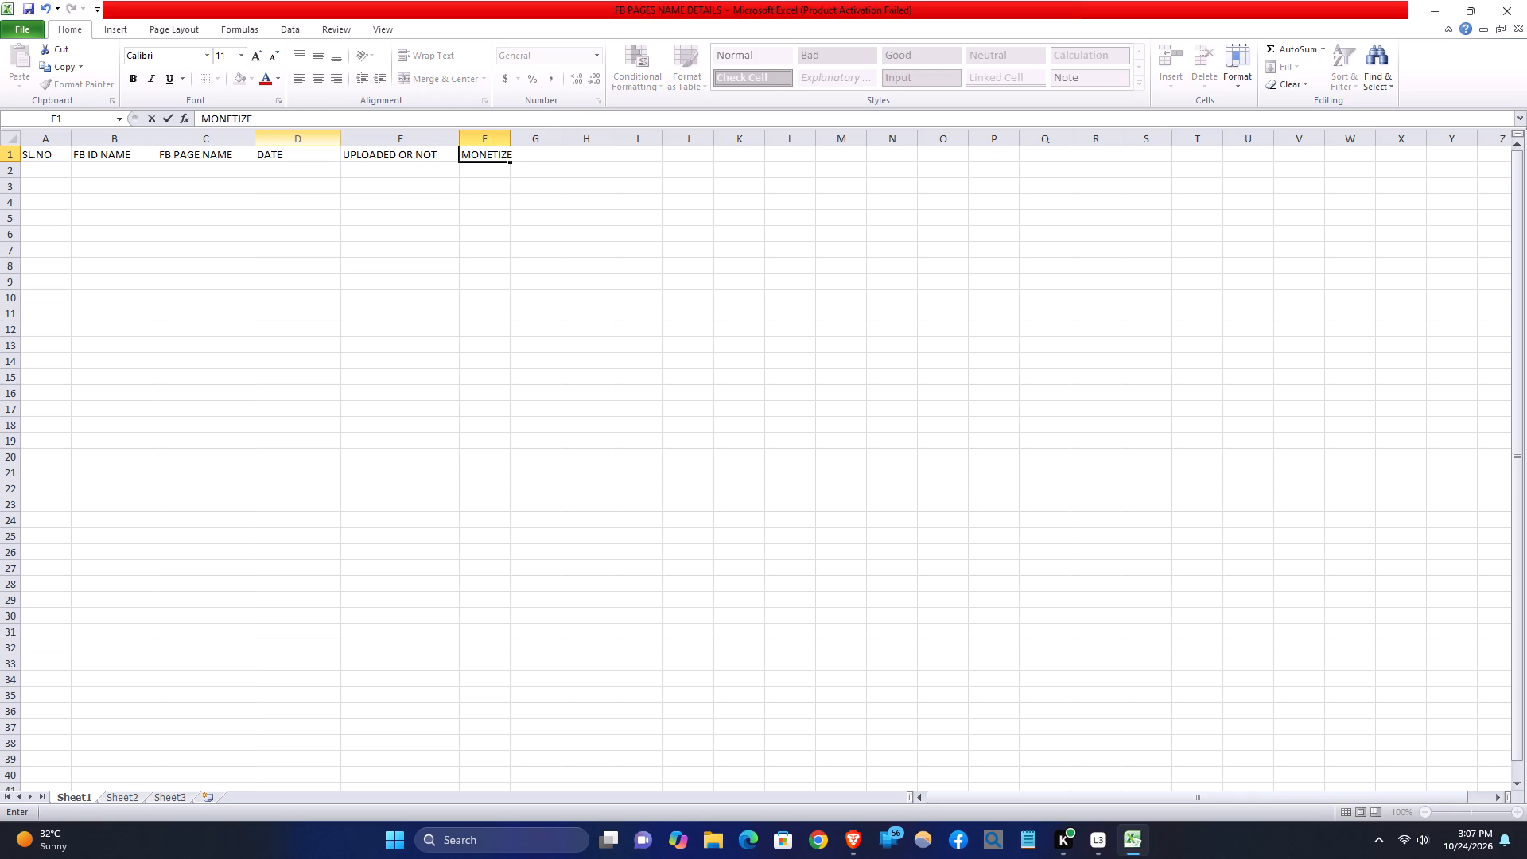
{"action": "key", "text": "space"}
{"action": "key", "text": "y"}
{"action": "key", "text": "space"}
{"action": "type", "text": "OR N"}
{"action": "key", "text": "Right"}
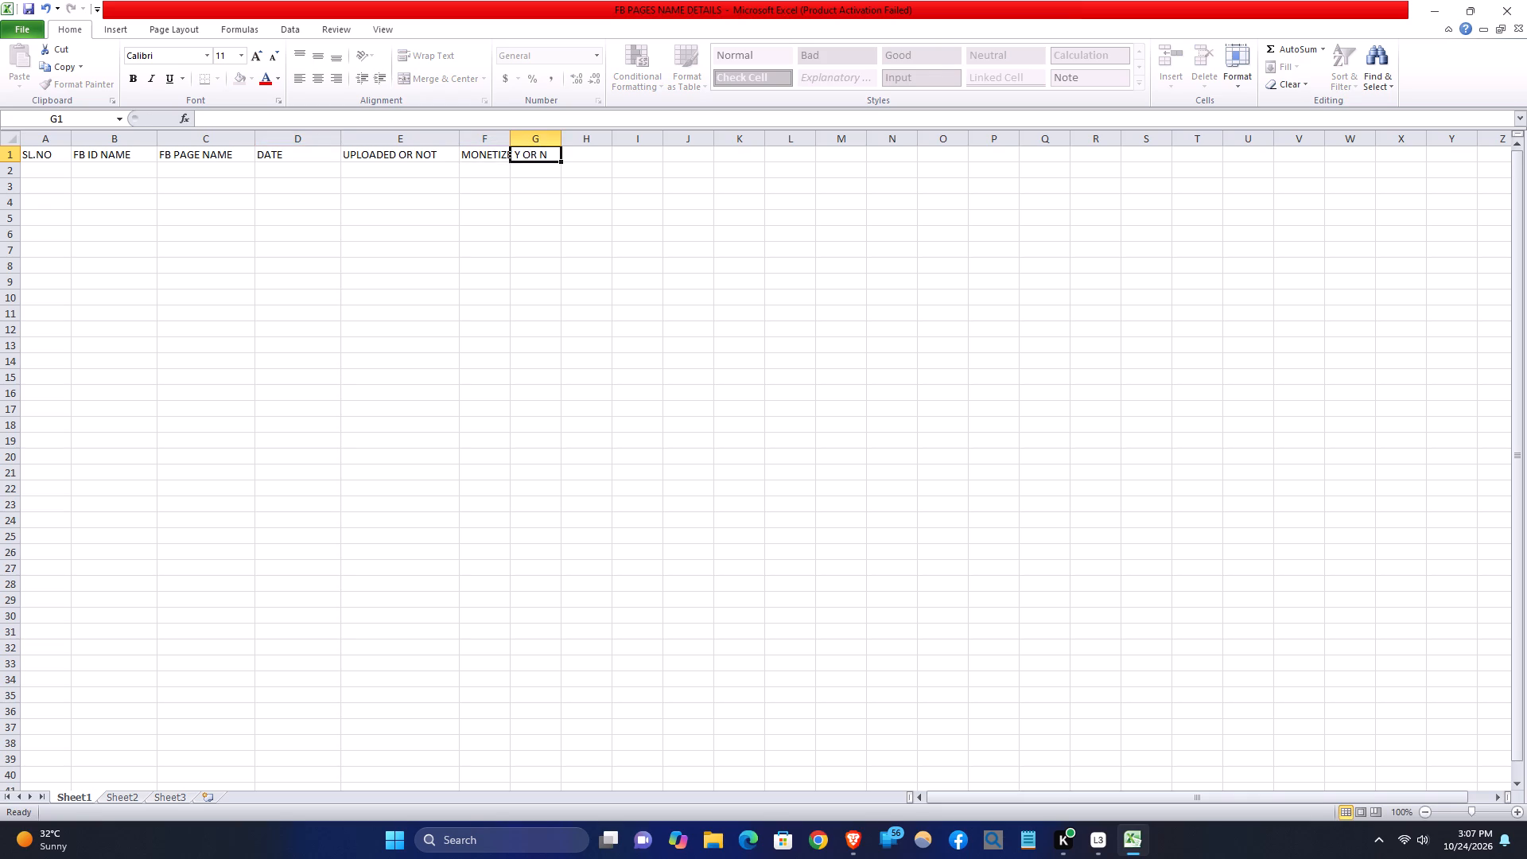
{"action": "left_click_drag", "start_coordinate": [511, 133], "coordinate": [564, 134]}
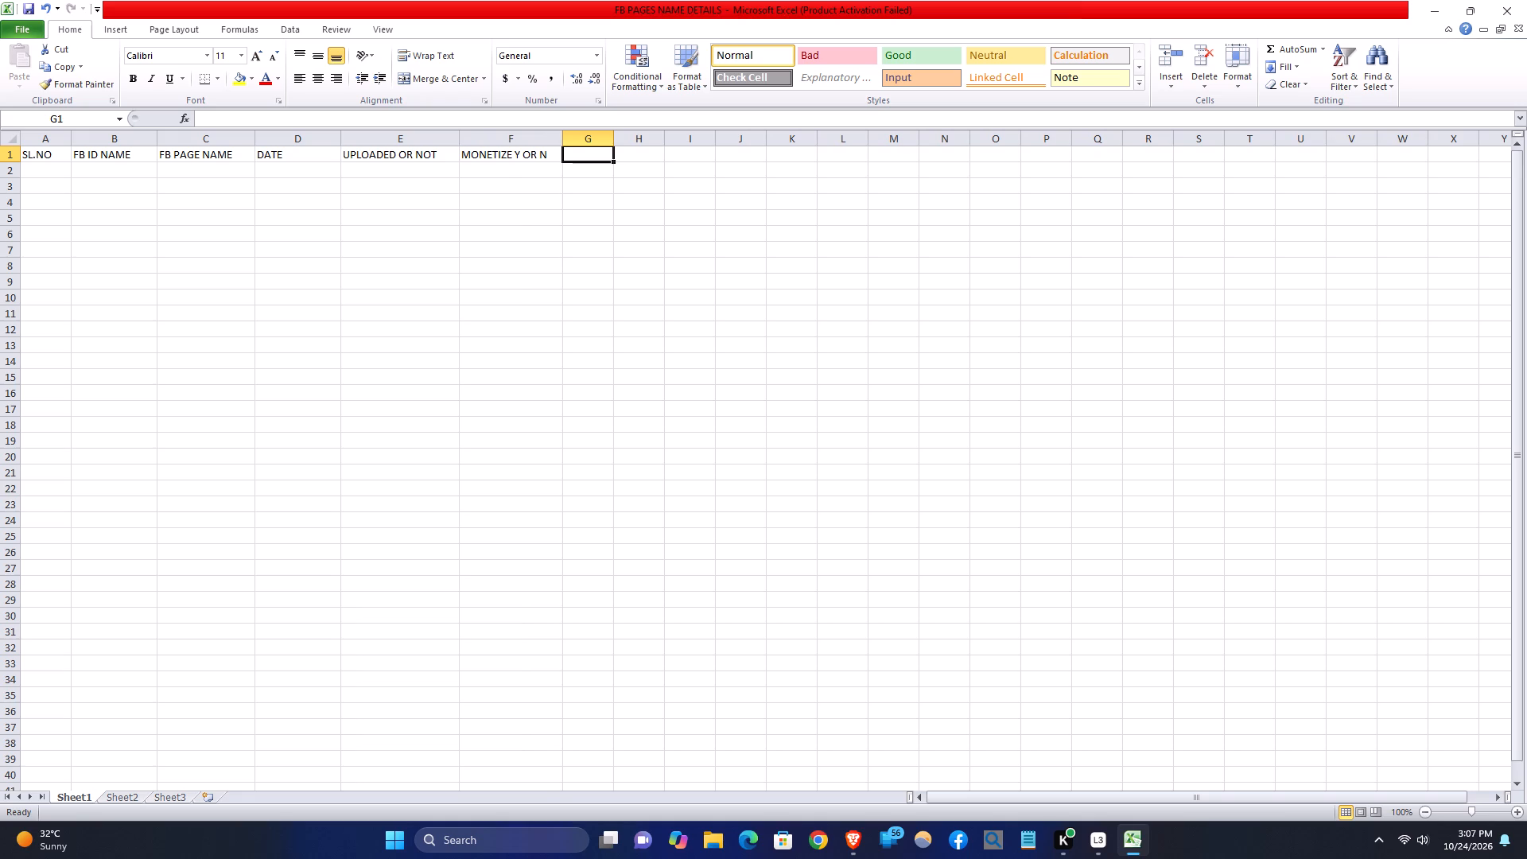
Save the changes to the FB PAGES NAME DETAILS workbook.
{"action": "key", "text": "ctrl+s"}
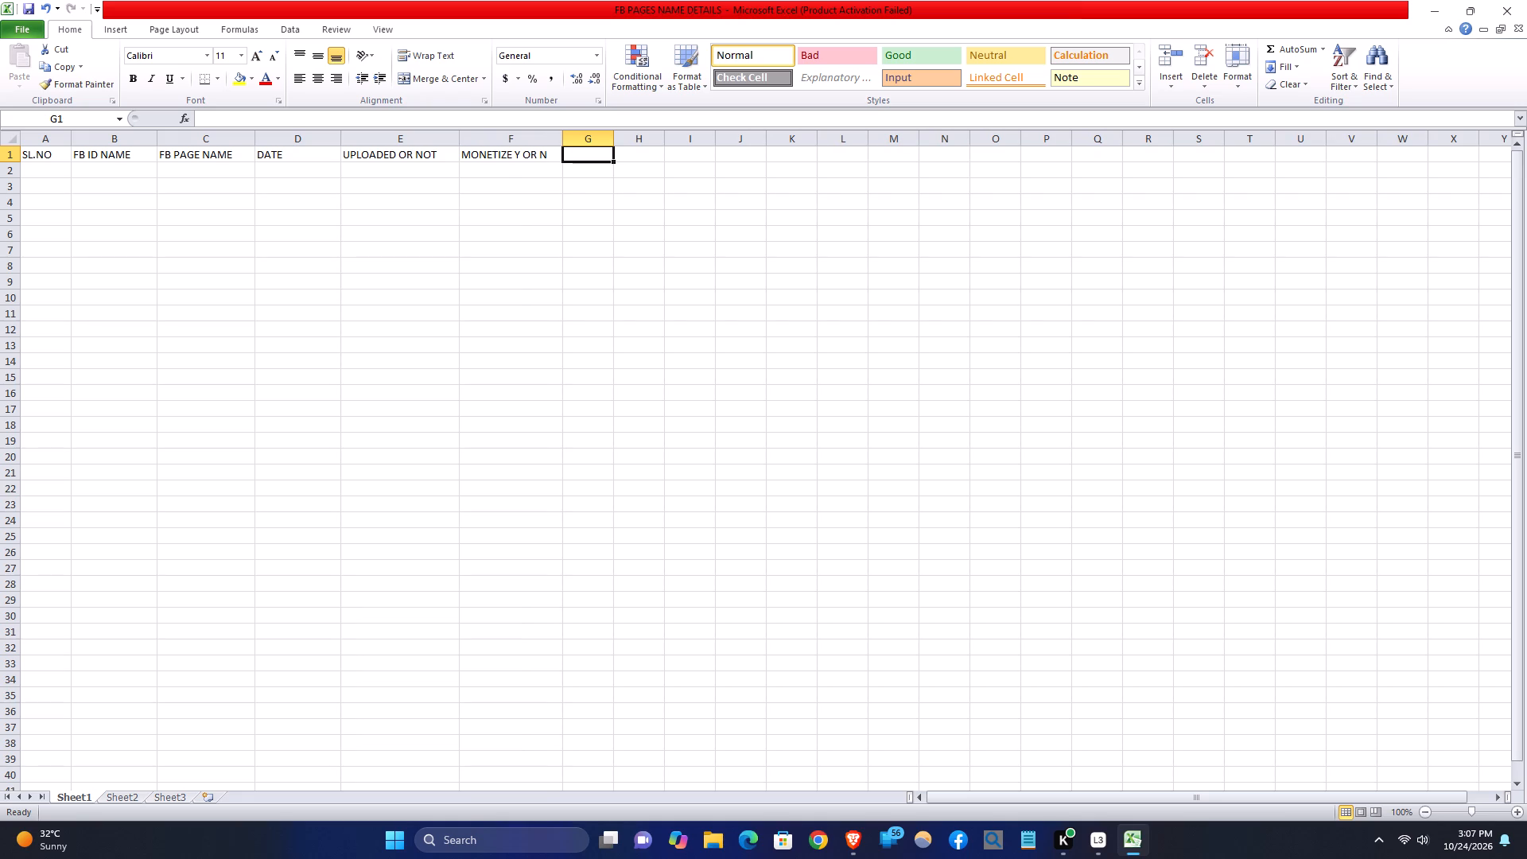
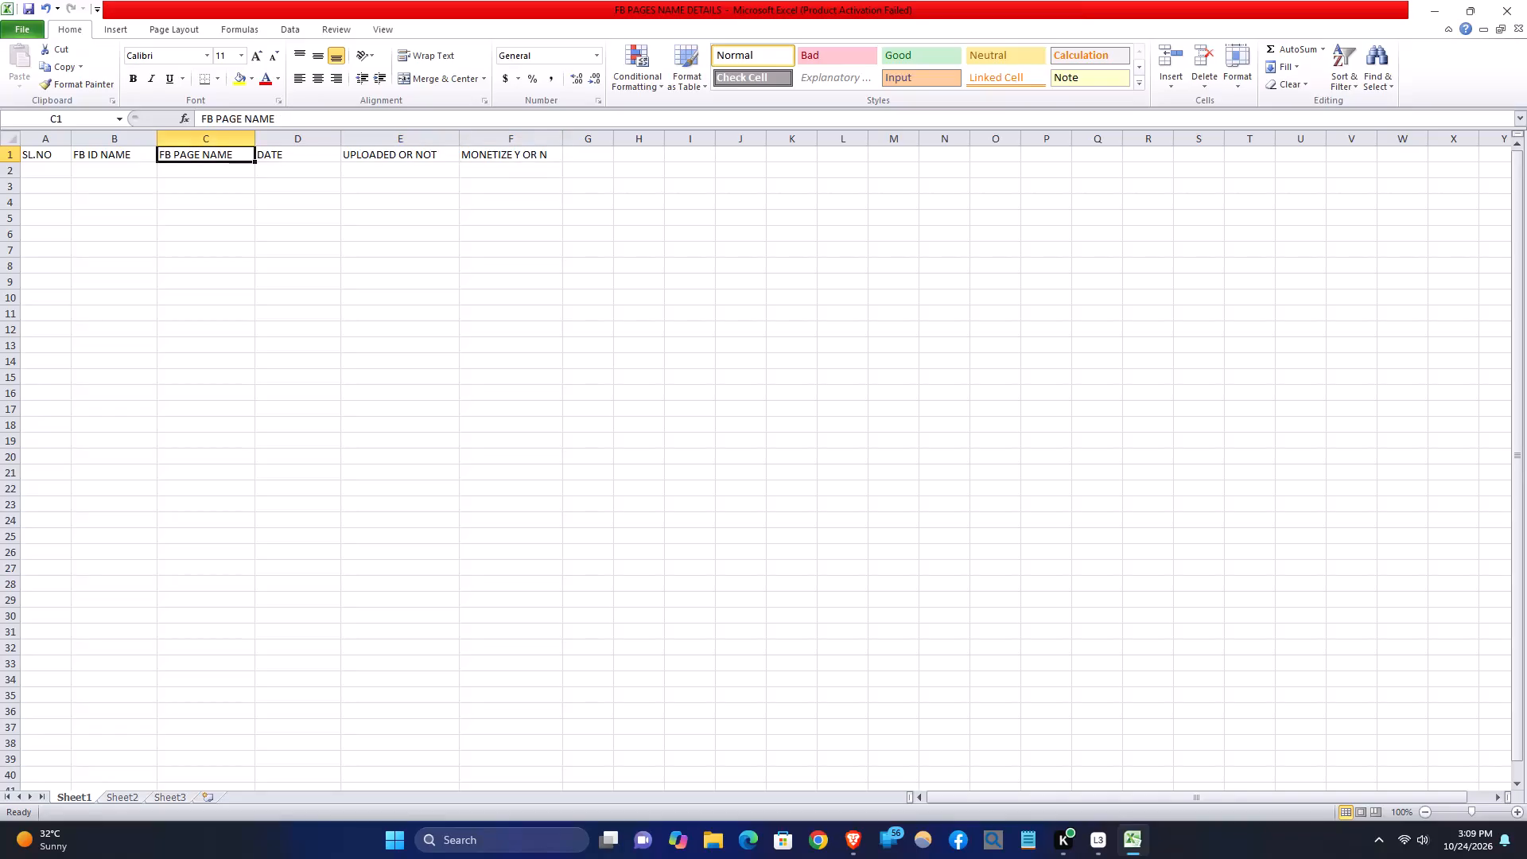
Apply all borders to the range A1:J27 to form the table grid.
{"action": "key", "text": "Left"}
{"action": "key", "text": "Left"}
{"action": "key", "text": "shift+Right"}
{"action": "key", "text": "shift+Right"}
{"action": "key", "text": "shift+Right"}
{"action": "key", "text": "shift+Right"}
{"action": "key", "text": "shift+Right"}
{"action": "key", "text": "shift+Right"}
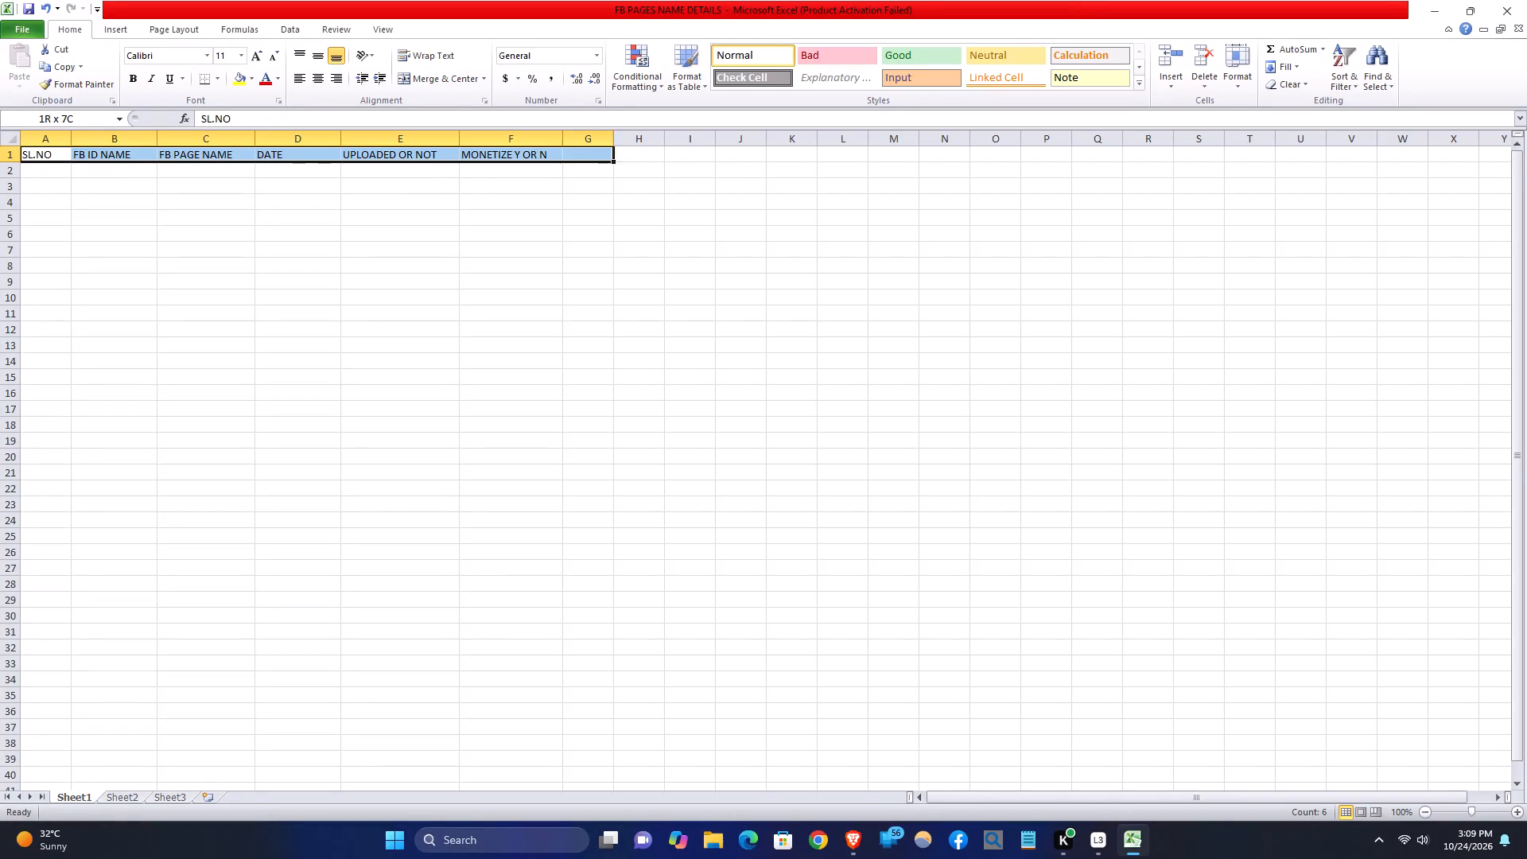
{"action": "key", "text": "shift+Right"}
{"action": "key", "text": "shift+Right"}
{"action": "key", "text": "shift+Right"}
{"action": "key", "text": "shift+Right"}
{"action": "key", "text": "shift+Right"}
{"action": "key", "text": "shift+Right"}
{"action": "key", "text": "shift+Down"}
{"action": "key", "text": "shift+Down"}
{"action": "key", "text": "shift+Down"}
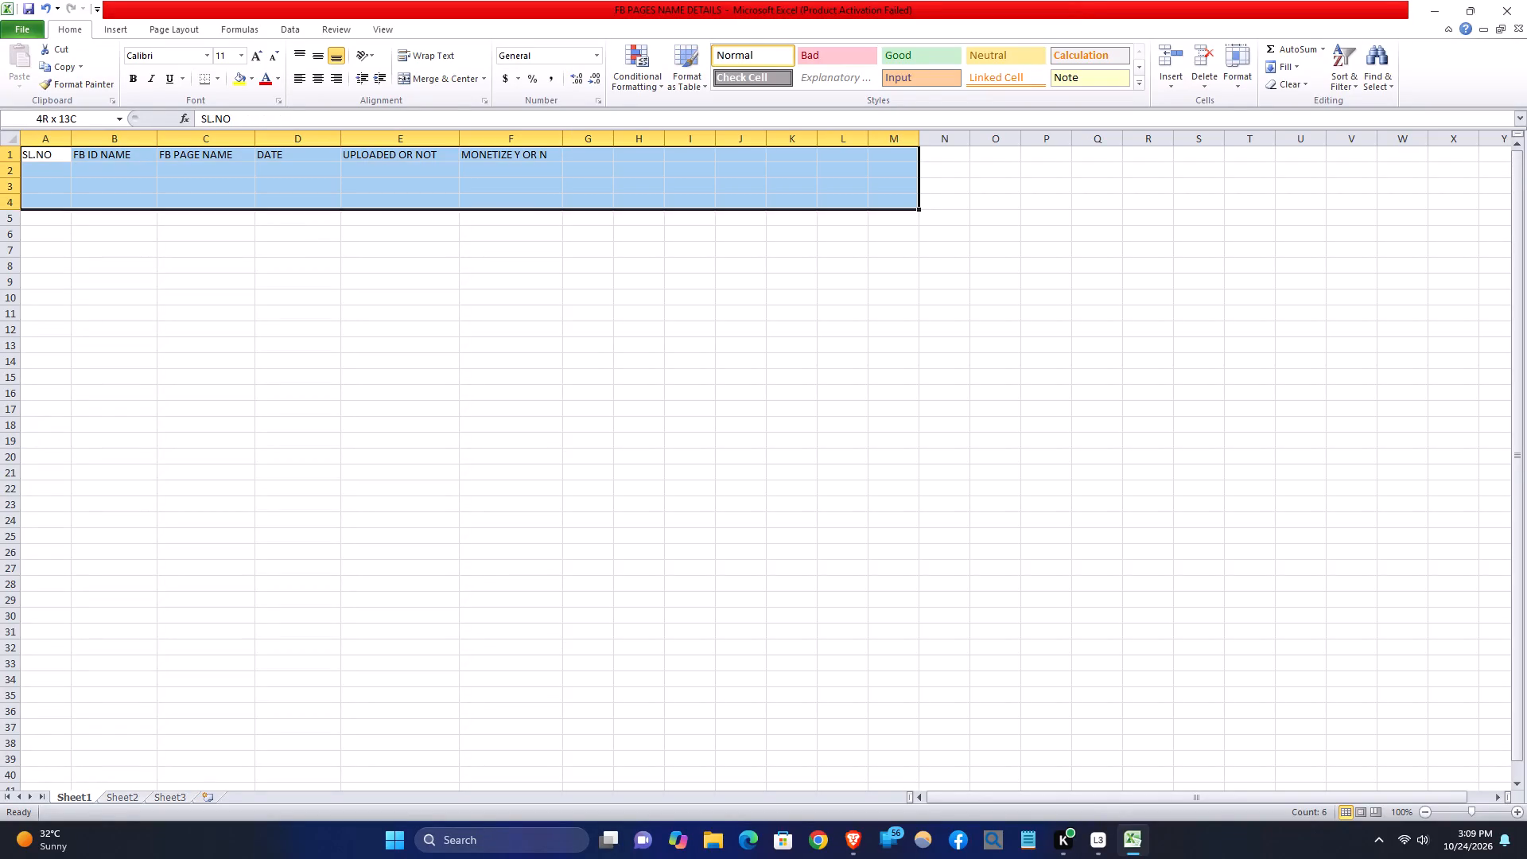
{"action": "key", "text": "shift+Down"}
{"action": "key", "text": "shift+Left"}
{"action": "key", "text": "shift+Left"}
{"action": "key", "text": "shift+Left"}
{"action": "key", "text": "shift+Left"}
{"action": "key", "text": "shift+Left"}
{"action": "key", "text": "shift+Left"}
{"action": "key", "text": "shift+Left"}
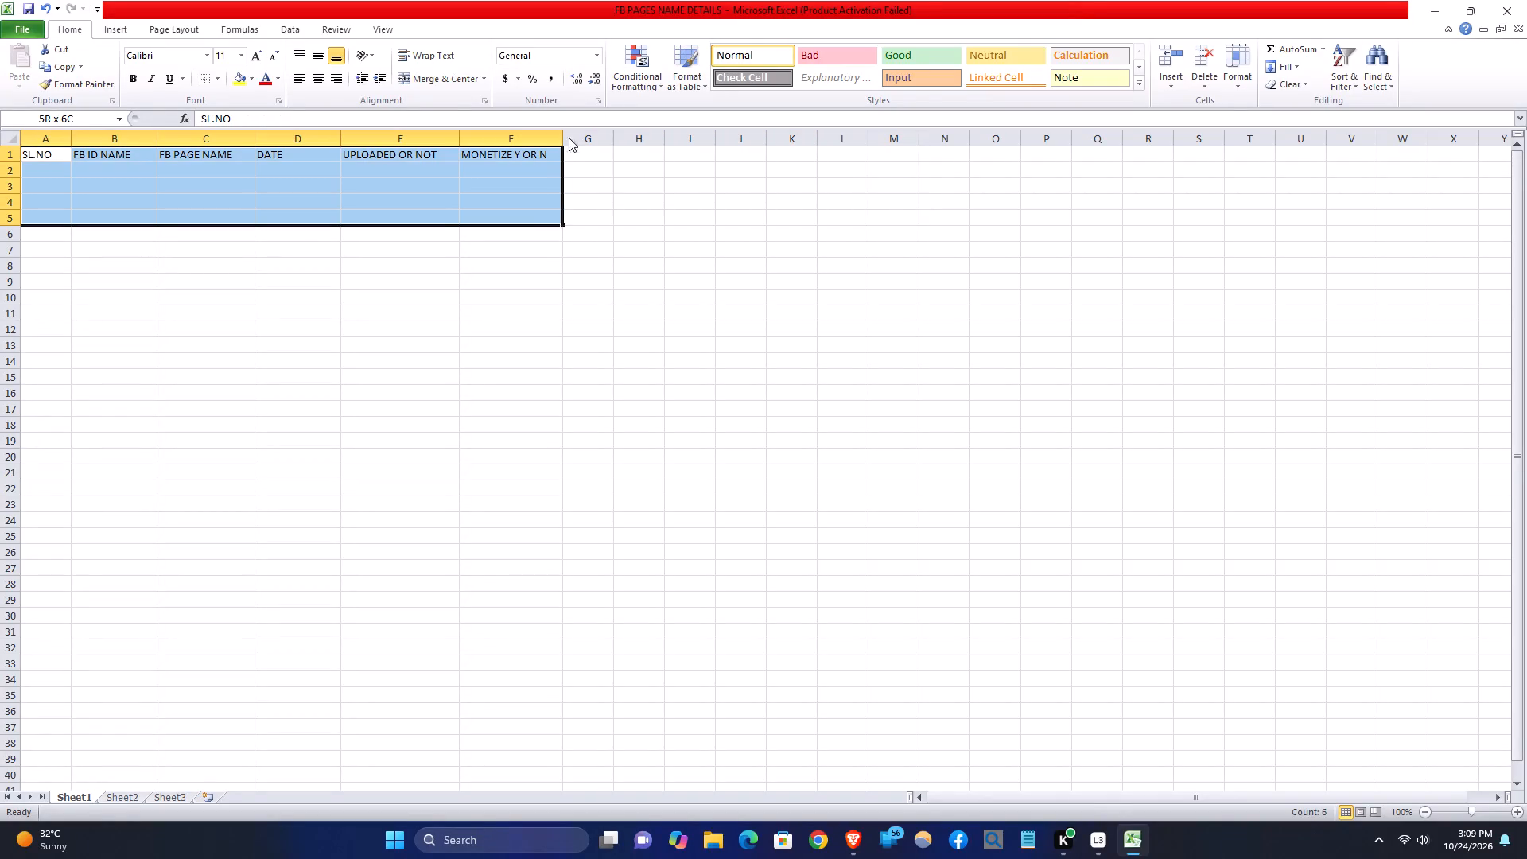
{"action": "key", "text": "shift+Left"}
{"action": "key", "text": "shift+Right"}
{"action": "key", "text": "shift+Down"}
{"action": "key", "text": "shift+Down"}
{"action": "key", "text": "shift+Down"}
{"action": "key", "text": "shift+Down"}
{"action": "key", "text": "shift+Down"}
{"action": "key", "text": "shift+Down"}
{"action": "key", "text": "shift+Down"}
{"action": "key", "text": "shift+Down"}
{"action": "key", "text": "shift+Down"}
{"action": "key", "text": "shift+Down"}
{"action": "key", "text": "shift+Down"}
{"action": "key", "text": "shift+Down"}
{"action": "key", "text": "shift+Down"}
{"action": "key", "text": "shift+Down"}
{"action": "key", "text": "shift+Down"}
{"action": "key", "text": "shift+Down"}
{"action": "key", "text": "shift+Down"}
{"action": "key", "text": "shift+Down"}
{"action": "key", "text": "shift+Right"}
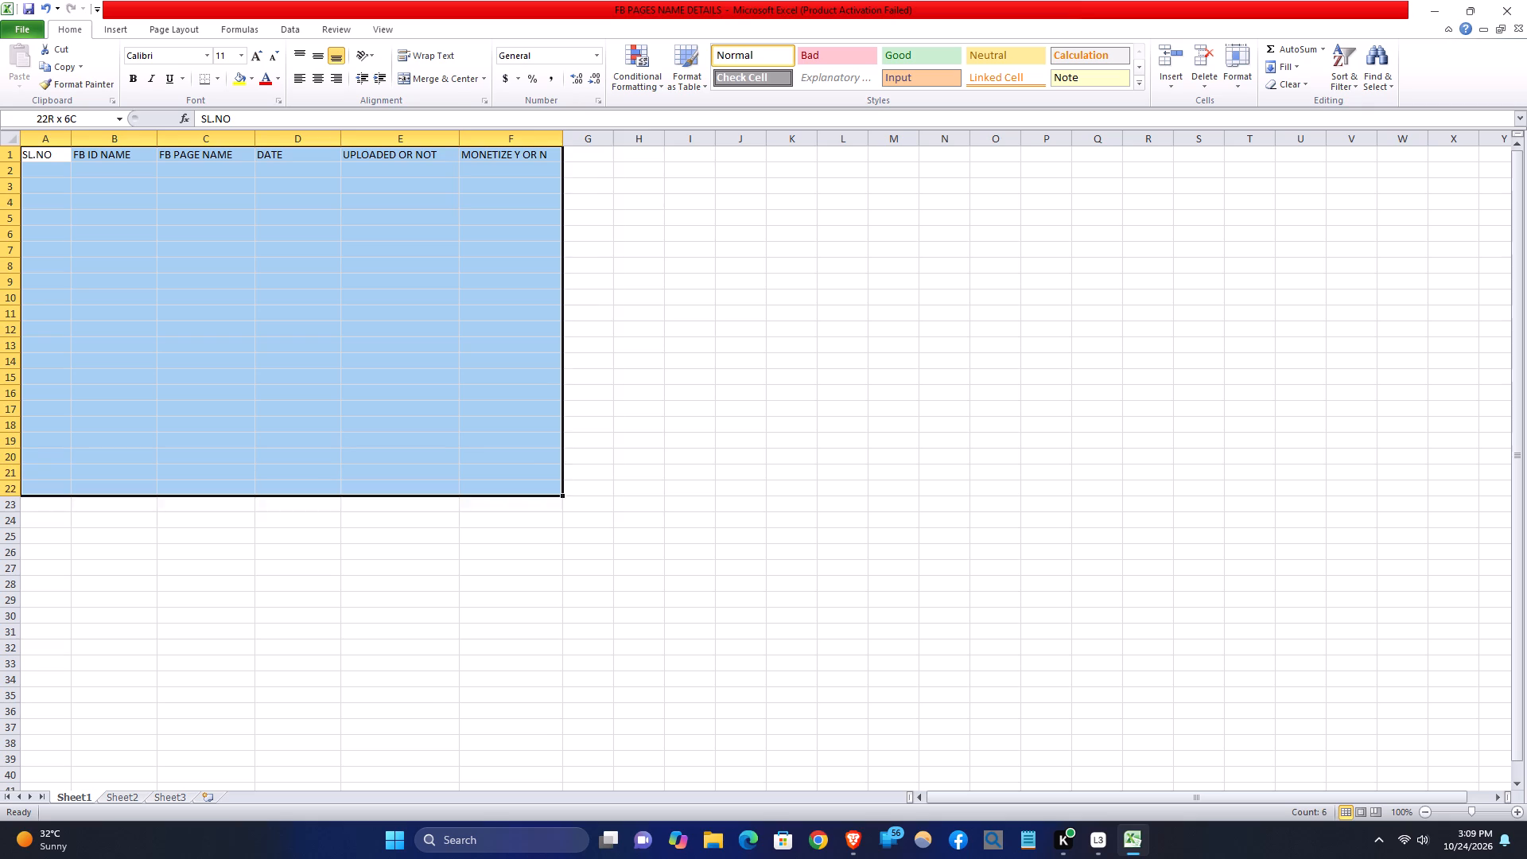
{"action": "key", "text": "shift+Right"}
{"action": "key", "text": "shift+Right"}
{"action": "key", "text": "shift+Right"}
{"action": "key", "text": "shift+Down"}
{"action": "key", "text": "shift+Down"}
{"action": "key", "text": "shift+Down"}
{"action": "key", "text": "shift+Down"}
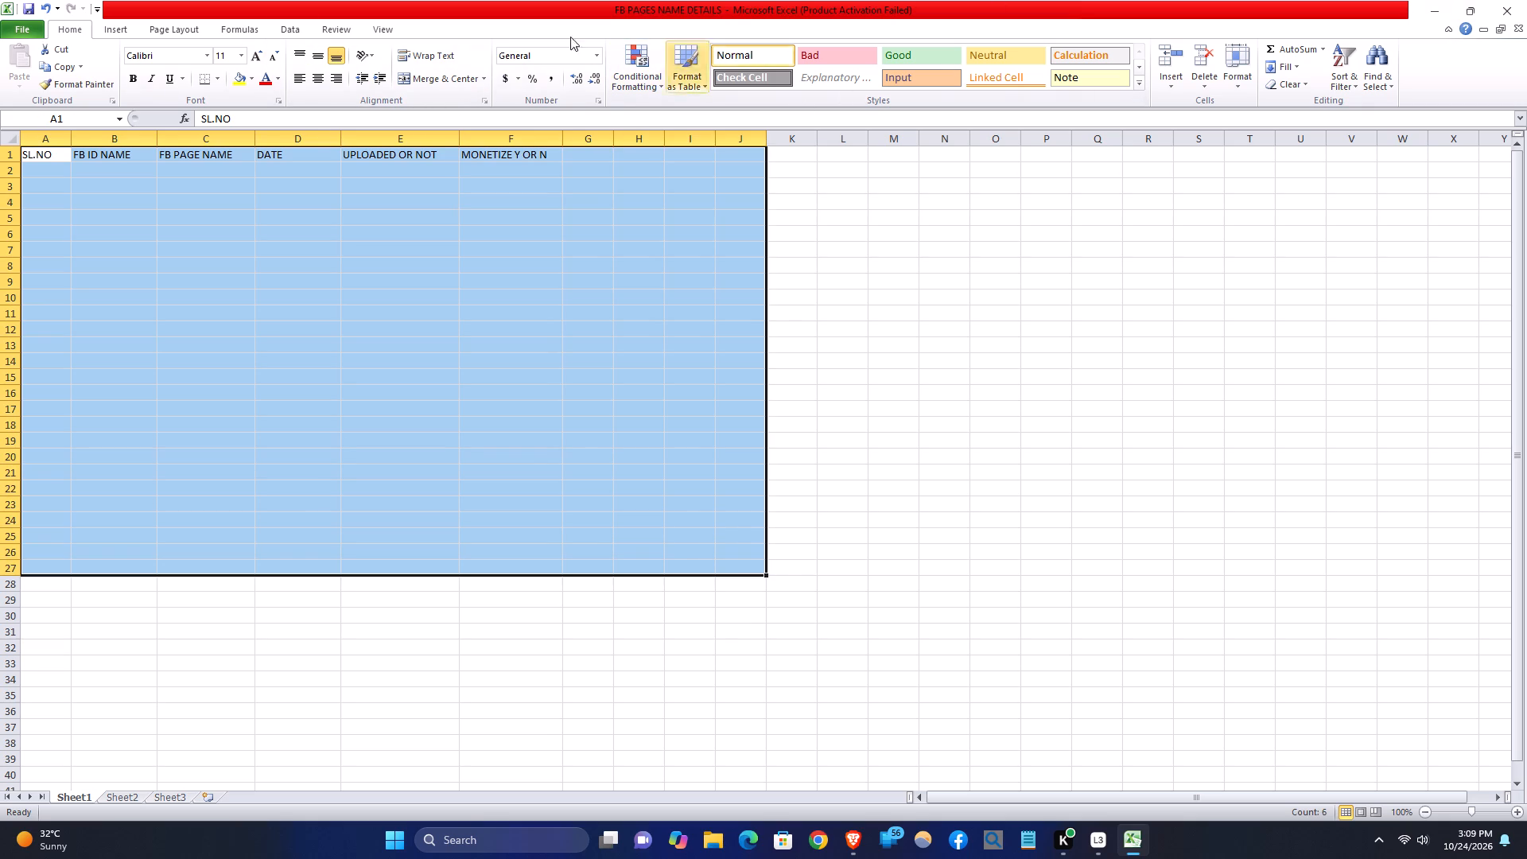
{"action": "left_click", "coordinate": [122, 27]}
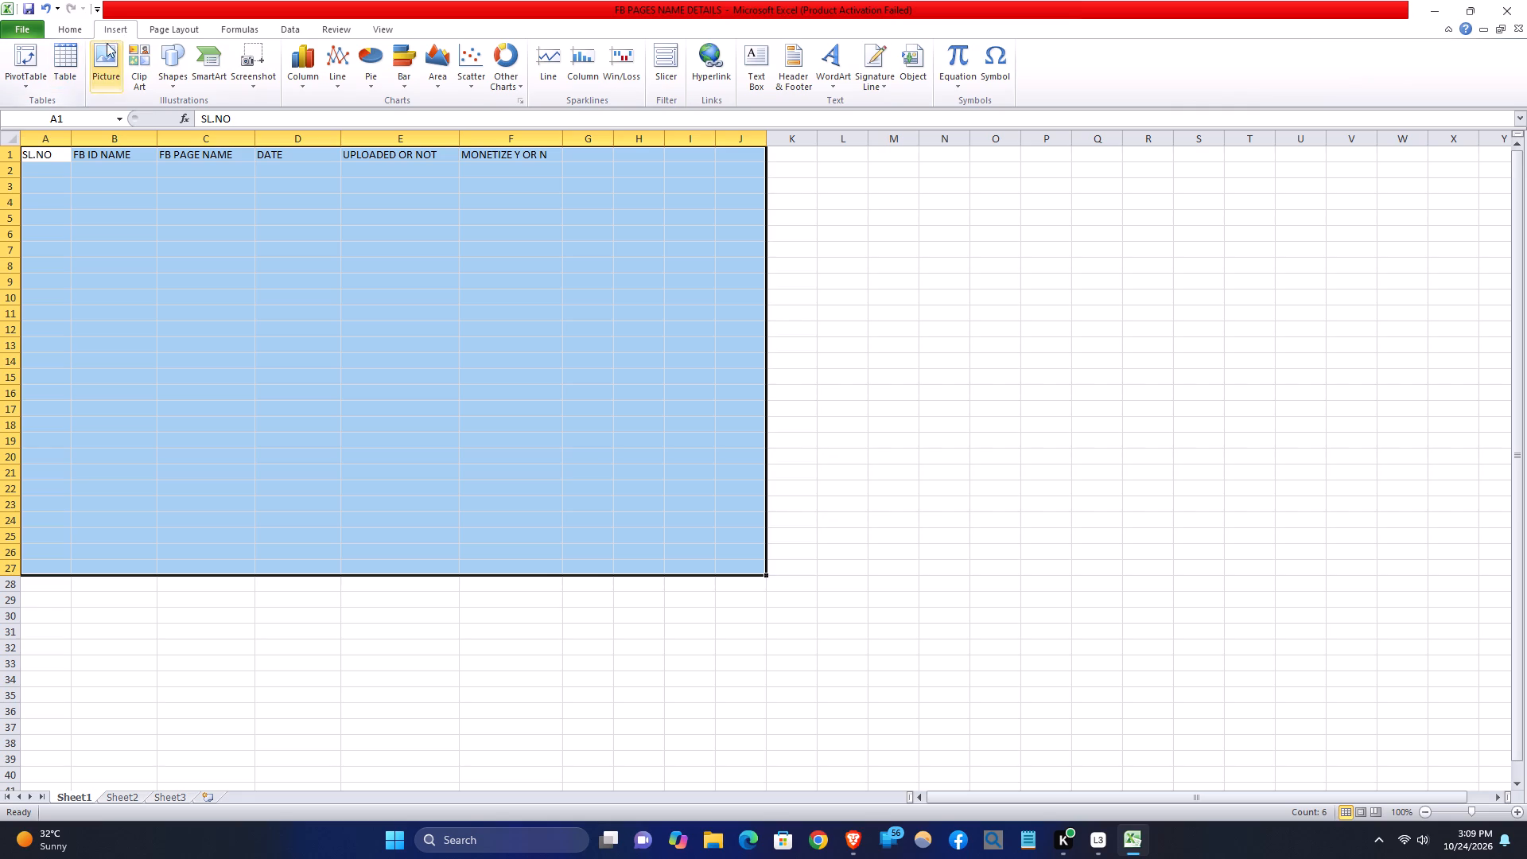
{"action": "left_click", "coordinate": [66, 30]}
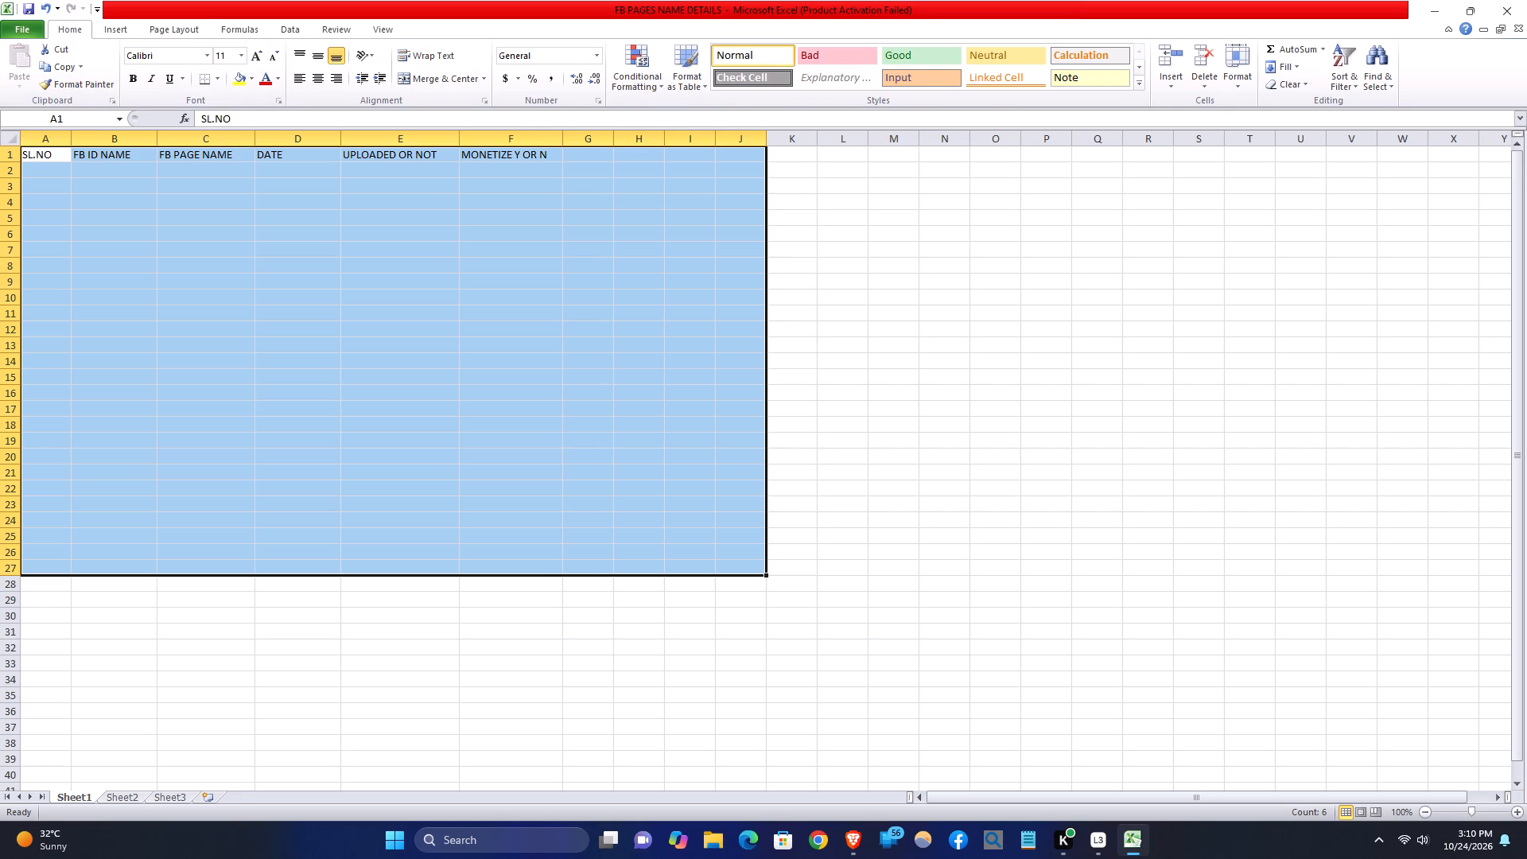
{"action": "left_click", "coordinate": [216, 85]}
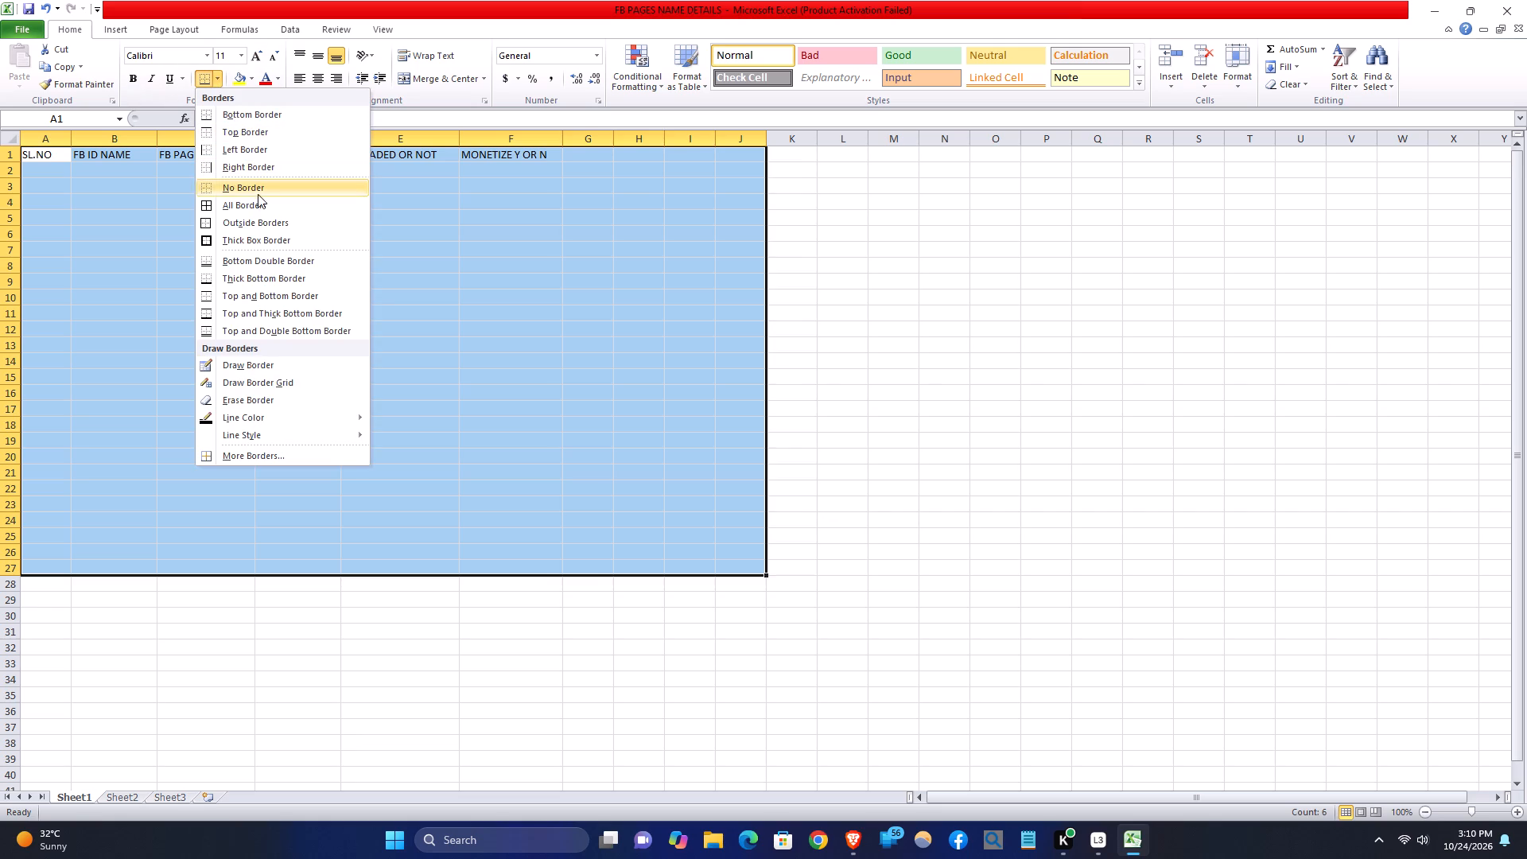
{"action": "left_click", "coordinate": [254, 210]}
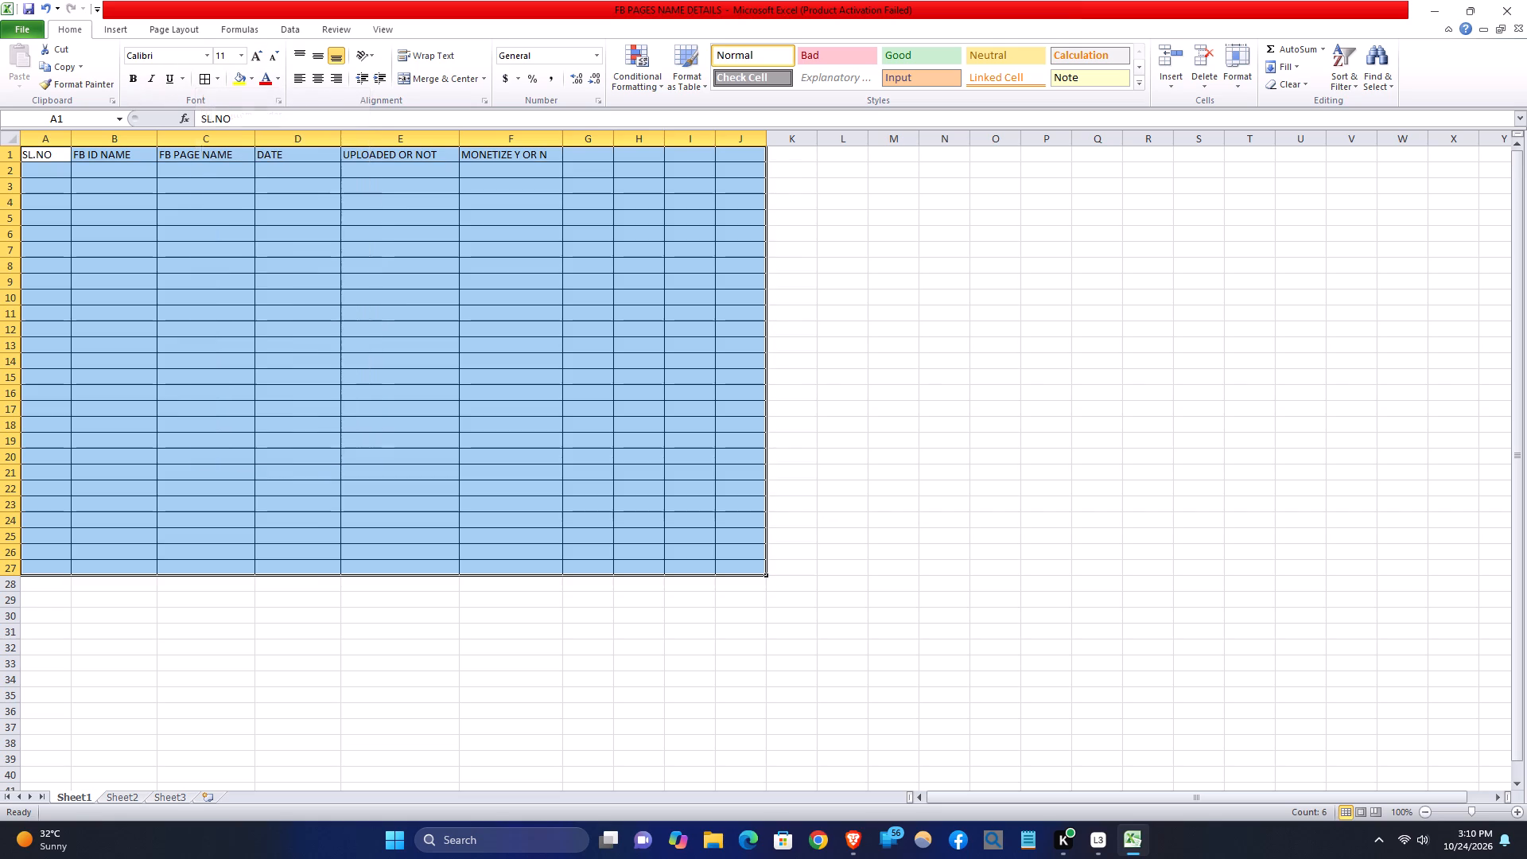
Select the header cells A1:J1 and freeze the top row of the sheet.
{"action": "left_click", "coordinate": [47, 149]}
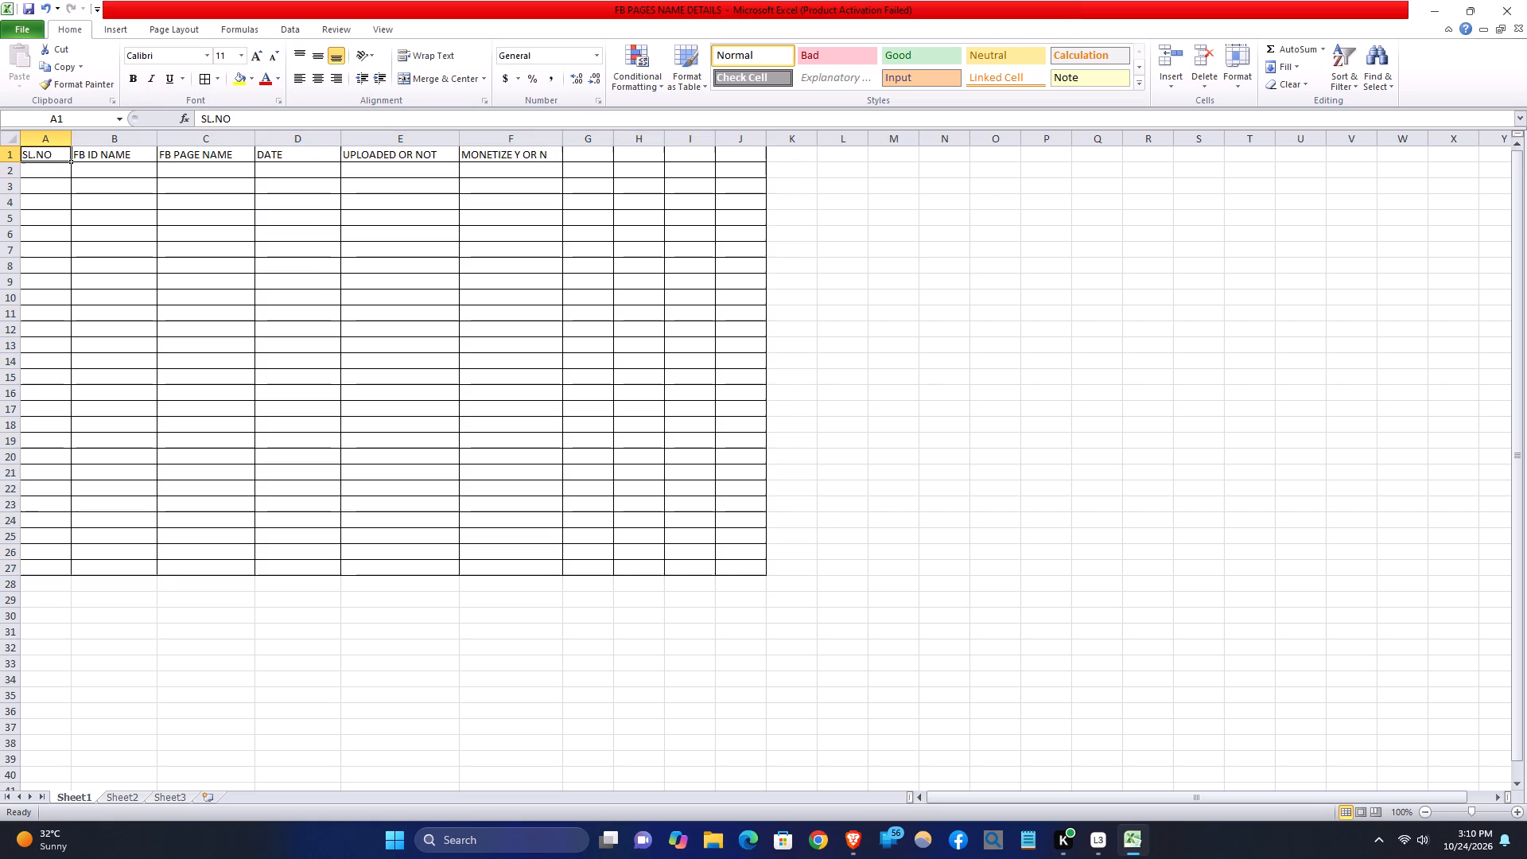
{"action": "key", "text": "shift+Right"}
{"action": "key", "text": "shift+Right"}
{"action": "key", "text": "shift+Right"}
{"action": "key", "text": "shift+Right"}
{"action": "key", "text": "shift+Right"}
{"action": "key", "text": "shift+Right"}
{"action": "key", "text": "shift+Right"}
{"action": "key", "text": "shift+Right"}
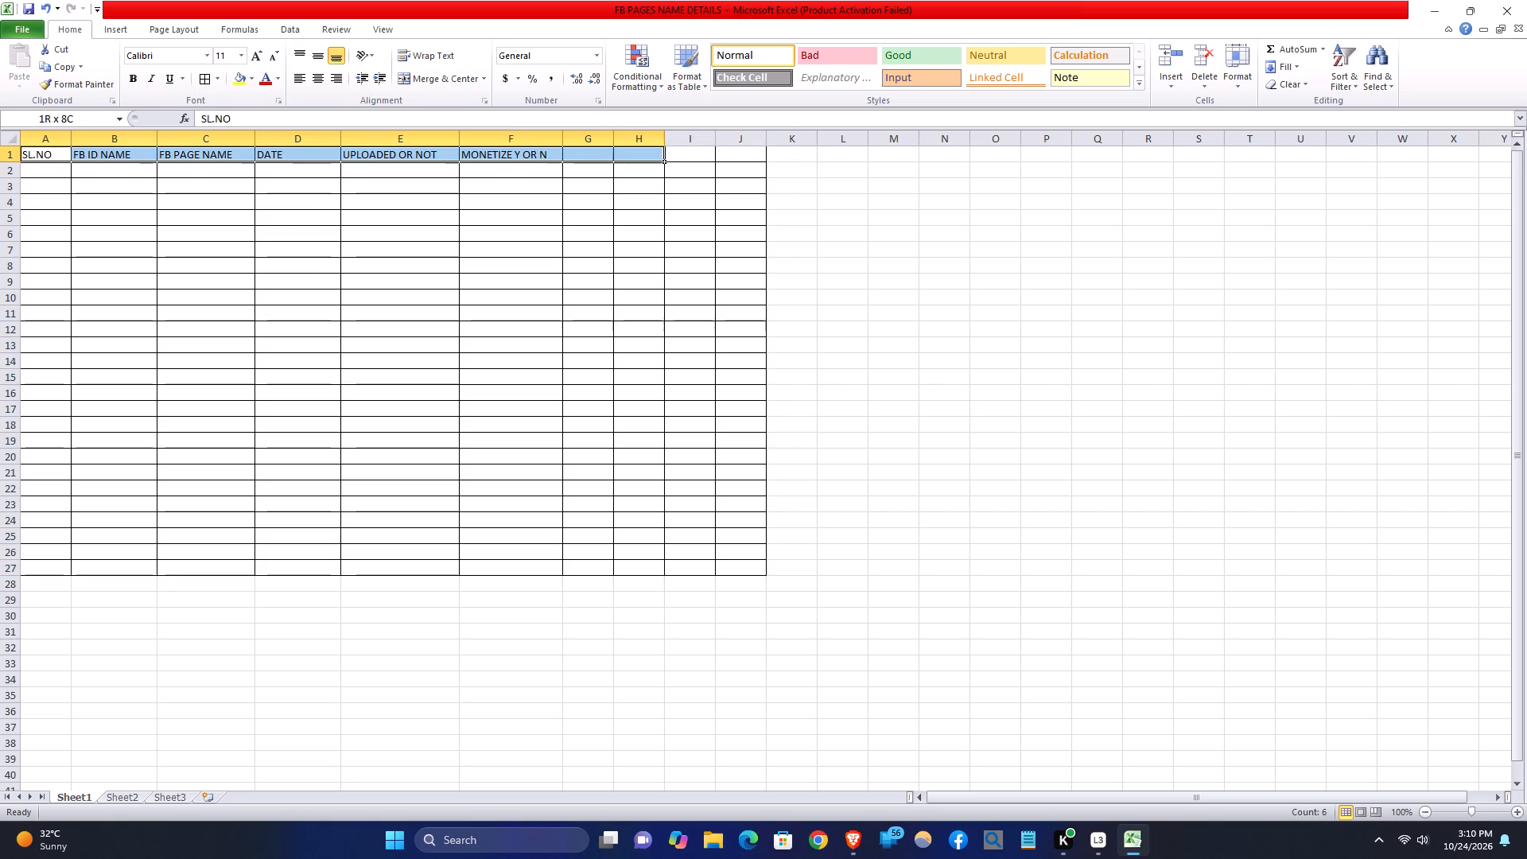
{"action": "key", "text": "shift+Right"}
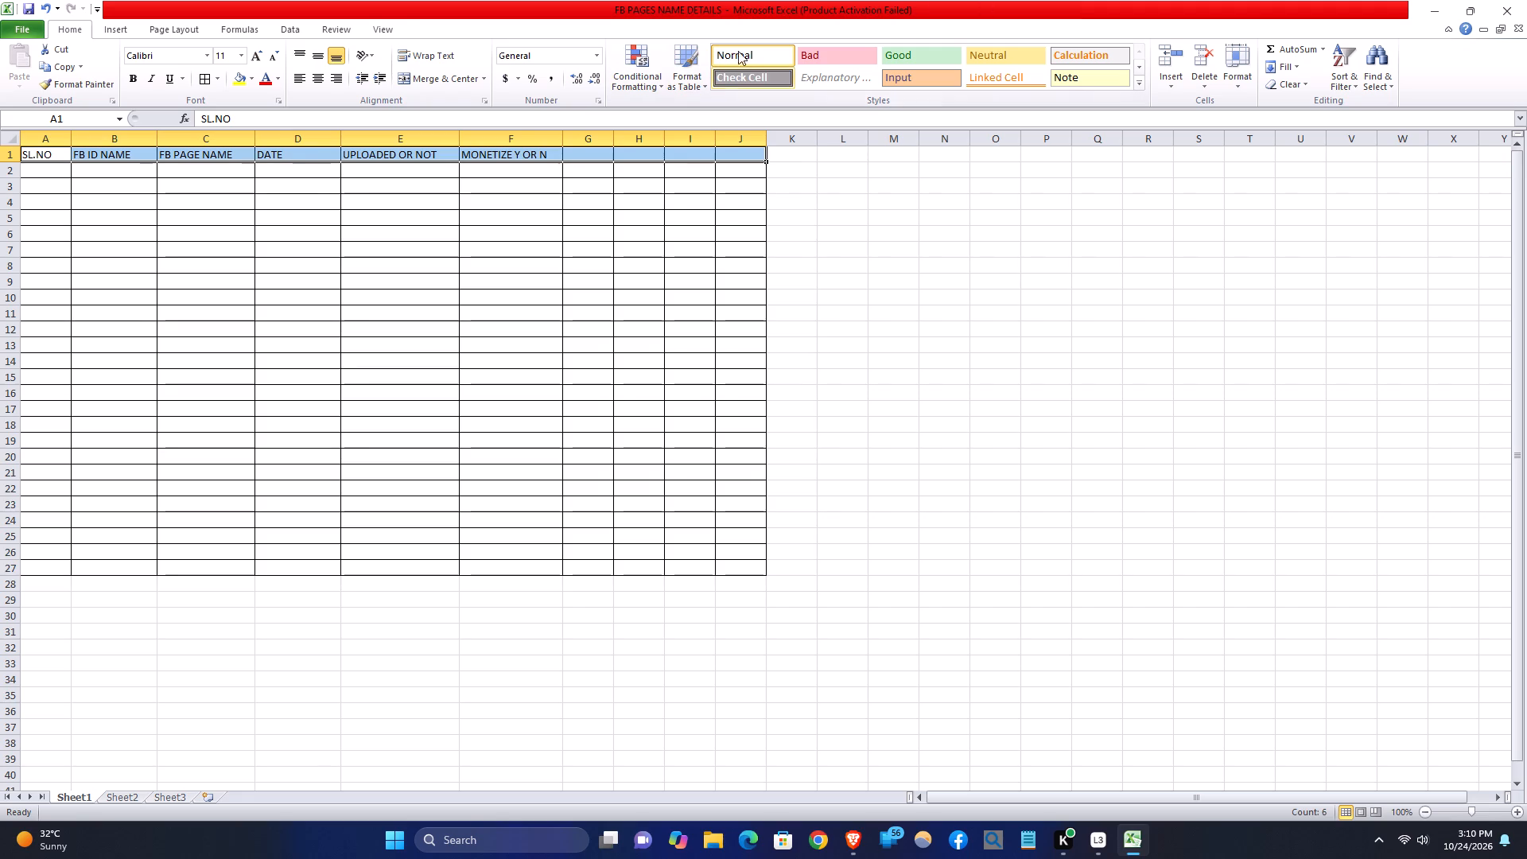
{"action": "left_click", "coordinate": [383, 29]}
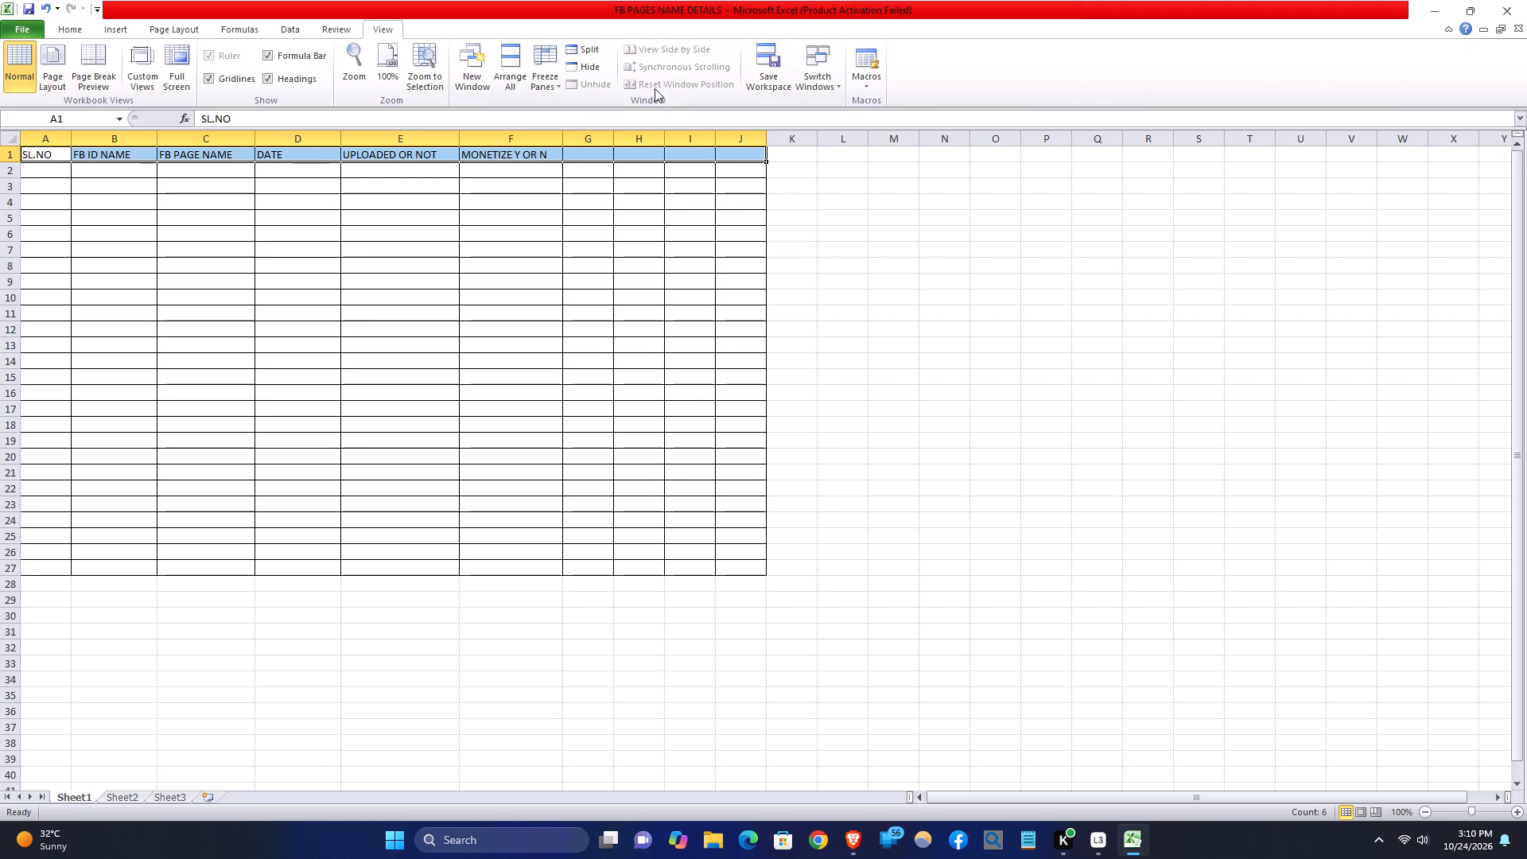
{"action": "left_click", "coordinate": [343, 26]}
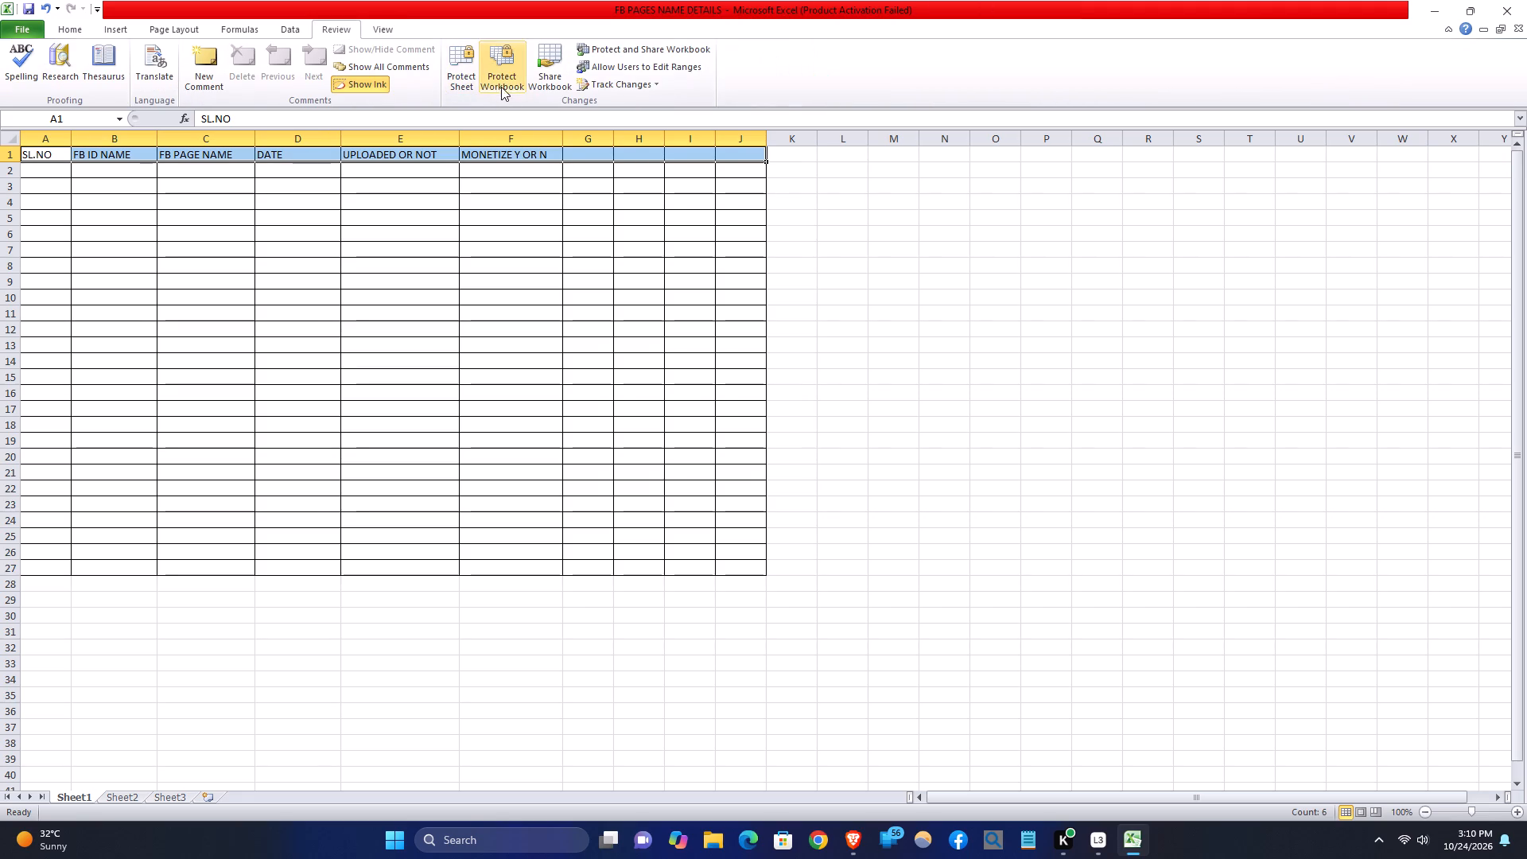
{"action": "left_click", "coordinate": [290, 26]}
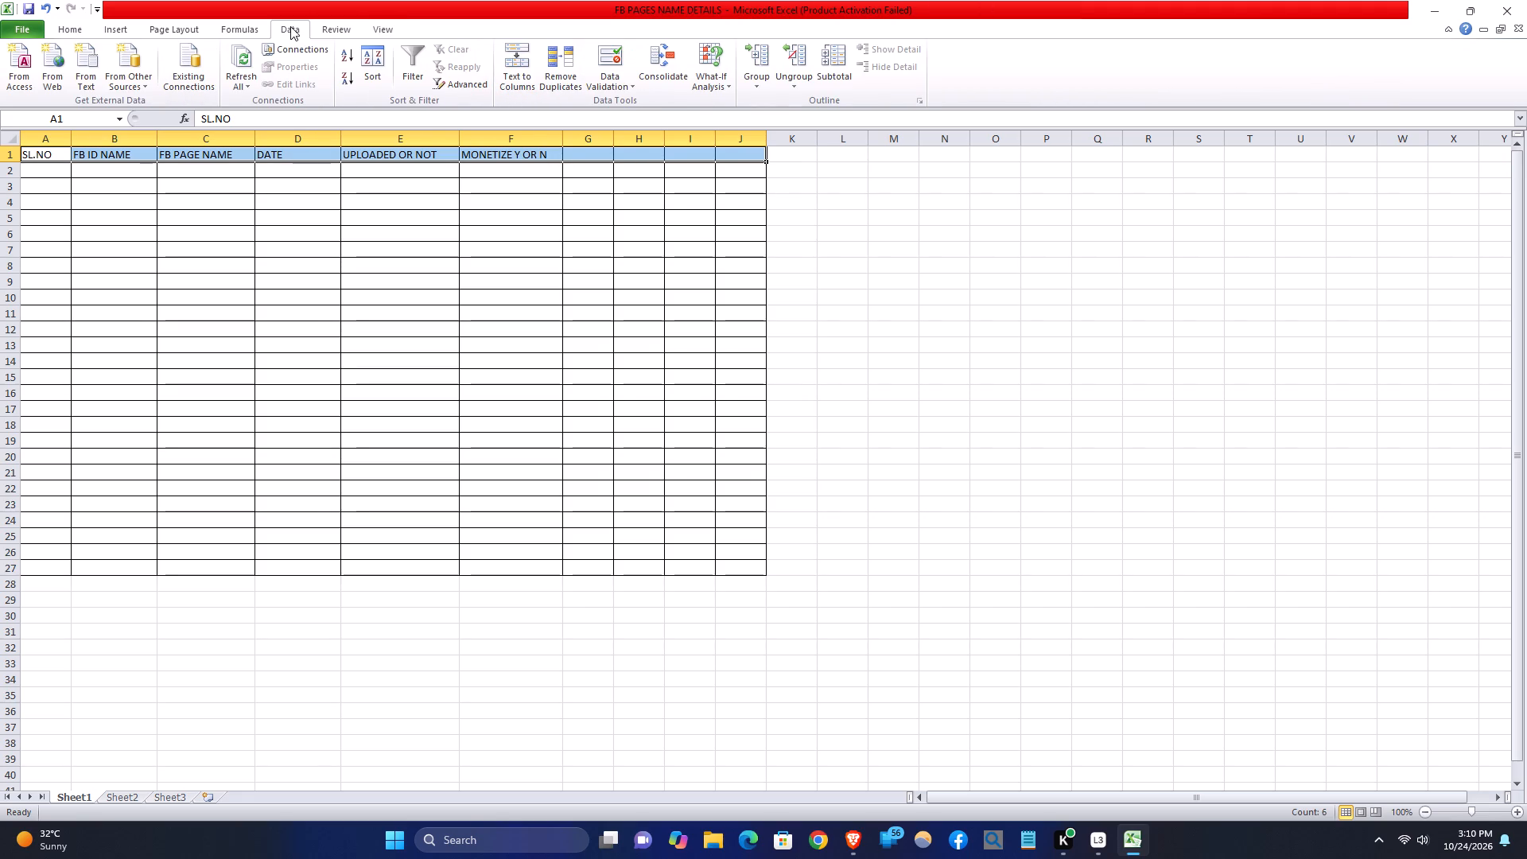
{"action": "left_click", "coordinate": [241, 26]}
{"action": "left_click", "coordinate": [387, 36]}
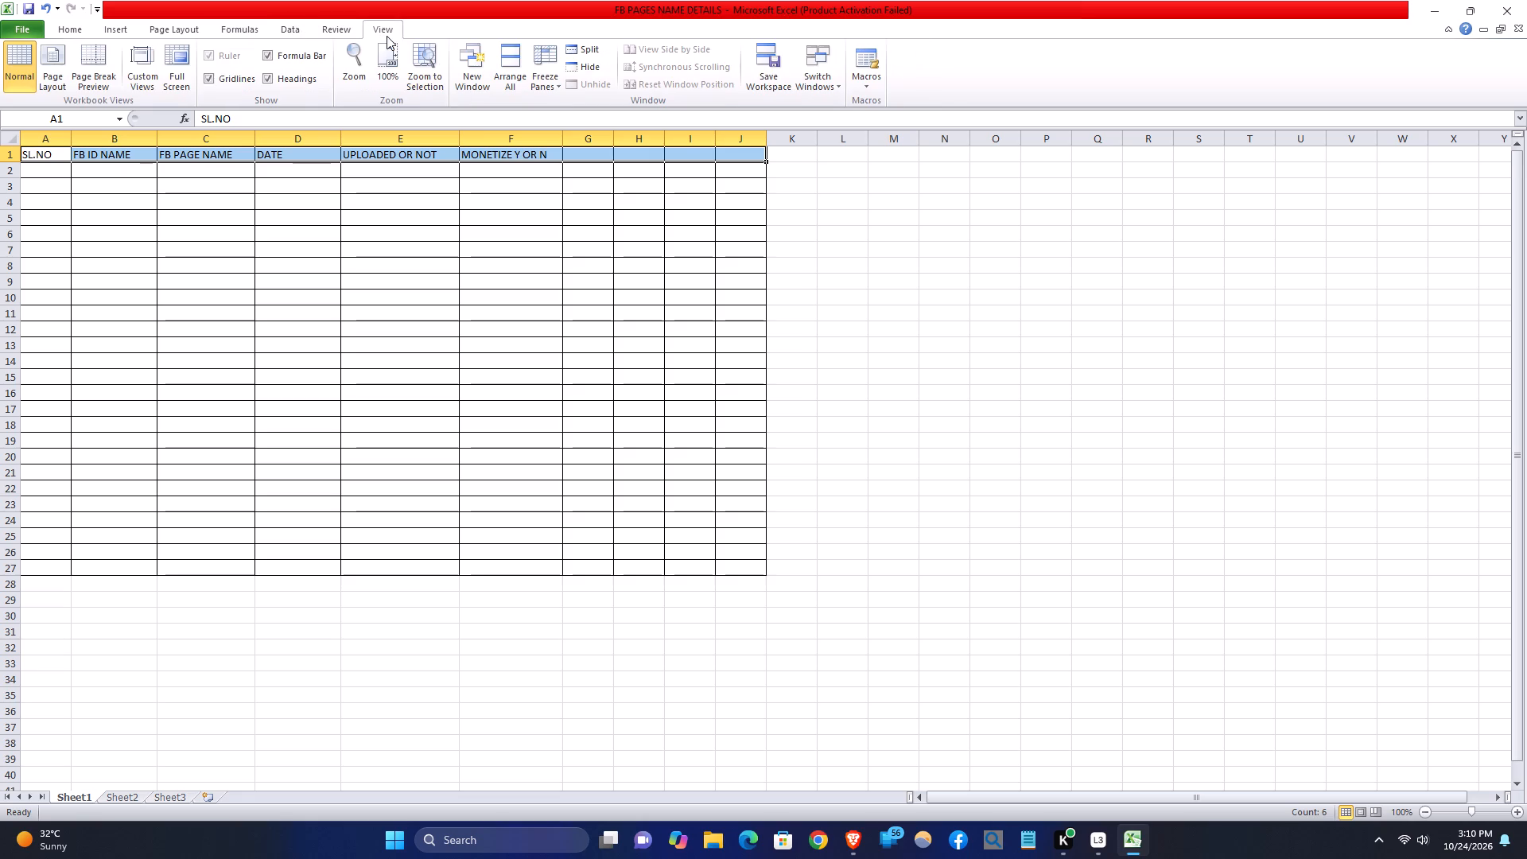
{"action": "left_click", "coordinate": [551, 84]}
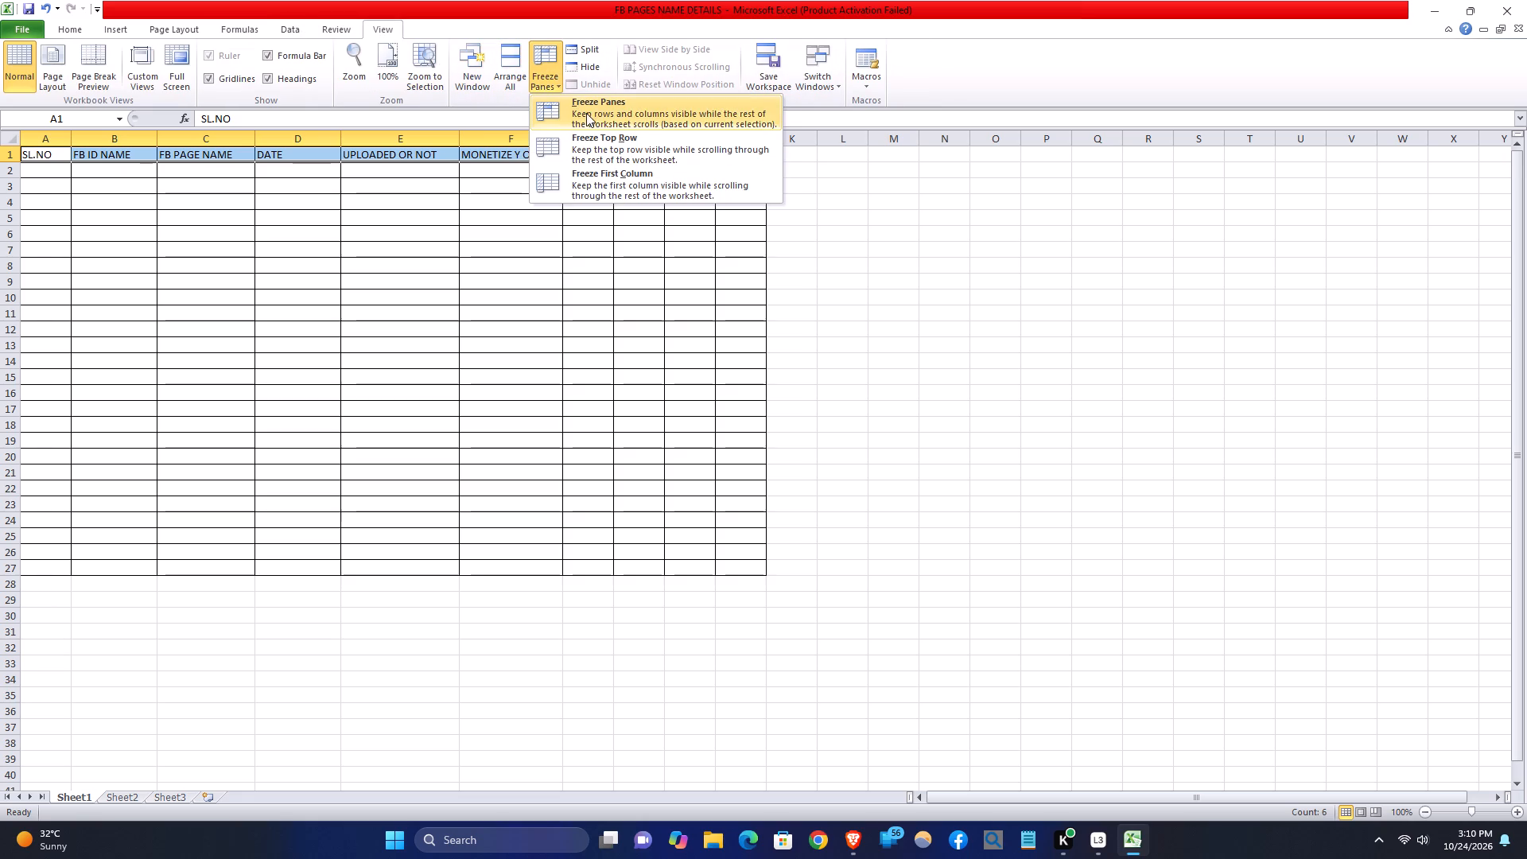
{"action": "left_click", "coordinate": [592, 133]}
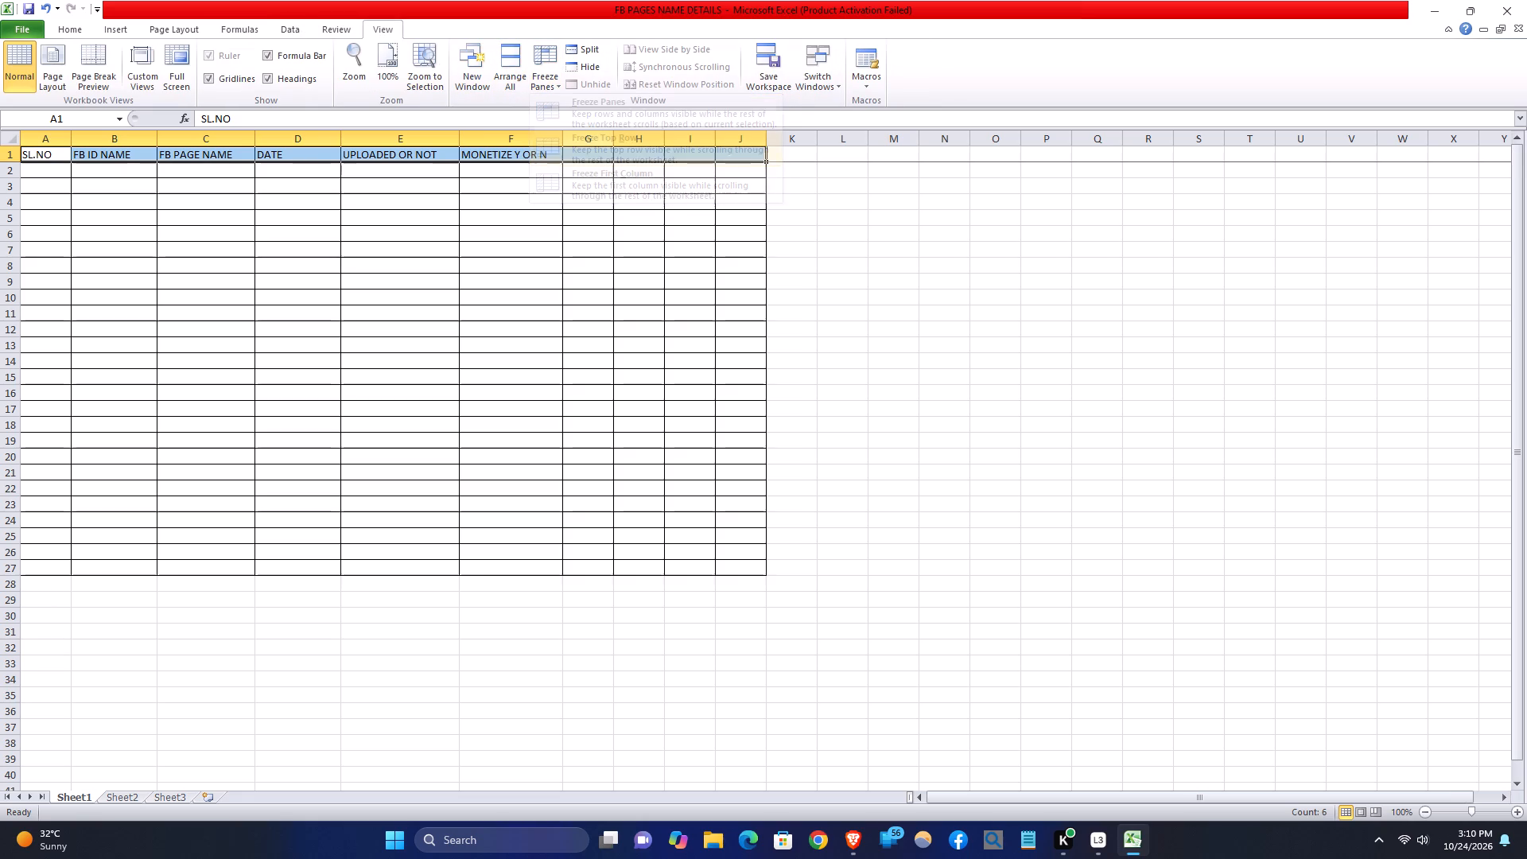
Fill the header cells A1:J1 with a light blue colour.
{"action": "left_click", "coordinate": [61, 25]}
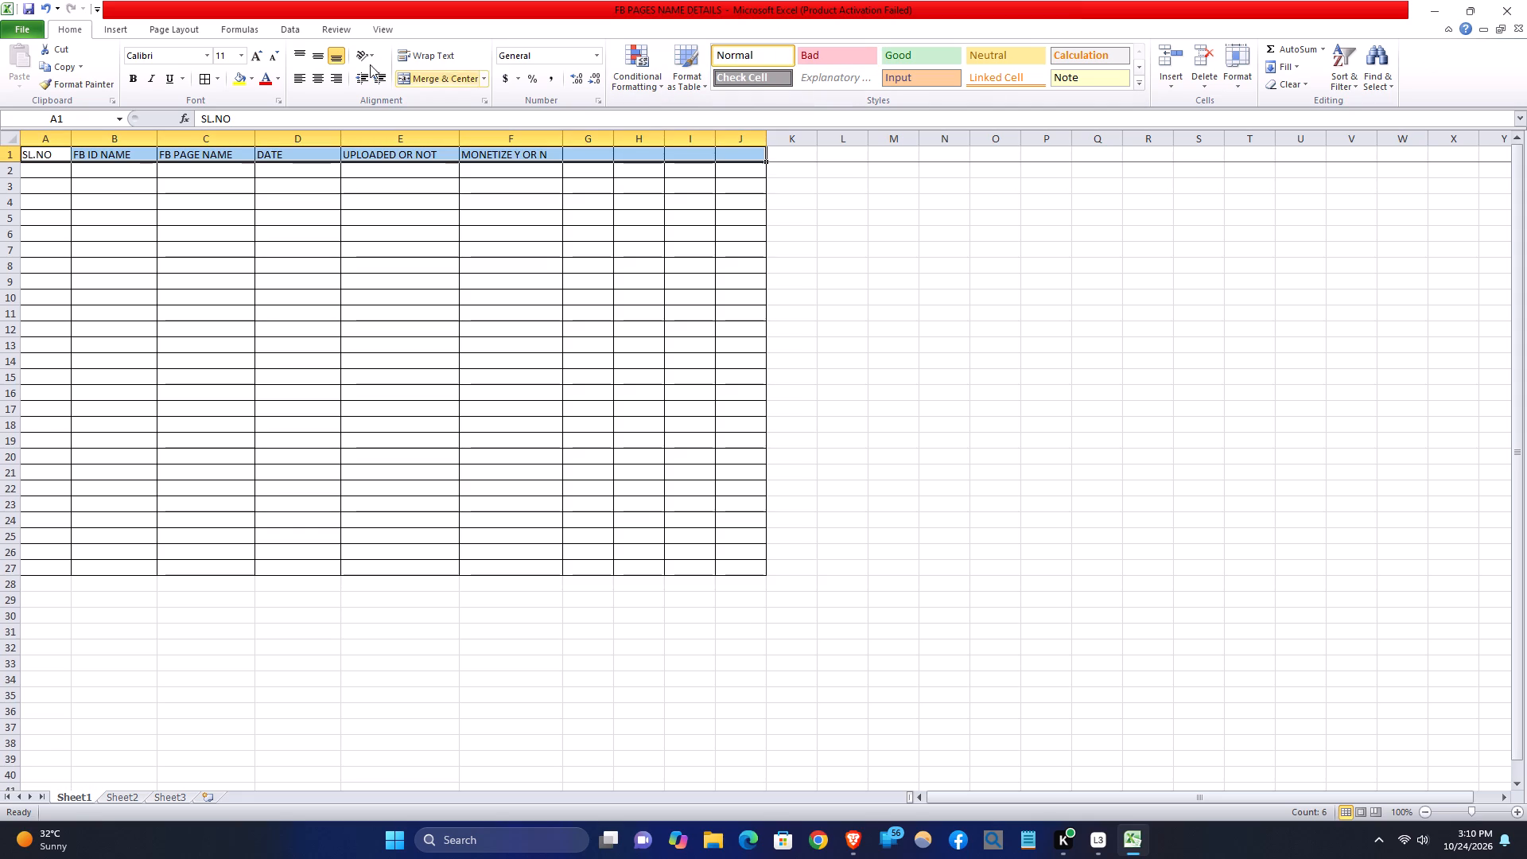
{"action": "left_click", "coordinate": [251, 81]}
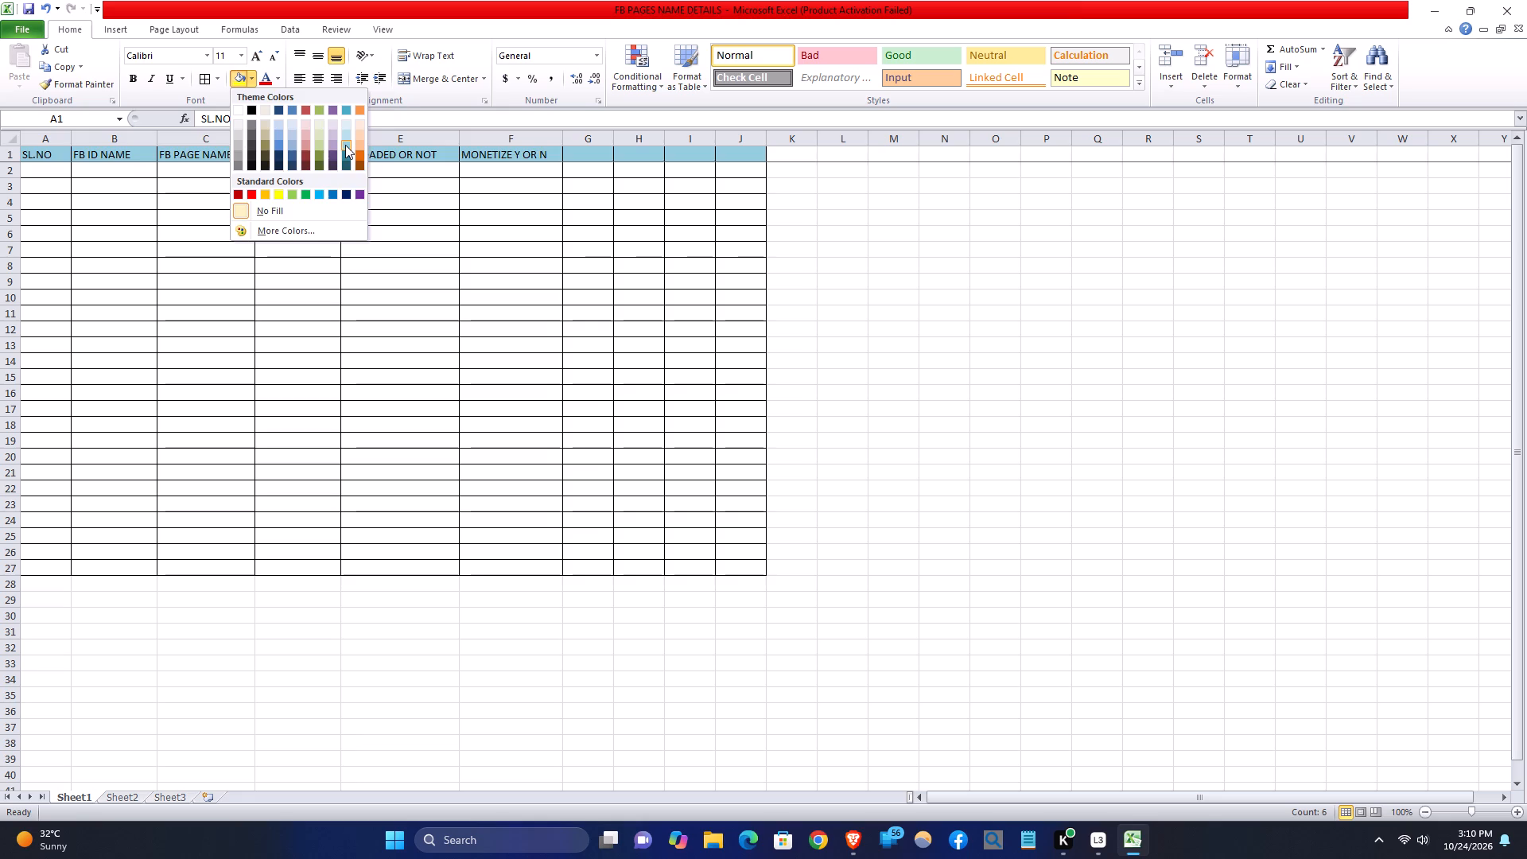
Apply the light blue fill to the header cells A1:J1 and deselect them.
{"action": "left_click", "coordinate": [345, 145]}
{"action": "left_click", "coordinate": [418, 257]}
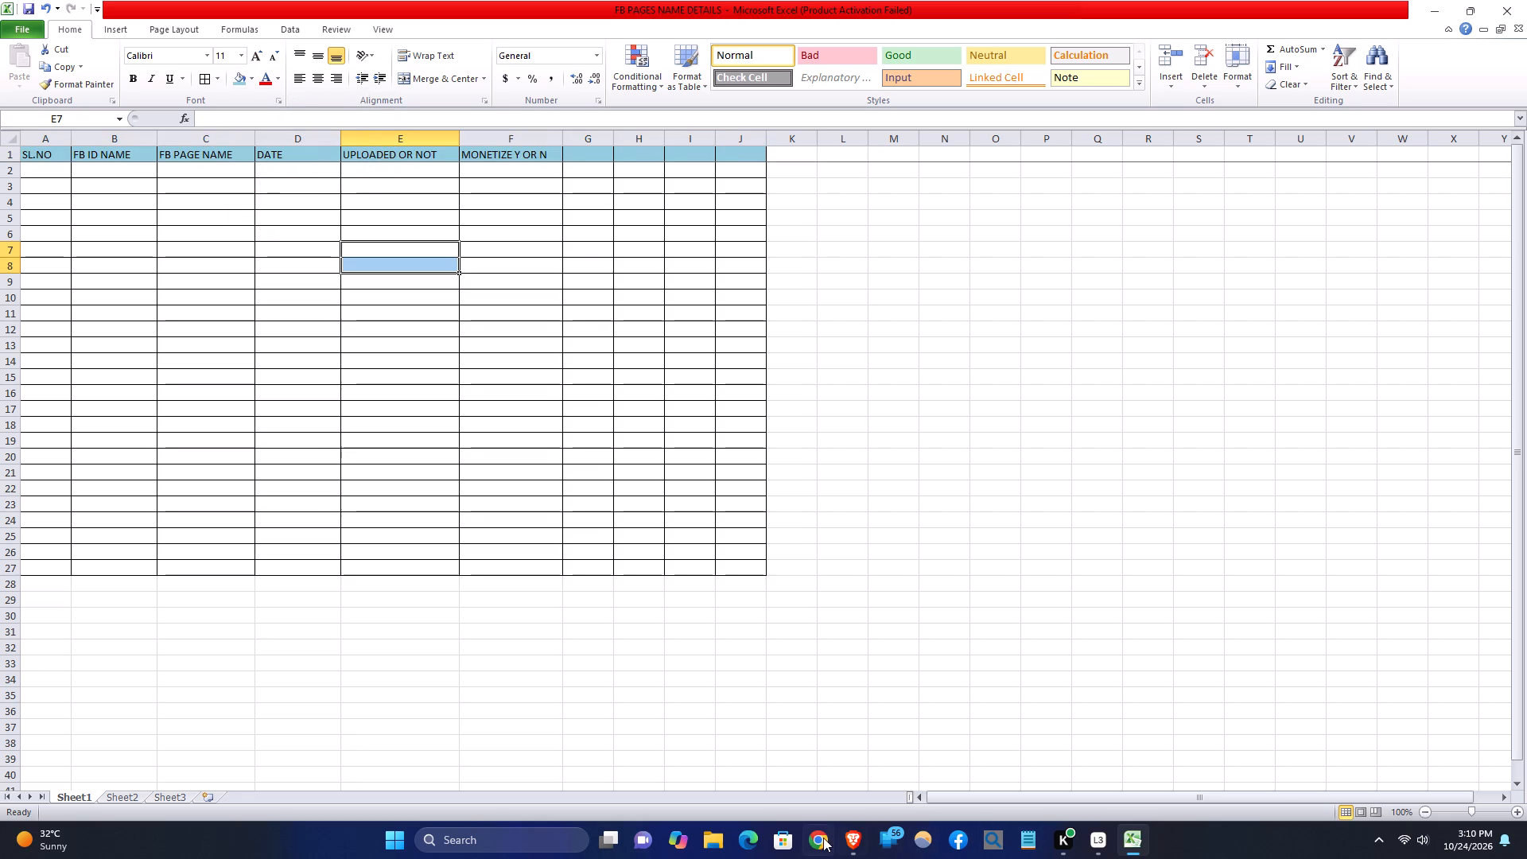
Switch to Facebook in the Brave browser and like the Durood-e-Ibrahimi post and the Funny Cats Moments cat video.
{"action": "left_click", "coordinate": [849, 832]}
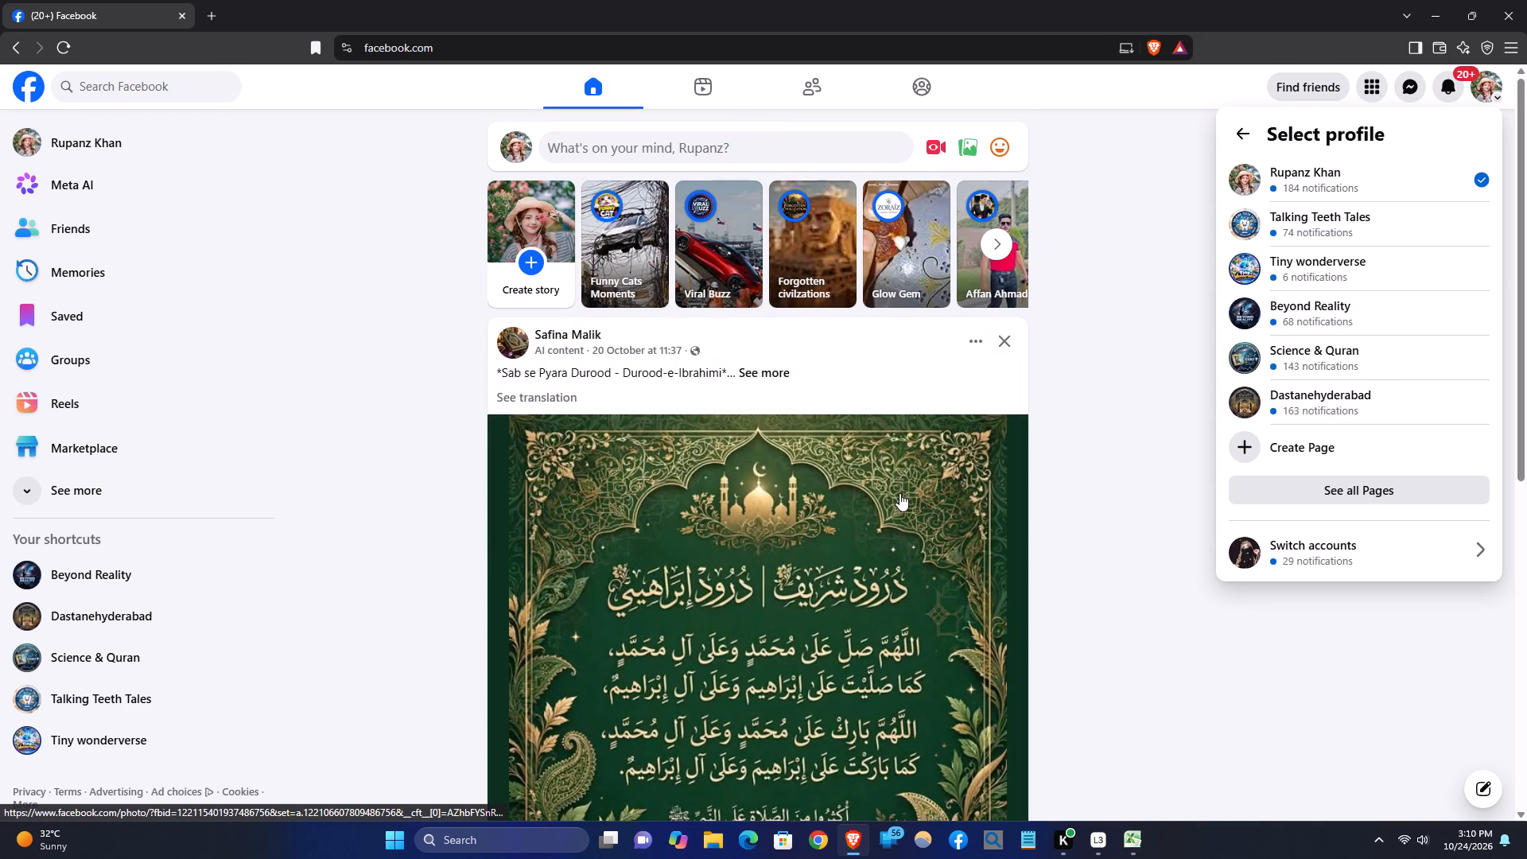
{"action": "scroll", "coordinate": [899, 495], "scroll_direction": "down", "scroll_amount": 7}
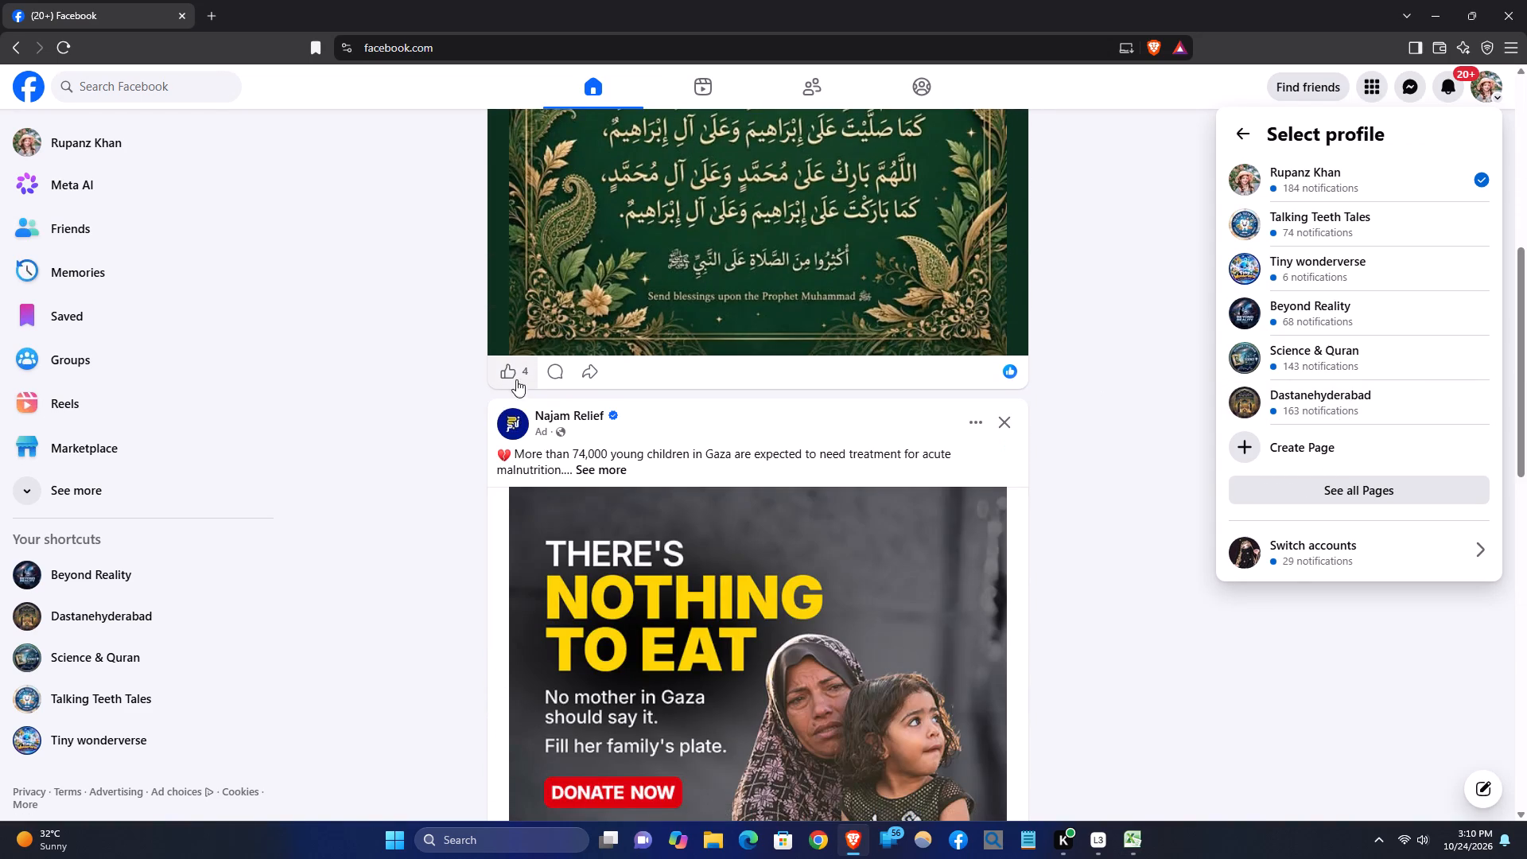
{"action": "left_click", "coordinate": [507, 369]}
{"action": "scroll", "coordinate": [817, 587], "scroll_direction": "down", "scroll_amount": 13}
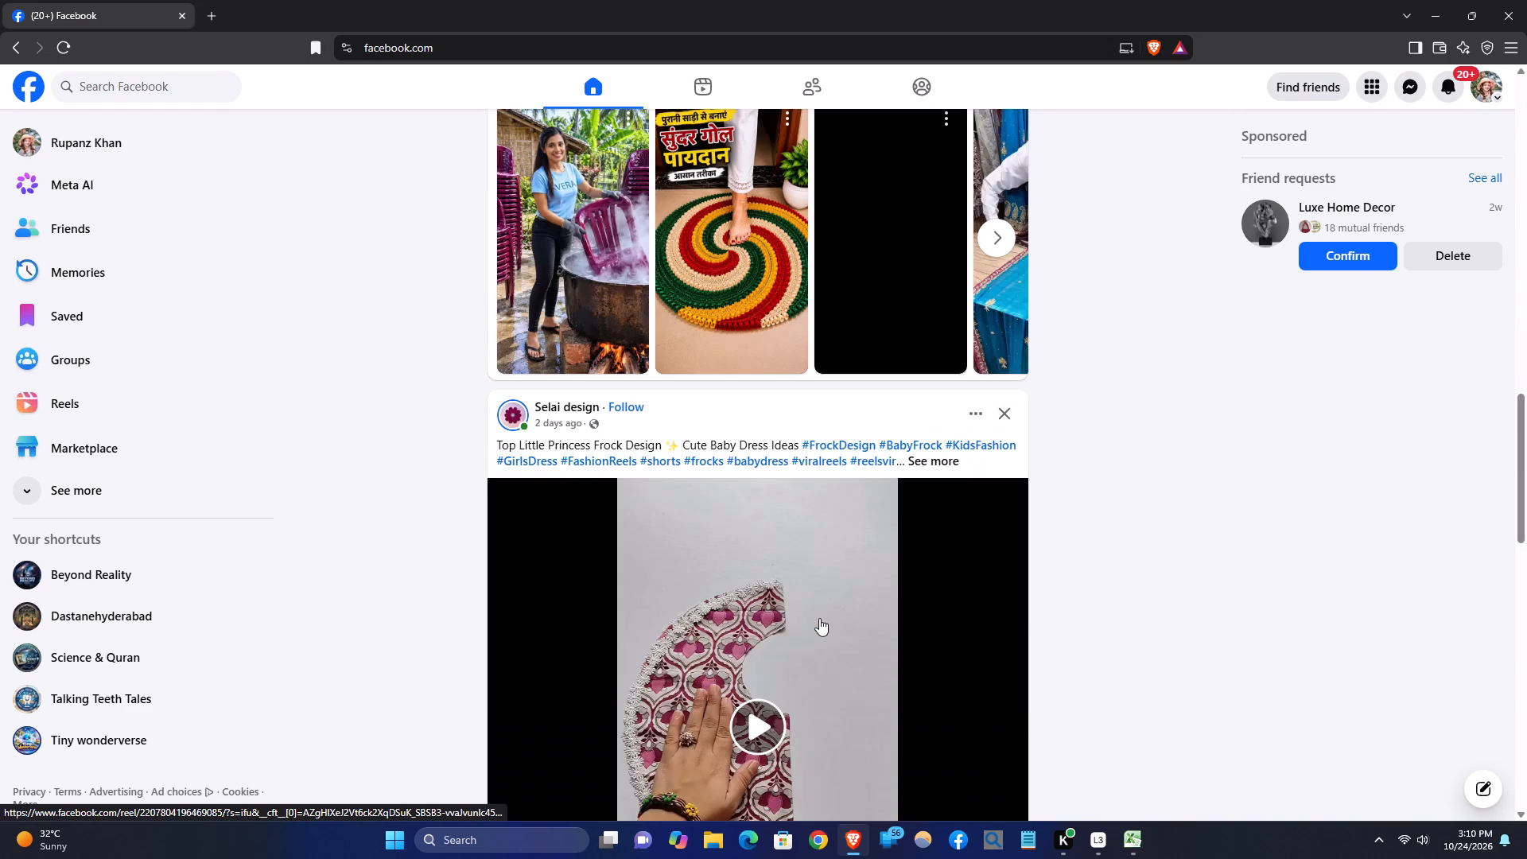
{"action": "scroll", "coordinate": [819, 618], "scroll_direction": "down", "scroll_amount": 12}
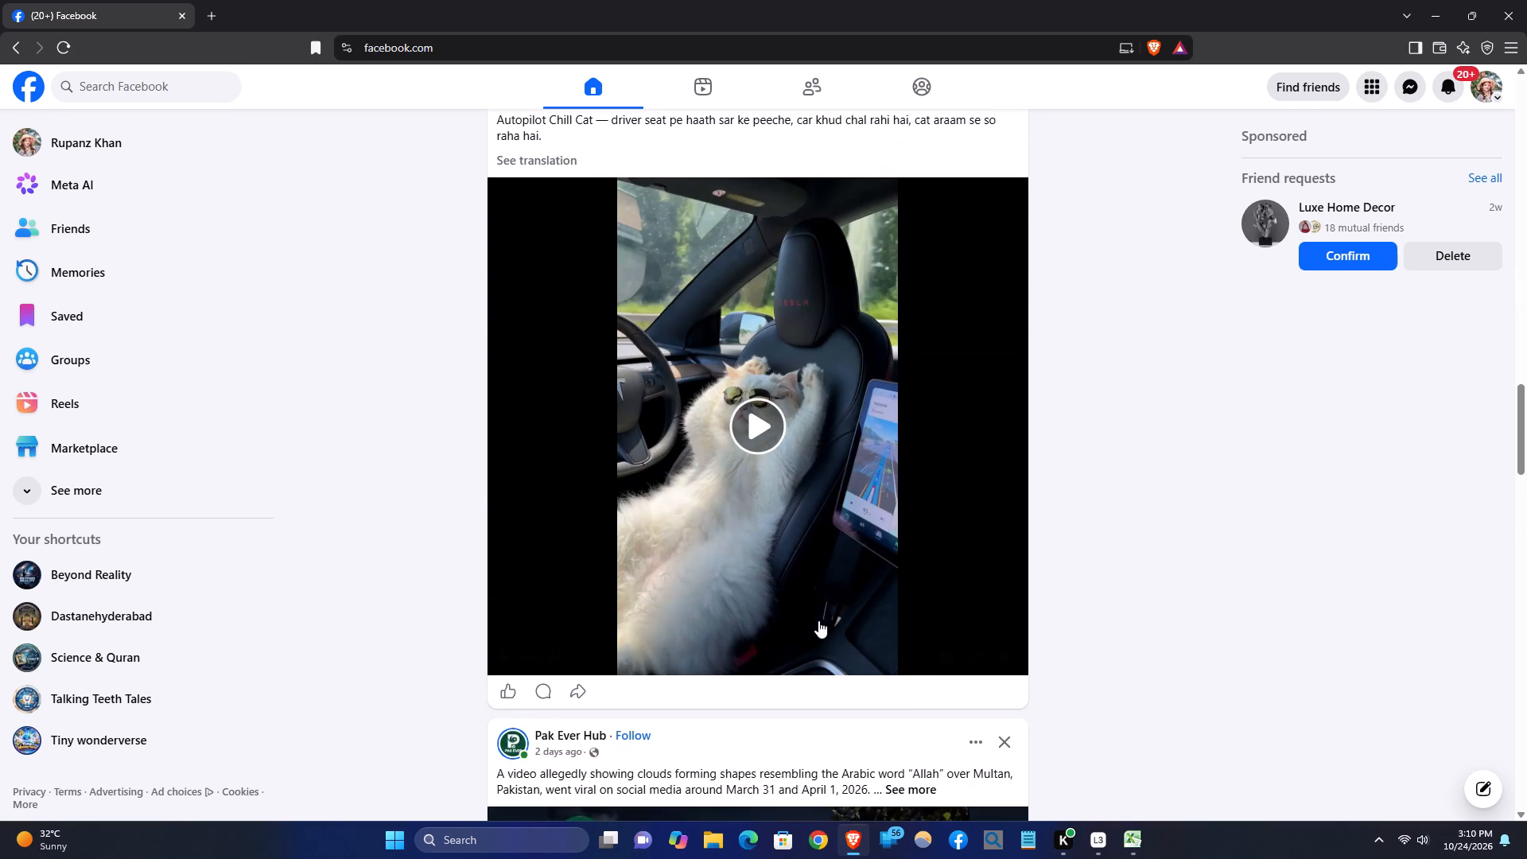
{"action": "left_click", "coordinate": [502, 692]}
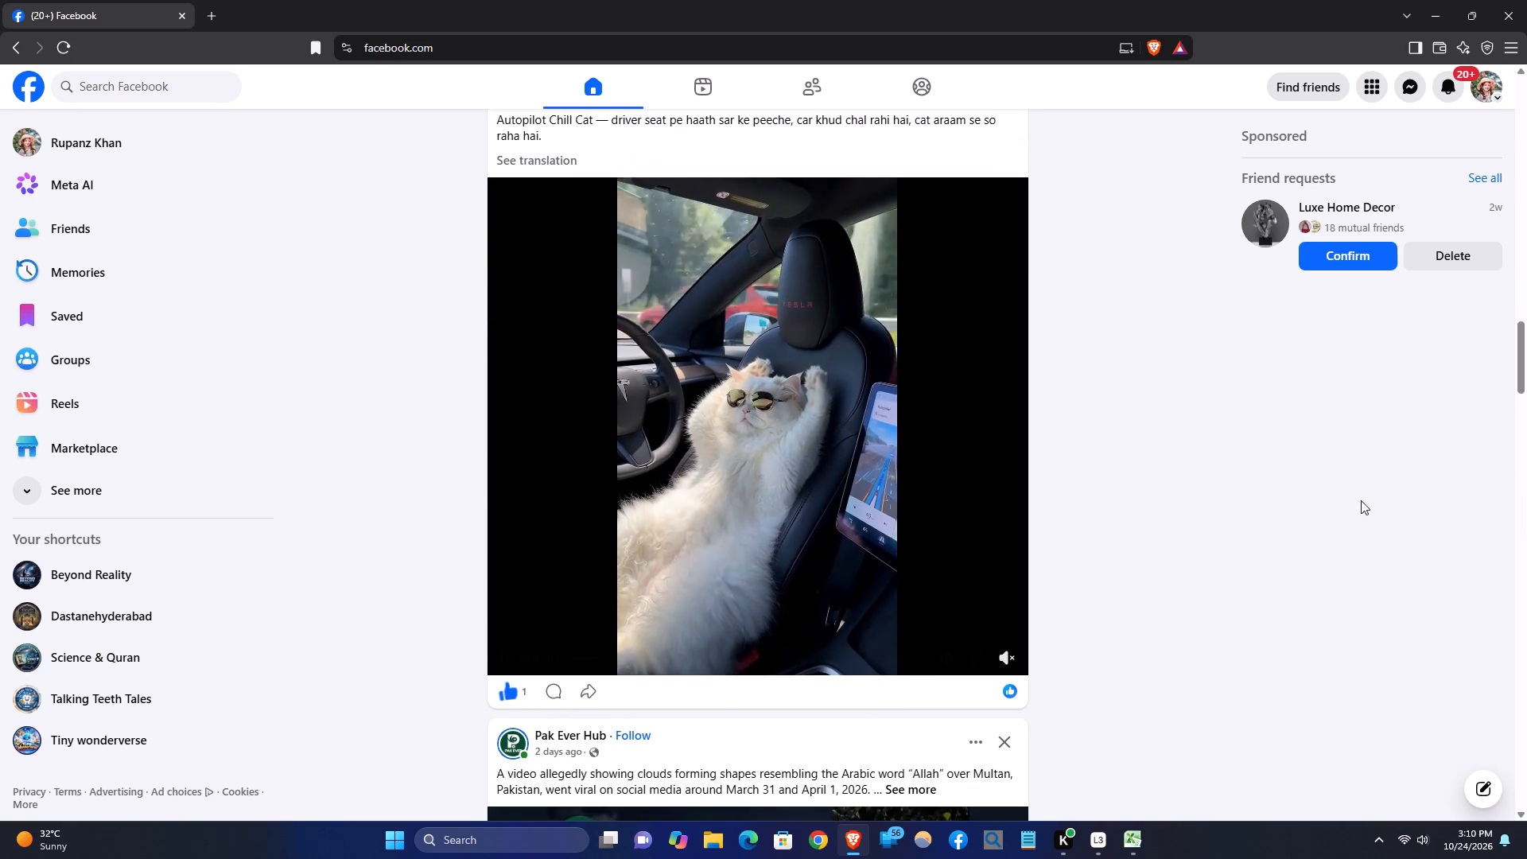
Accept the friend request from Luxe Home Decor.
{"action": "left_click", "coordinate": [1361, 255]}
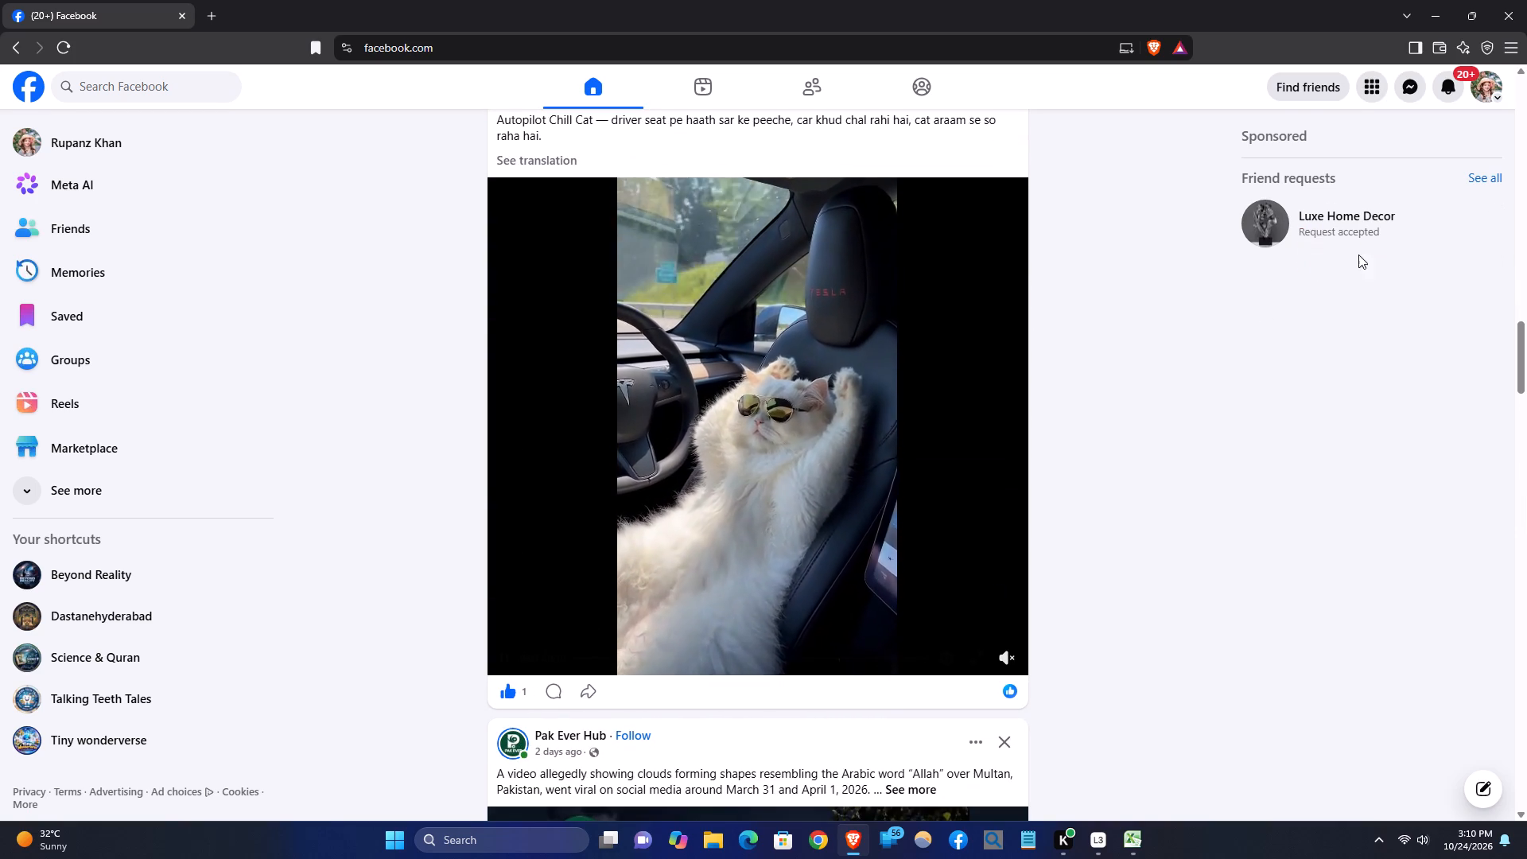
Switch the active Facebook profile to the Dastanehyderabad page.
{"action": "scroll", "coordinate": [1189, 325], "scroll_direction": "up", "scroll_amount": 8}
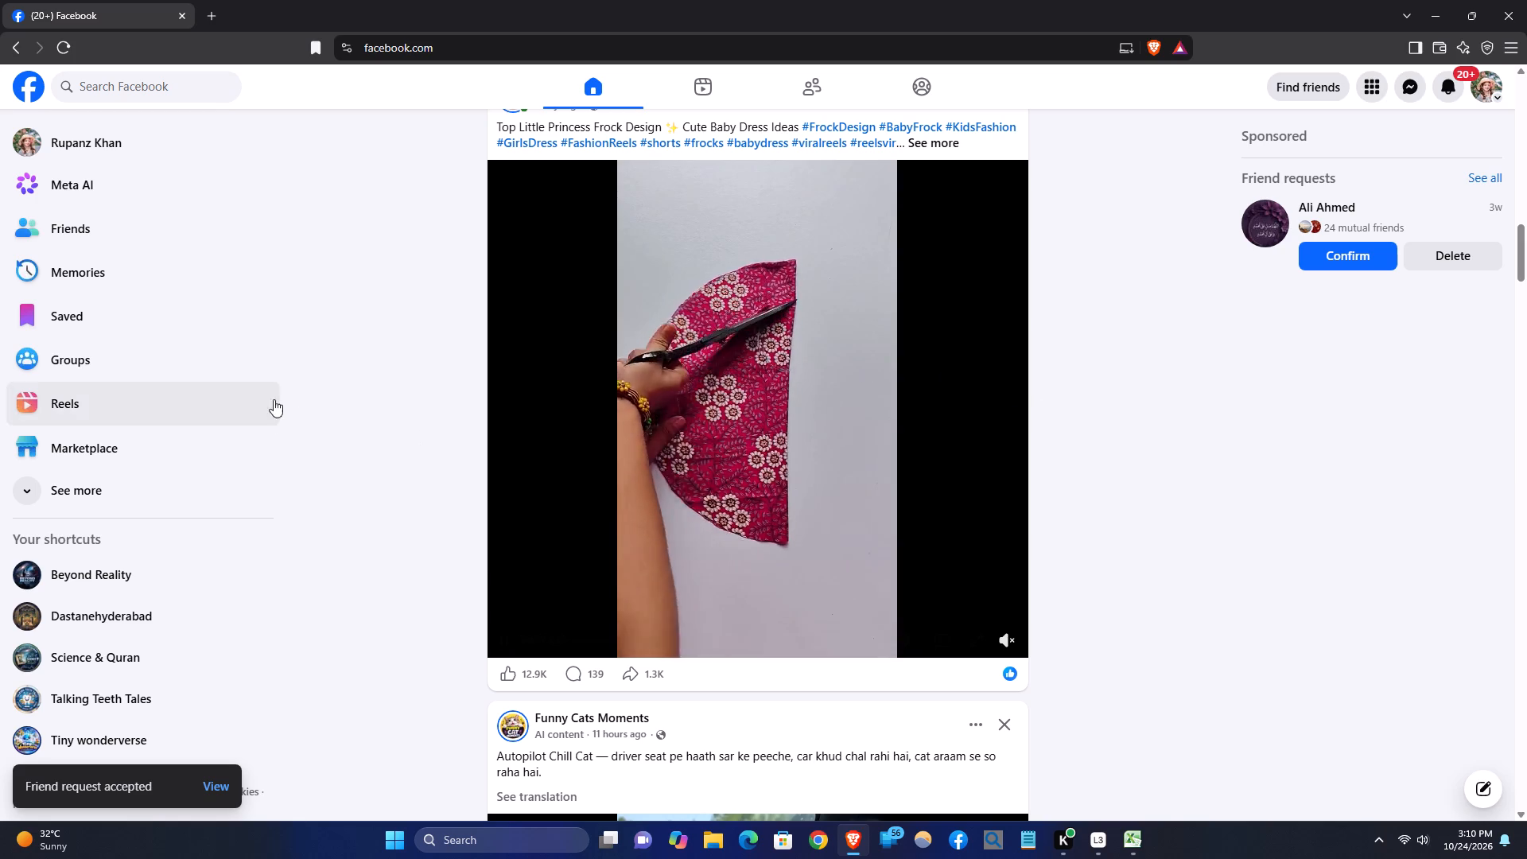
{"action": "left_click", "coordinate": [1479, 83]}
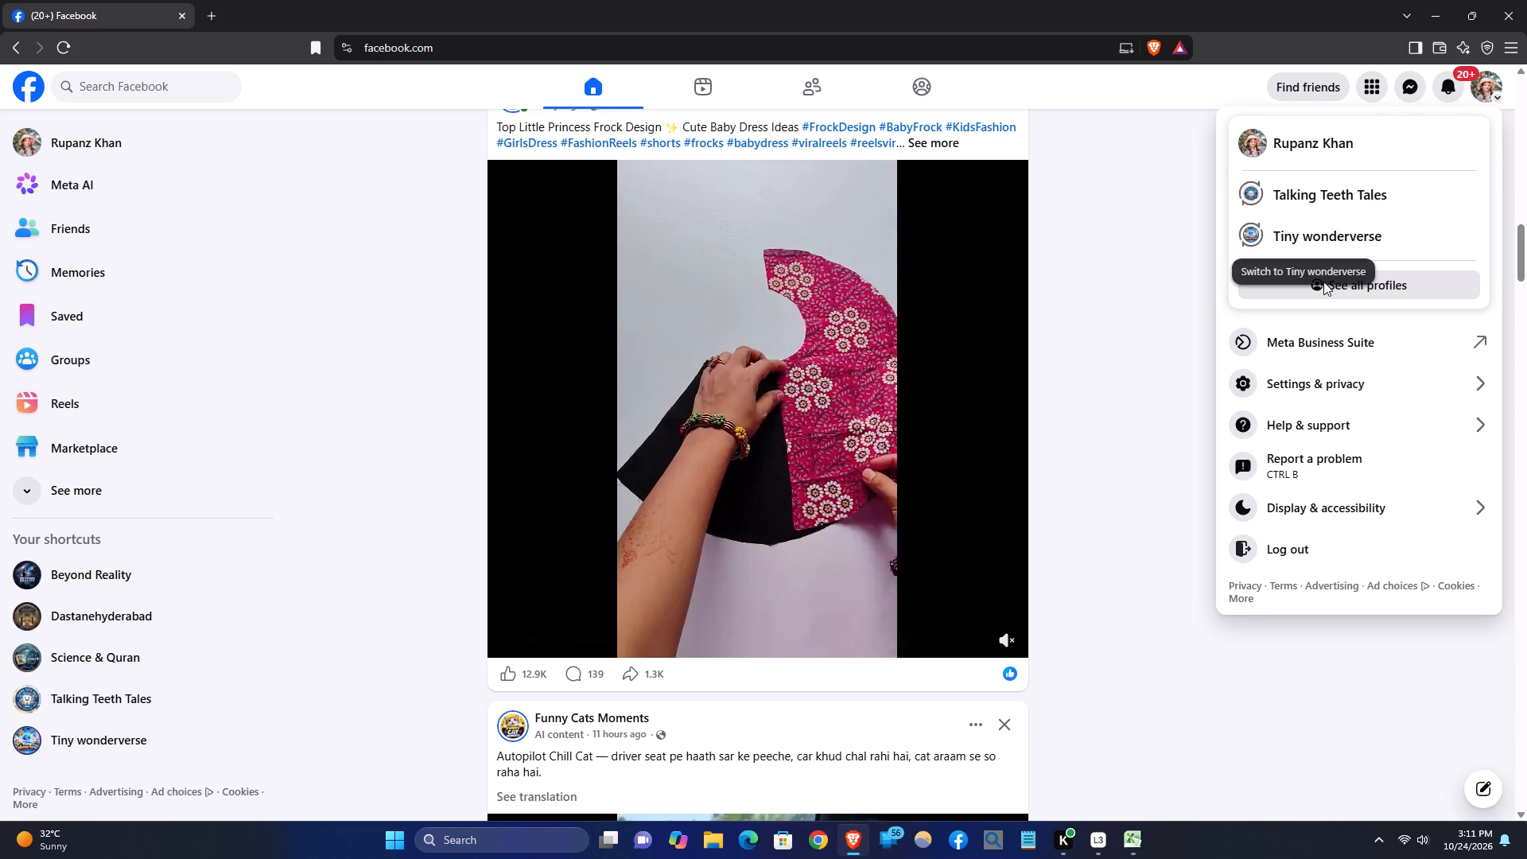
{"action": "left_click", "coordinate": [1323, 285]}
{"action": "left_click", "coordinate": [1313, 287]}
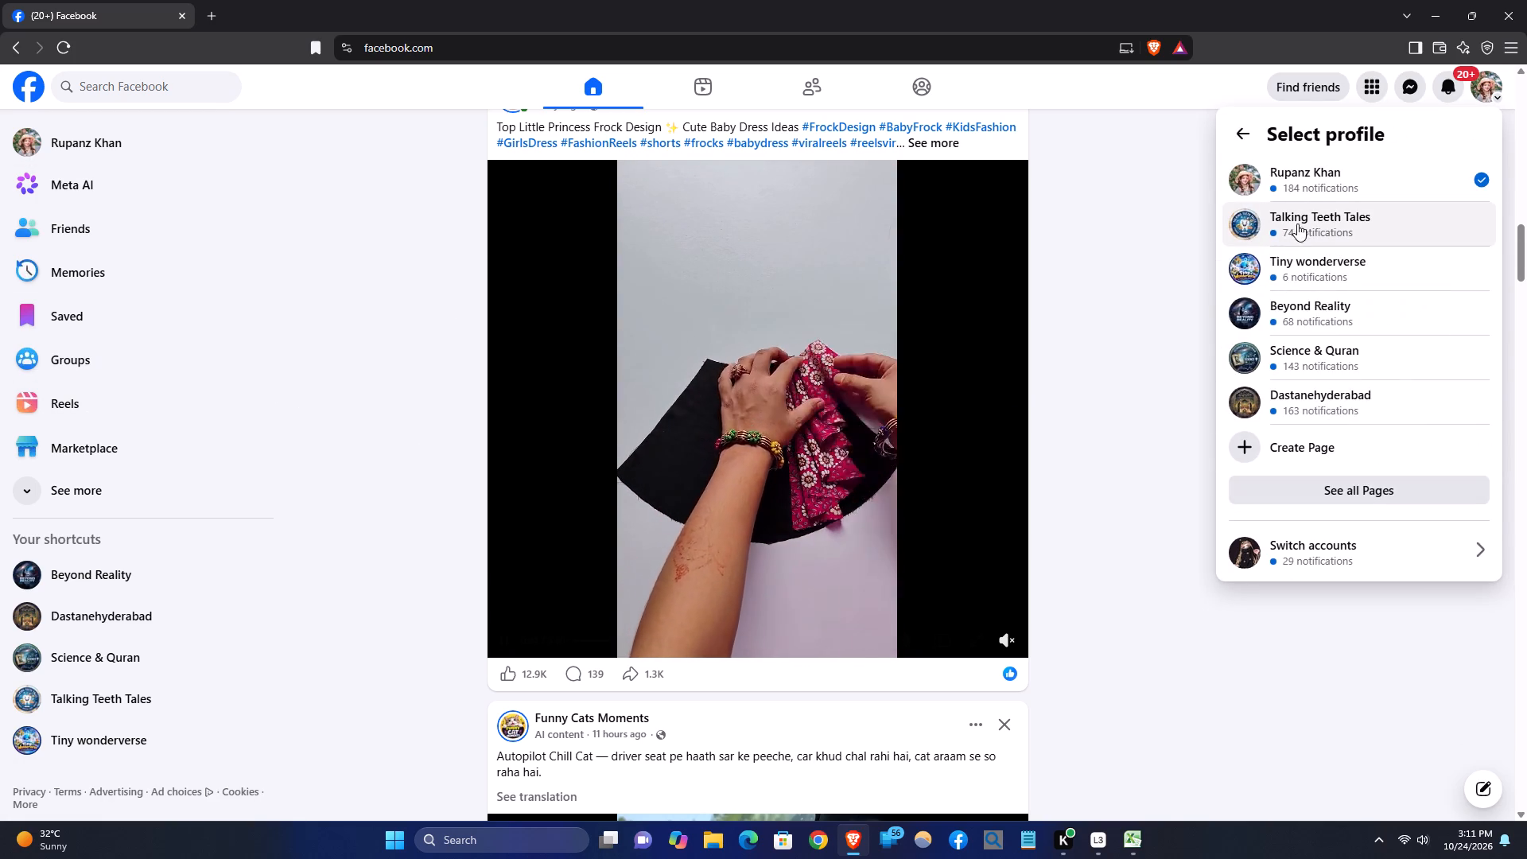
{"action": "left_click", "coordinate": [1297, 397]}
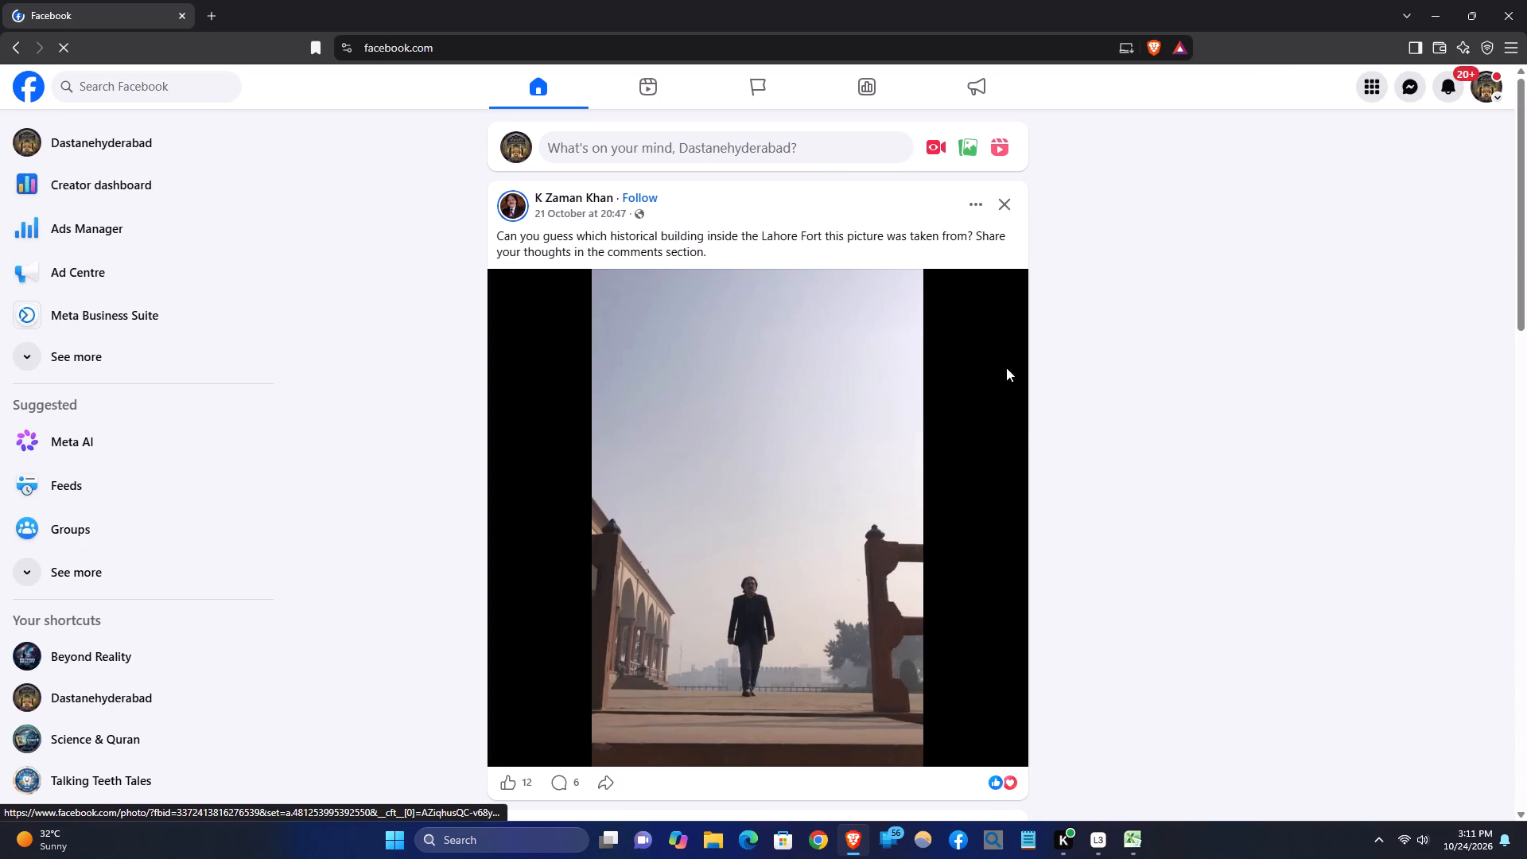
From the Creator dashboard, send follow invitations to everyone who reacted to the Qist 62 — Pochampally ikat post.
{"action": "left_click", "coordinate": [96, 189]}
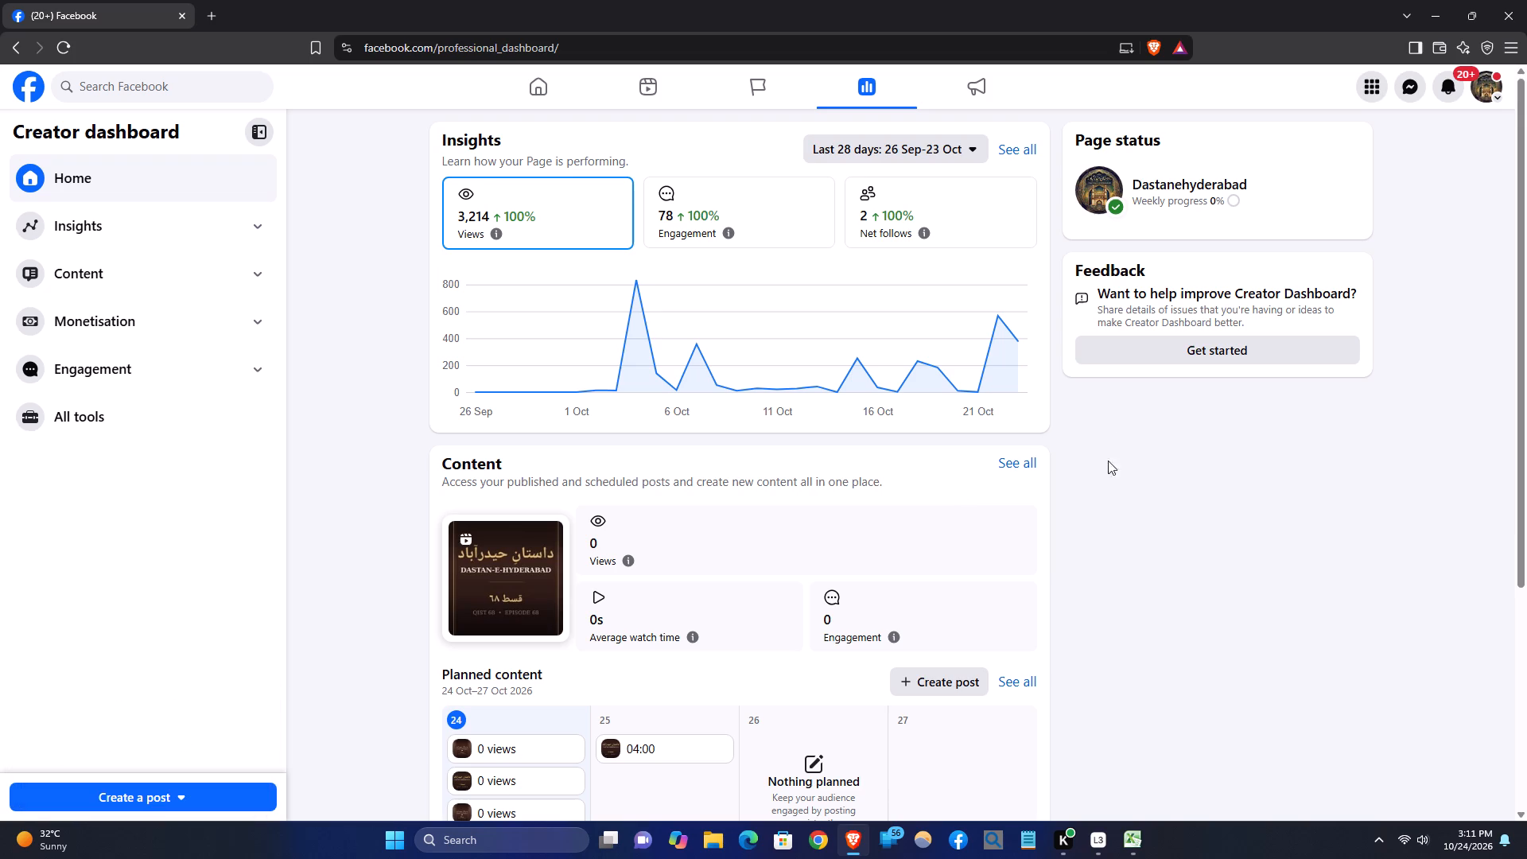
{"action": "left_click", "coordinate": [150, 367]}
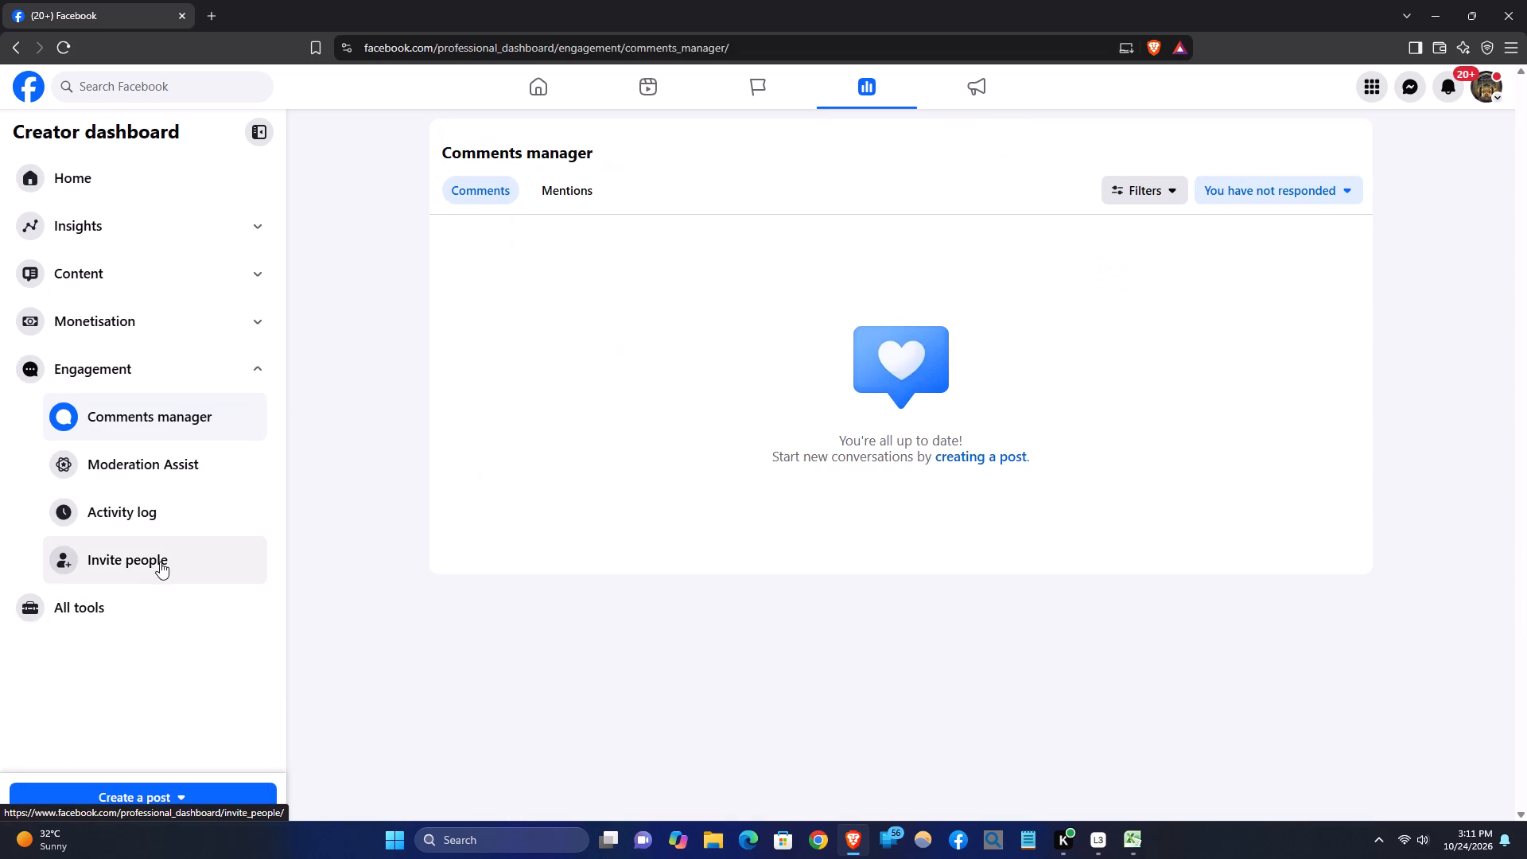
{"action": "left_click", "coordinate": [160, 561]}
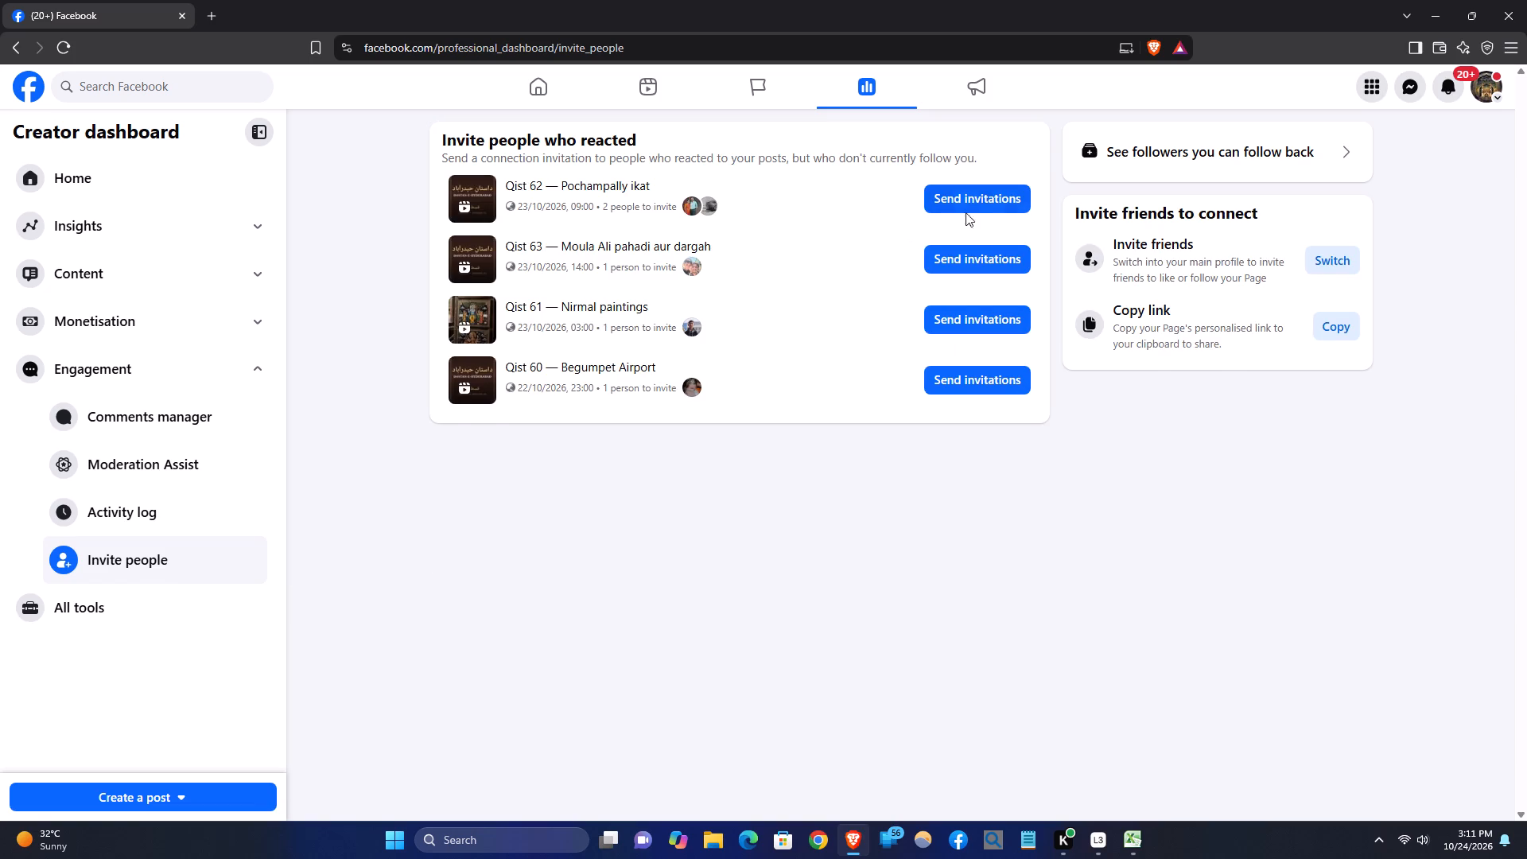
{"action": "left_click", "coordinate": [973, 208]}
{"action": "left_click", "coordinate": [951, 409]}
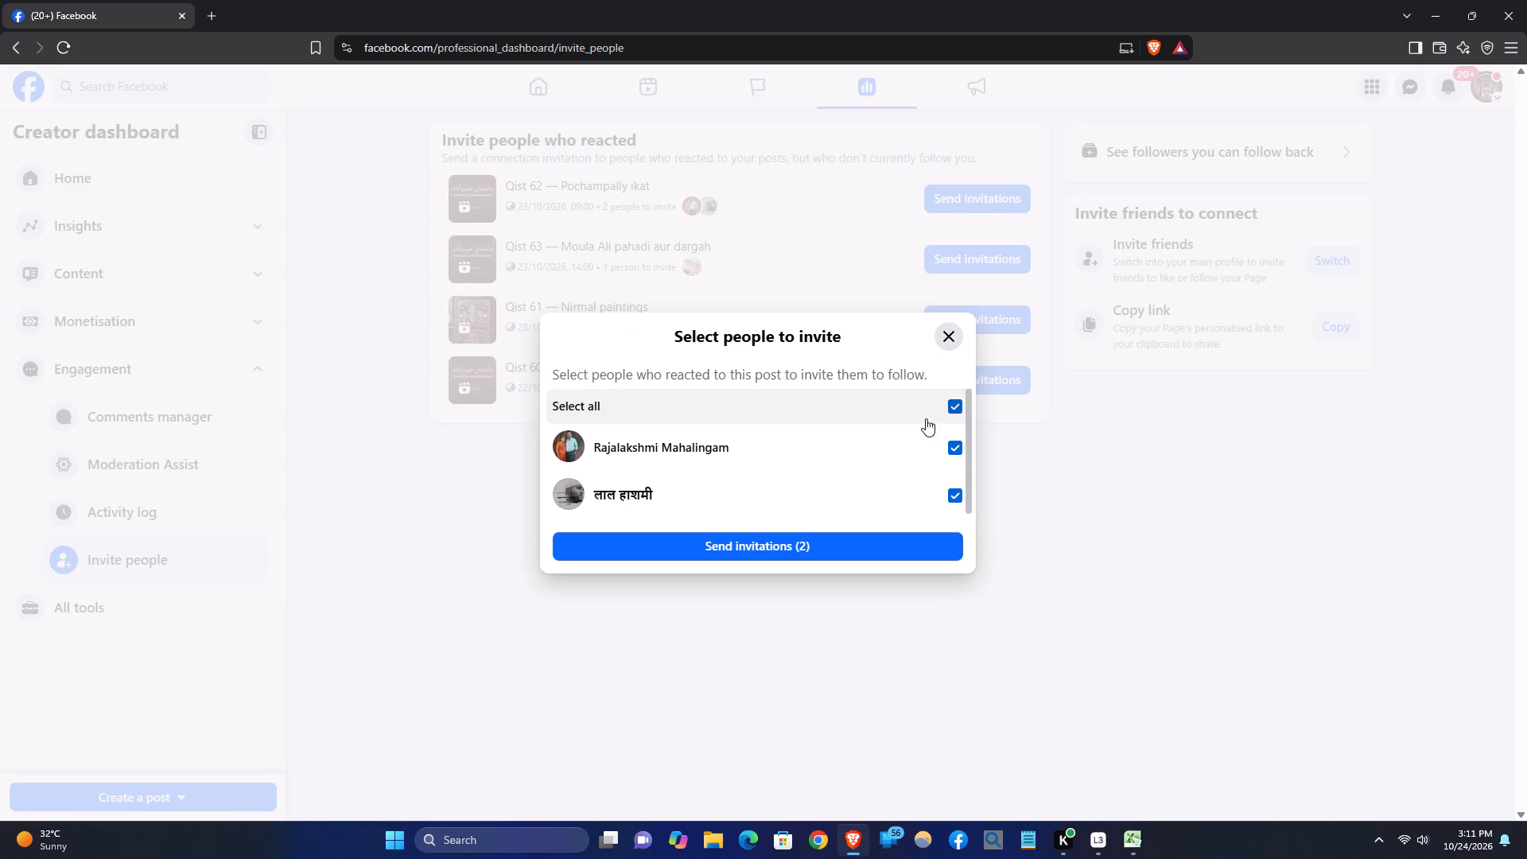
{"action": "left_click", "coordinate": [832, 542]}
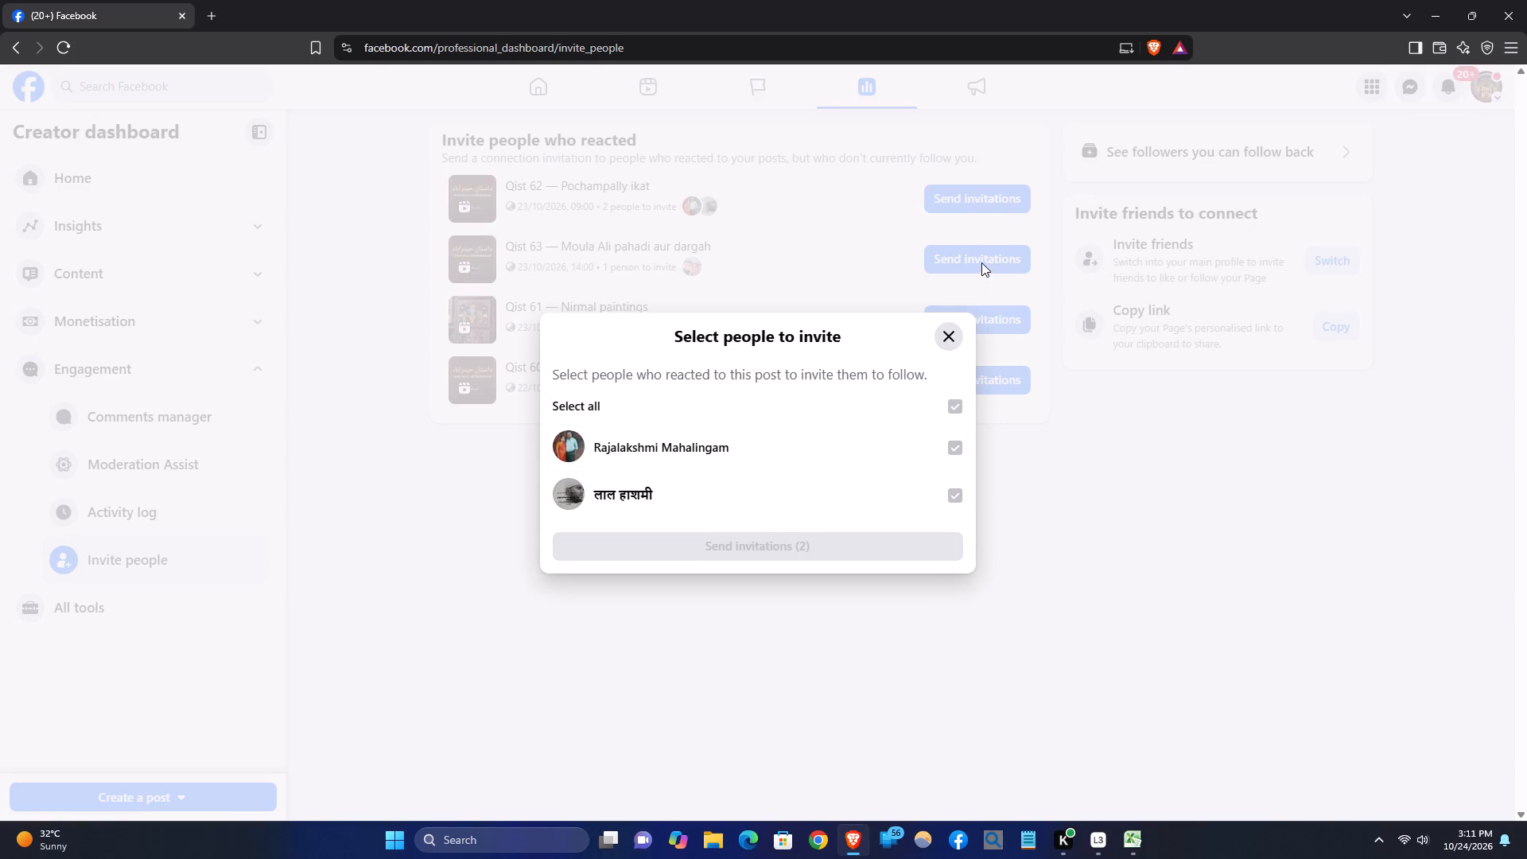
Send follow invitations to everyone who reacted to the Qist 63, Qist 61 and Qist 60 posts.
{"action": "left_click", "coordinate": [981, 262]}
{"action": "left_click", "coordinate": [958, 429]}
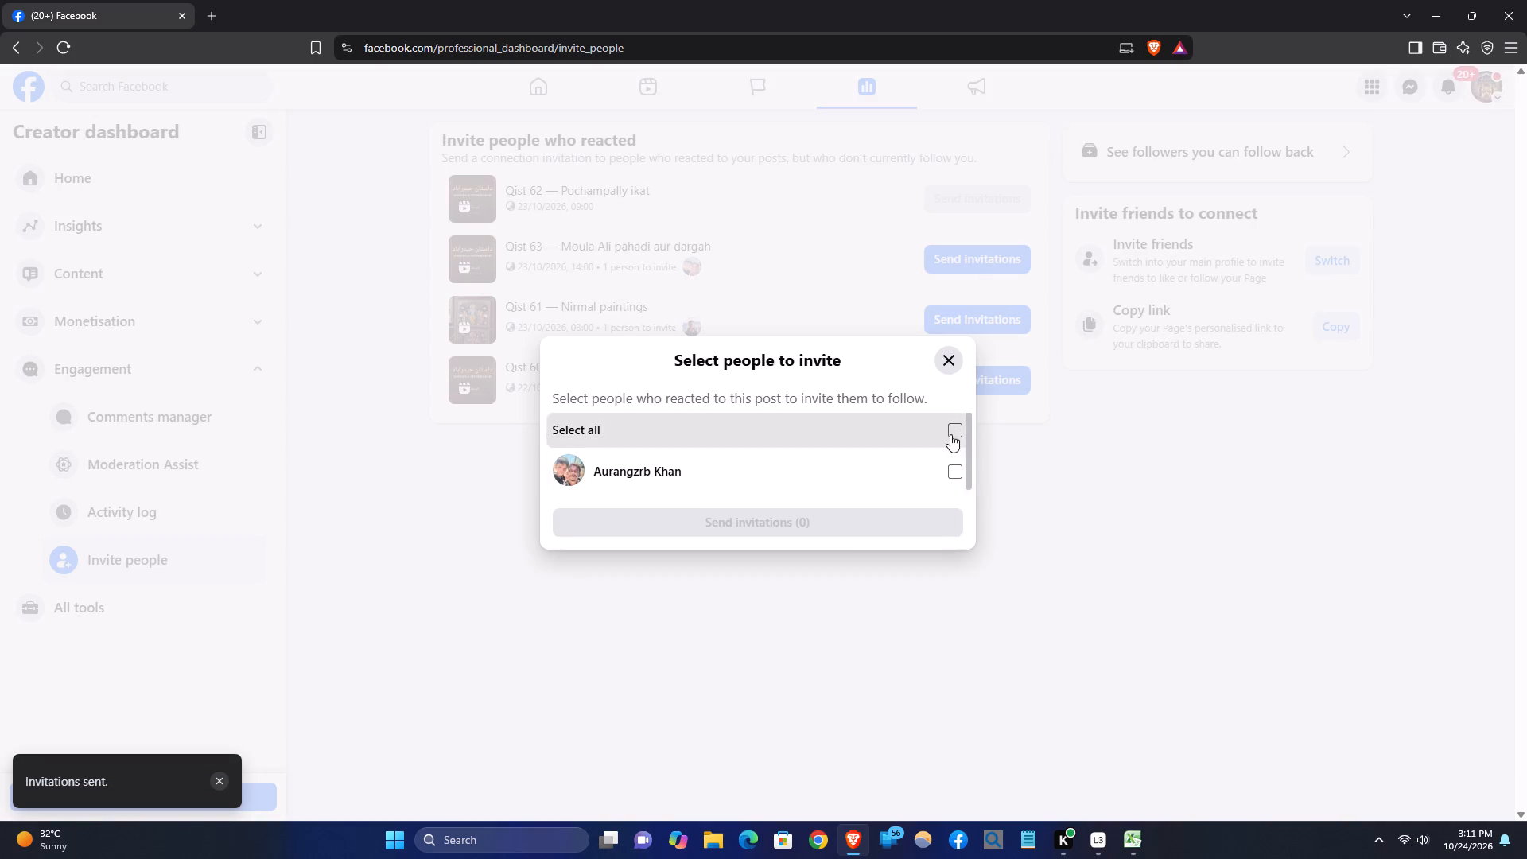
{"action": "left_click", "coordinate": [855, 523]}
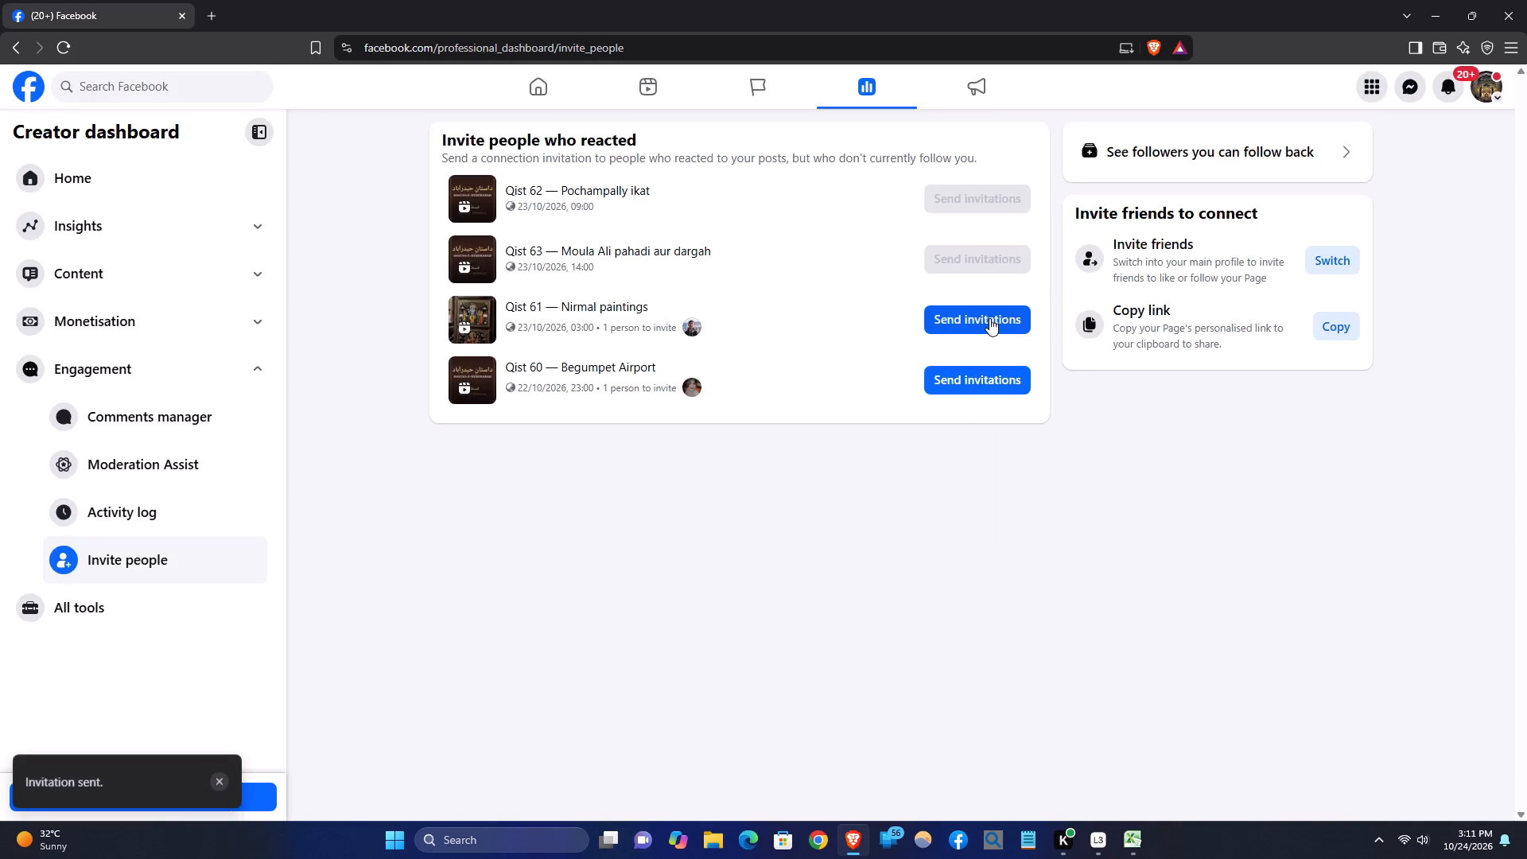
{"action": "left_click", "coordinate": [989, 318]}
{"action": "left_click", "coordinate": [958, 429]}
{"action": "left_click", "coordinate": [868, 520]}
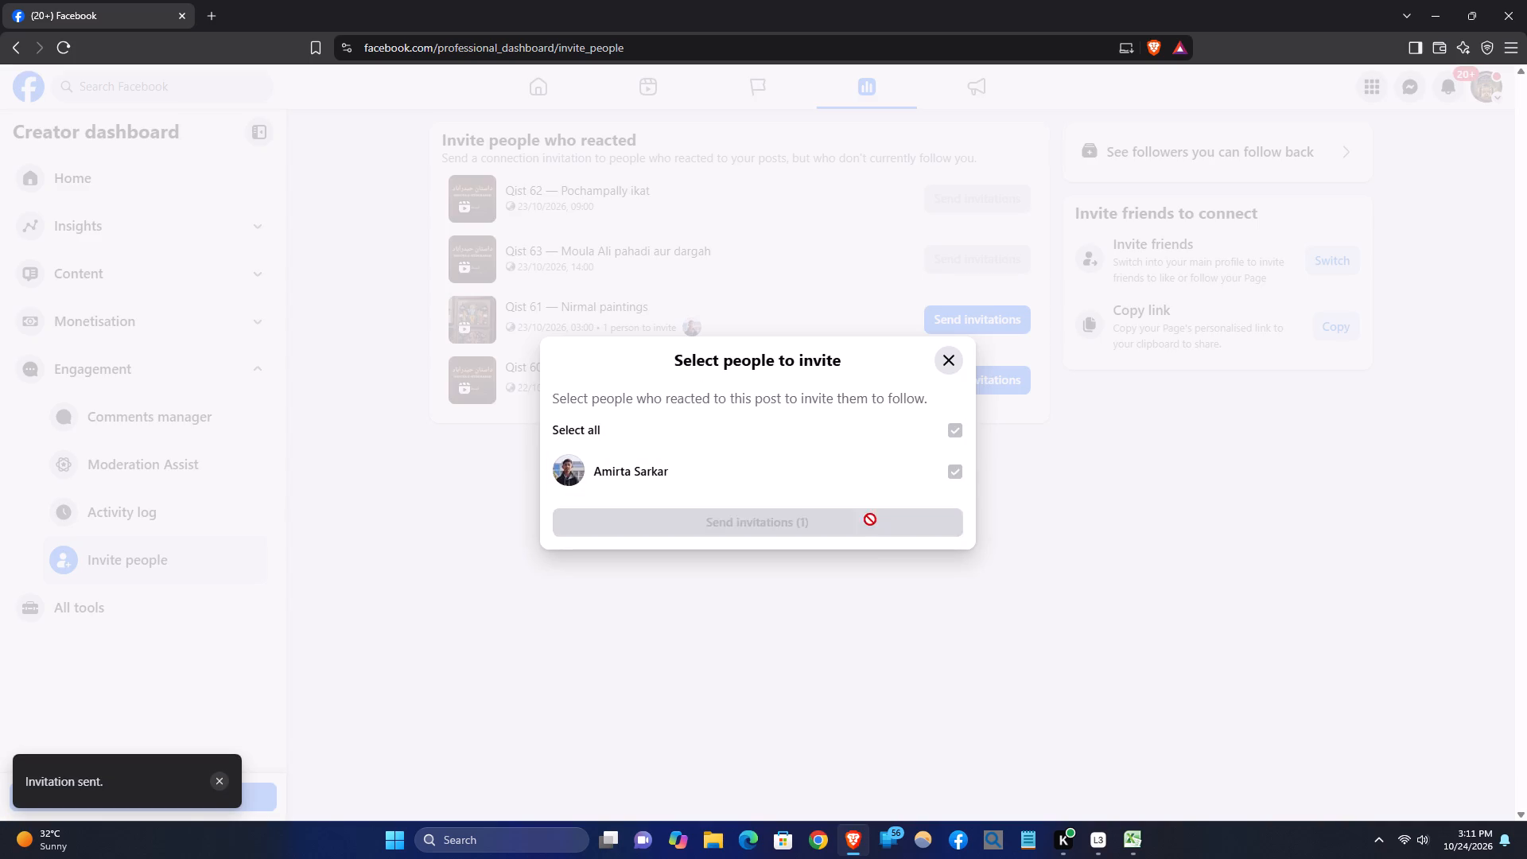
{"action": "left_click", "coordinate": [994, 383]}
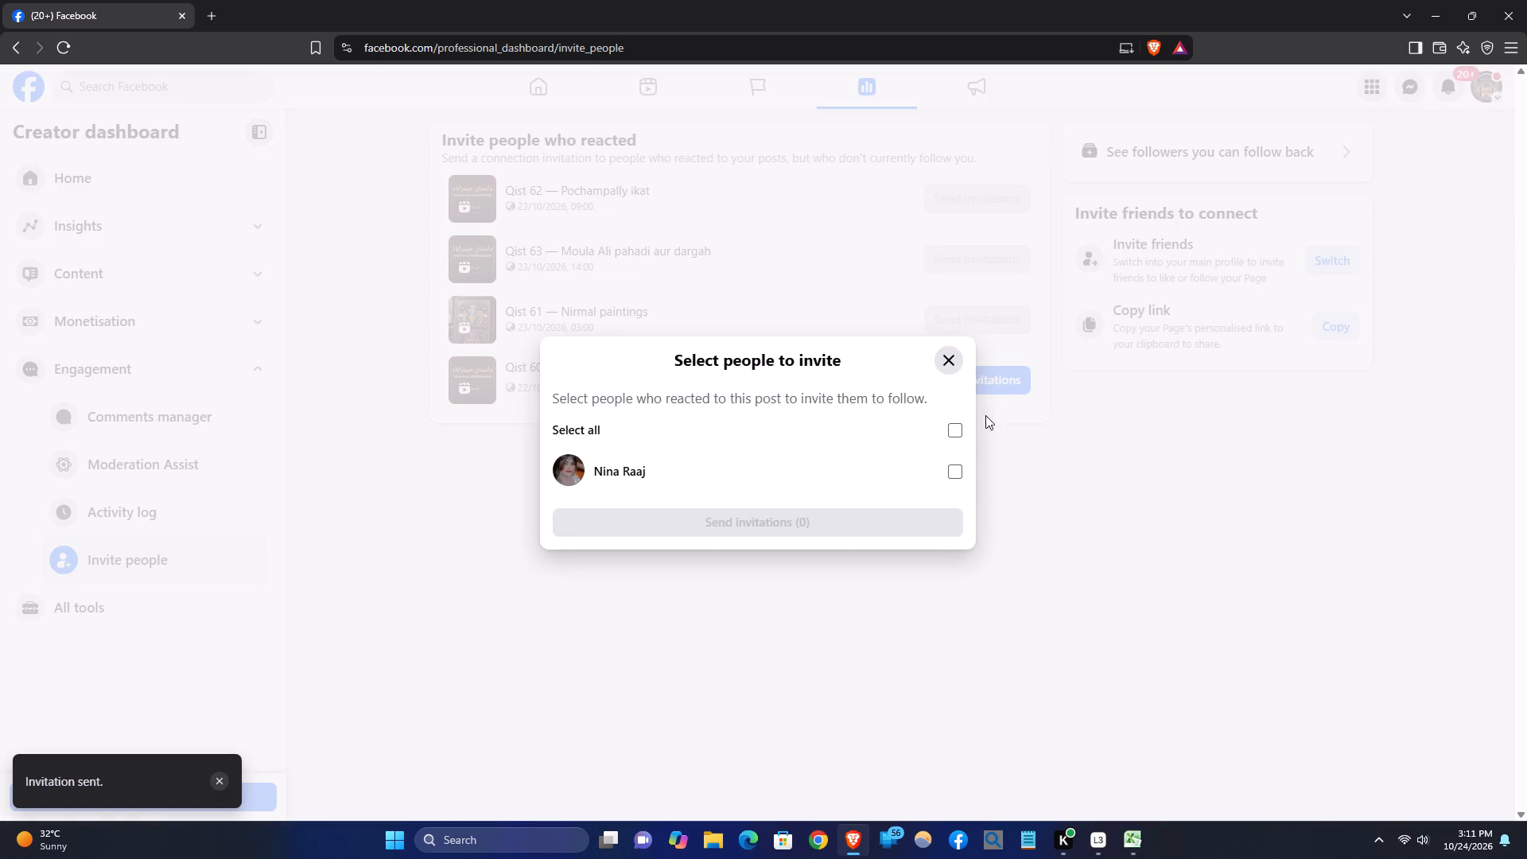
{"action": "left_click", "coordinate": [955, 432]}
{"action": "left_click", "coordinate": [847, 519]}
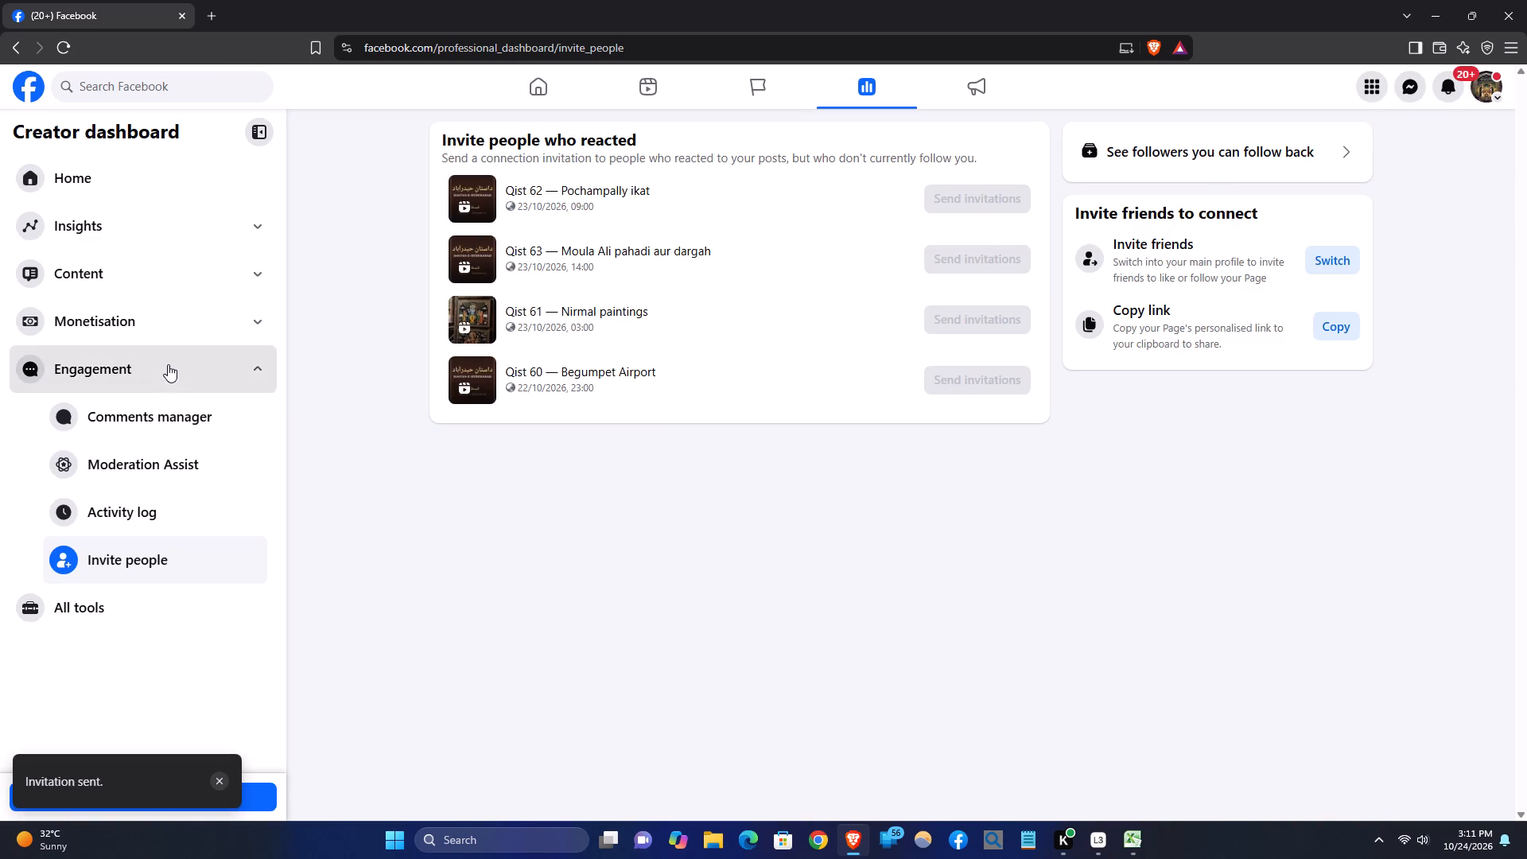
Examine the page's content monetisation status and its eligibility criteria for Subscriptions.
{"action": "left_click", "coordinate": [168, 363]}
{"action": "left_click", "coordinate": [173, 322]}
{"action": "left_click", "coordinate": [203, 410]}
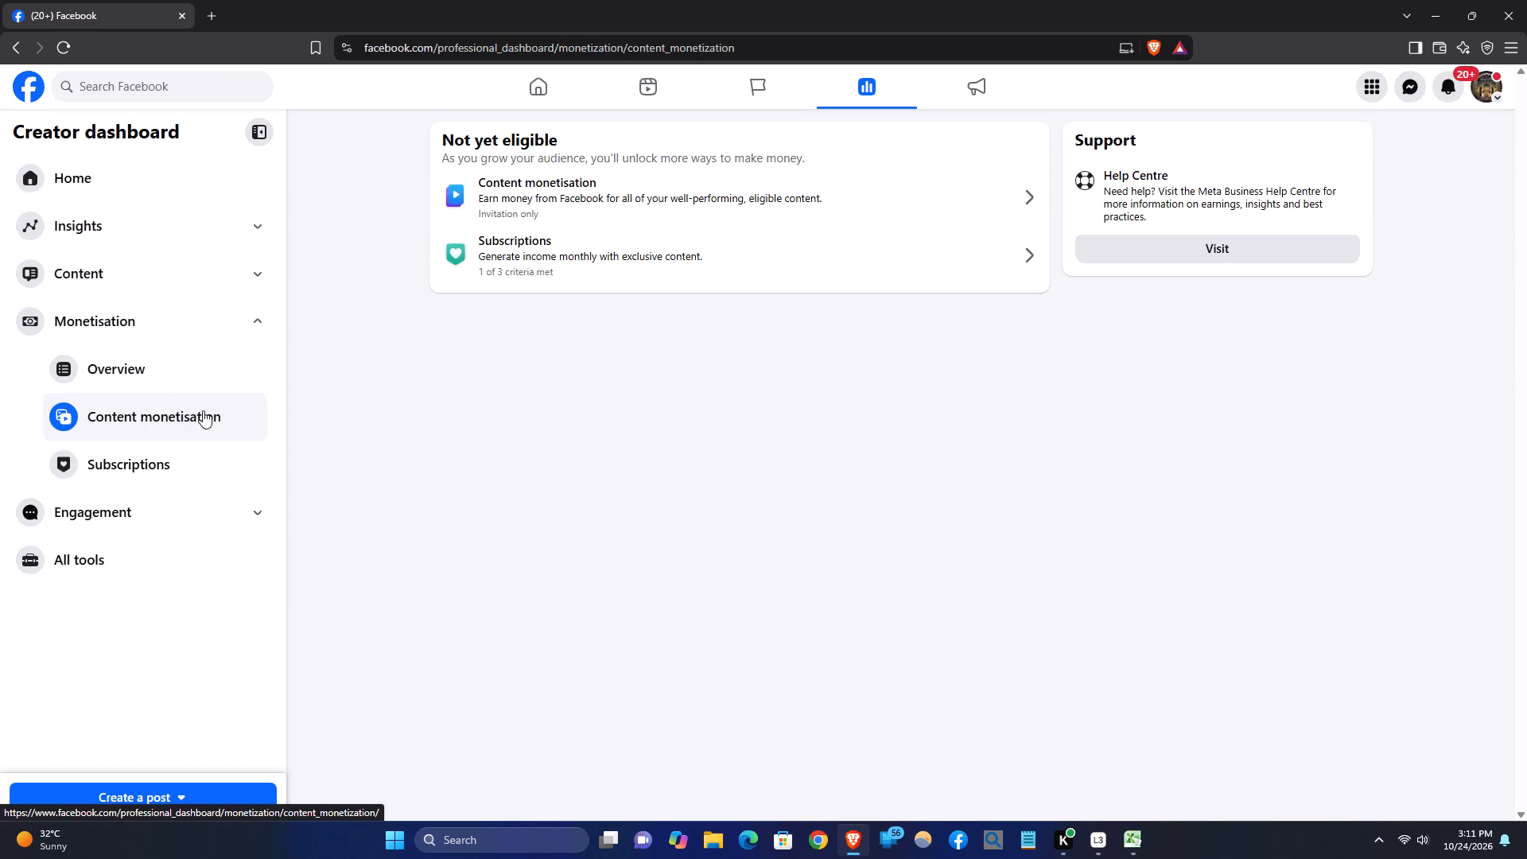
{"action": "double_click", "coordinate": [159, 459]}
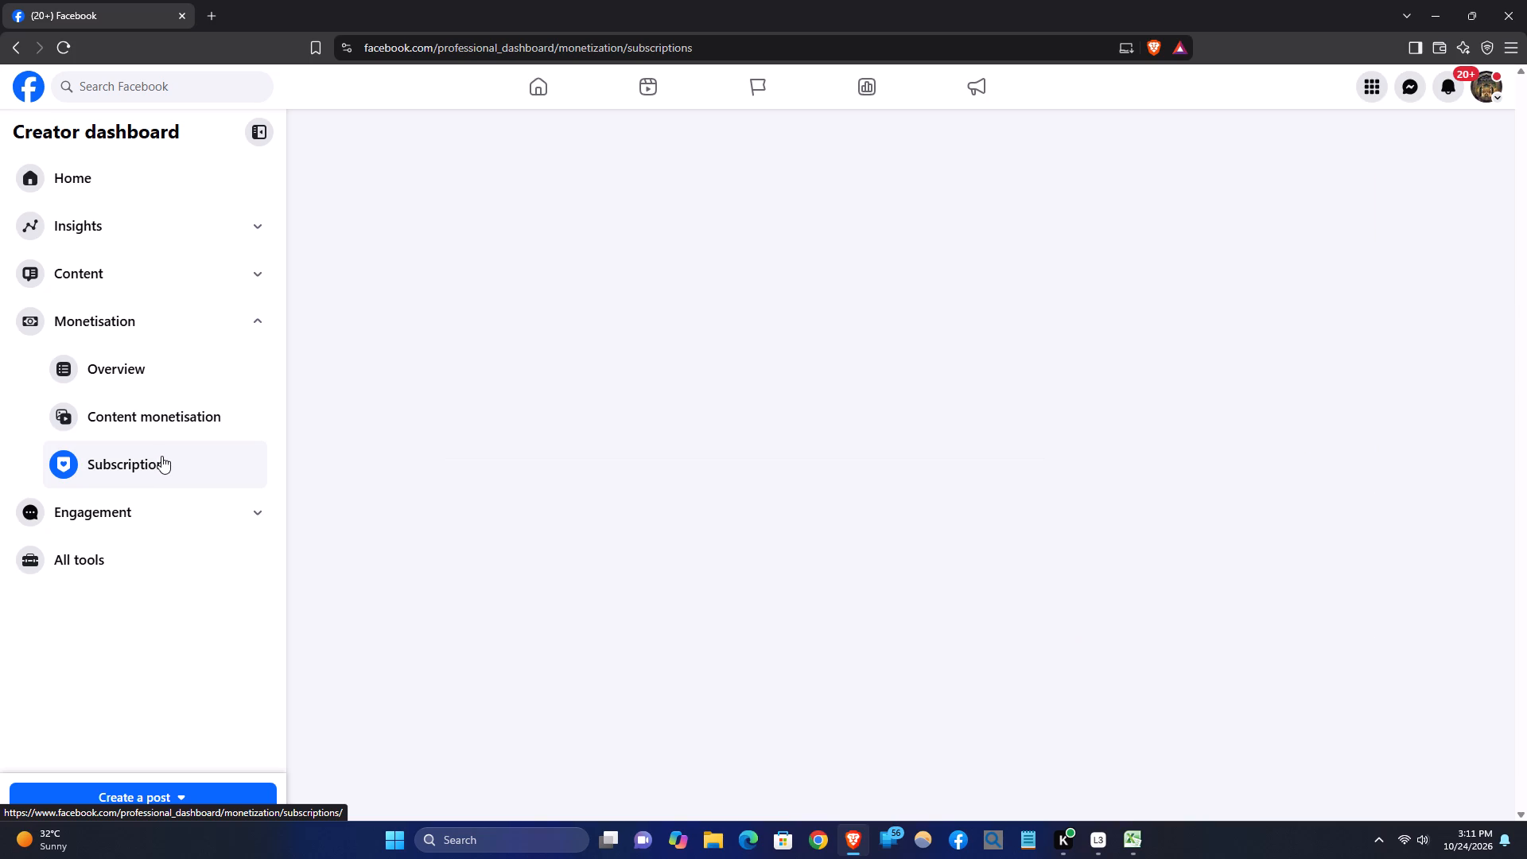
{"action": "scroll", "coordinate": [888, 482], "scroll_direction": "down", "scroll_amount": 3}
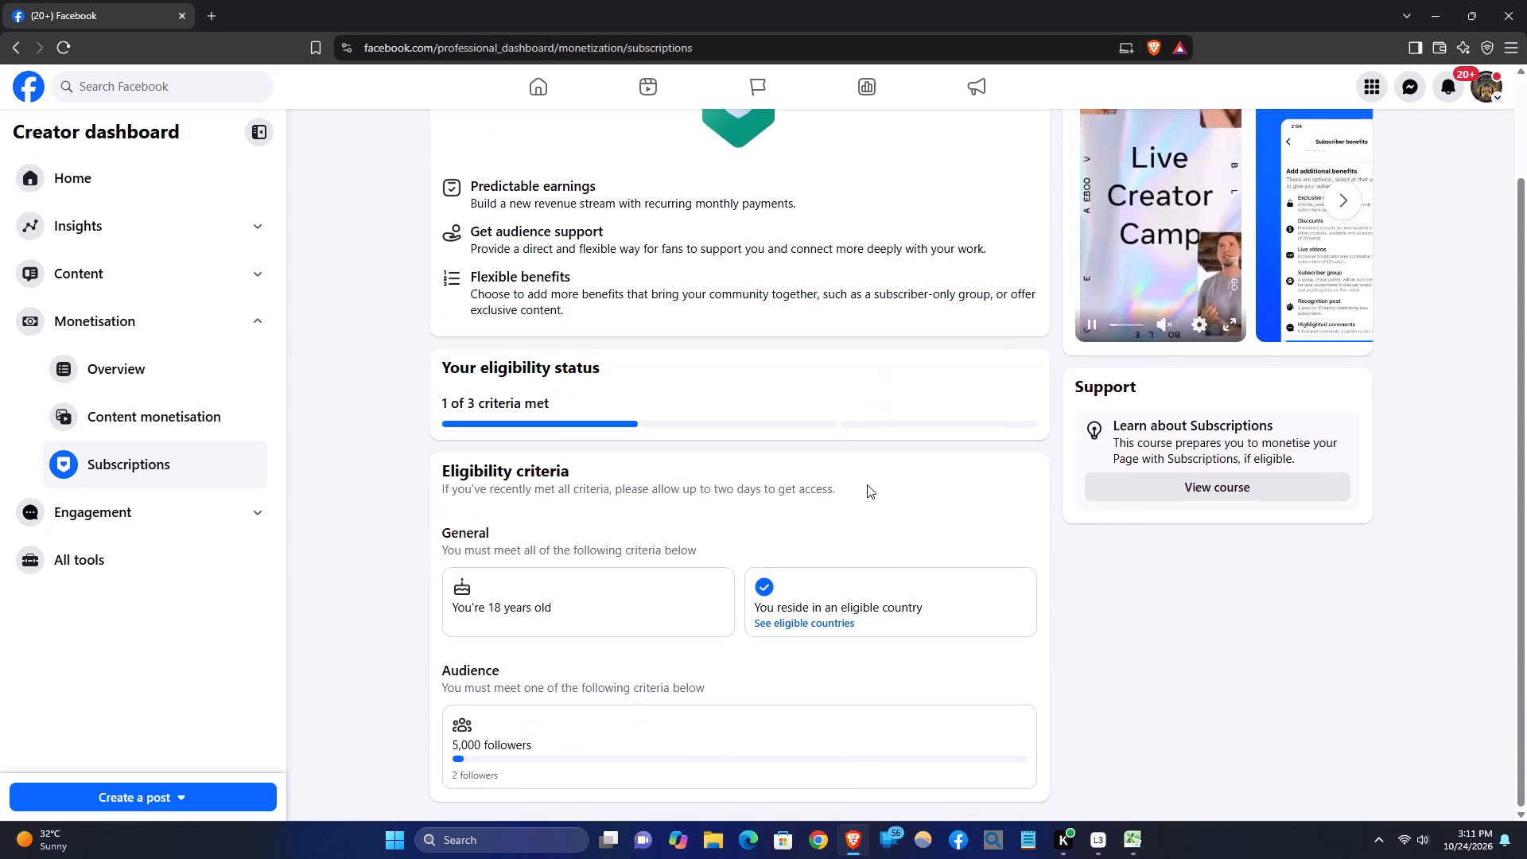
{"action": "left_click", "coordinate": [239, 312]}
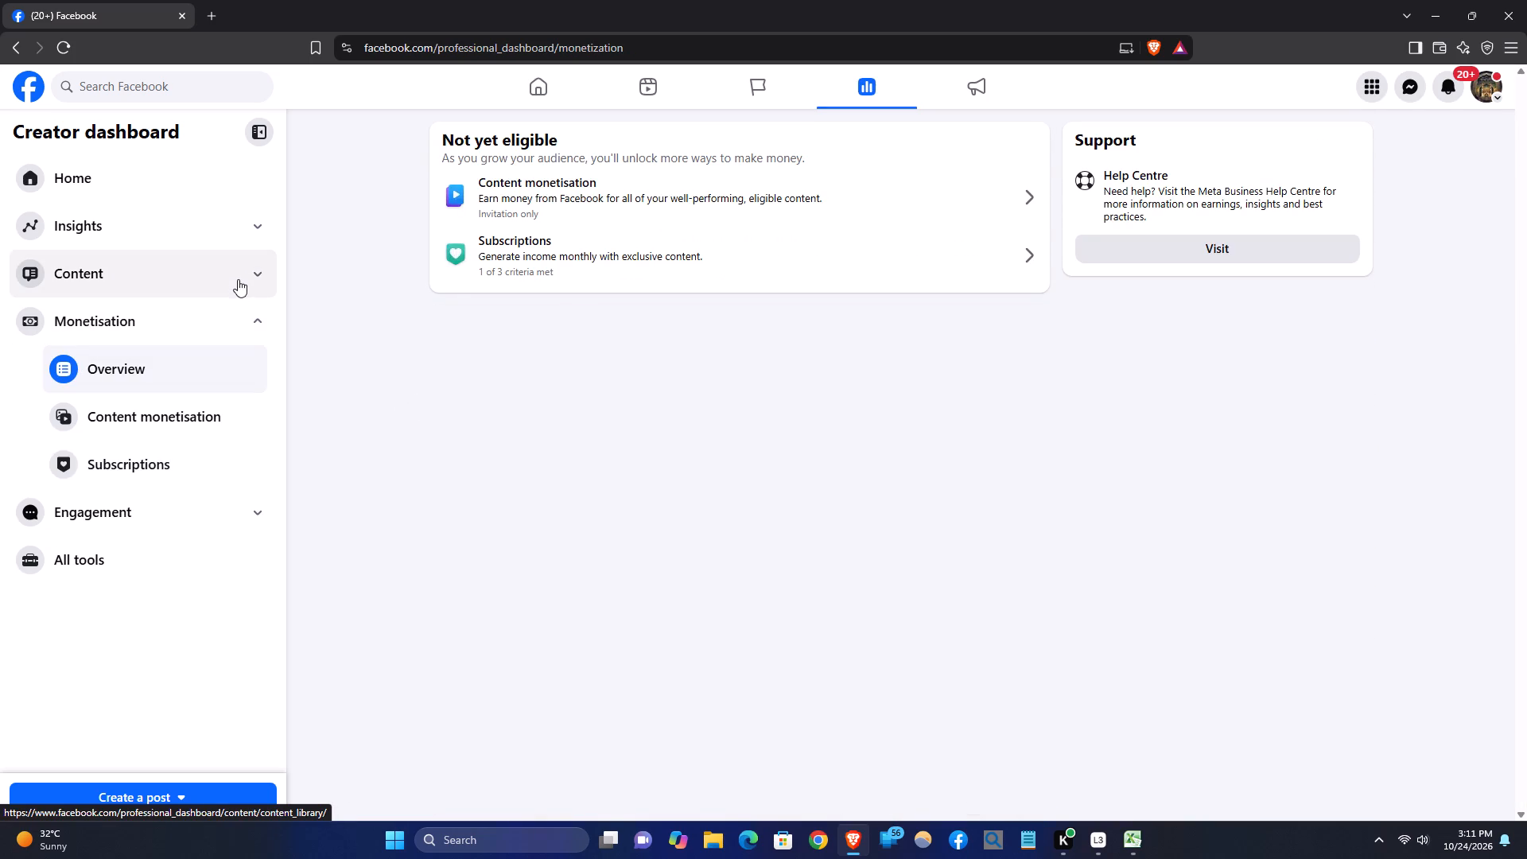
Look over the page's Content Library and the dashboard home's insights, planned content and engagement sections.
{"action": "left_click", "coordinate": [238, 278]}
{"action": "left_click", "coordinate": [238, 278]}
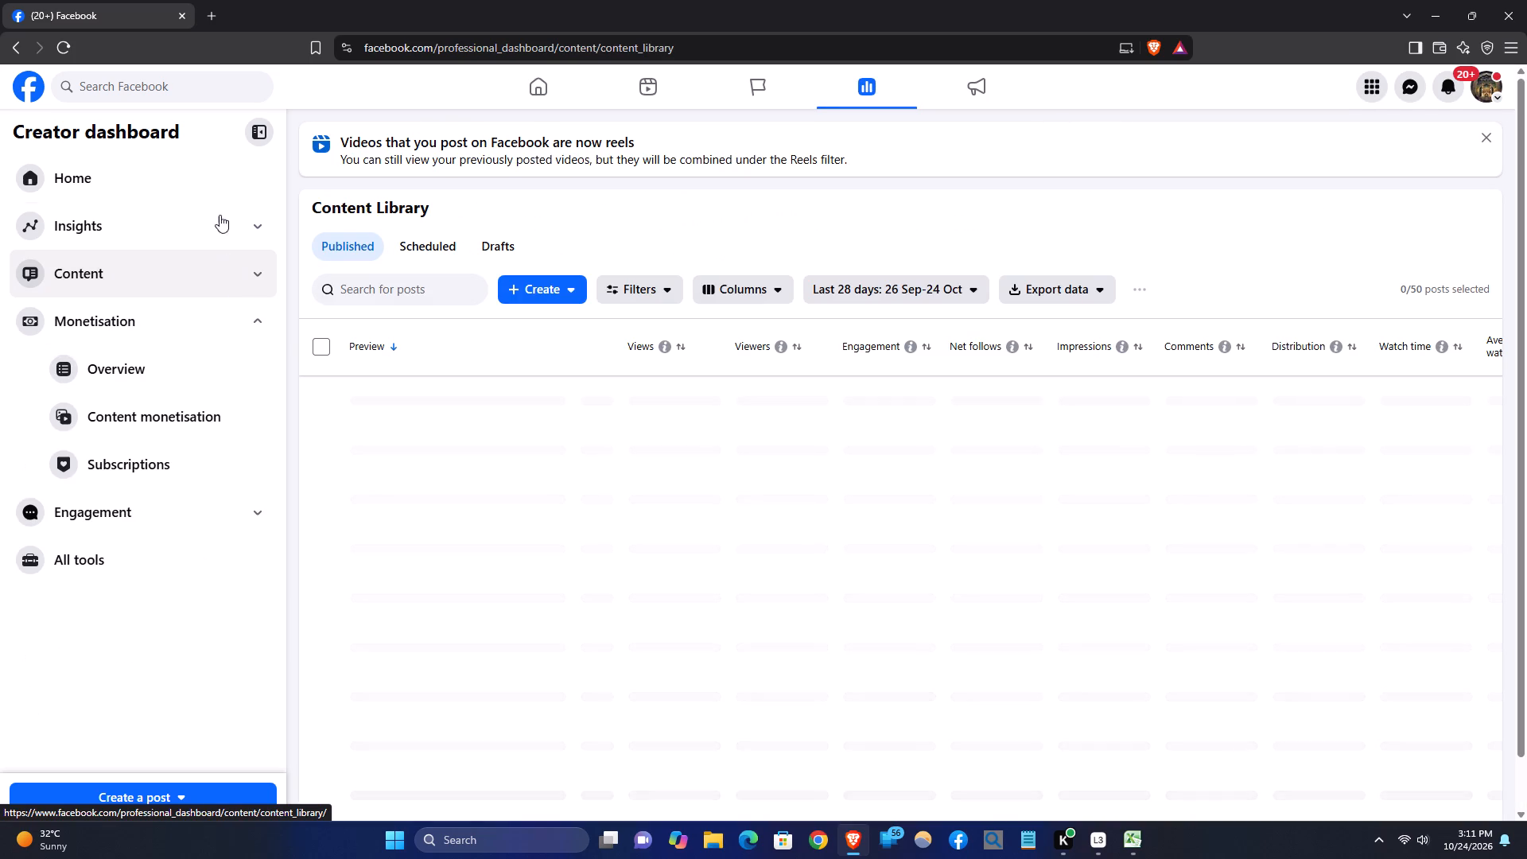
{"action": "left_click", "coordinate": [216, 173]}
{"action": "left_click", "coordinate": [262, 325]}
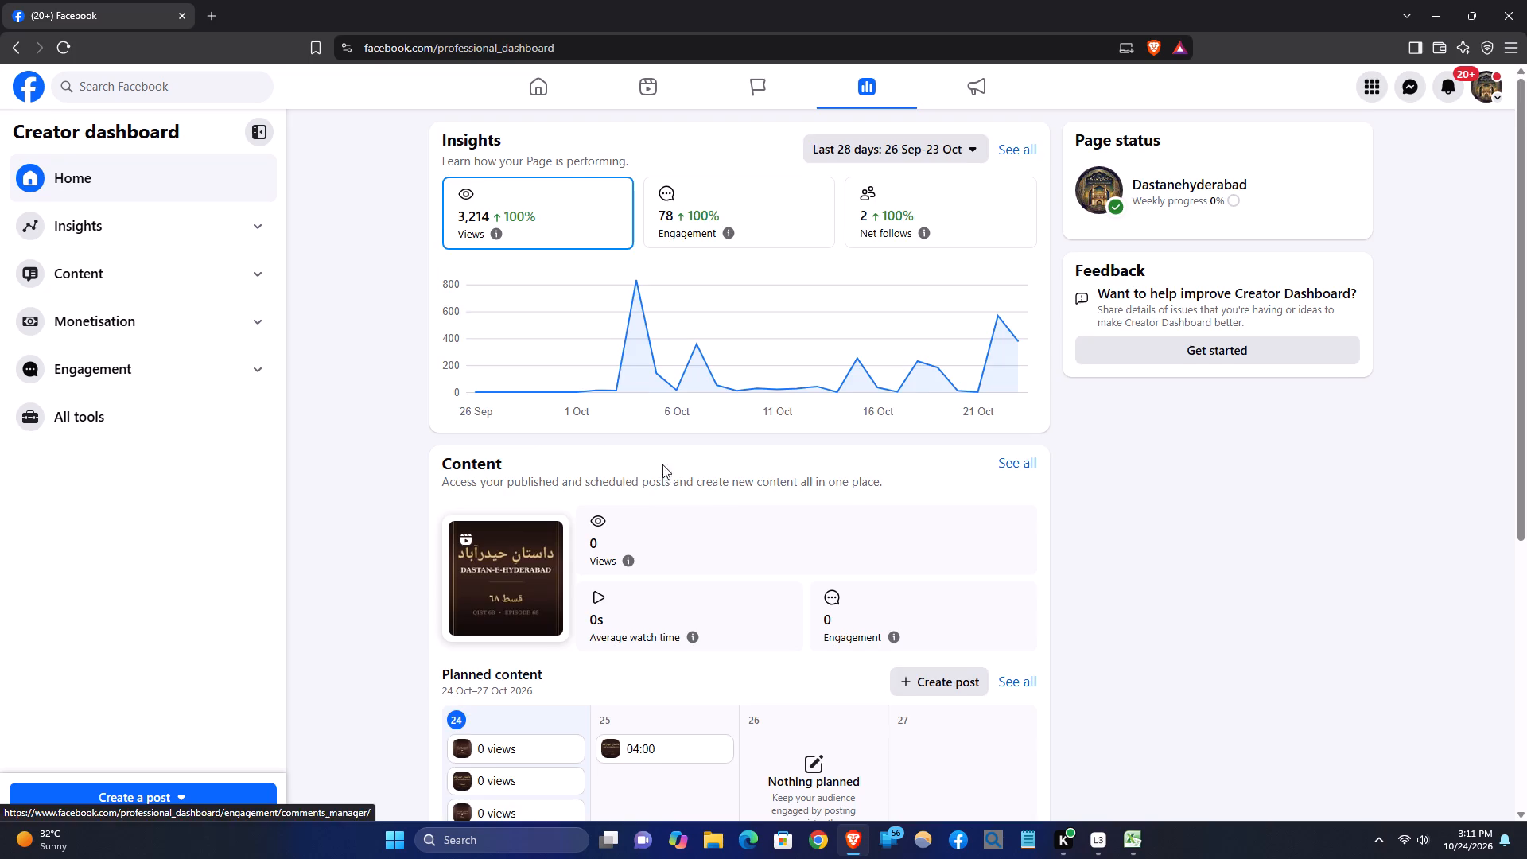
{"action": "scroll", "coordinate": [704, 477], "scroll_direction": "down", "scroll_amount": 9}
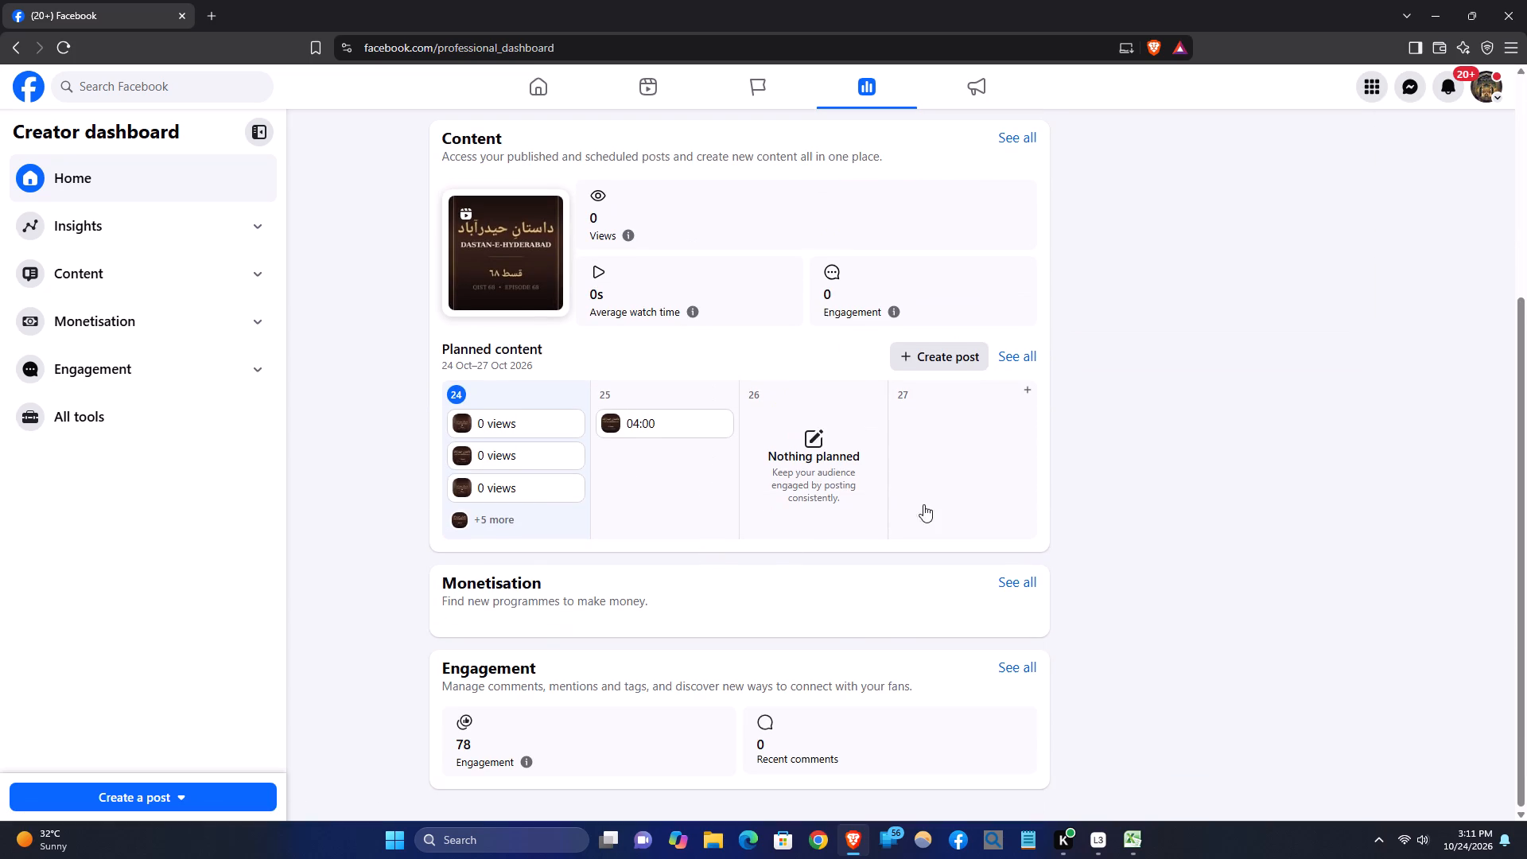
{"action": "scroll", "coordinate": [942, 511], "scroll_direction": "up", "scroll_amount": 7}
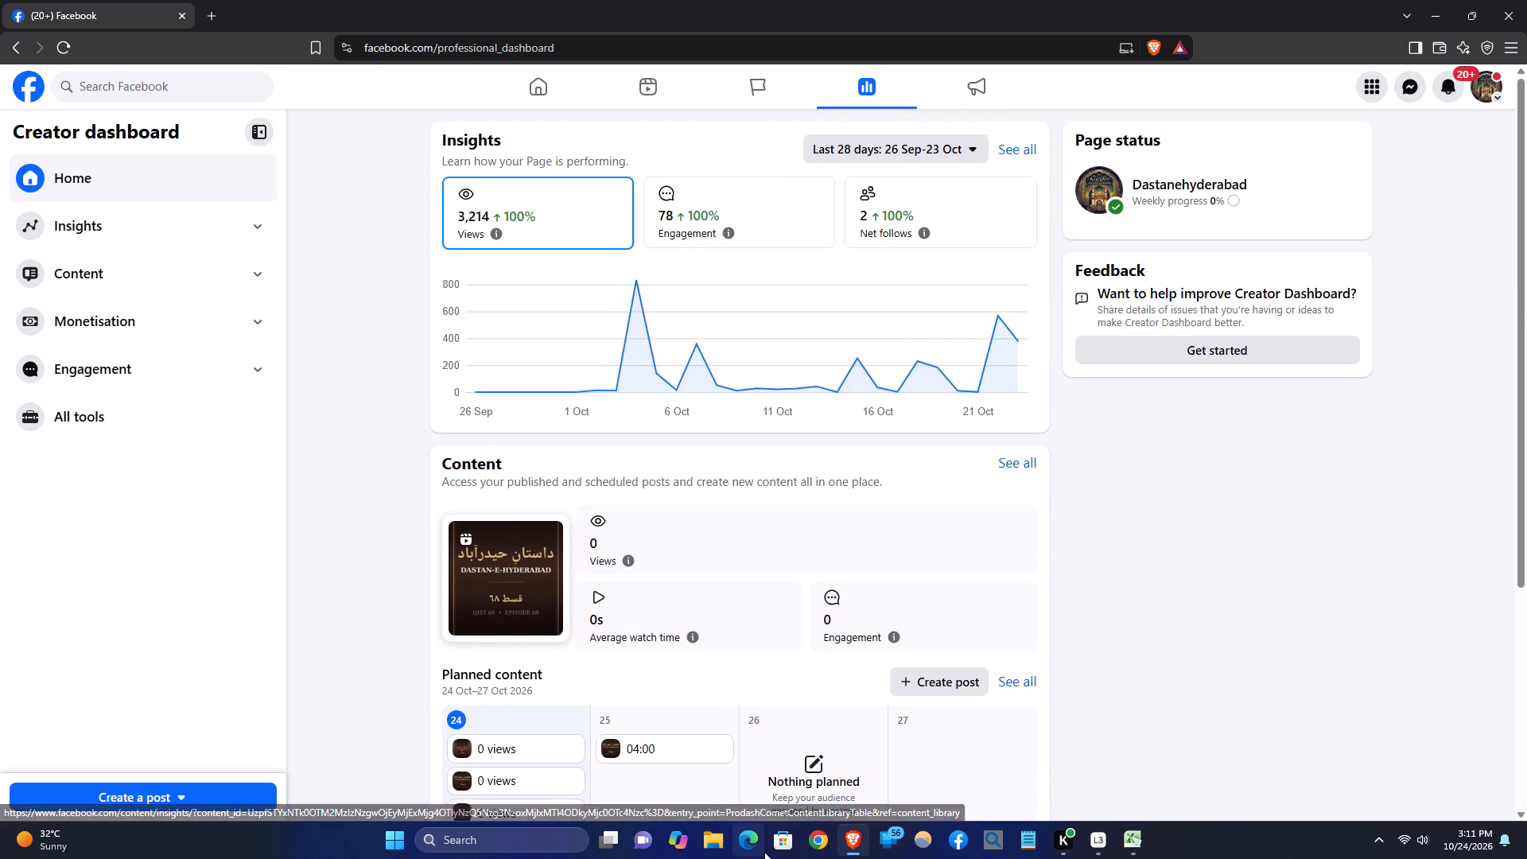
Switch to the Excel workbook and enter serial number 1 in cell A2.
{"action": "left_click", "coordinate": [1129, 837]}
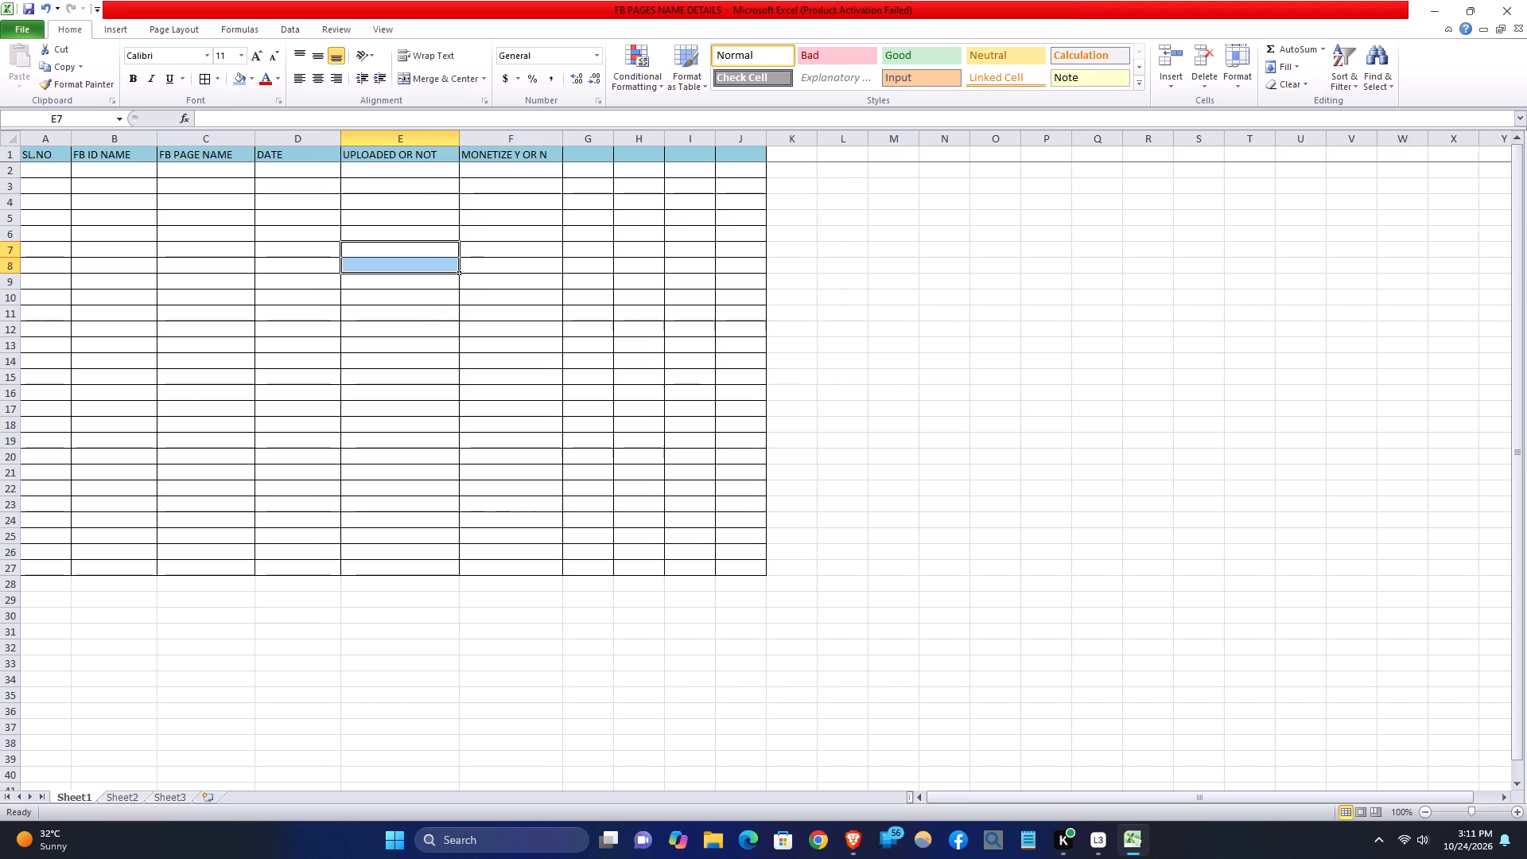
{"action": "key", "text": "Left"}
{"action": "key", "text": "Up"}
{"action": "key", "text": "Left"}
{"action": "key", "text": "Up"}
{"action": "key", "text": "Up"}
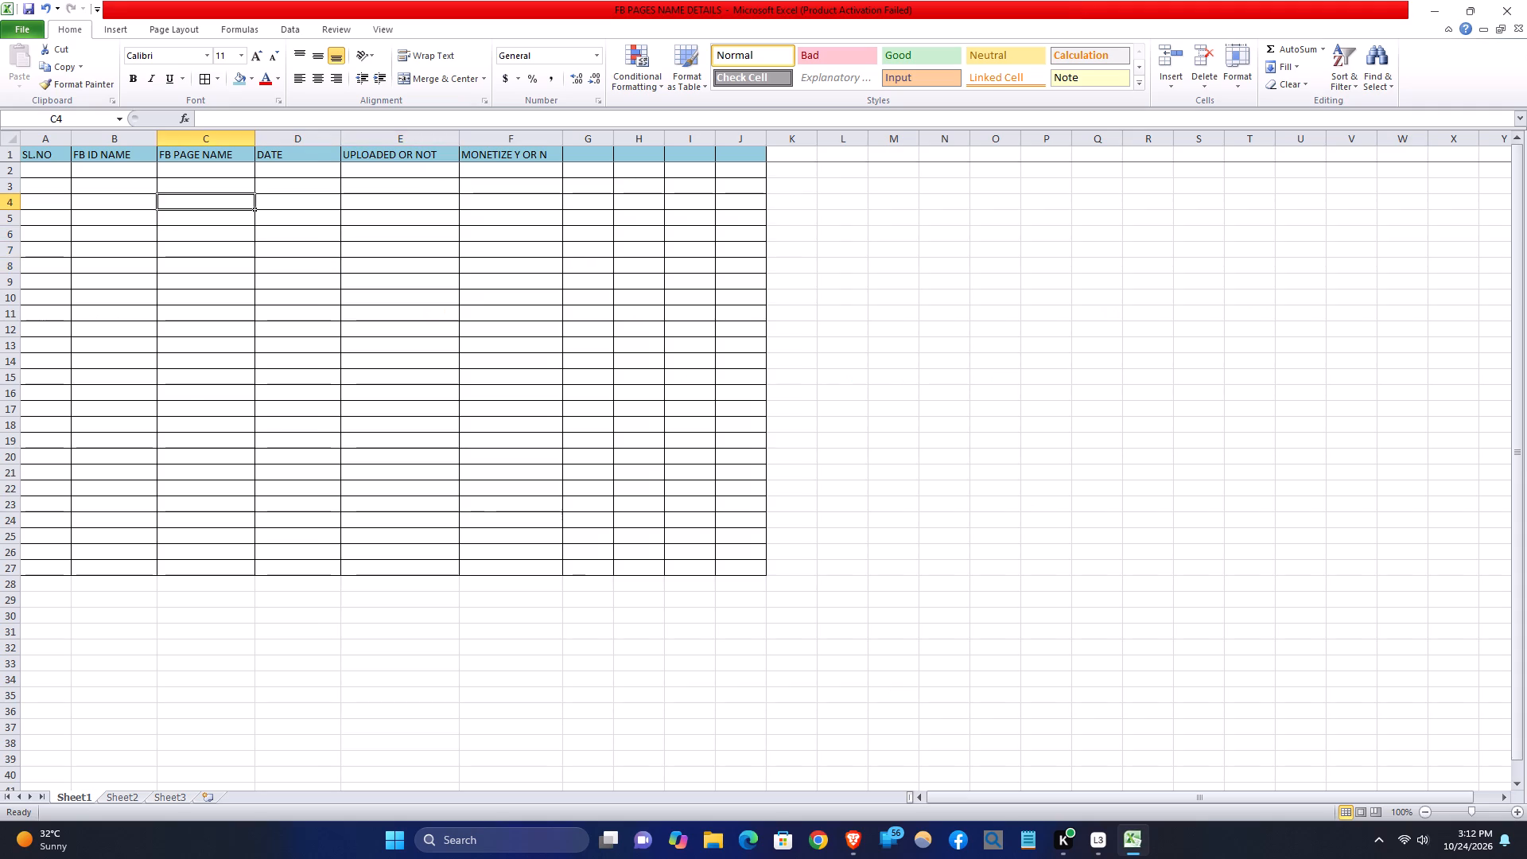
{"action": "key", "text": "Left"}
{"action": "key", "text": "Up"}
{"action": "key", "text": "Up"}
{"action": "key", "text": "Left"}
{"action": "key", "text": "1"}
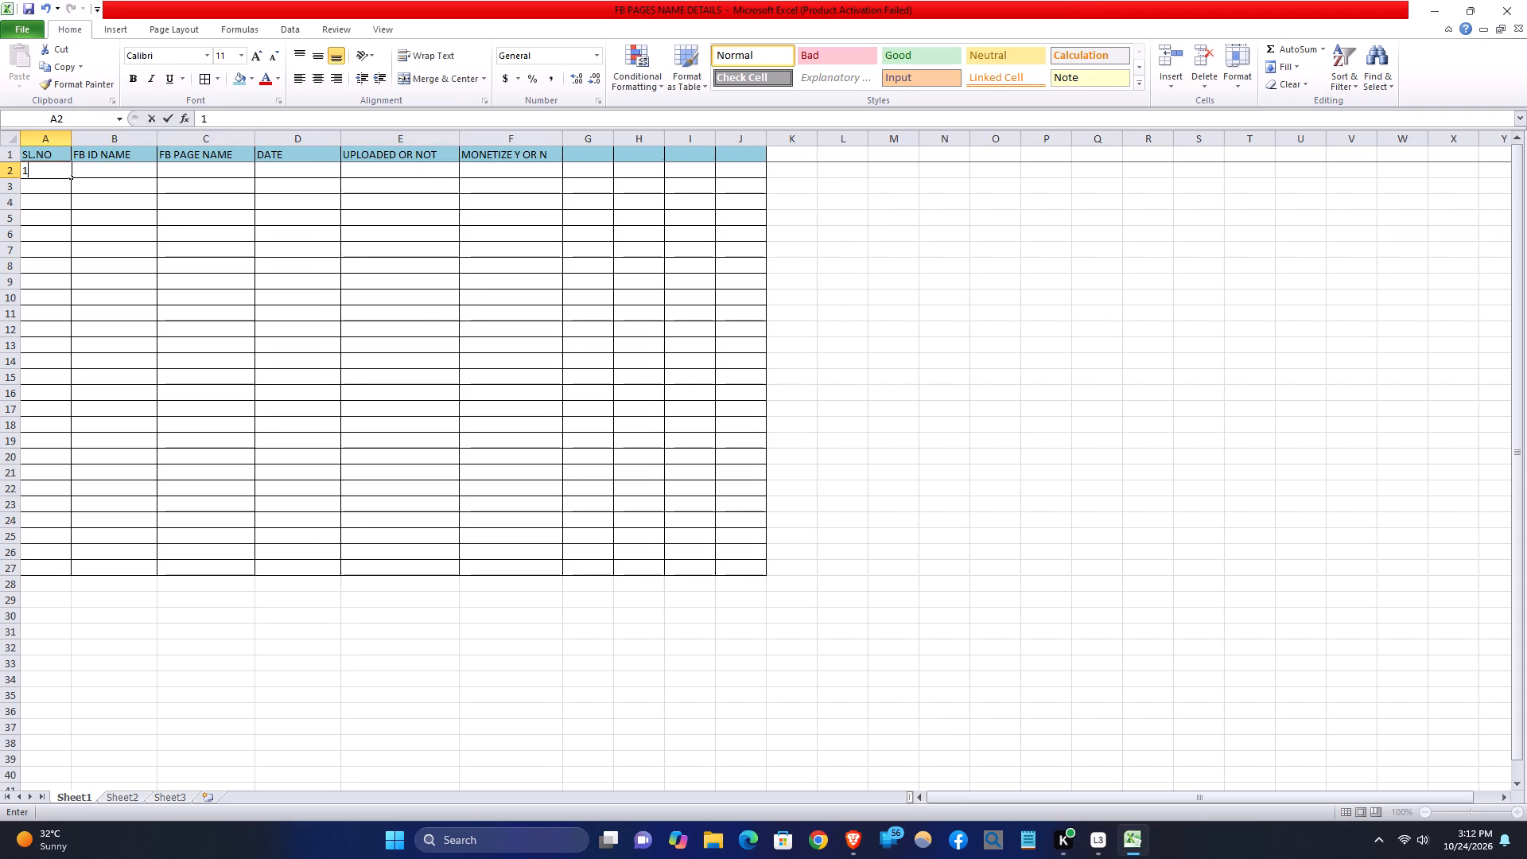
{"action": "key", "text": "Right"}
Enter the Facebook account's profile name in cell B2 under FB ID NAME.
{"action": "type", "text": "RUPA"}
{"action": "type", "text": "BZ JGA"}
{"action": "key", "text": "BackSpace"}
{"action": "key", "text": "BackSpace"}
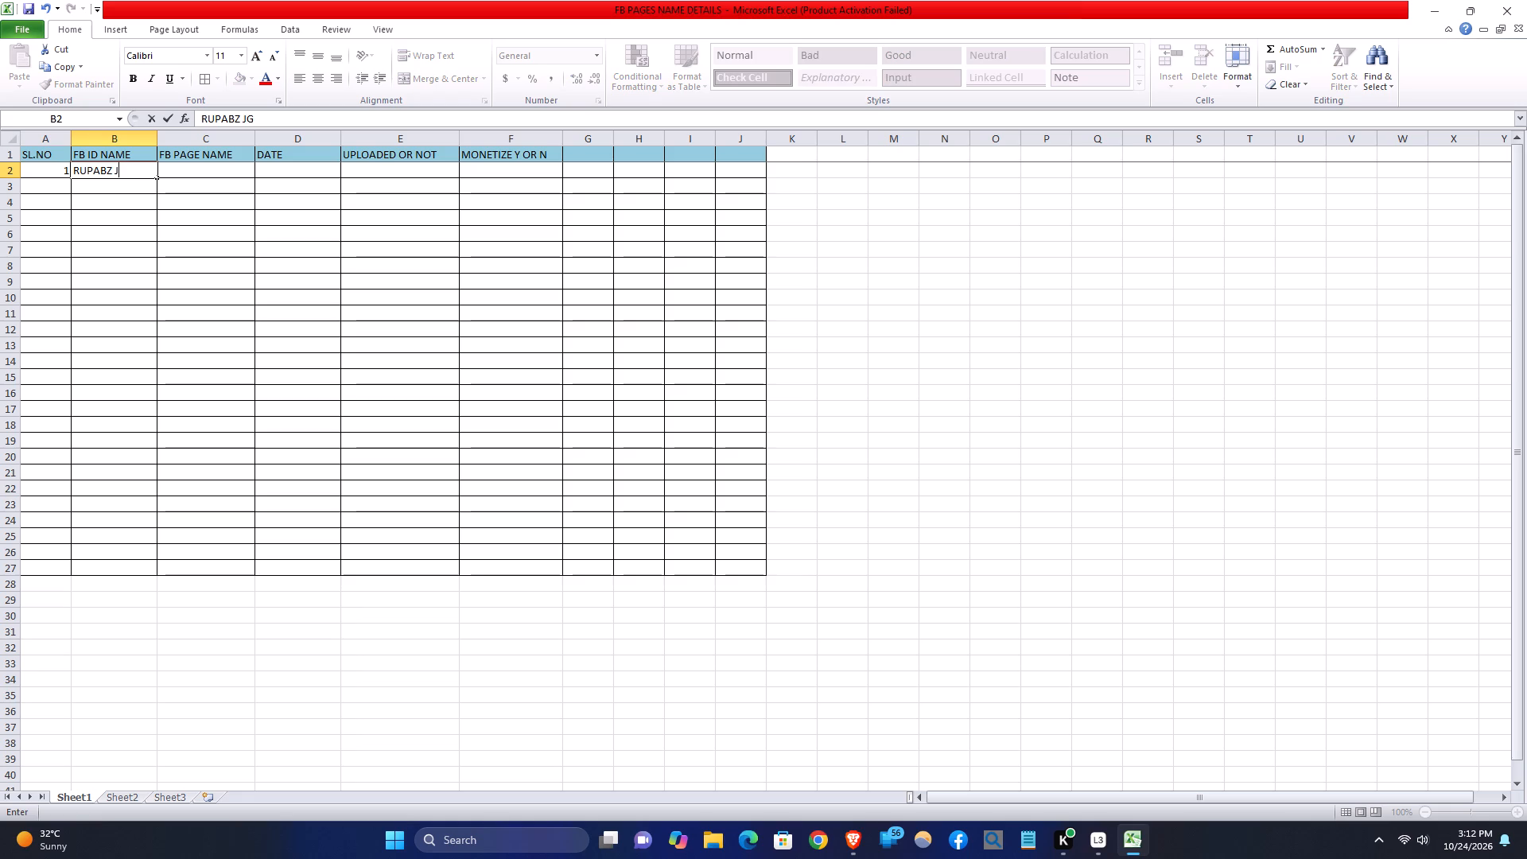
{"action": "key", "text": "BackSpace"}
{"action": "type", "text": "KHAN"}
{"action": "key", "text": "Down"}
Enter DASTANE HYD in cell C3 under FB PAGE NAME.
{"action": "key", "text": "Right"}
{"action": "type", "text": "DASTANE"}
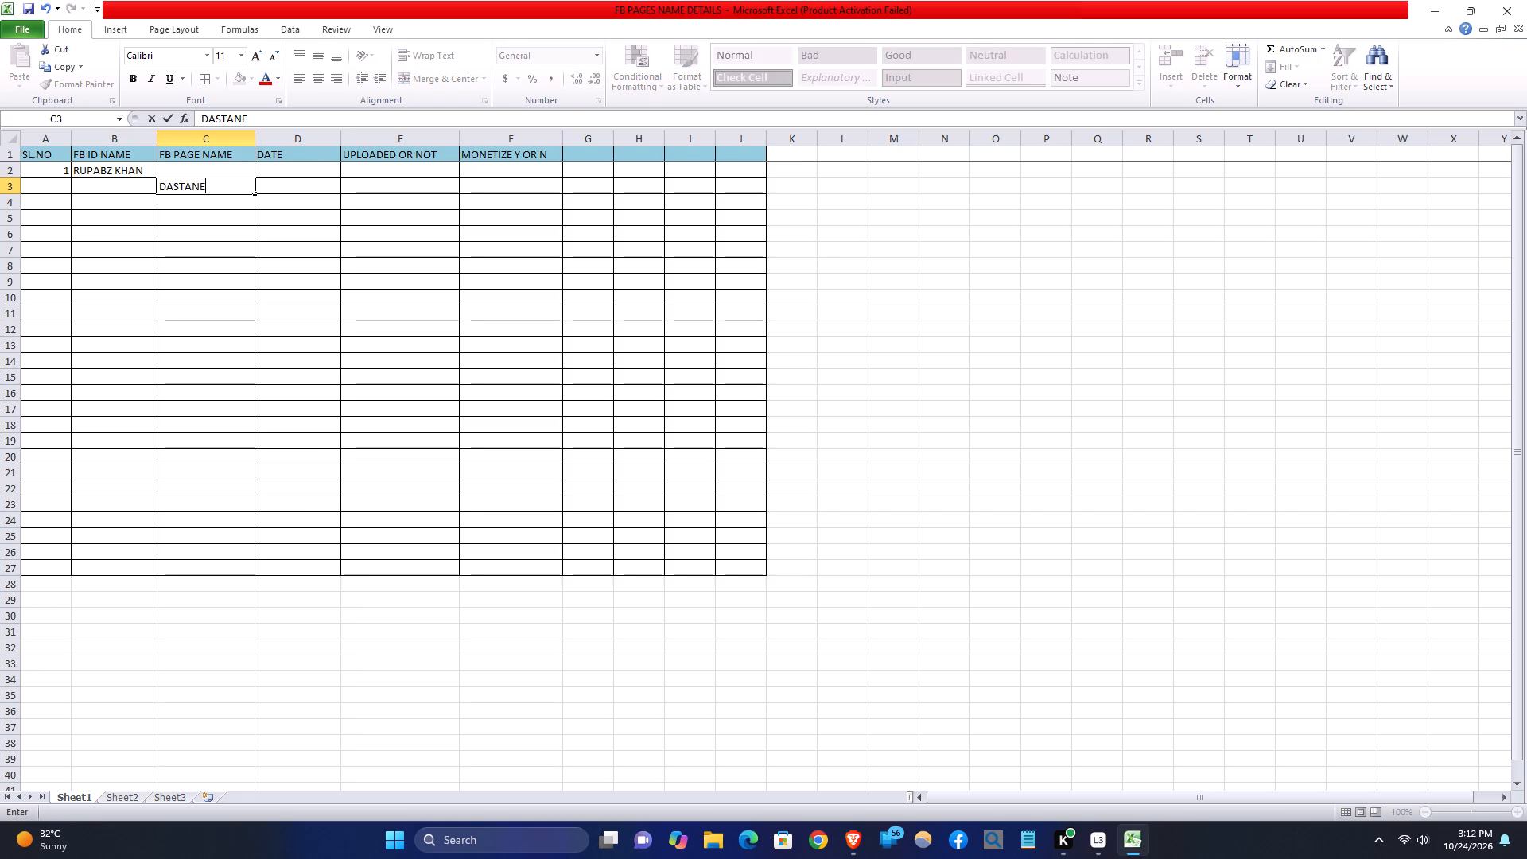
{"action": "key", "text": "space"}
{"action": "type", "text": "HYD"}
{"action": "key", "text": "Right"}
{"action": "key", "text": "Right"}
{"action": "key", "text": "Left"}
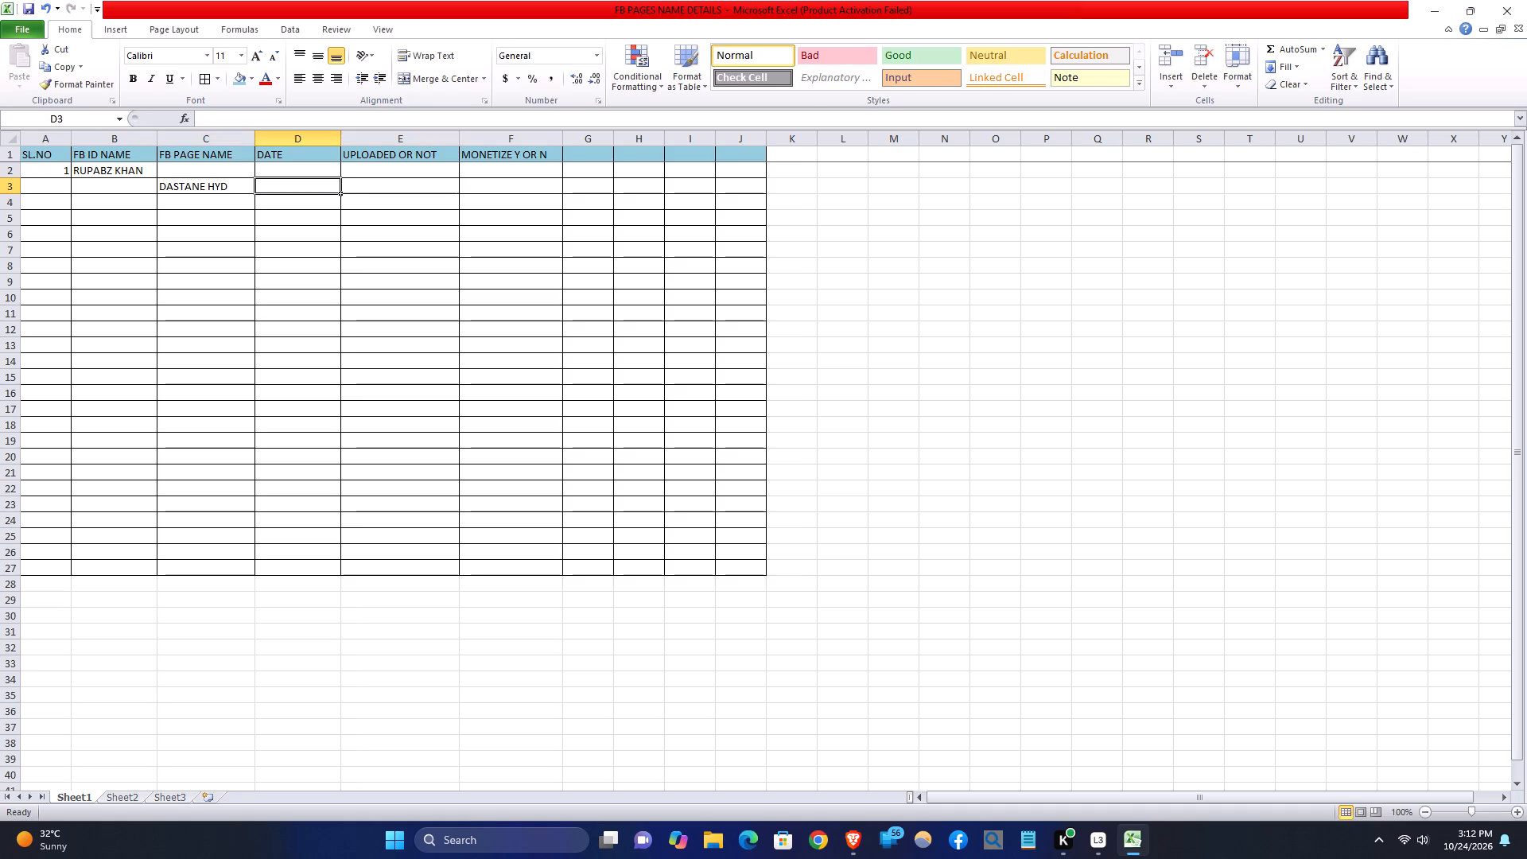
Switch back to the Dastanehyderabad Creator dashboard in the Brave browser.
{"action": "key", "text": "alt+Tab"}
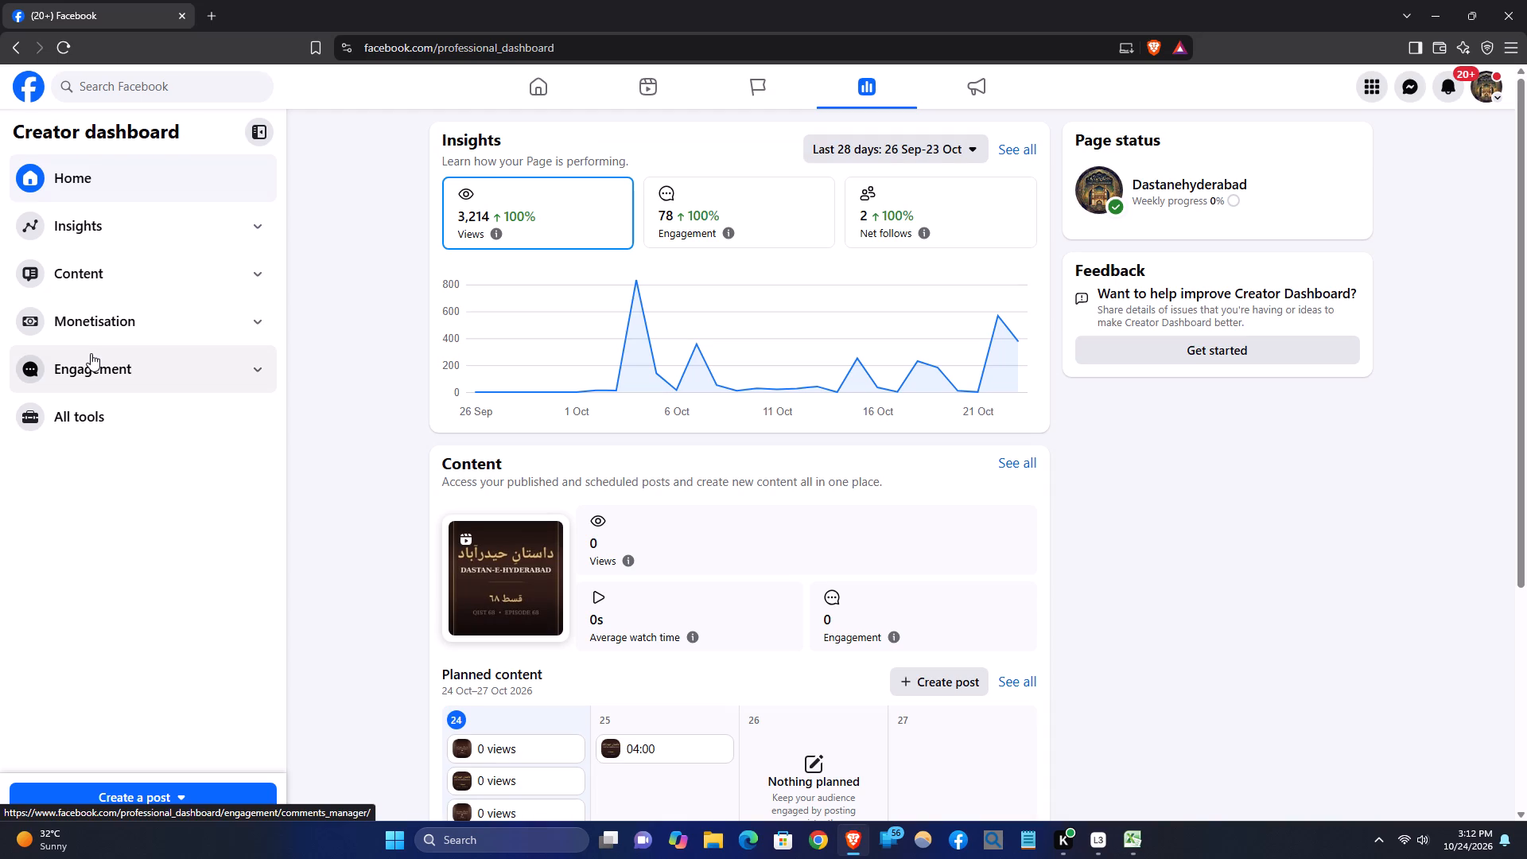
Switch back to the Excel workbook and enter YES in cell E3 as the DASTANE HYD page's upload status, leaving its date blank.
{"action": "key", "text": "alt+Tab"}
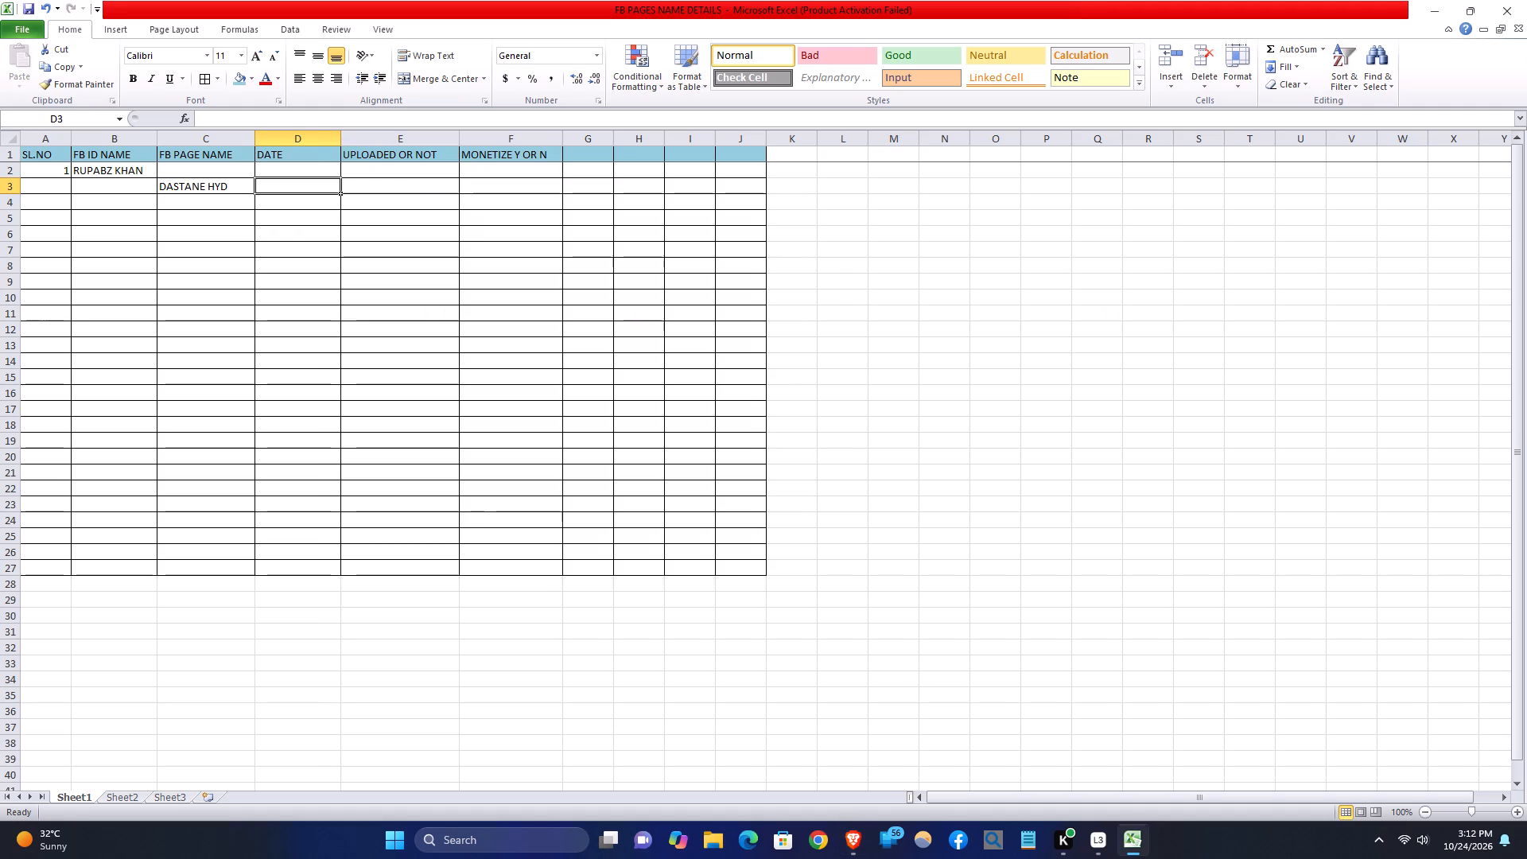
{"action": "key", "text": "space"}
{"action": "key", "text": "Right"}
{"action": "type", "text": "YES"}
{"action": "key", "text": "Left"}
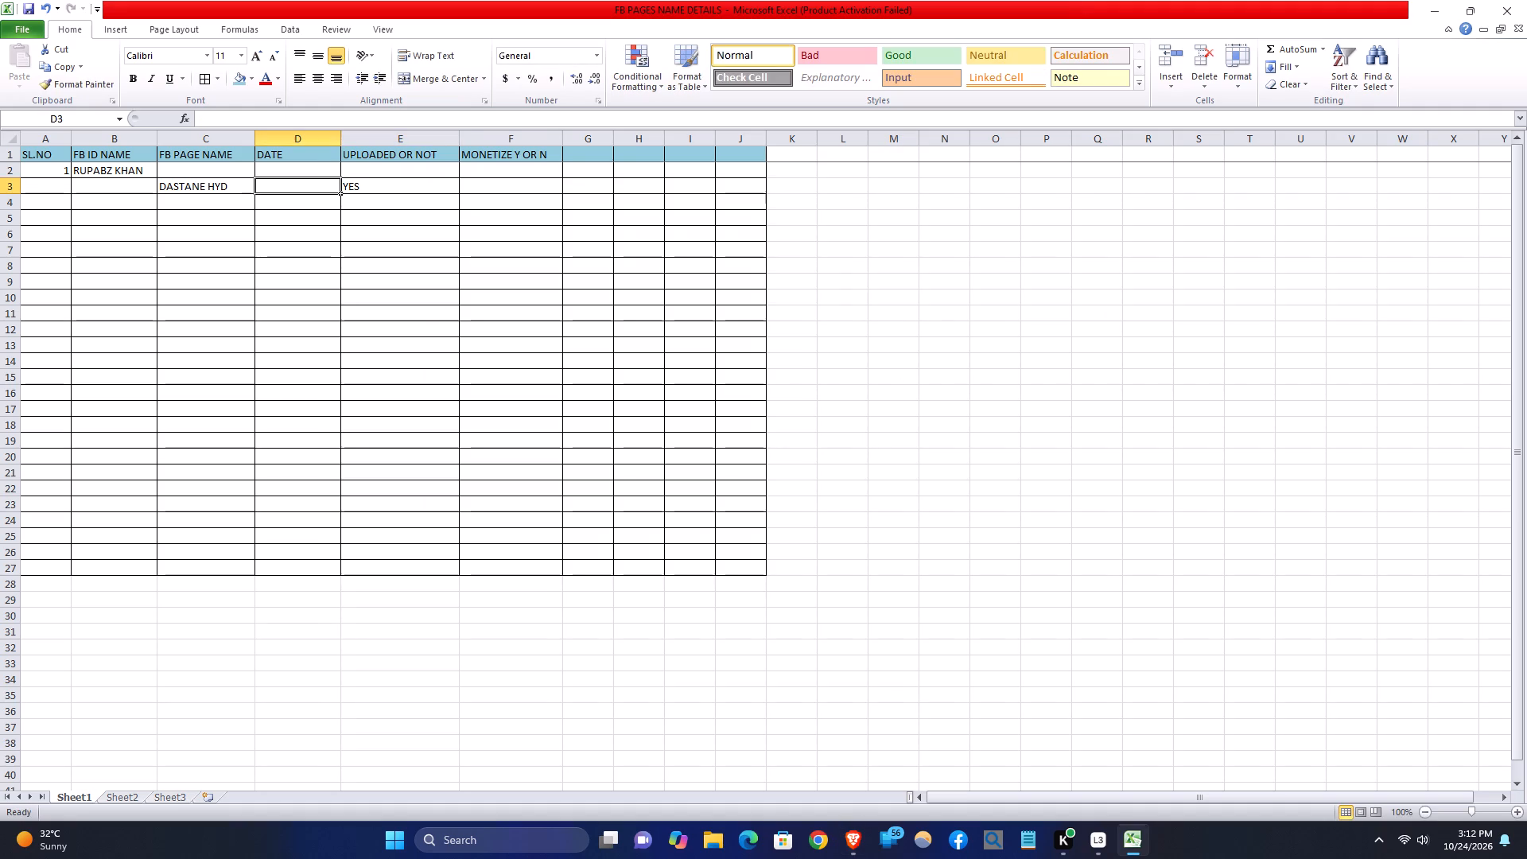
Enter N in cell F3 as the monetization status of the DASTANE HYD page.
{"action": "key", "text": "Right"}
{"action": "key", "text": "Right"}
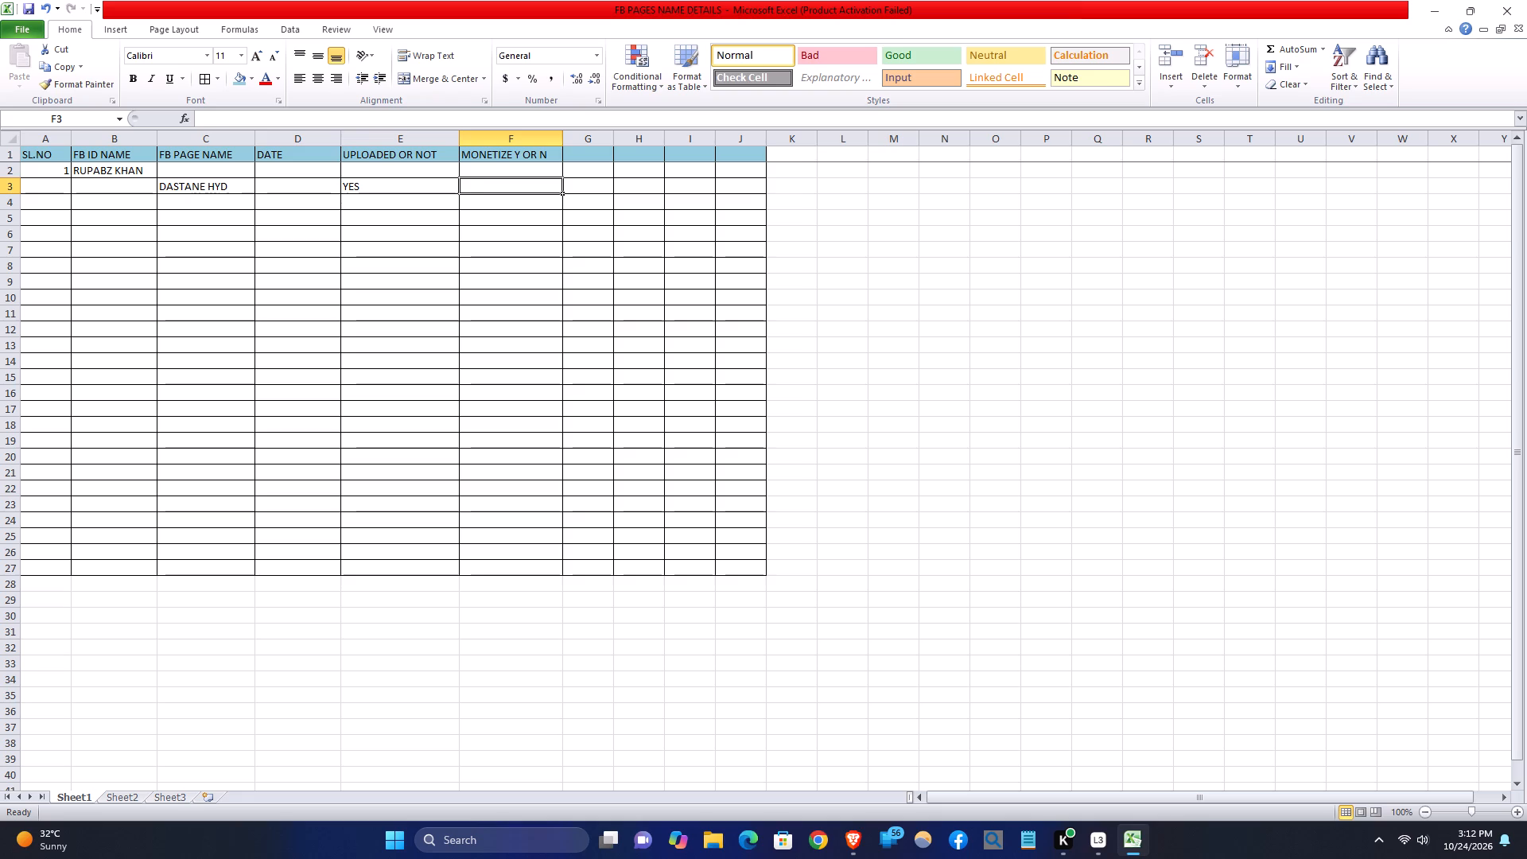
{"action": "key", "text": "m"}
{"action": "key", "text": "Left"}
{"action": "key", "text": "Right"}
{"action": "key", "text": "m"}
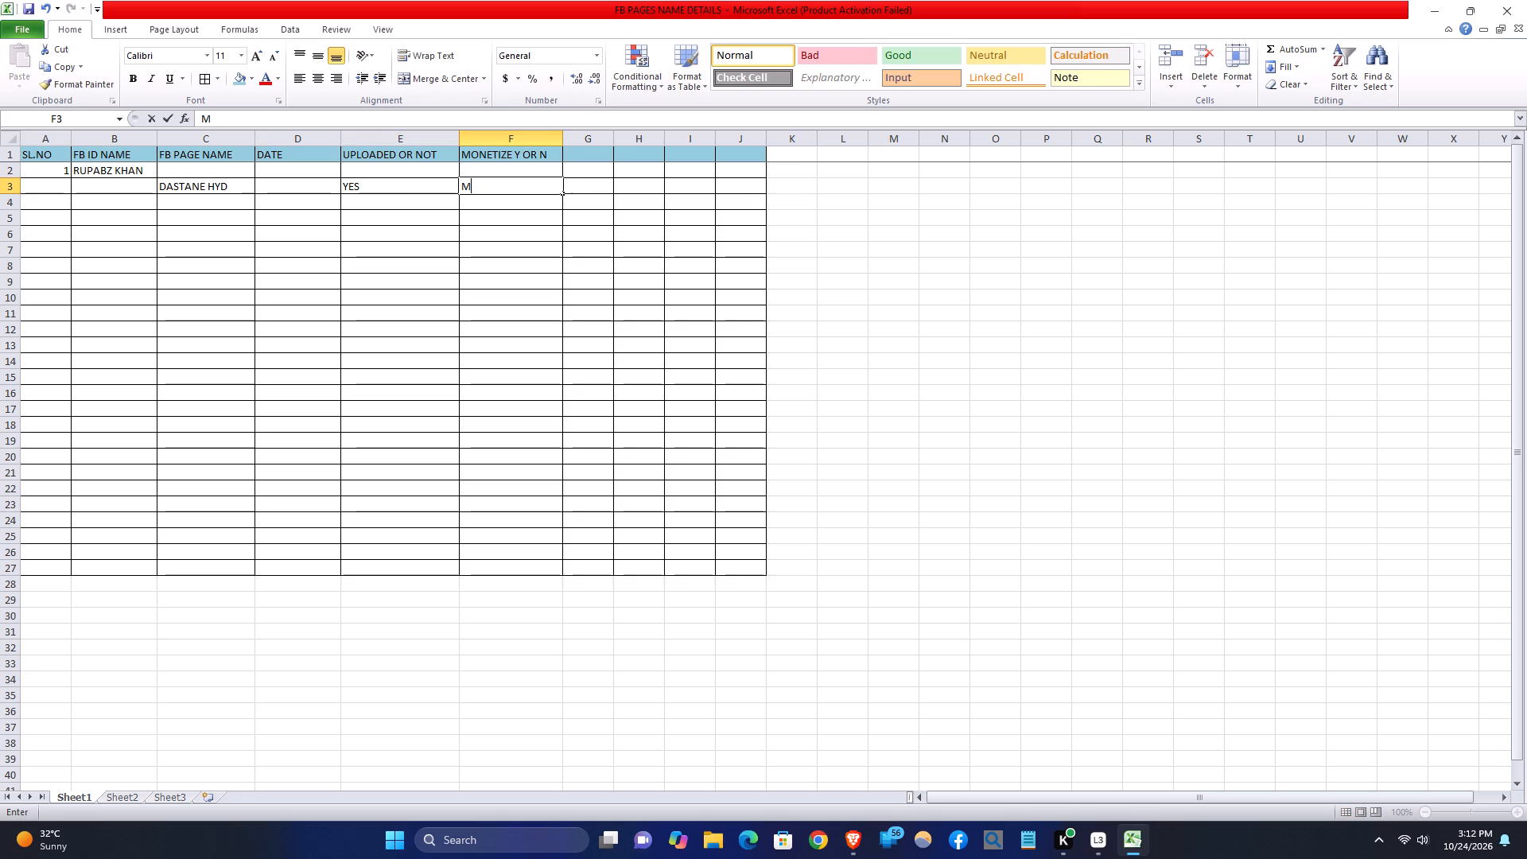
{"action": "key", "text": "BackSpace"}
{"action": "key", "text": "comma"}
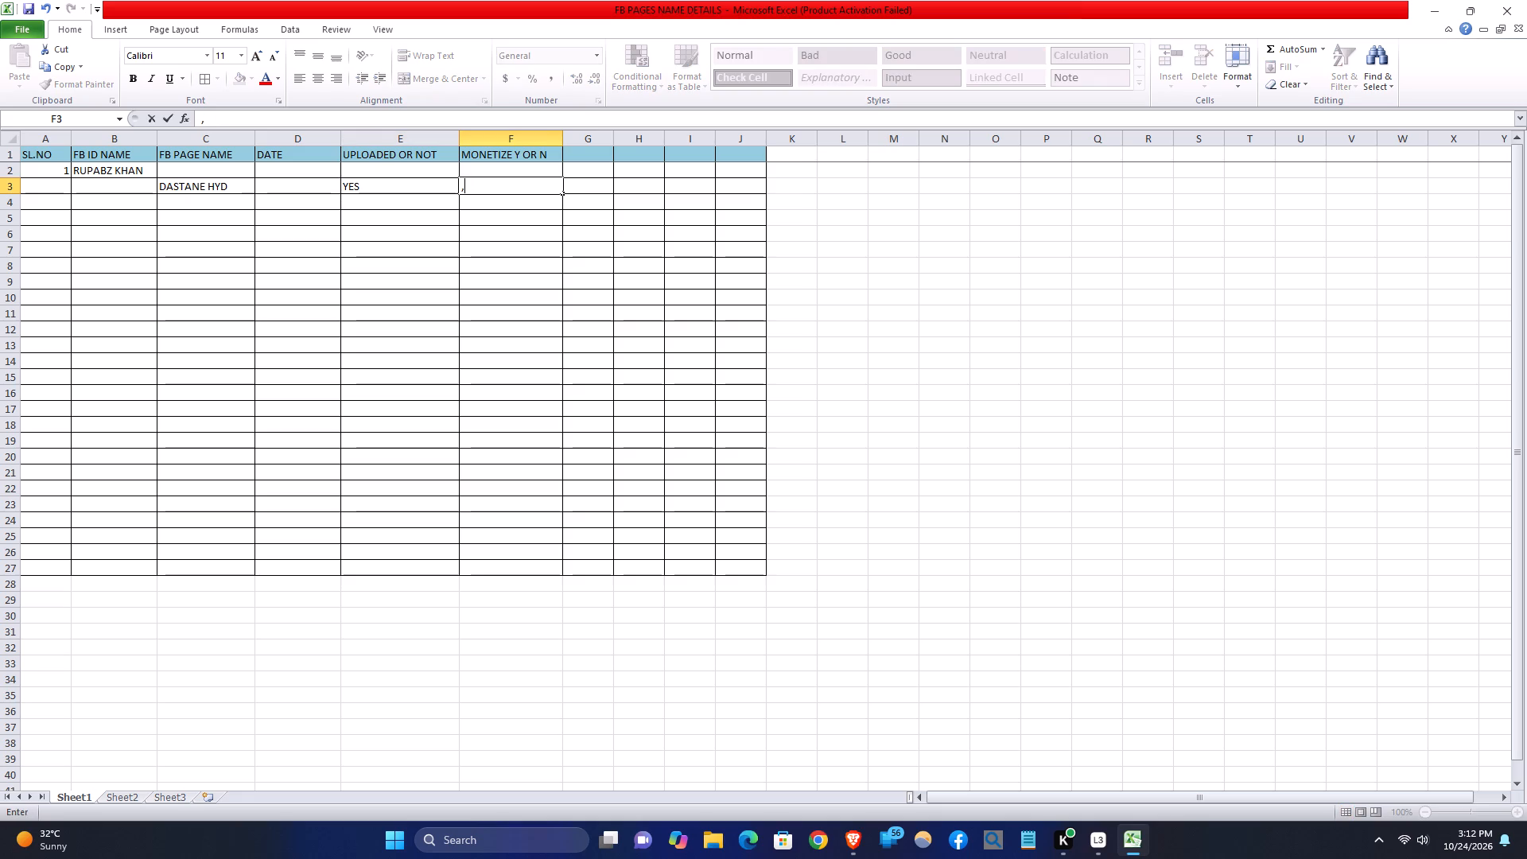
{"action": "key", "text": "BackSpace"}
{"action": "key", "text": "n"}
Enter TILL 2410 in cell D3 as the DASTANE HYD page's date, and move to cell C4.
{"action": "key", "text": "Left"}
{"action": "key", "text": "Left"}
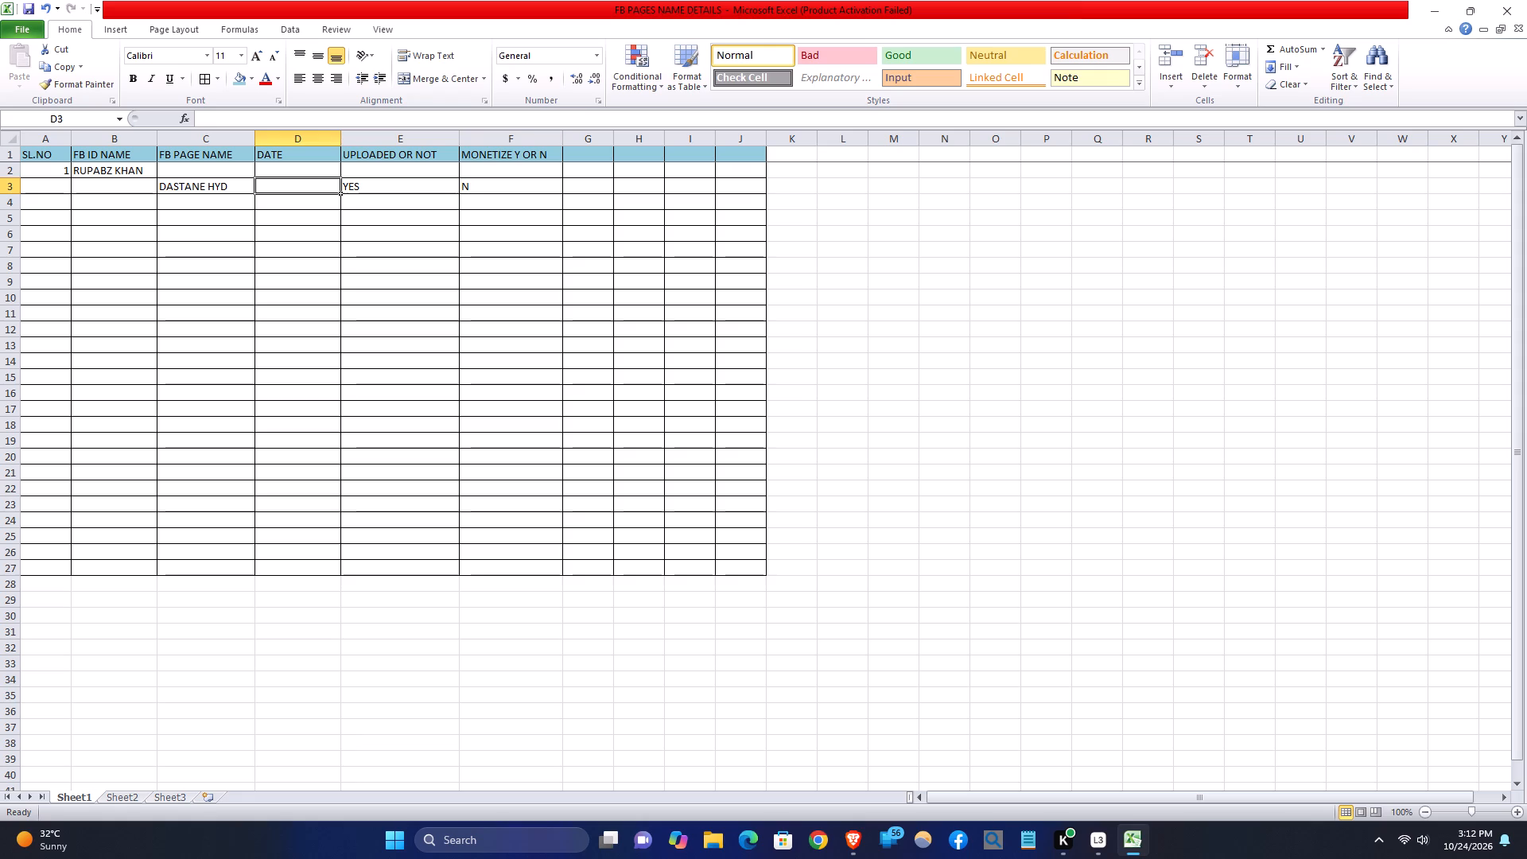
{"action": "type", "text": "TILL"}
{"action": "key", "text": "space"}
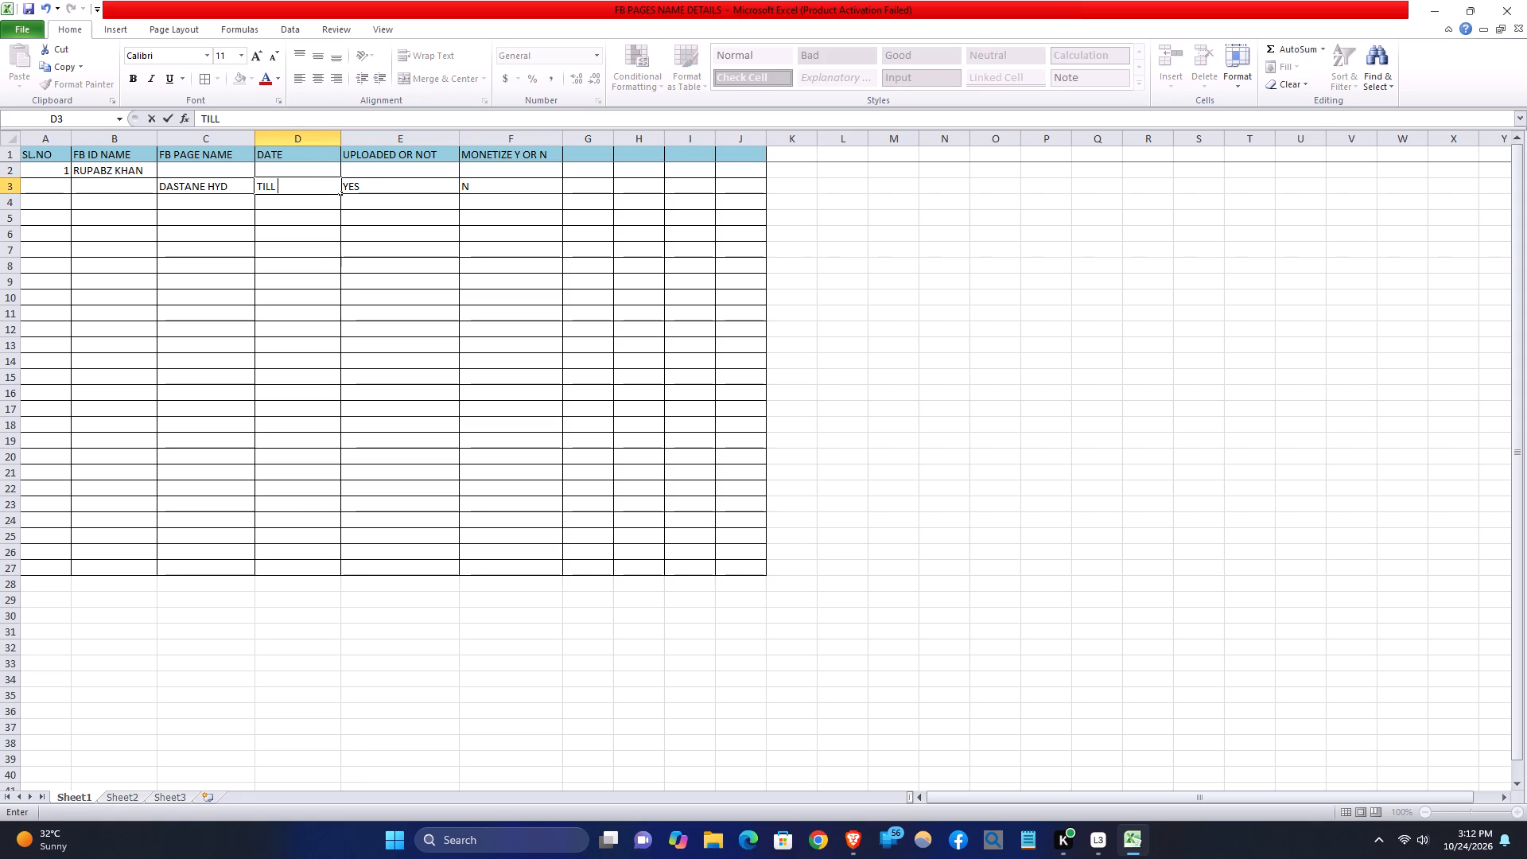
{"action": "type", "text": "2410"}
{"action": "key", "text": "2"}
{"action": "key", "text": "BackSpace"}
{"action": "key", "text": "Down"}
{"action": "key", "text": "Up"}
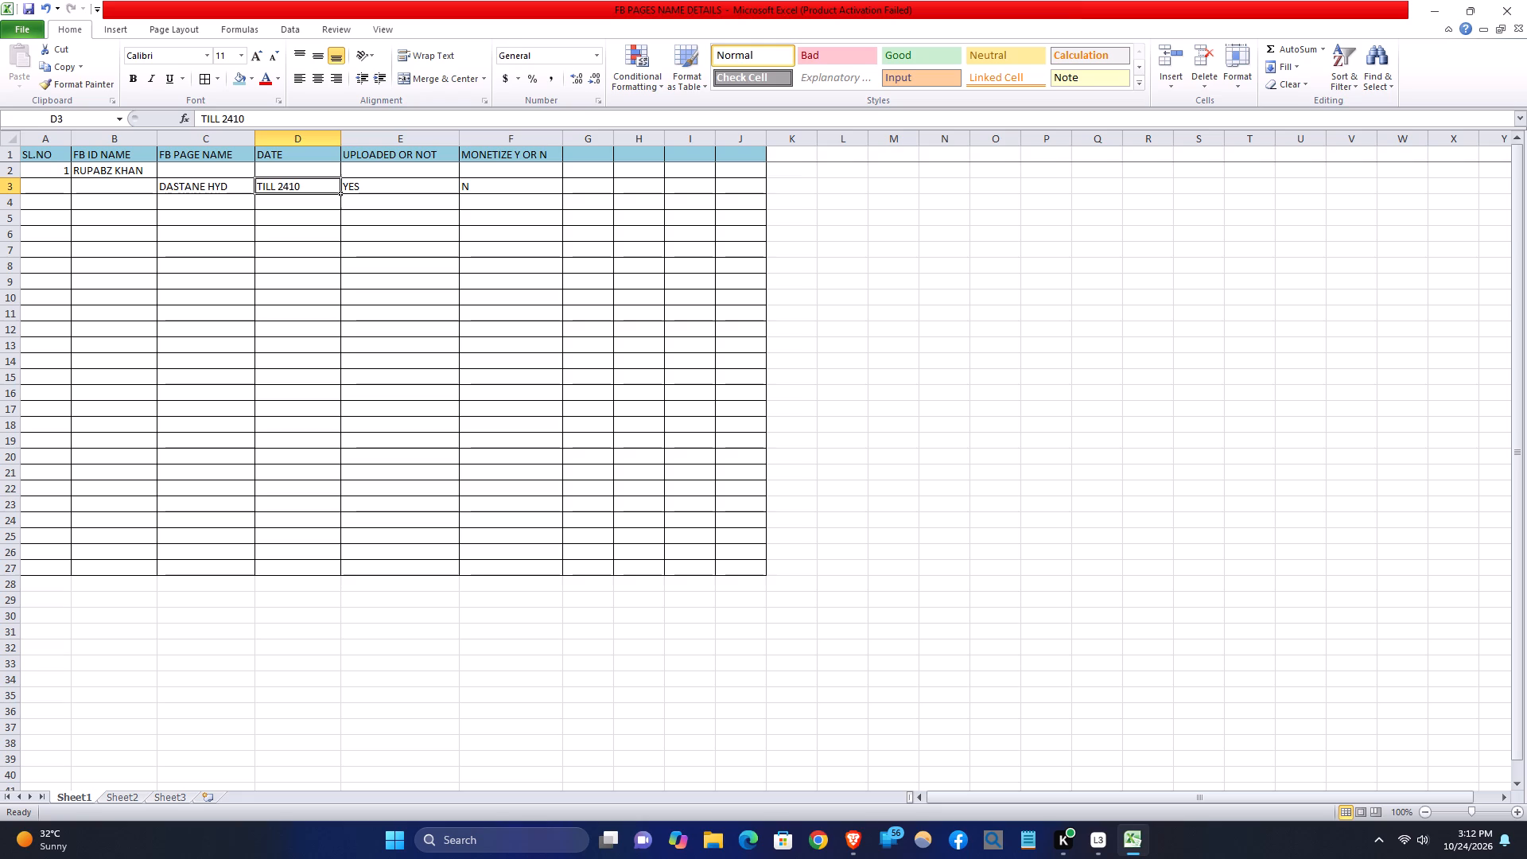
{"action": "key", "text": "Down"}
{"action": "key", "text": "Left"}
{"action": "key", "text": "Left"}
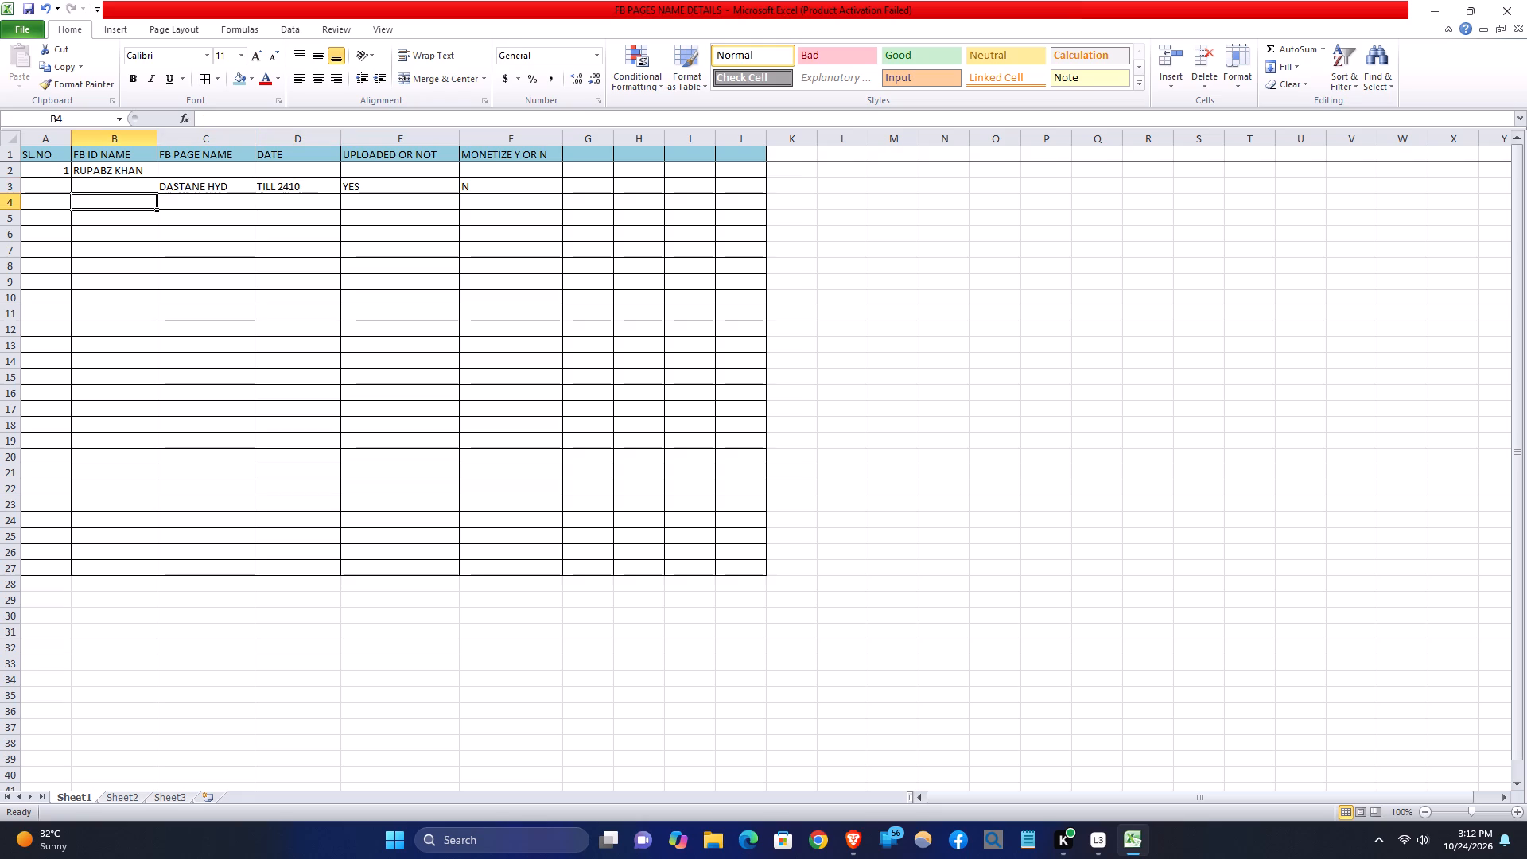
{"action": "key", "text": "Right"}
Switch to Facebook in the Brave browser and change the active profile to the Science & Quran page.
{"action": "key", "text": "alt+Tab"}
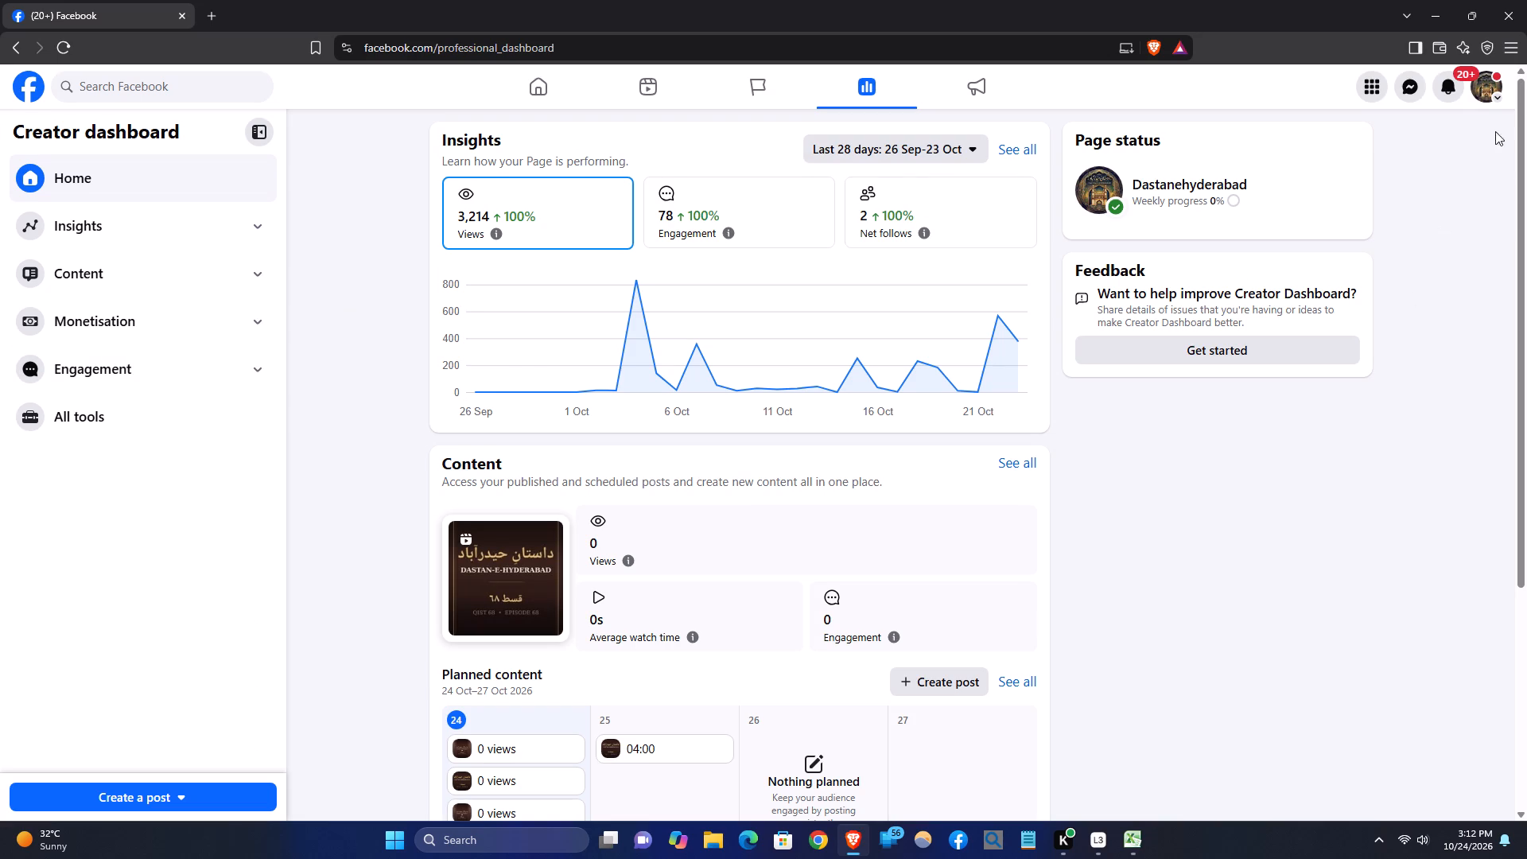
{"action": "left_click", "coordinate": [1483, 93]}
{"action": "left_click", "coordinate": [1362, 285]}
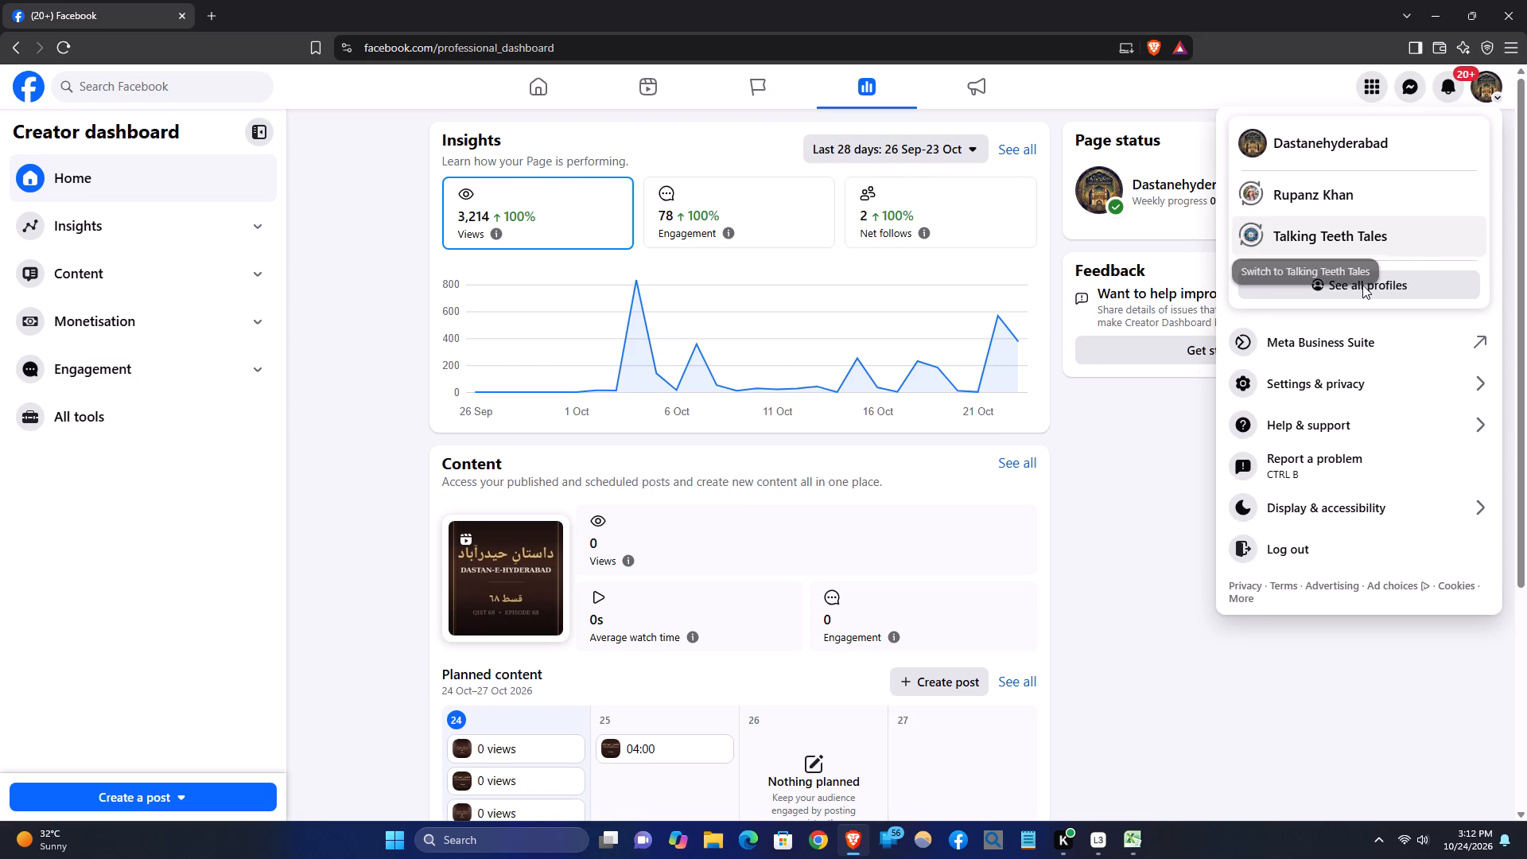
{"action": "left_click", "coordinate": [1370, 278]}
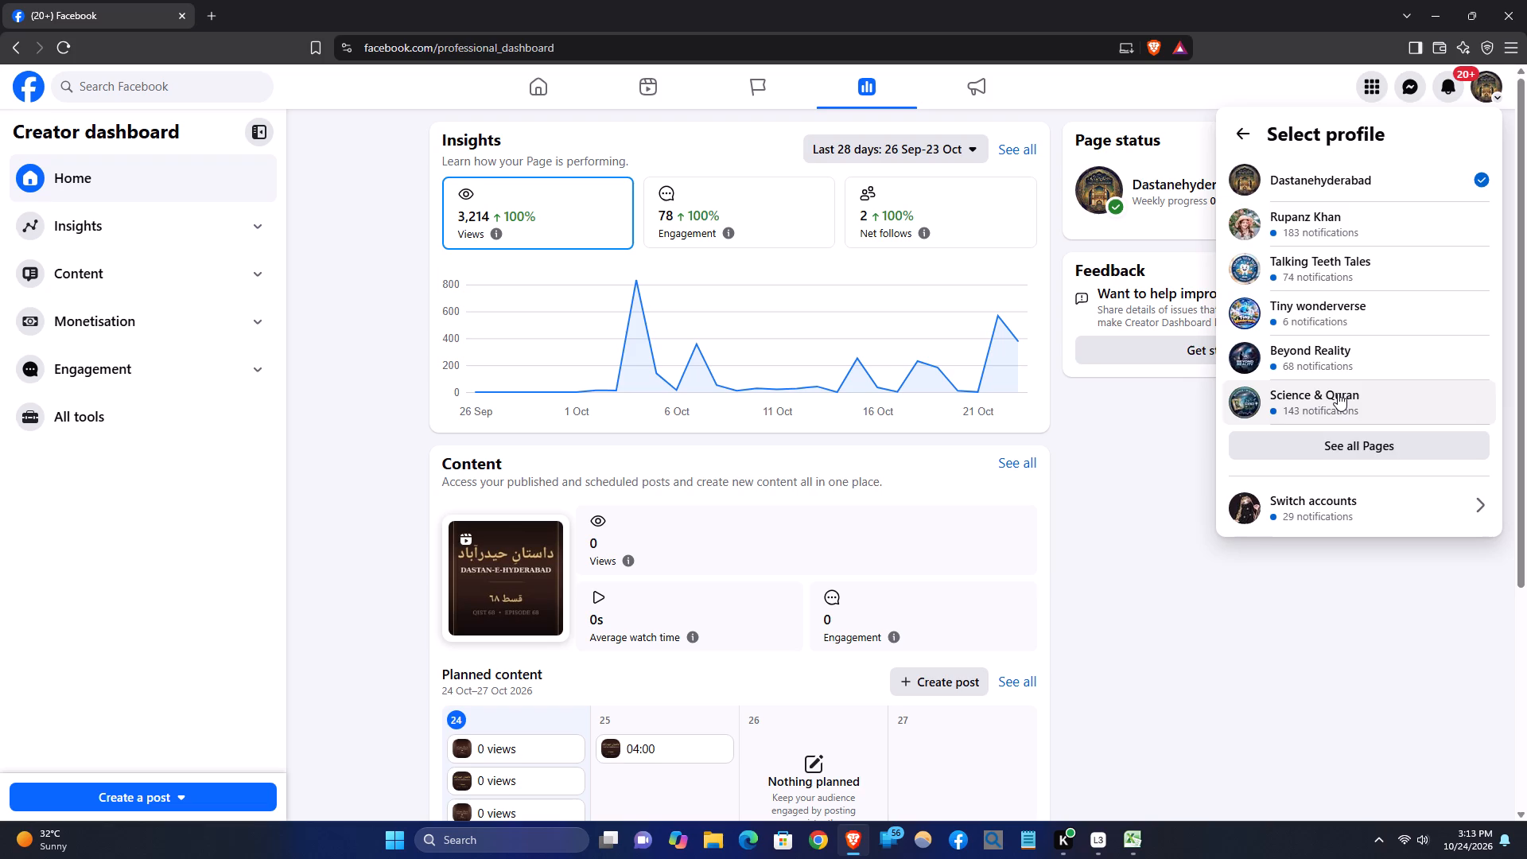
{"action": "left_click", "coordinate": [1338, 393]}
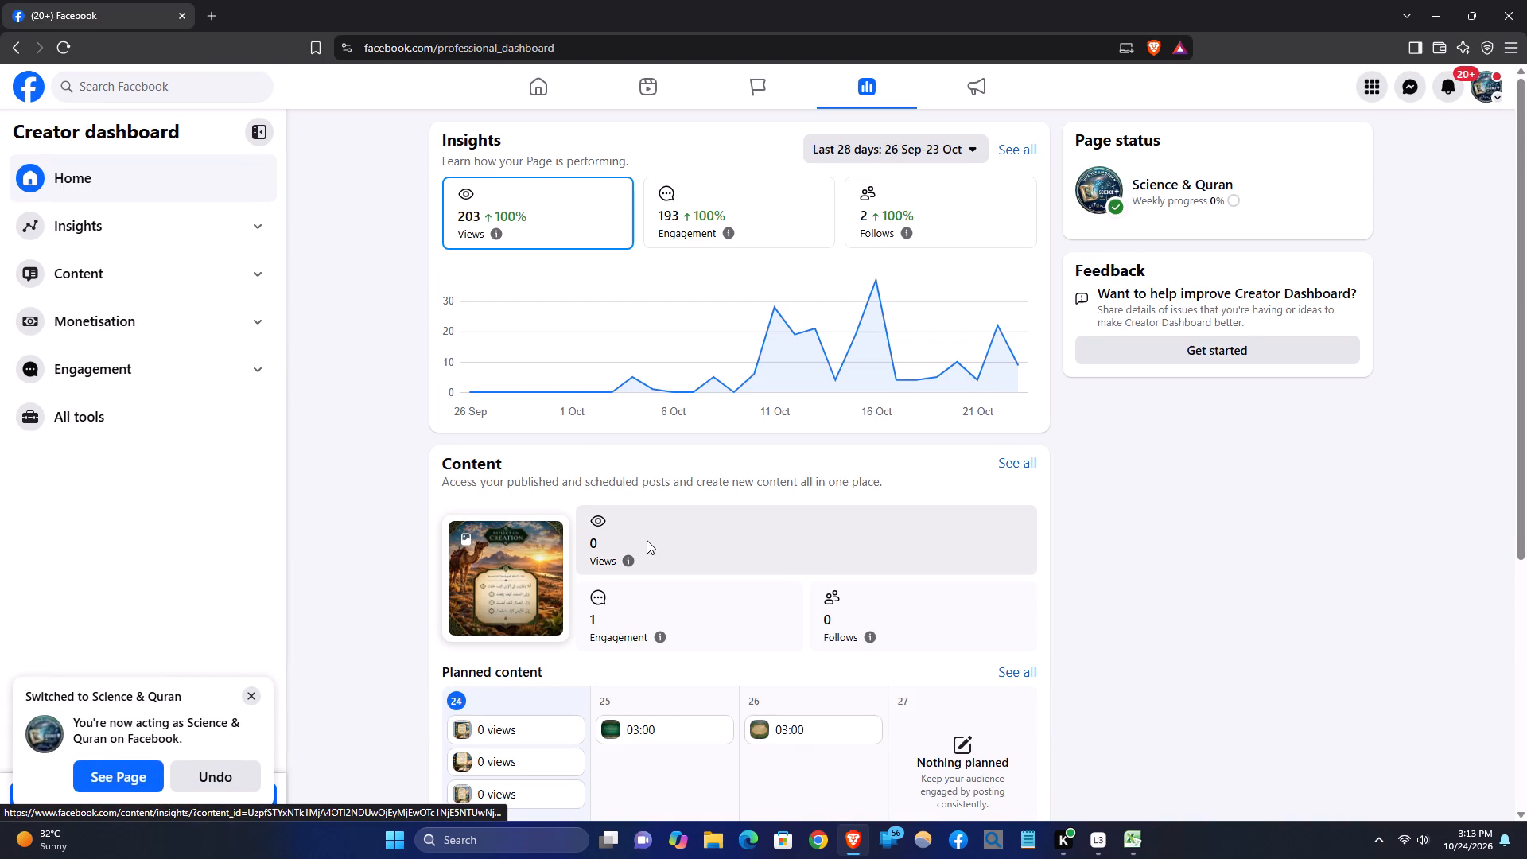
Check the Science & Quran page's planned content and its Invite people section, and return to the dashboard home.
{"action": "scroll", "coordinate": [646, 540], "scroll_direction": "down", "scroll_amount": 2}
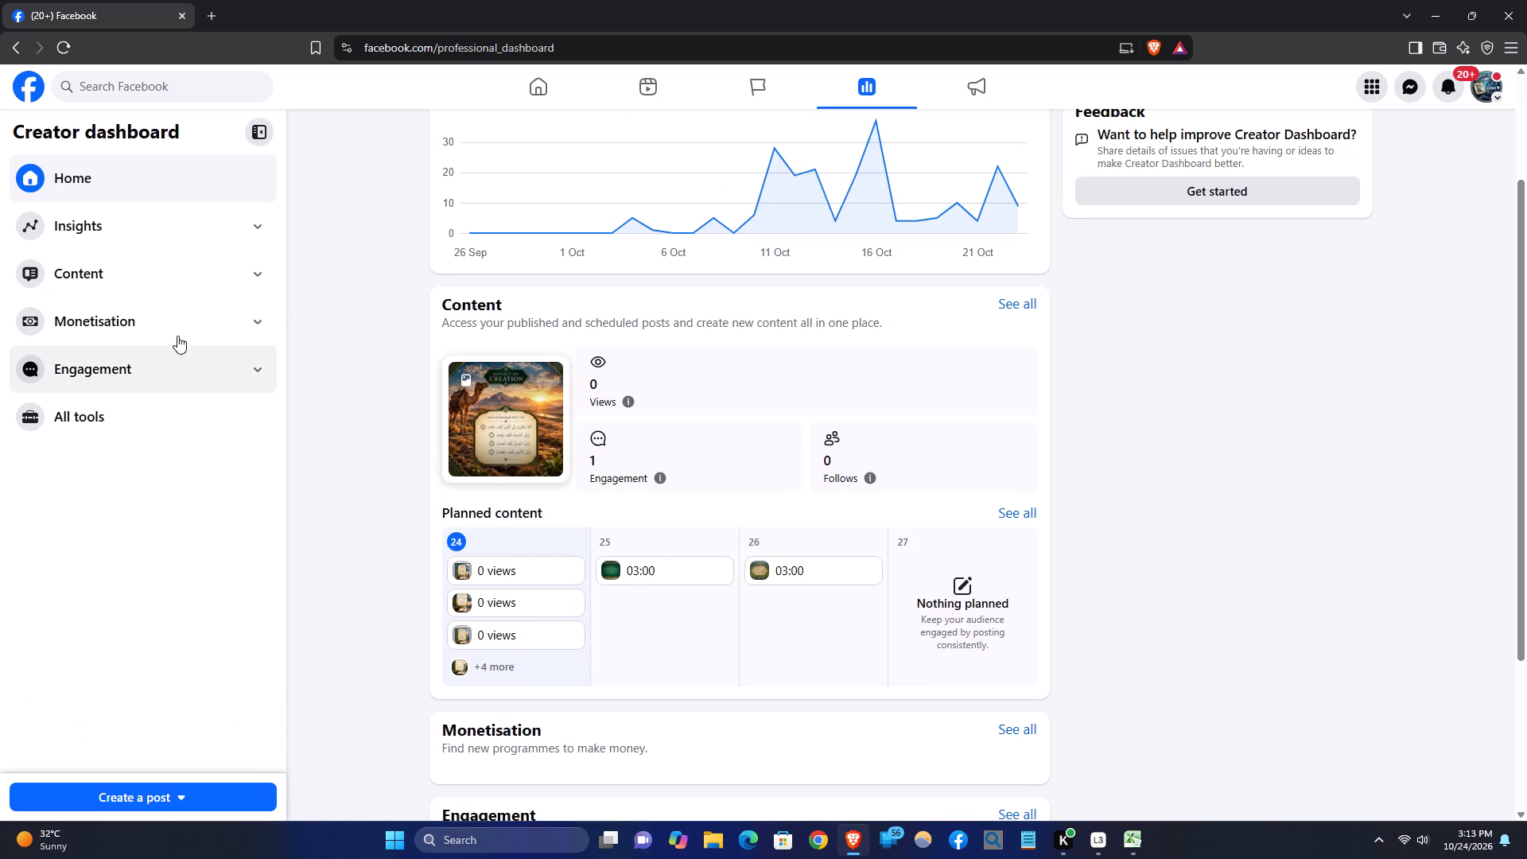
{"action": "left_click", "coordinate": [205, 379]}
{"action": "left_click", "coordinate": [208, 552]}
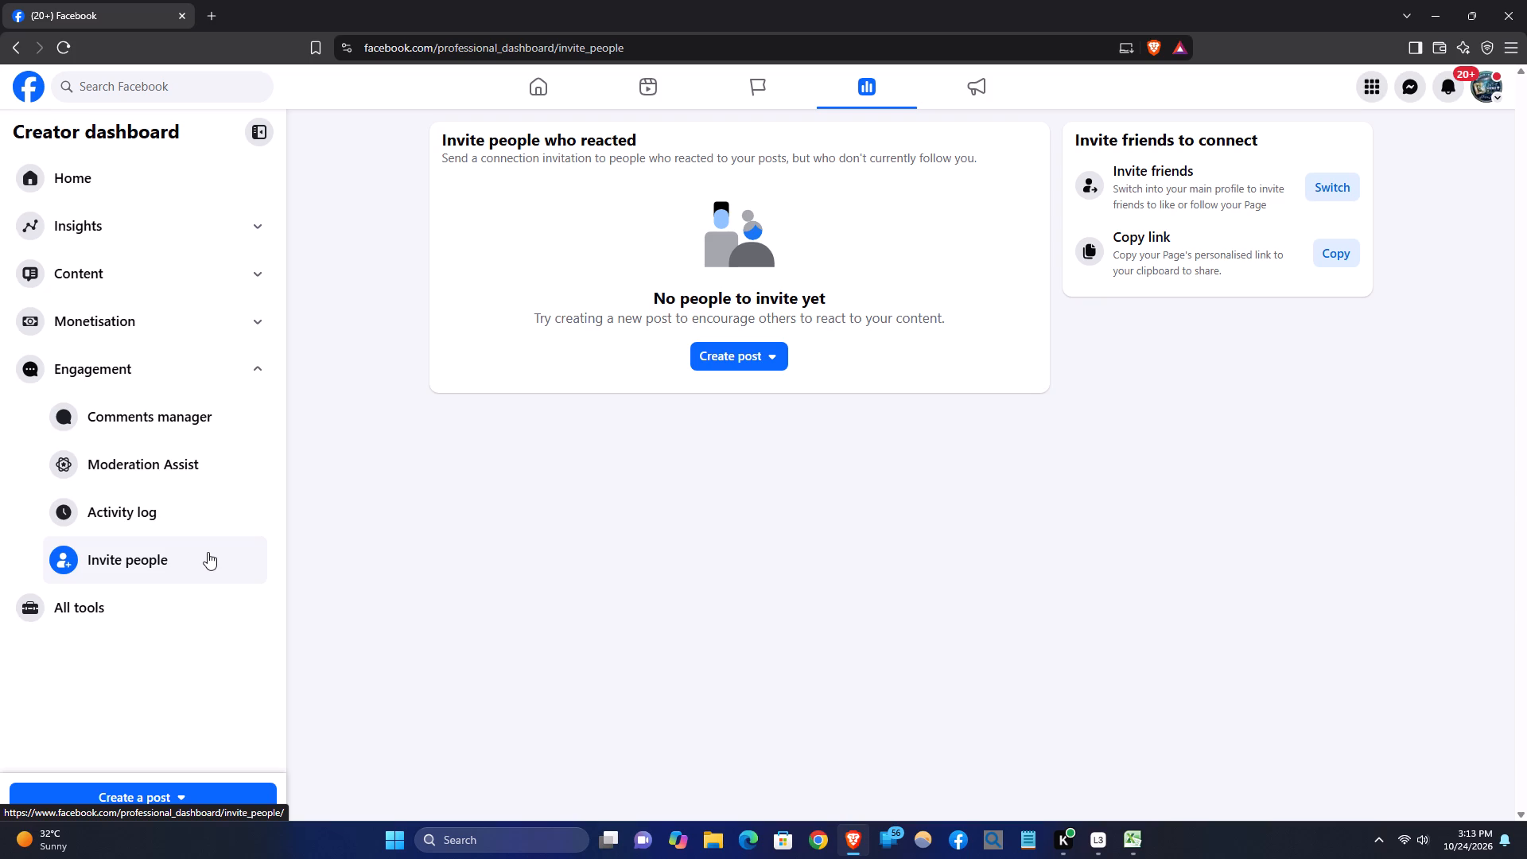
{"action": "left_click", "coordinate": [208, 552]}
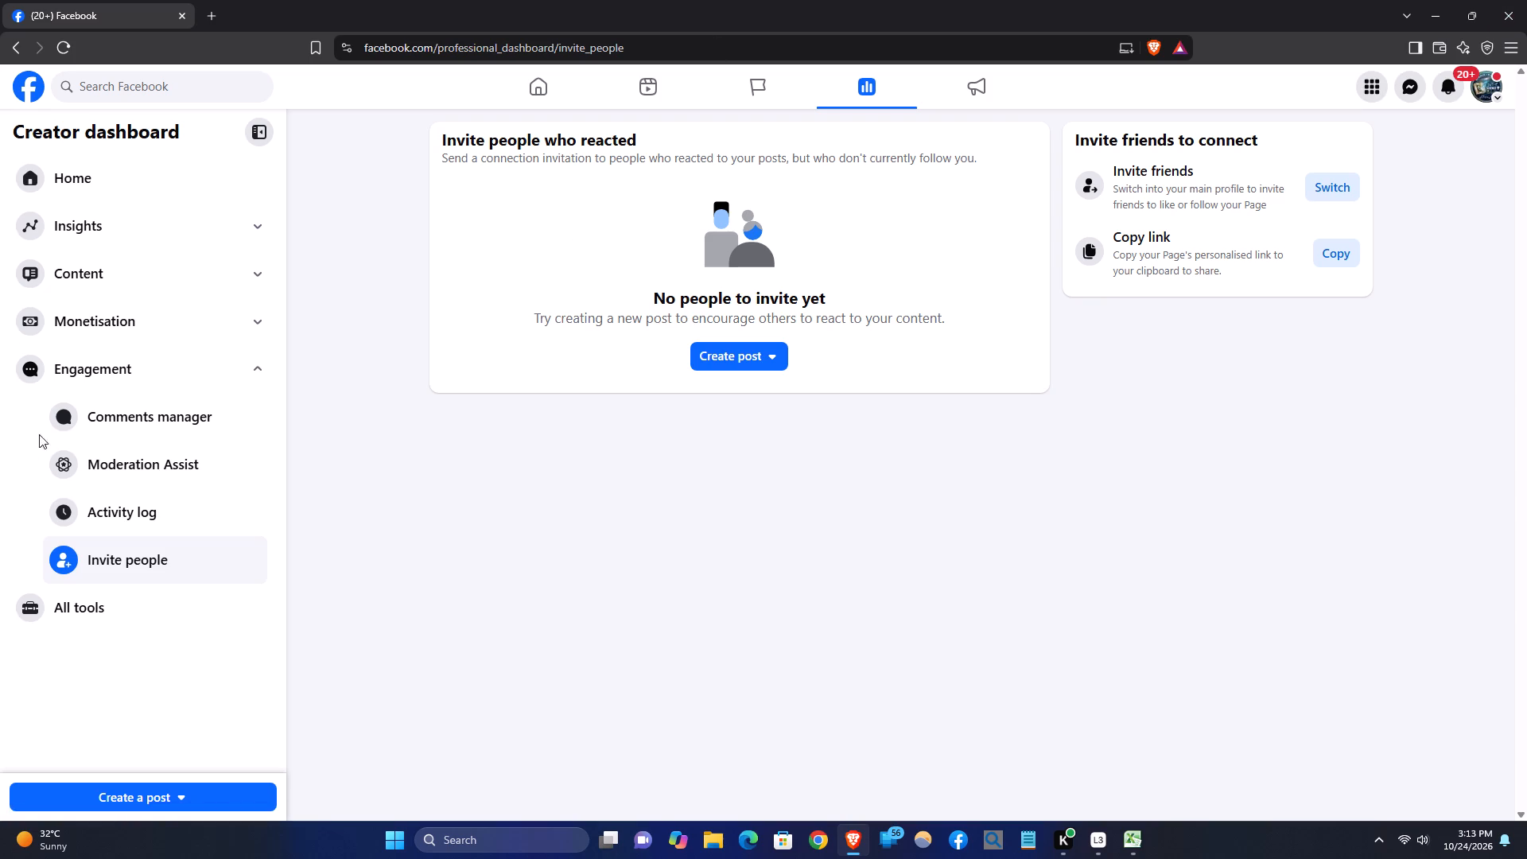
{"action": "left_click", "coordinate": [130, 361]}
{"action": "left_click", "coordinate": [186, 179]}
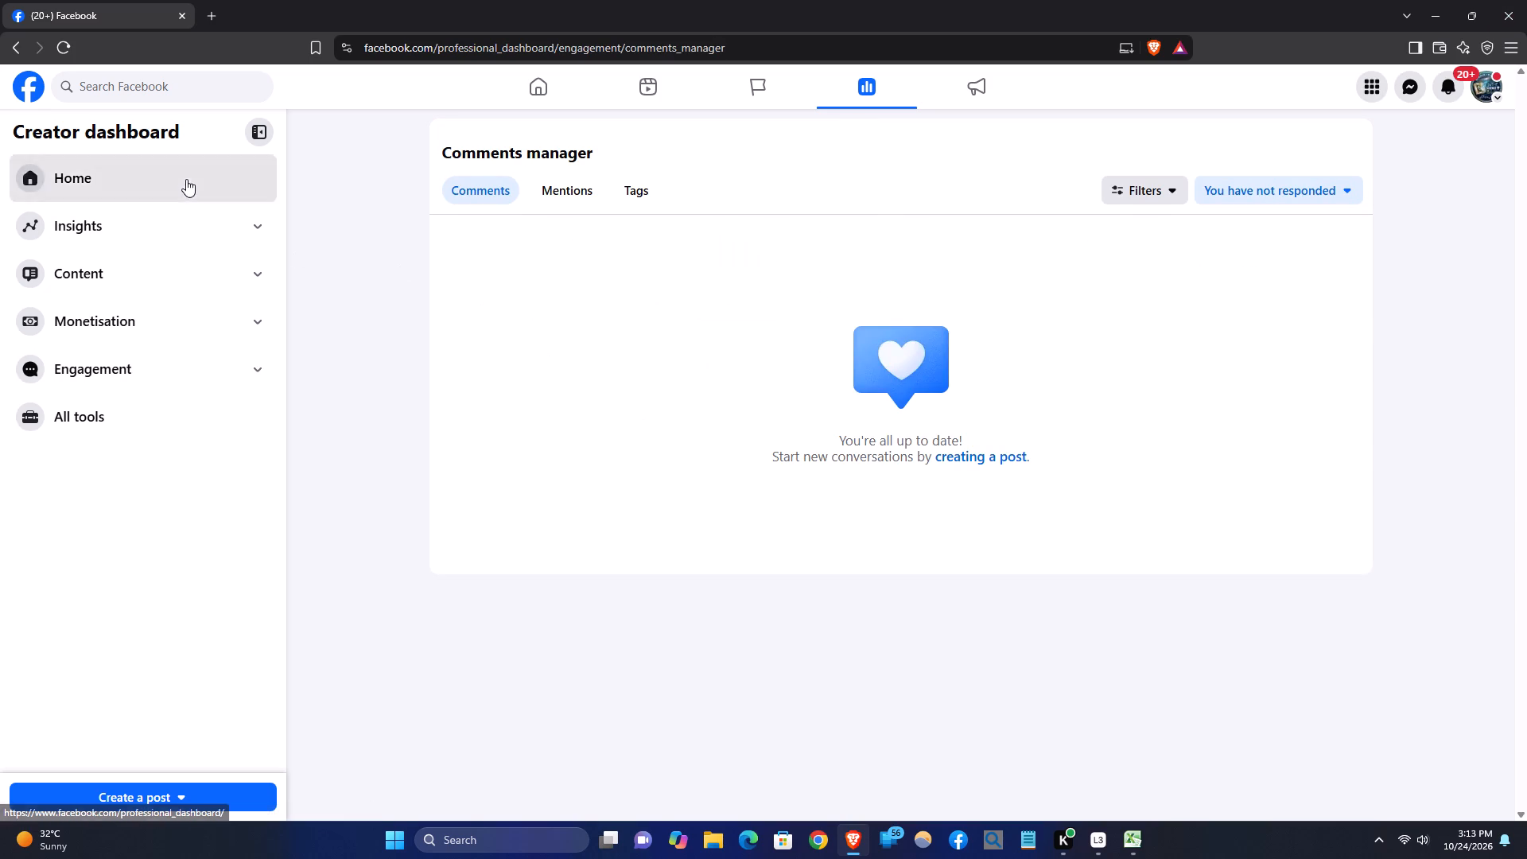
Switch back to the Excel workbook and enter SCIENCE & QURAN in cell C4 as the page name.
{"action": "key", "text": "alt+Tab"}
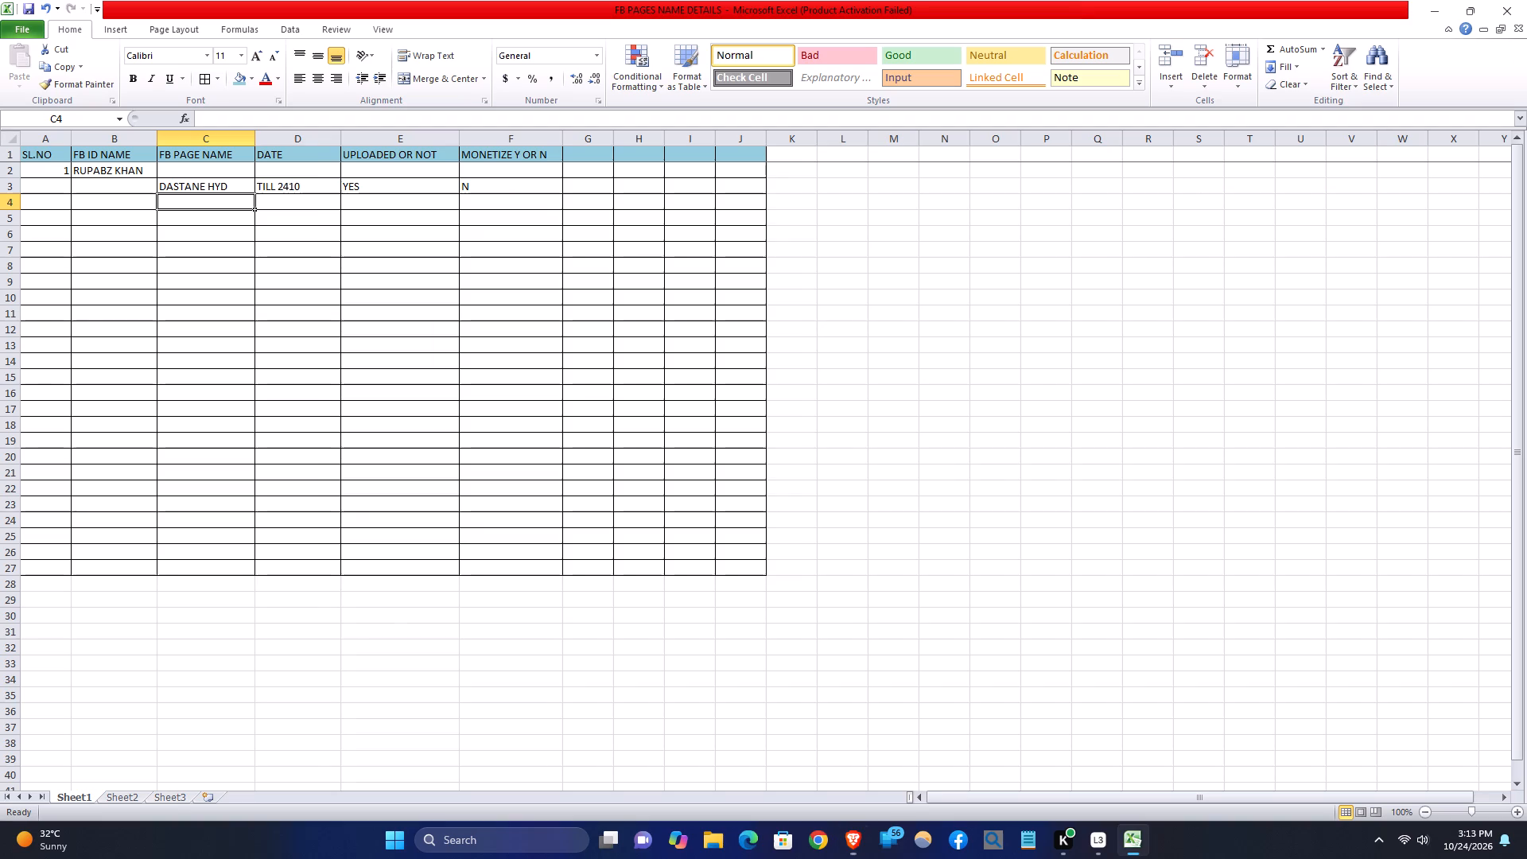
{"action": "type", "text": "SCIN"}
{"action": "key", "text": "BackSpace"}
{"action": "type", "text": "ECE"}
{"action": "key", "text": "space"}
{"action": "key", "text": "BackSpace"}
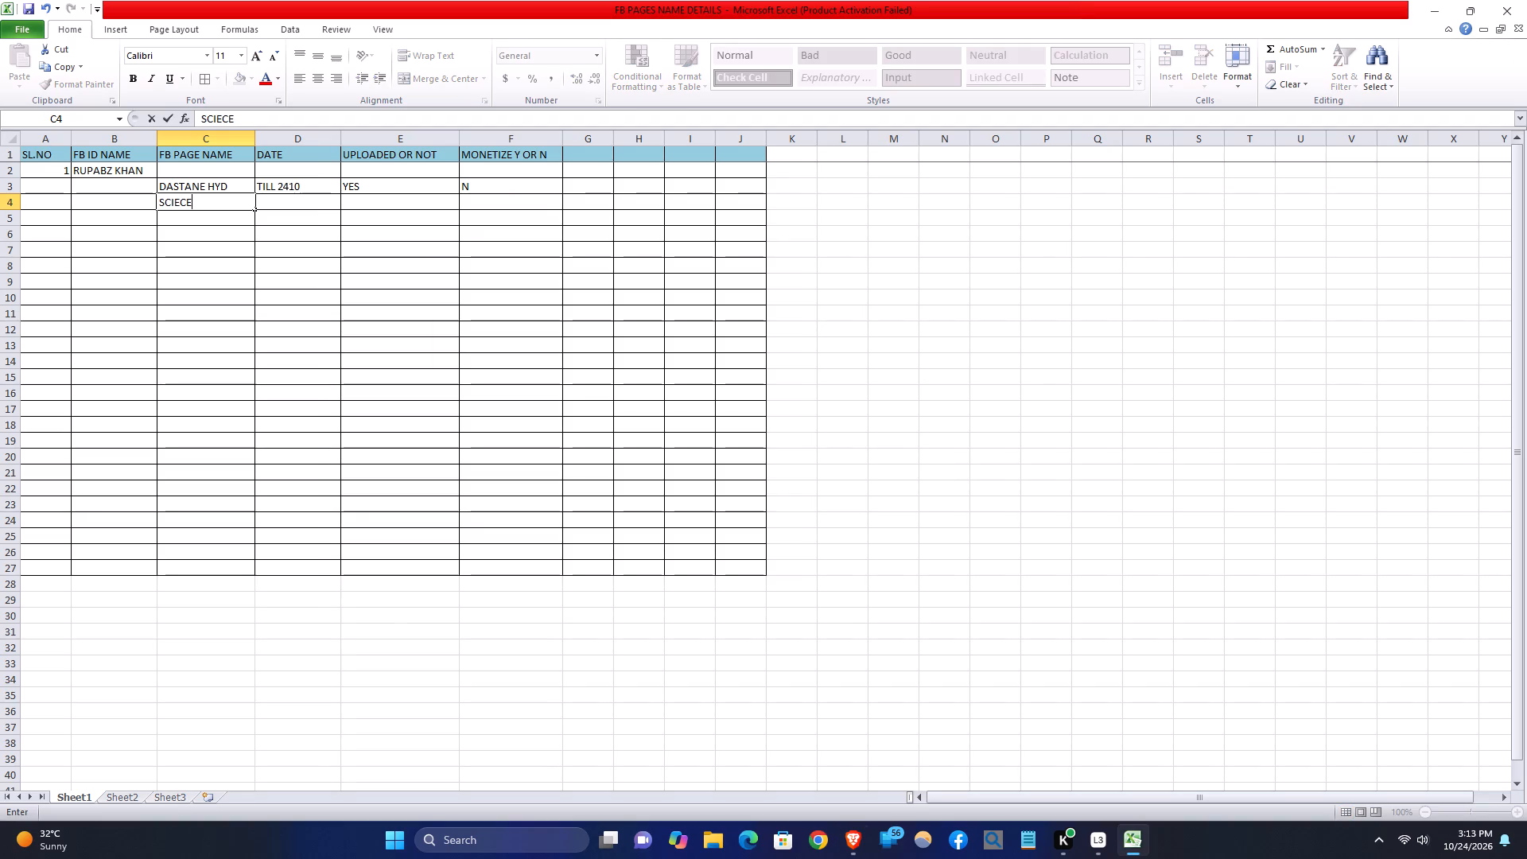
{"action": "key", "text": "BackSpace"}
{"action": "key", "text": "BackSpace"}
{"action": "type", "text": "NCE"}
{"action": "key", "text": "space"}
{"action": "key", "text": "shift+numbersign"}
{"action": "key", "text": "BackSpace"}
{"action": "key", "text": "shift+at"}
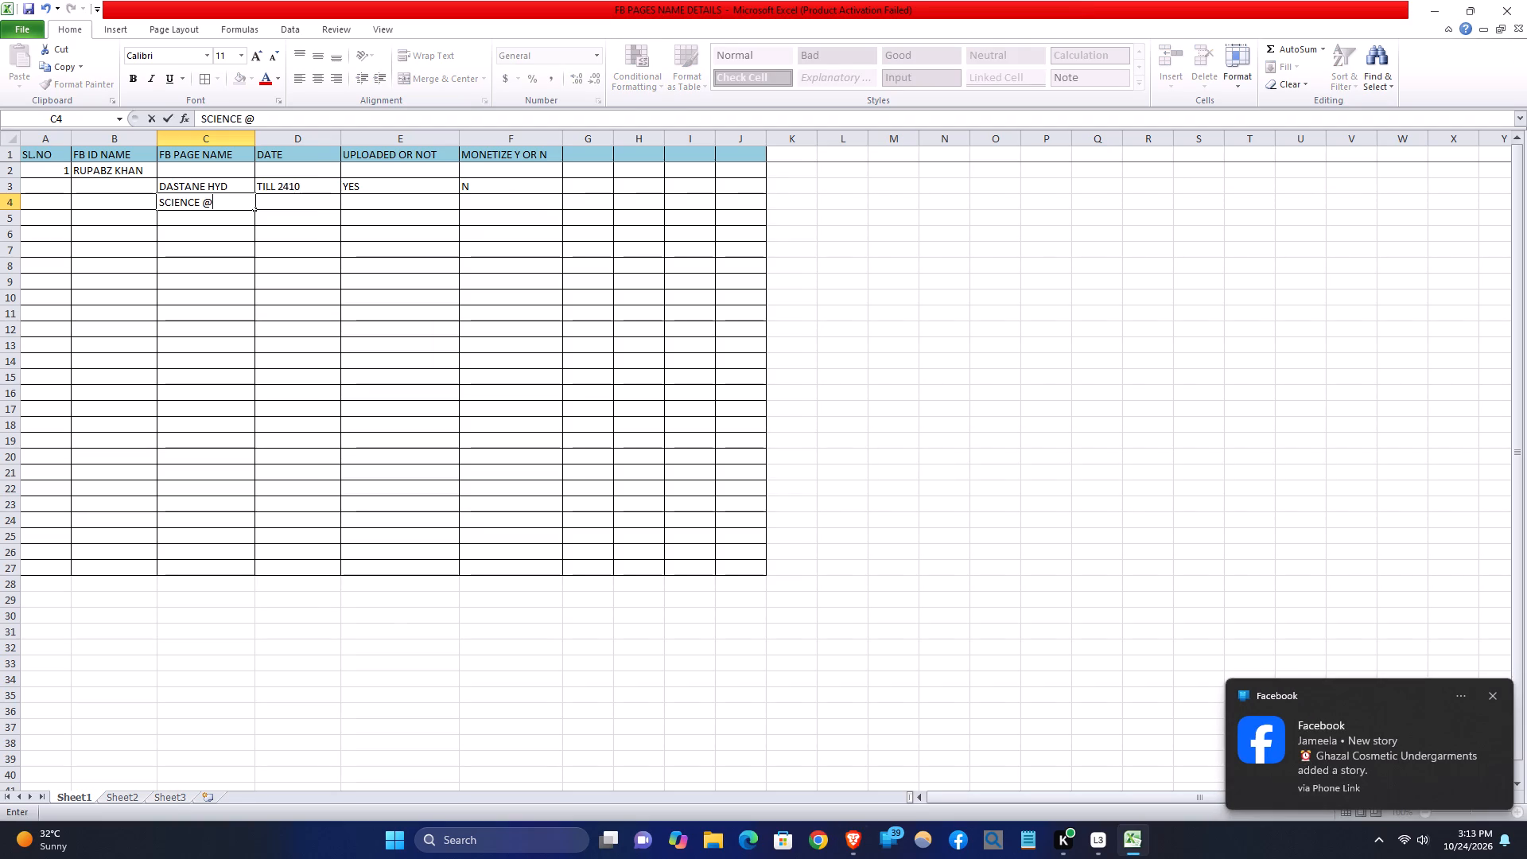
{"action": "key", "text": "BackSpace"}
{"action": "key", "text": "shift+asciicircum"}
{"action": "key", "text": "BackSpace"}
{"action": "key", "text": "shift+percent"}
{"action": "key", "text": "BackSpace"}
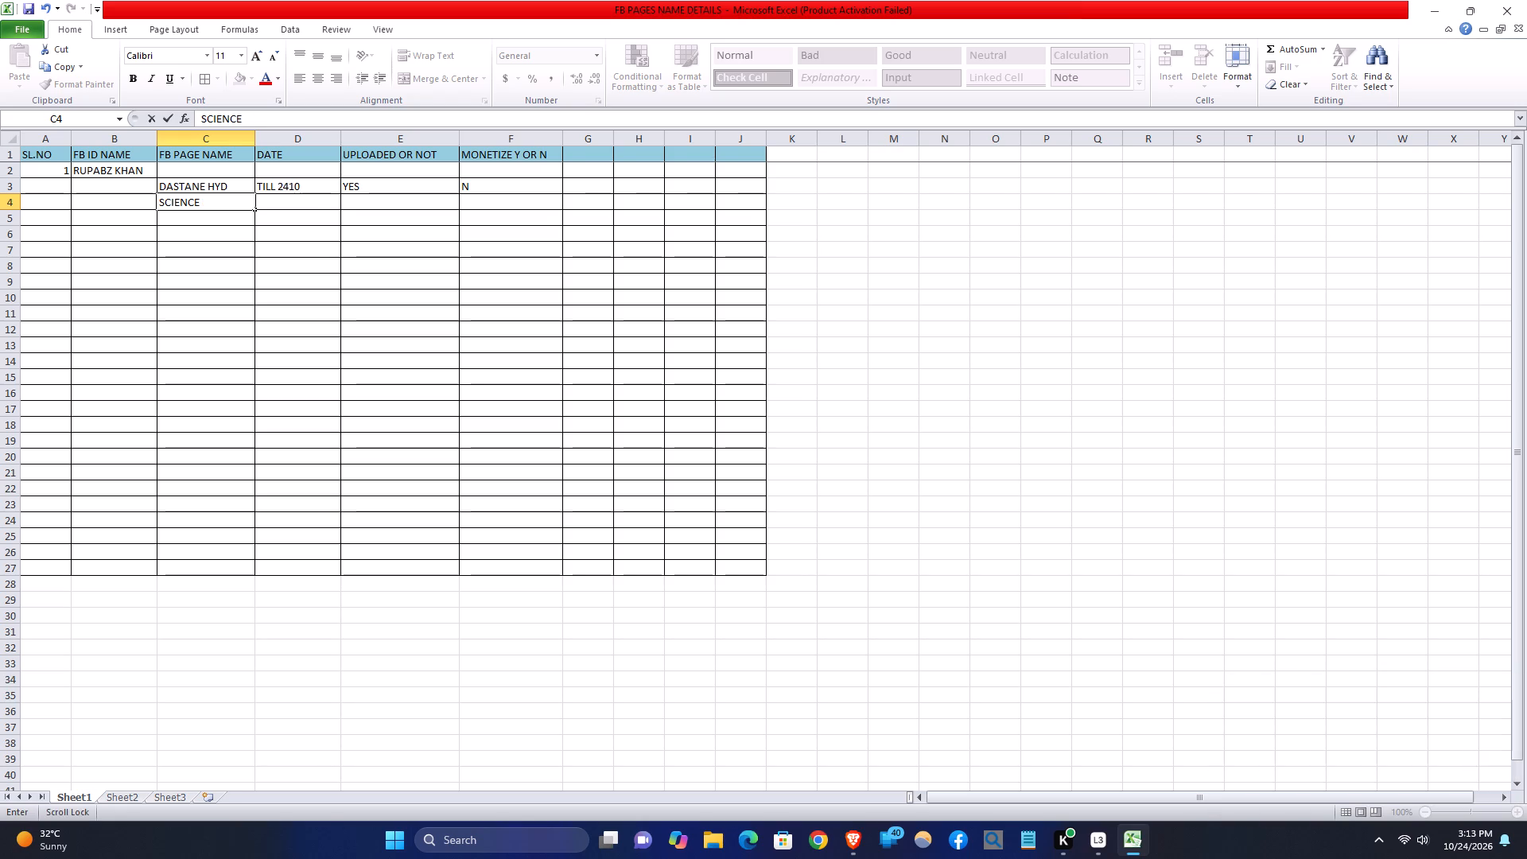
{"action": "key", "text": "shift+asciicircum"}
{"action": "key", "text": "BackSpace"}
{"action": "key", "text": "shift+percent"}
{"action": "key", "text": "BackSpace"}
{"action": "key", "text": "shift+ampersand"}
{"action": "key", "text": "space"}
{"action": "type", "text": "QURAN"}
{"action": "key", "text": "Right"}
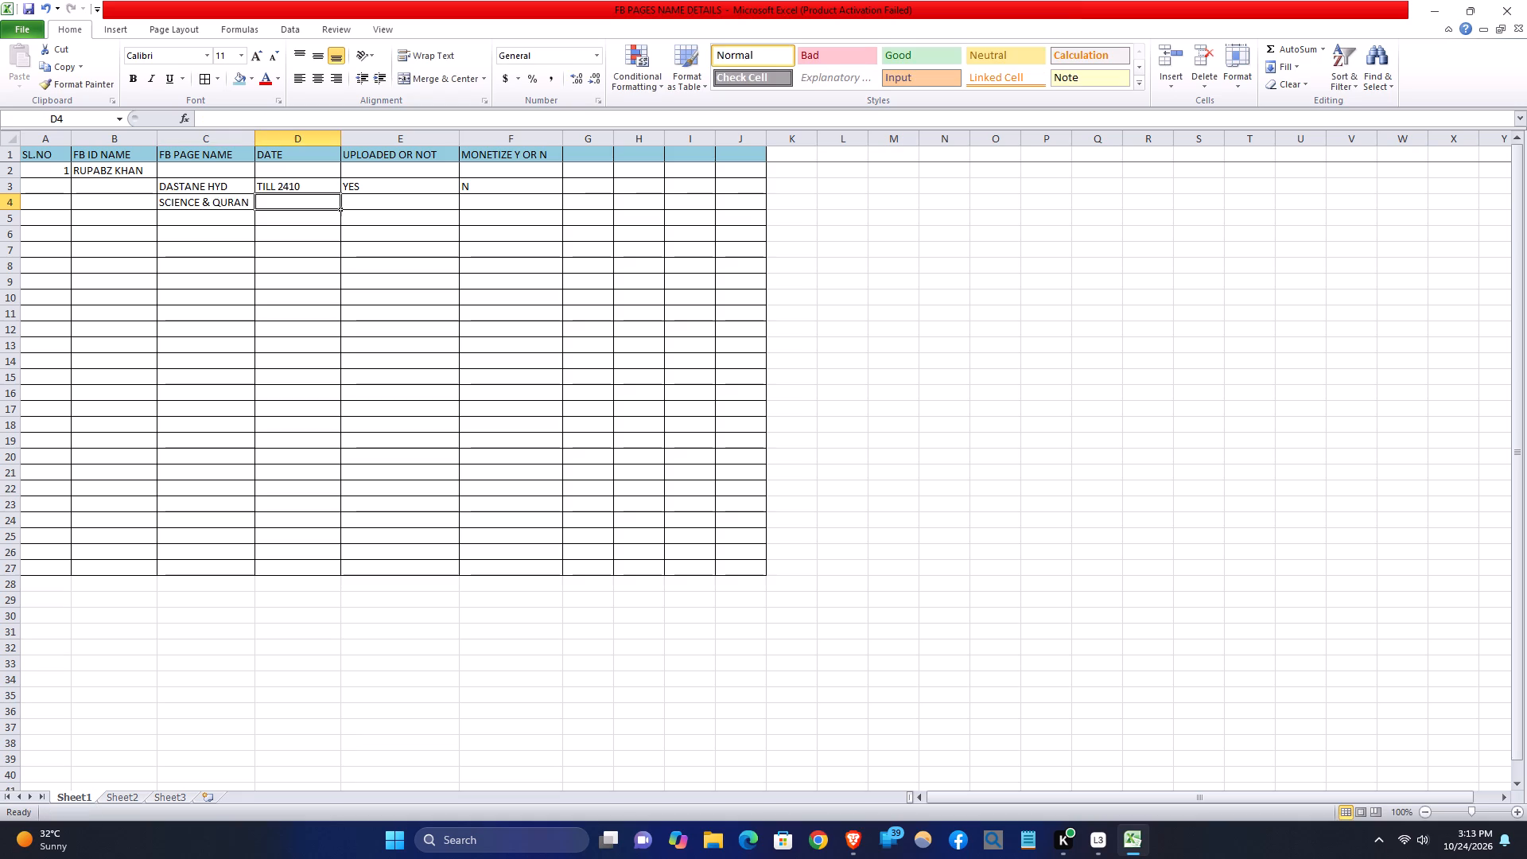
Recheck the page's planned content on Facebook and enter TILL 2610- 1 VID in cell D4 of the workbook.
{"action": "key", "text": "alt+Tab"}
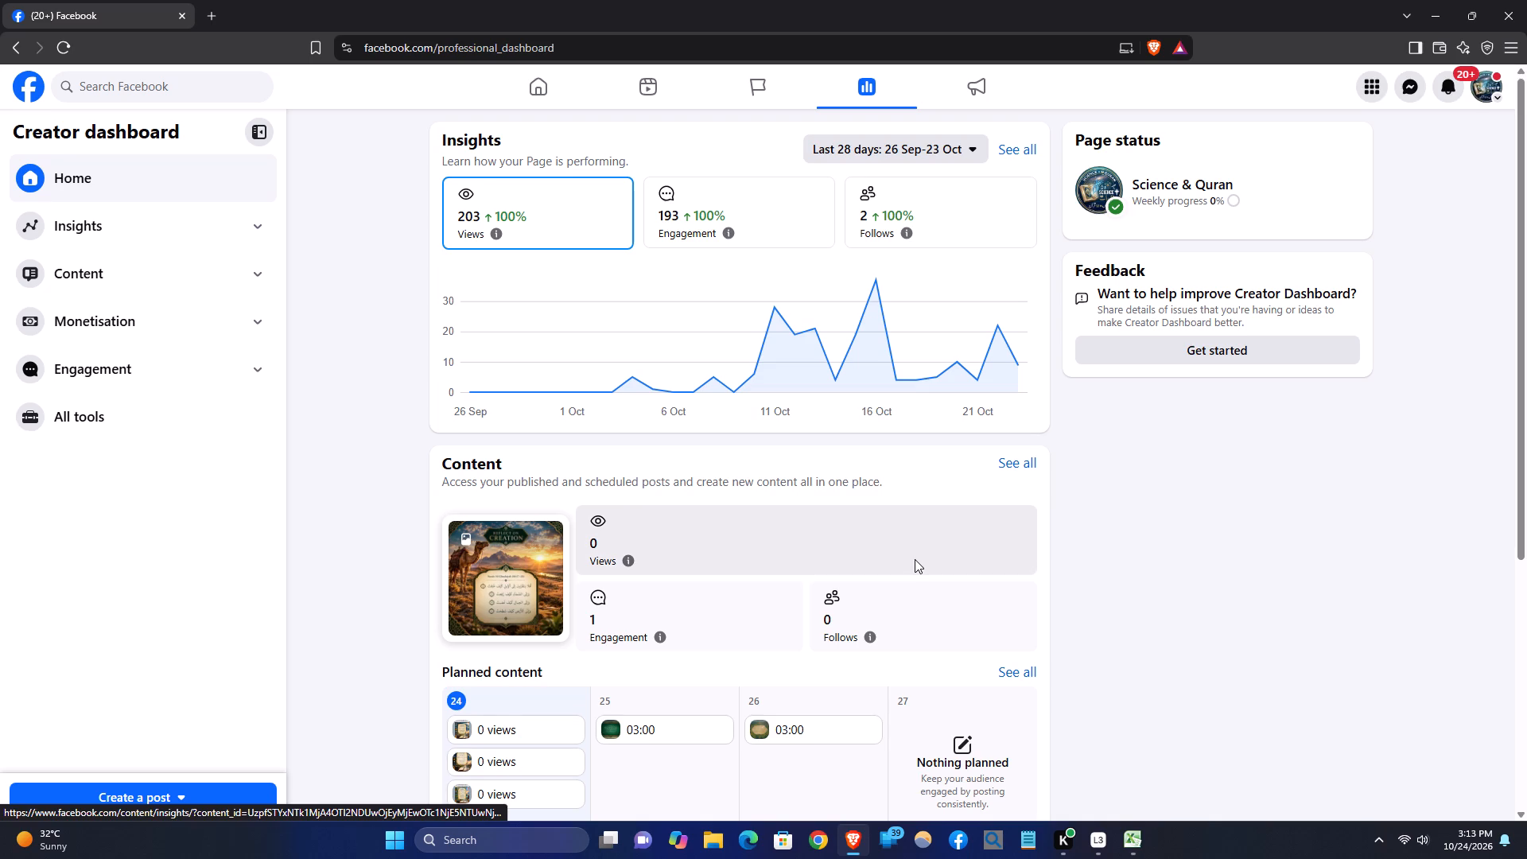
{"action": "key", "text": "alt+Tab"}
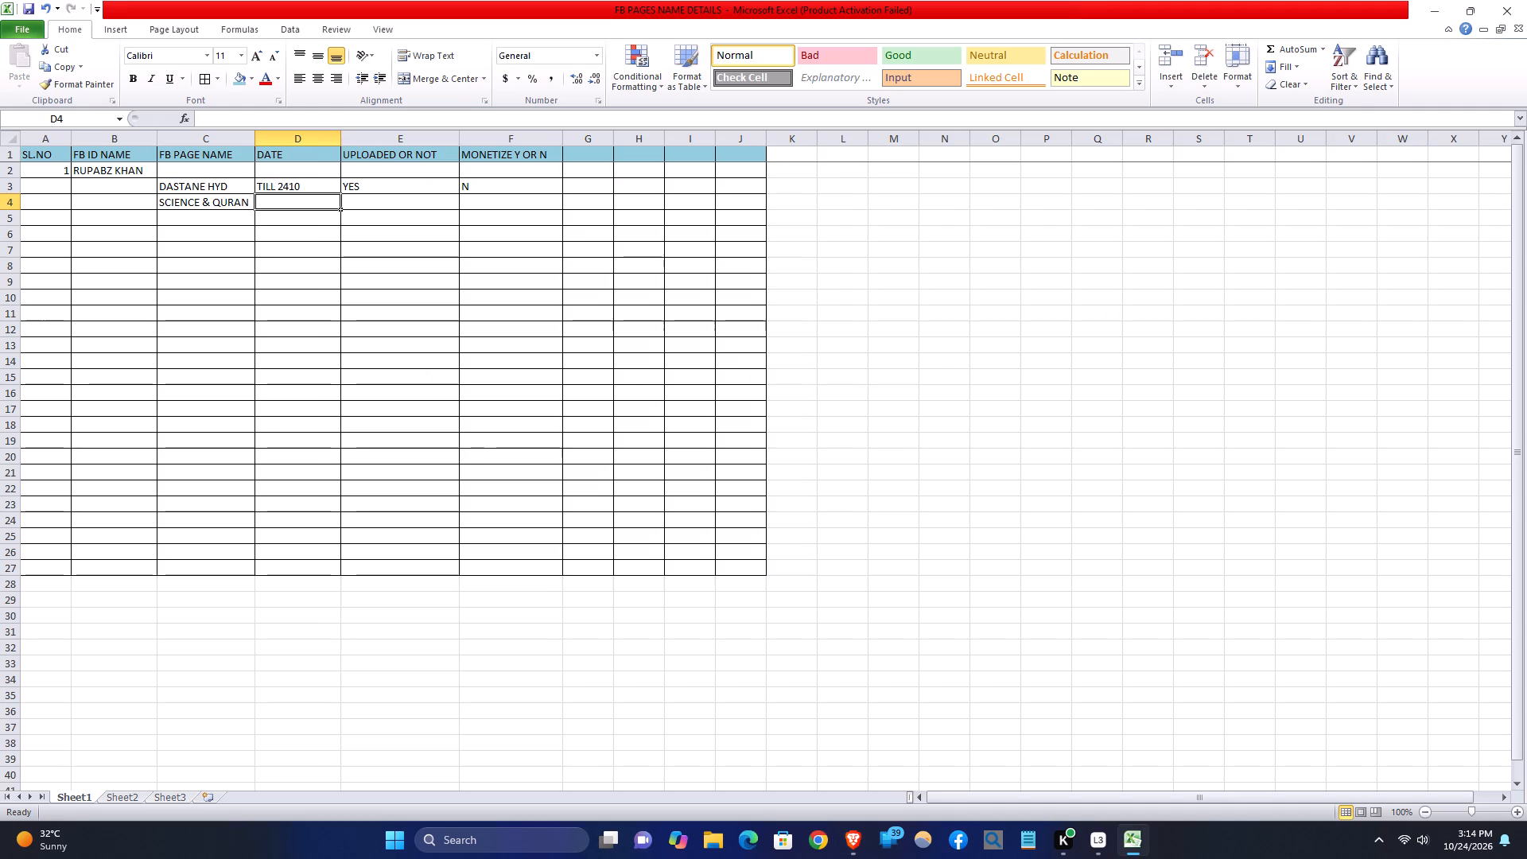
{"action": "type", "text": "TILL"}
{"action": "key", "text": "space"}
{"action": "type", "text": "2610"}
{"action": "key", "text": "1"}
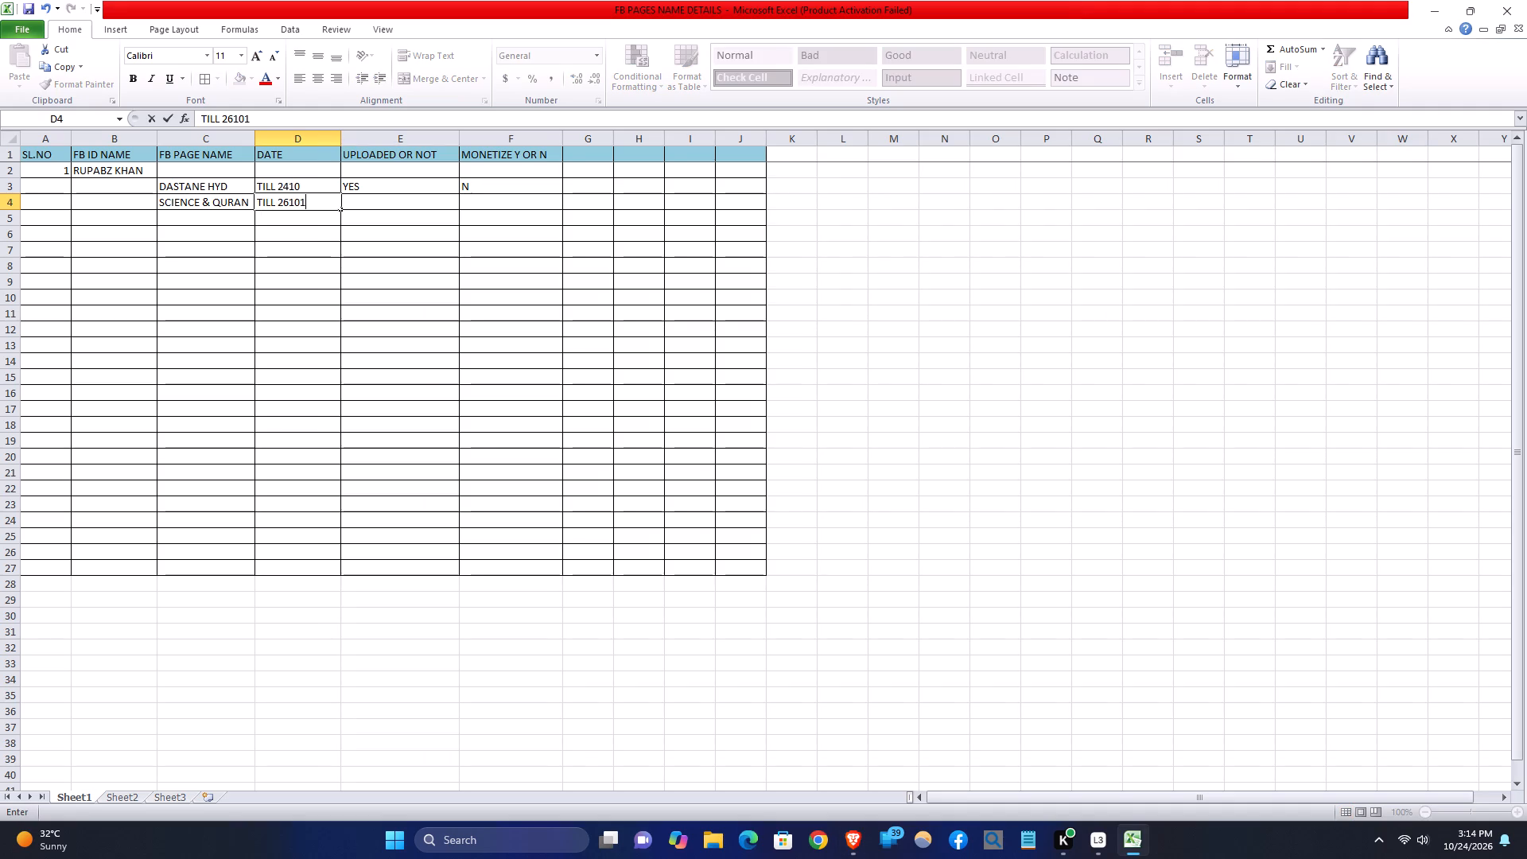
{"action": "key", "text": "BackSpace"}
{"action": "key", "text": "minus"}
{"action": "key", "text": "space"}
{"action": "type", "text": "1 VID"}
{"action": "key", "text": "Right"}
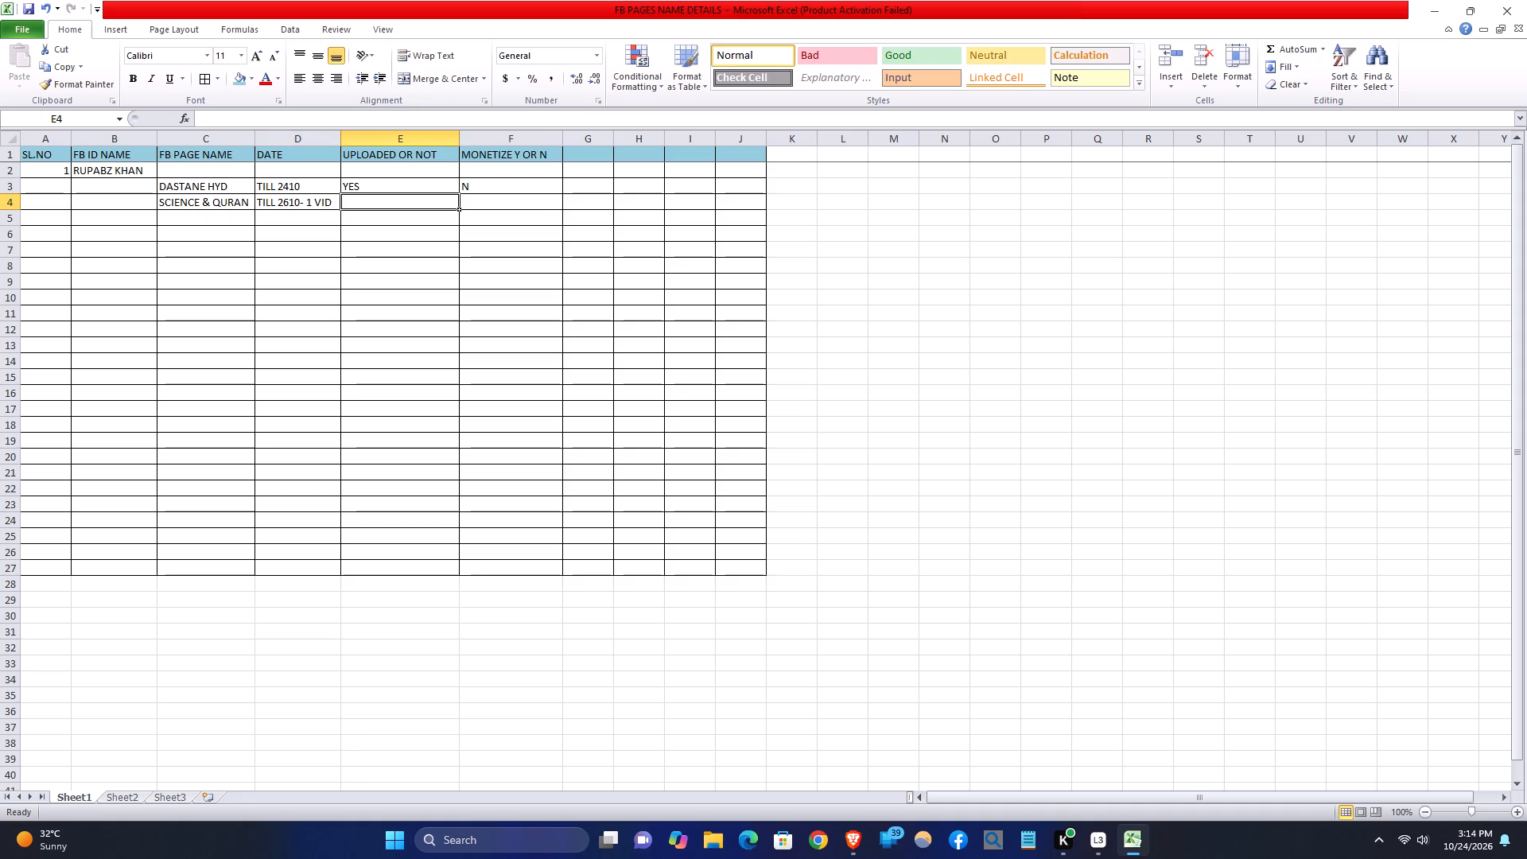
Enter YES in E4 and N in F4 as the SCIENCE & QURAN upload and monetization statuses, and move to C5.
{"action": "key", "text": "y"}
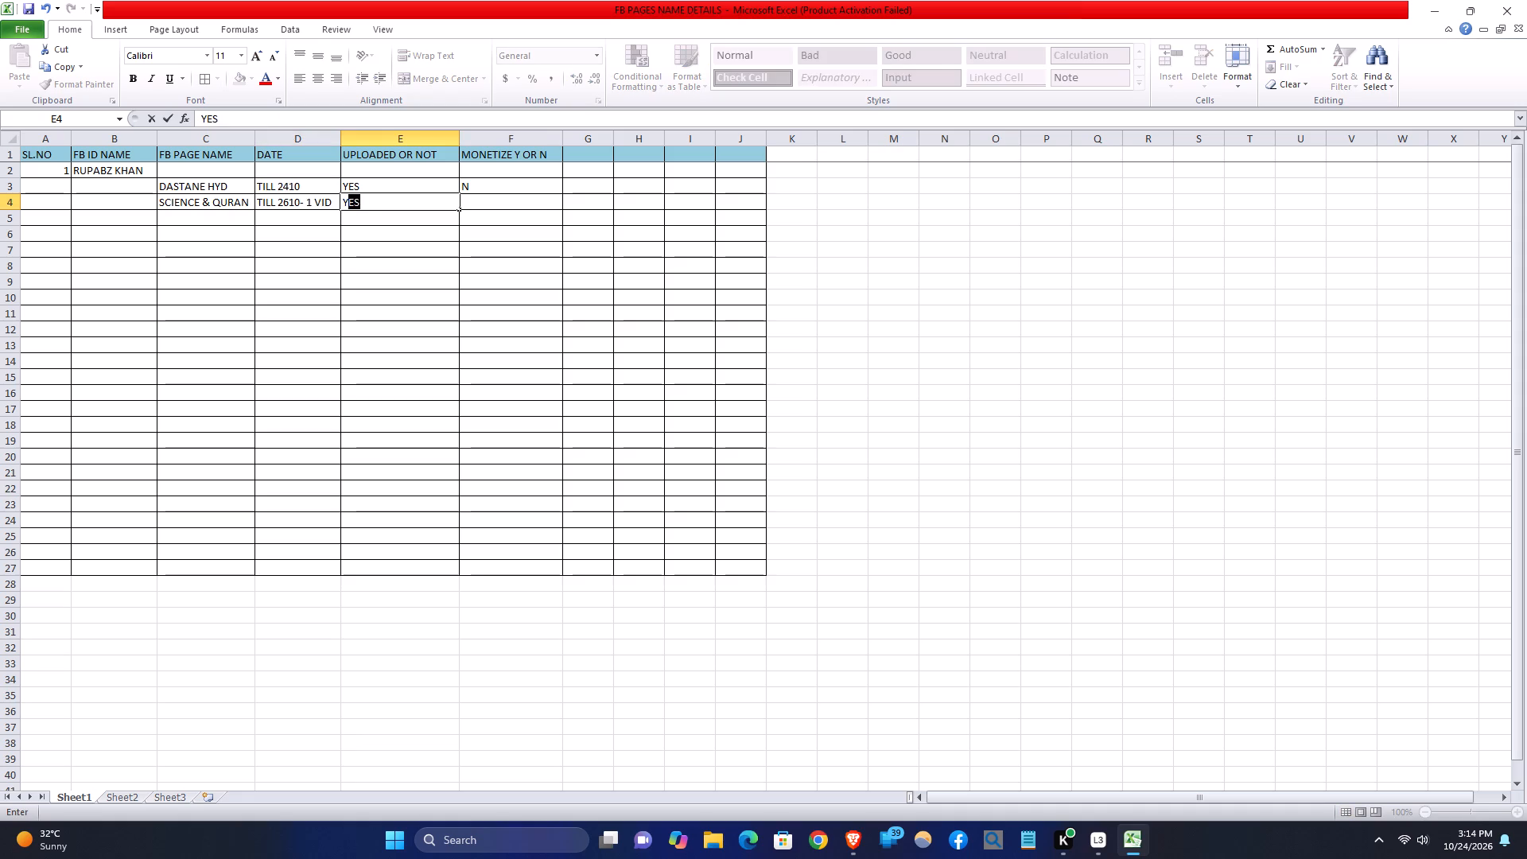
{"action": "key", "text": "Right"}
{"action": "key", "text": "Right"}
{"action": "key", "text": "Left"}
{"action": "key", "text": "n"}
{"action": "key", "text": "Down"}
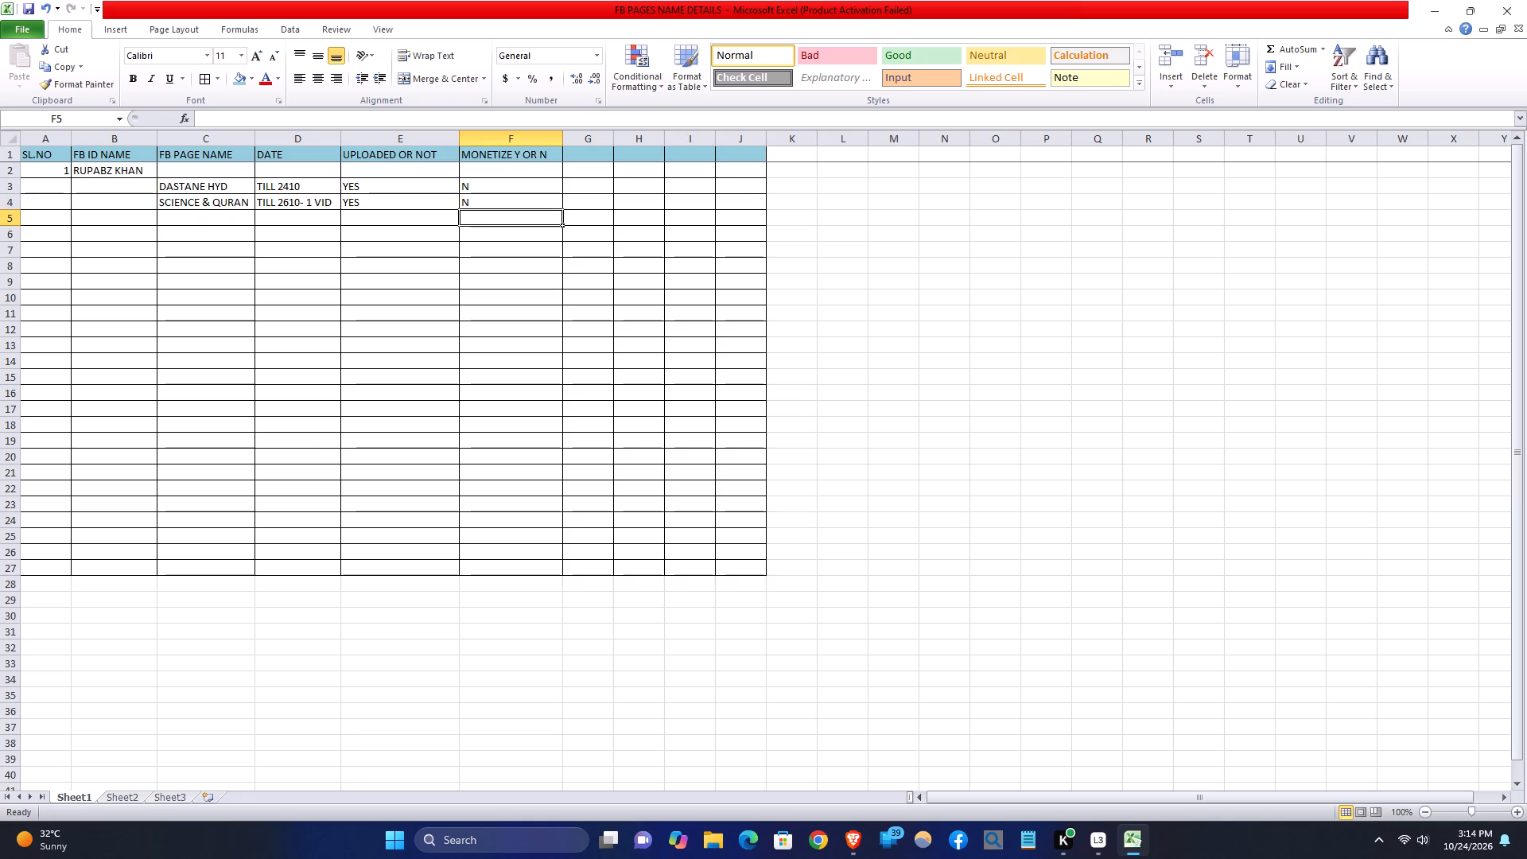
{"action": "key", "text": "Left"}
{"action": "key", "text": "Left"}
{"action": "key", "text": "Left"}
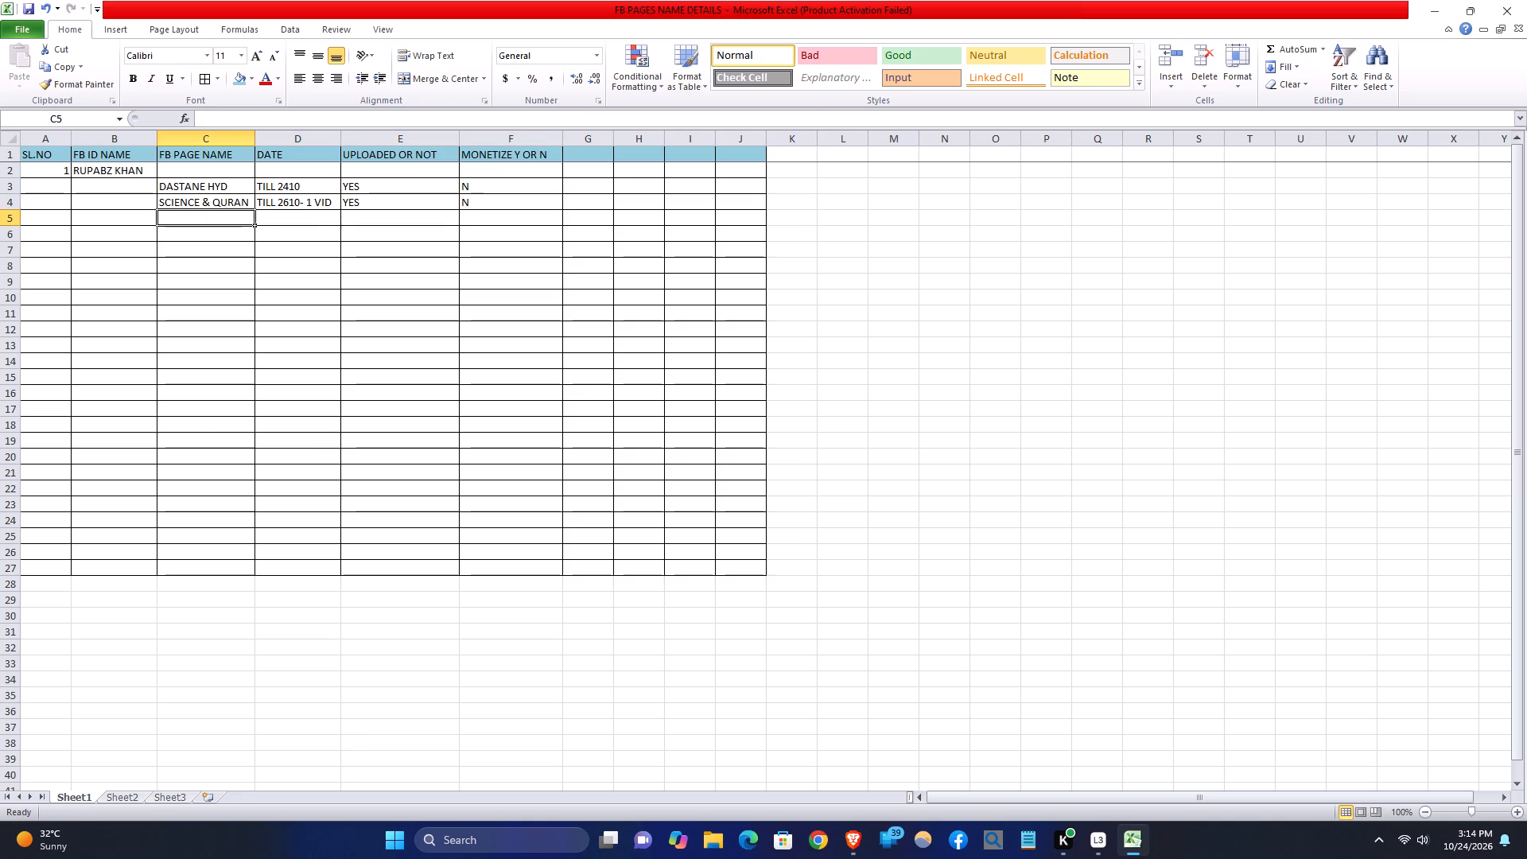
Switch to Facebook in the Brave browser and change the active profile to the Beyond Reality page.
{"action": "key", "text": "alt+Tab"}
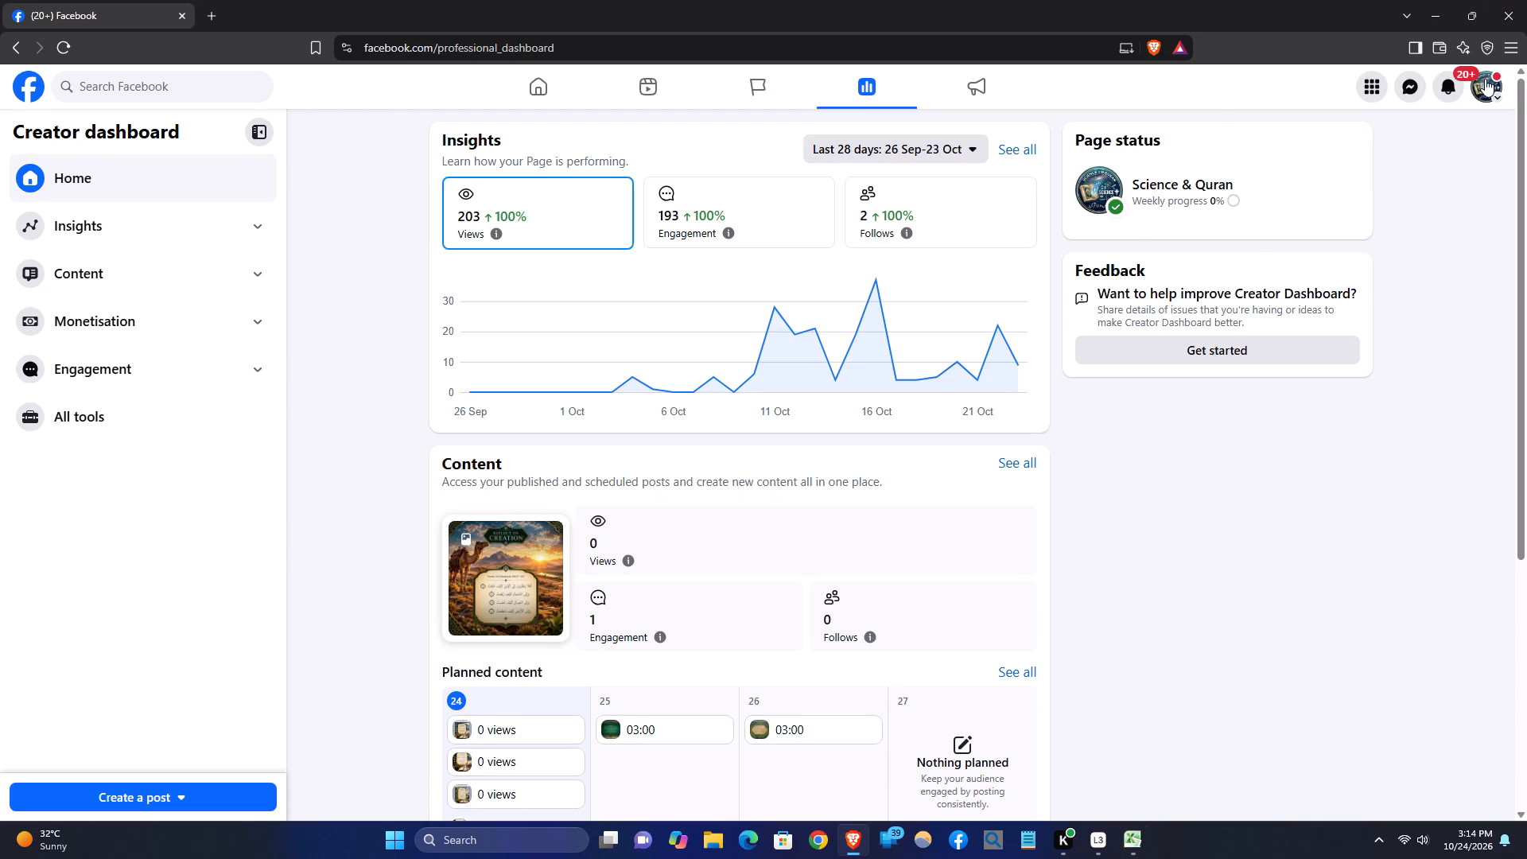
{"action": "left_click", "coordinate": [1485, 79]}
{"action": "left_click", "coordinate": [1381, 281]}
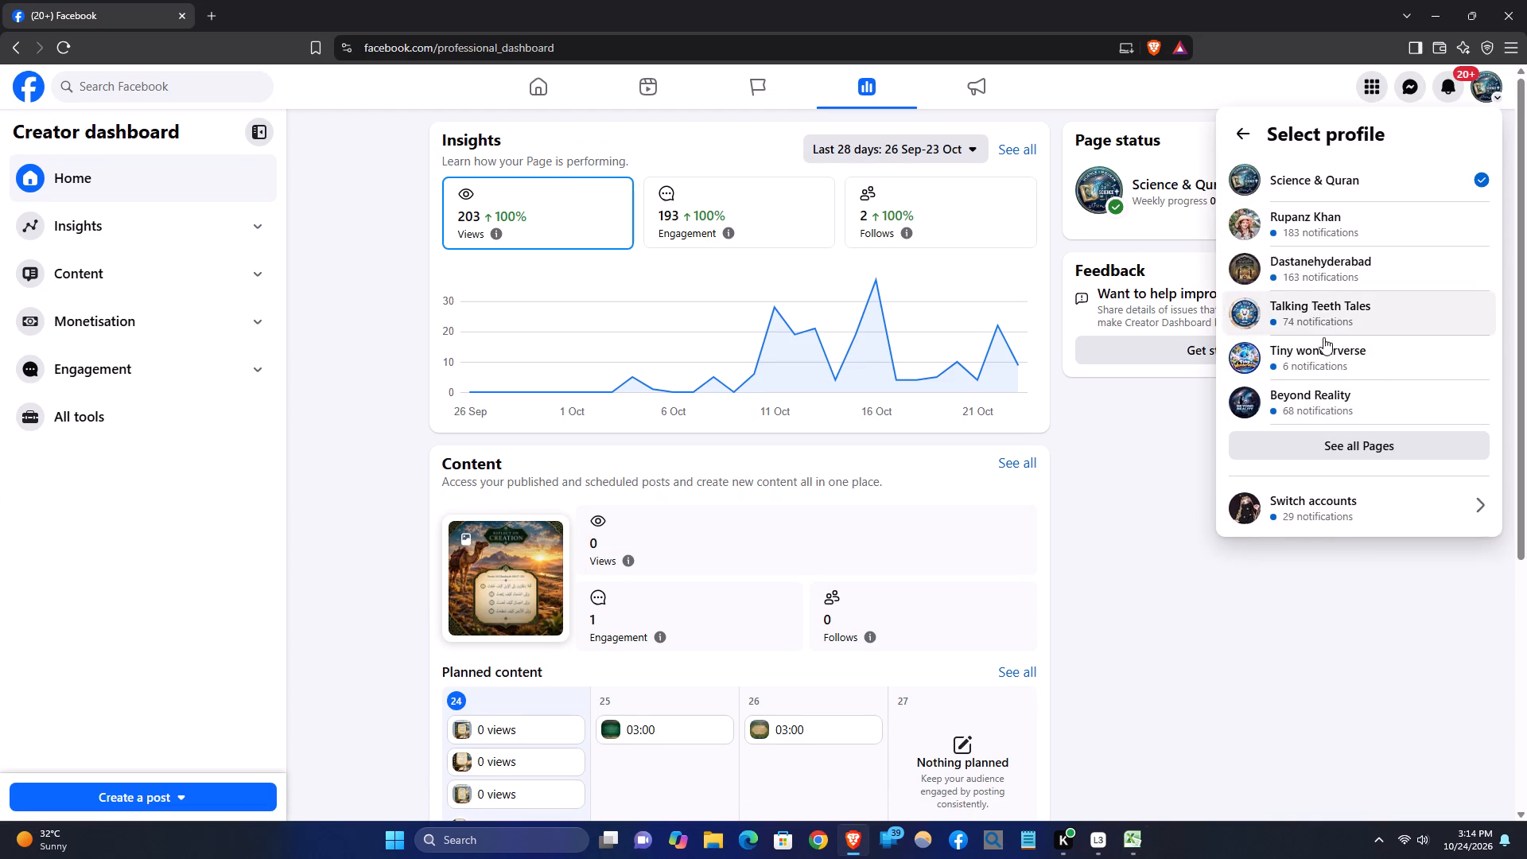
{"action": "left_click", "coordinate": [1296, 387]}
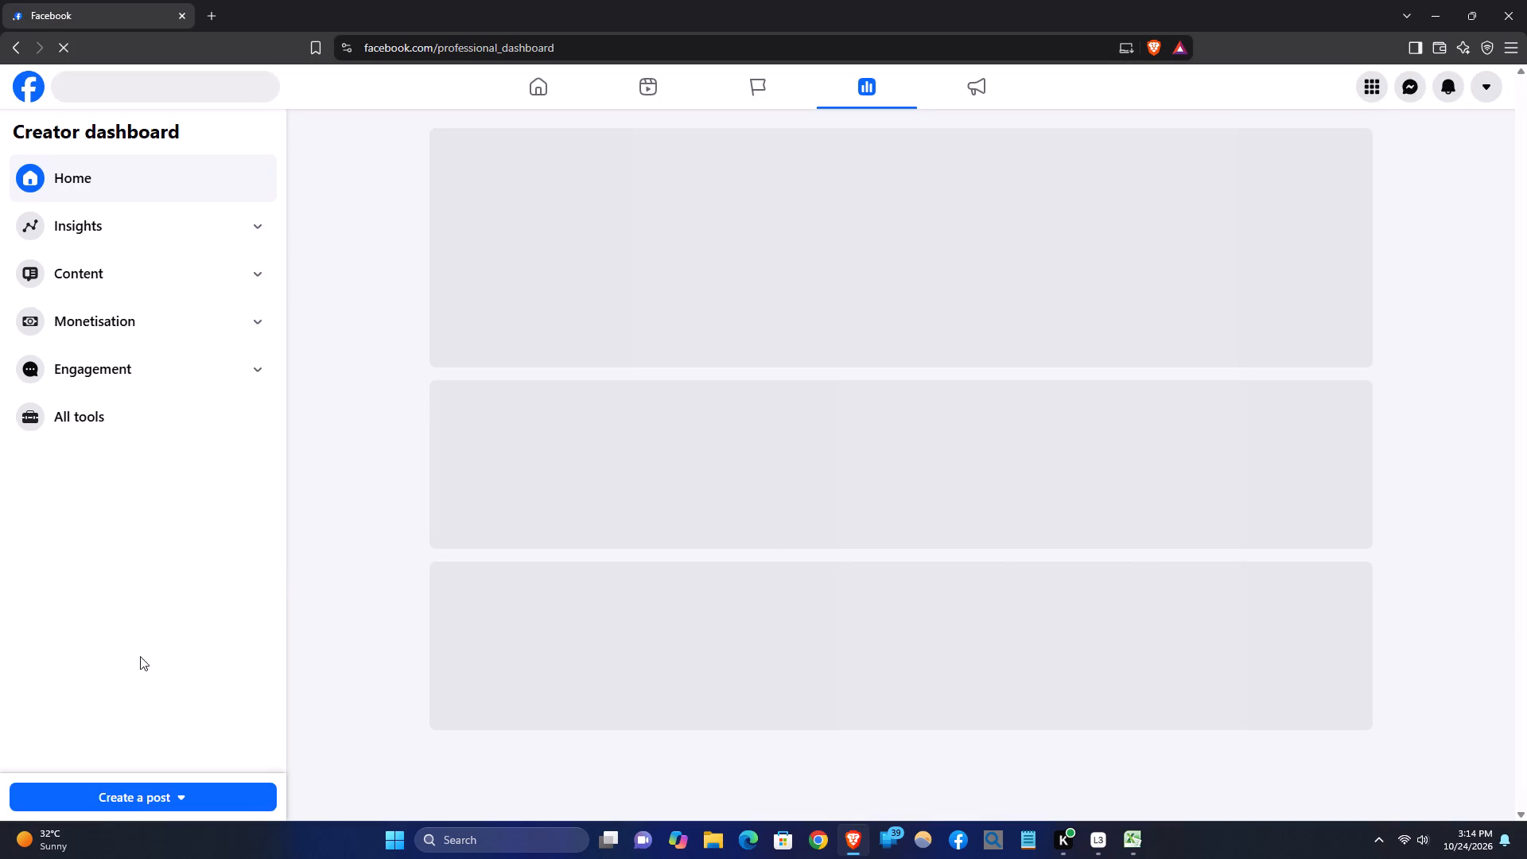
Check the Beyond Reality page's engagement tools for an invitation option, and return to the dashboard home.
{"action": "left_click", "coordinate": [133, 371]}
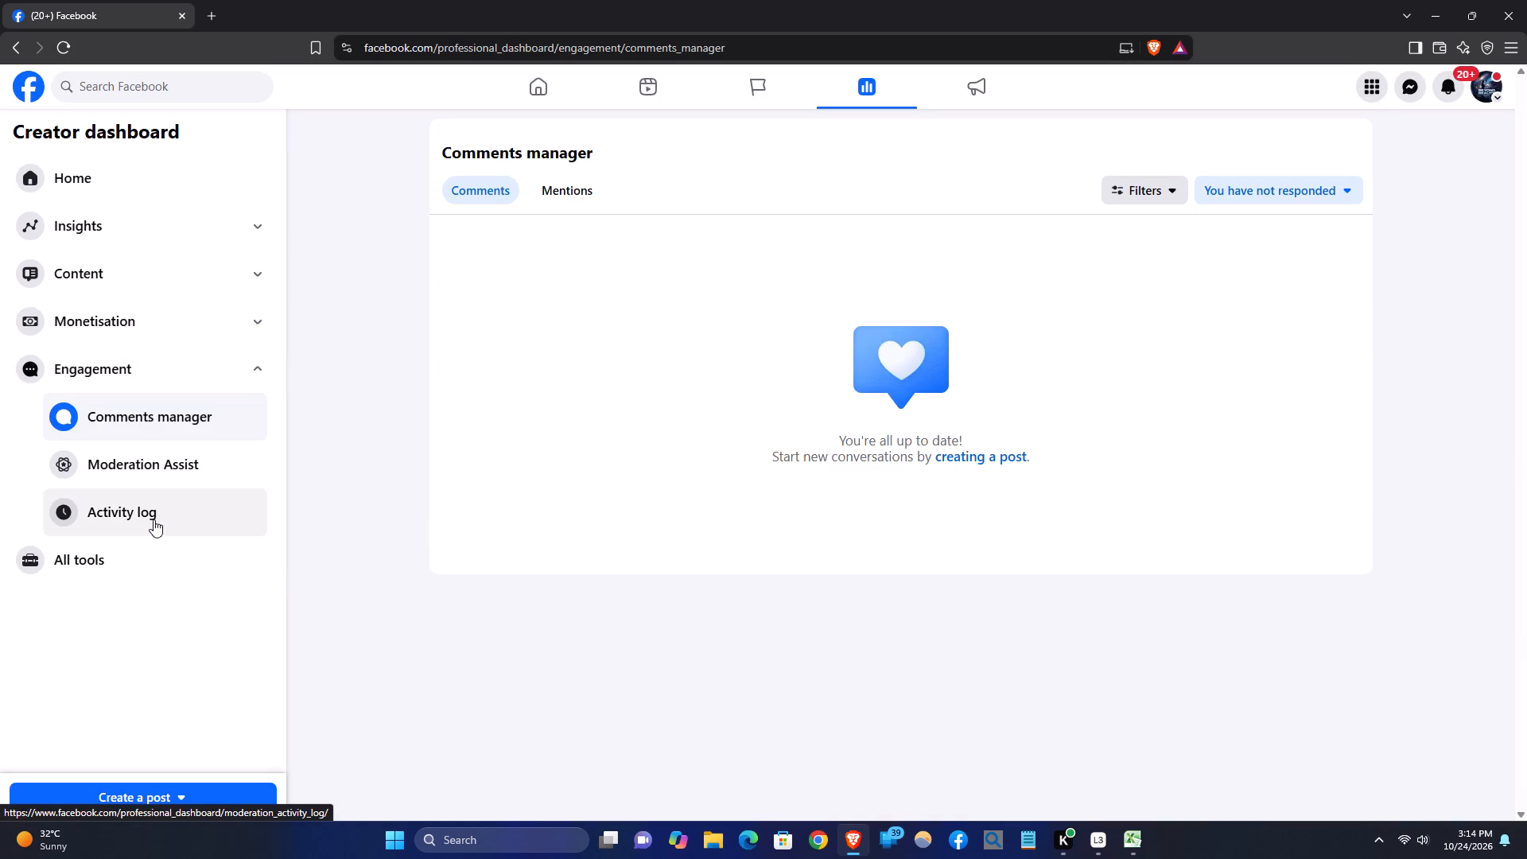
{"action": "left_click", "coordinate": [200, 364]}
{"action": "left_click", "coordinate": [215, 186]}
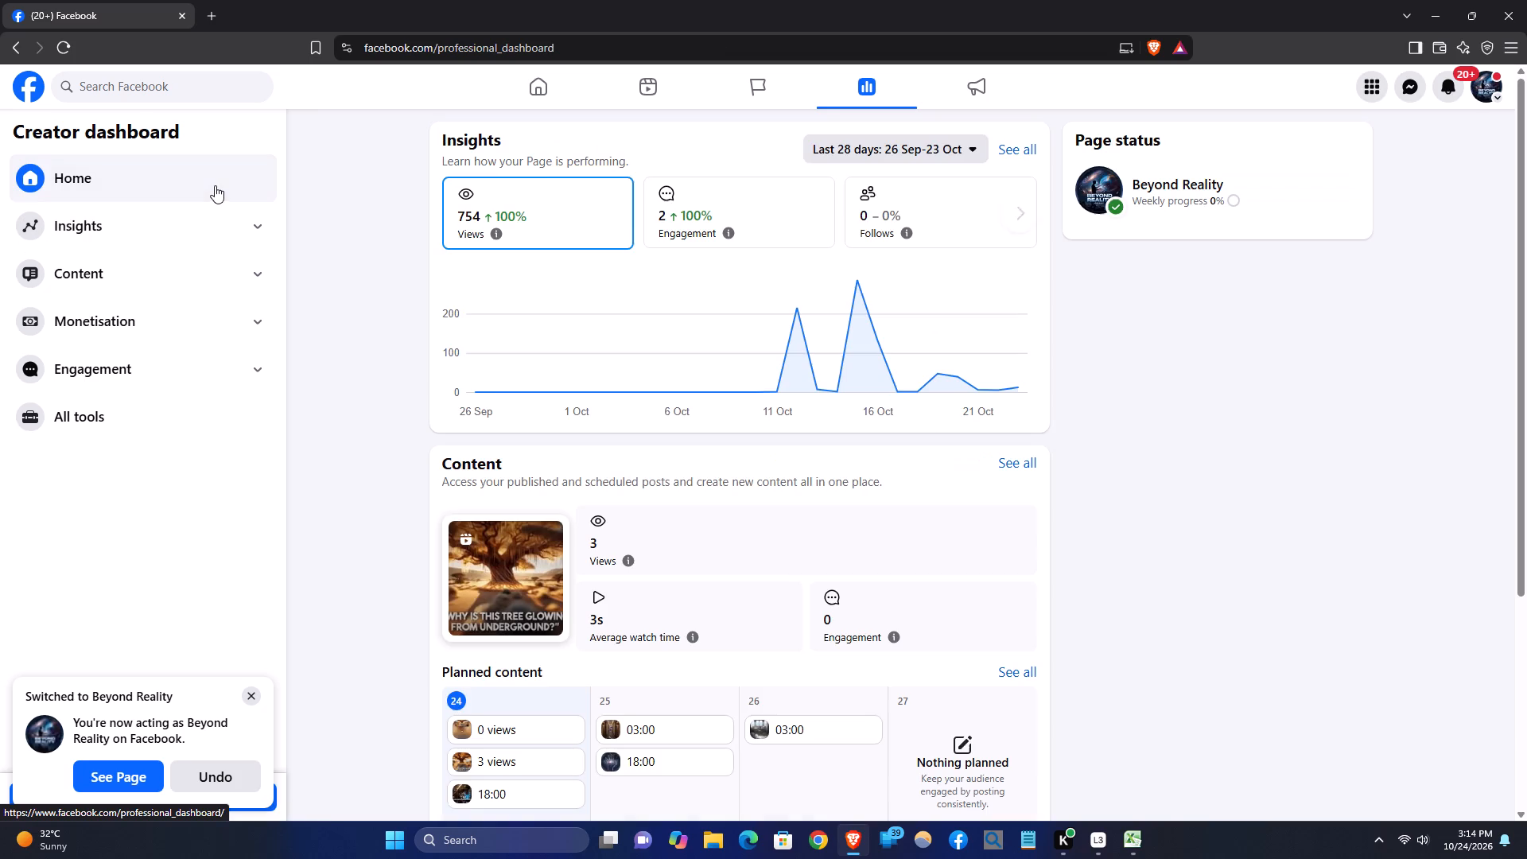
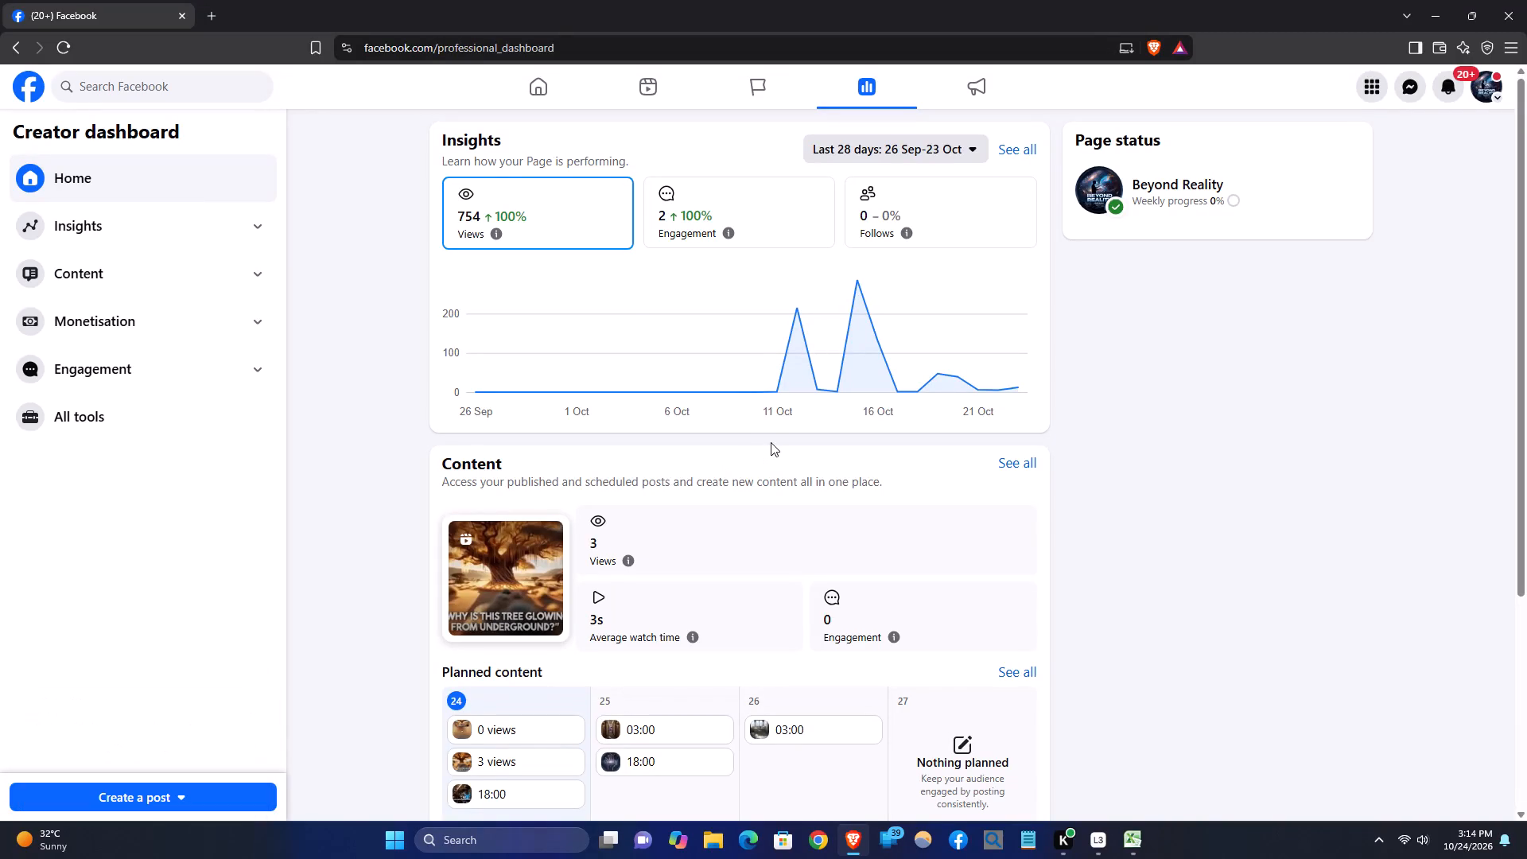
Switch to the Excel workbook and enter BEYOND REALITY as the page name in cell C5.
{"action": "key", "text": "alt+Tab"}
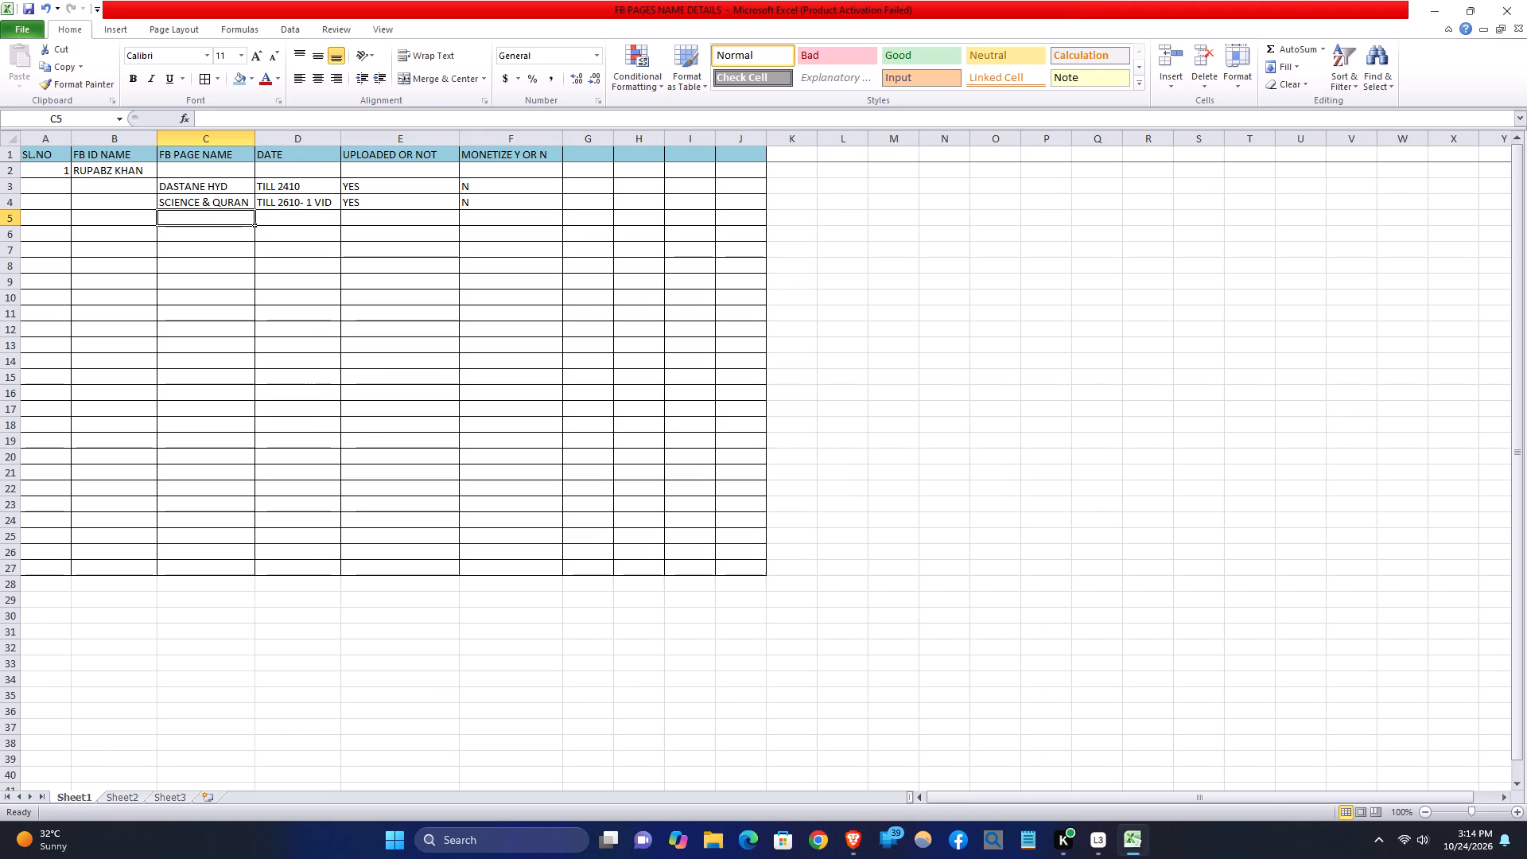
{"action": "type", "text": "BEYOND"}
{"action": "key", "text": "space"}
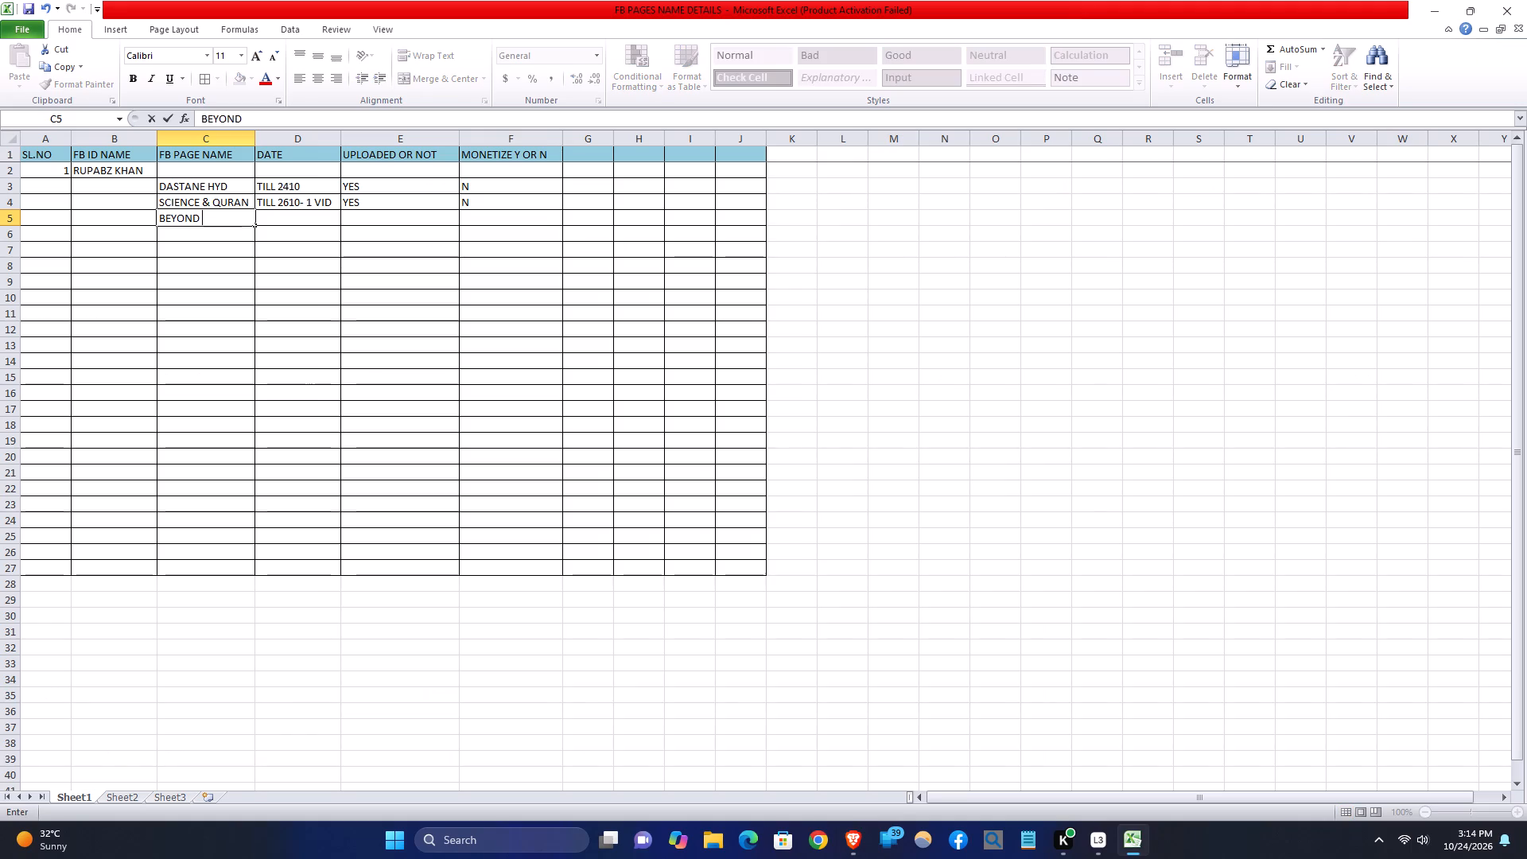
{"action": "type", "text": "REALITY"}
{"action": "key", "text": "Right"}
Enter TILL 2610 - 1 VID in cell D5 as the BEYOND REALITY page's date, consulting its planned content on Facebook.
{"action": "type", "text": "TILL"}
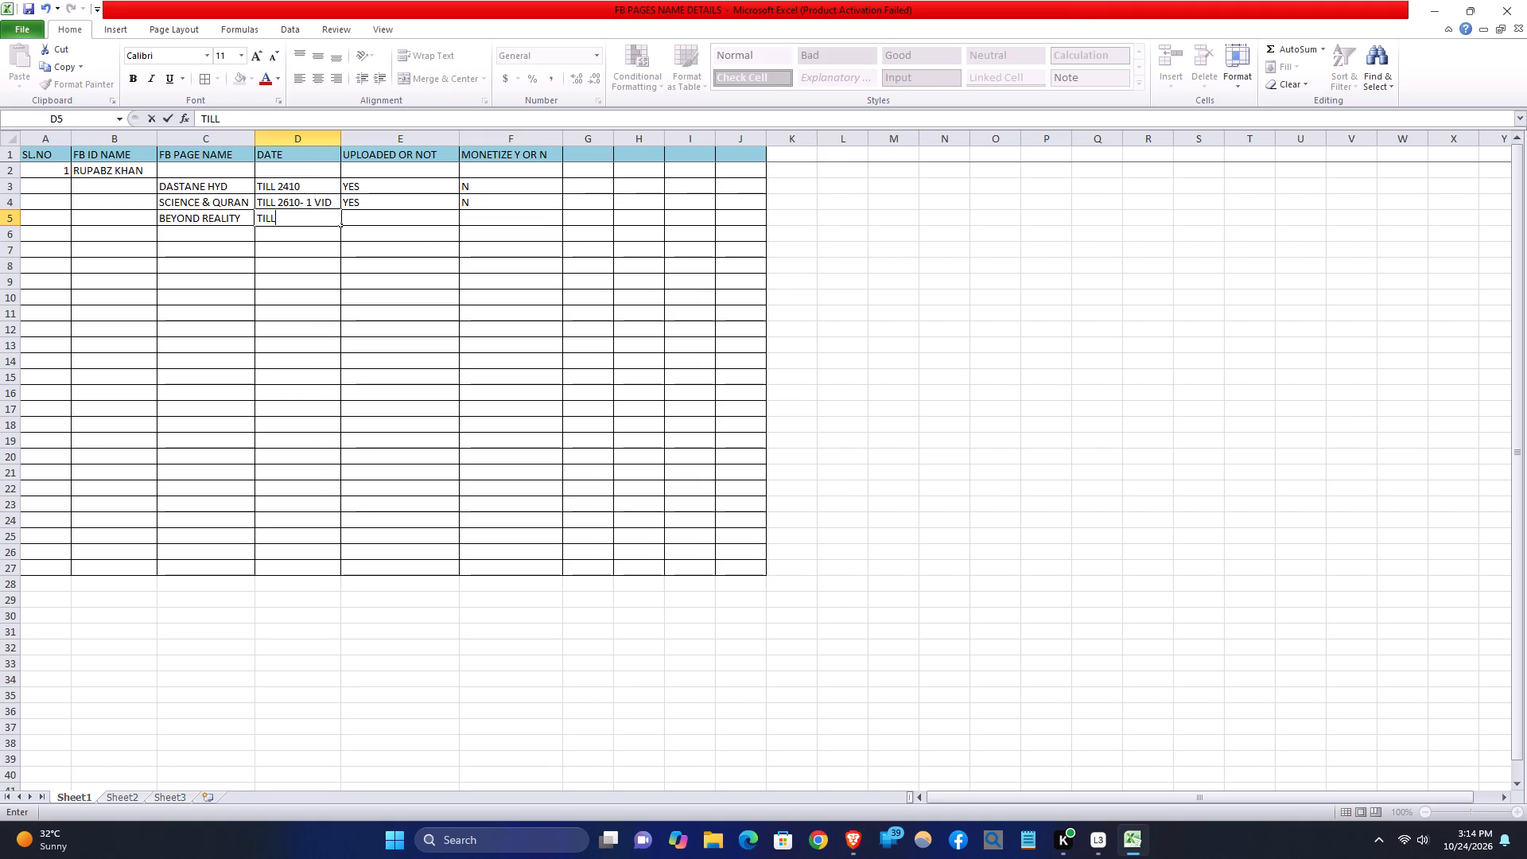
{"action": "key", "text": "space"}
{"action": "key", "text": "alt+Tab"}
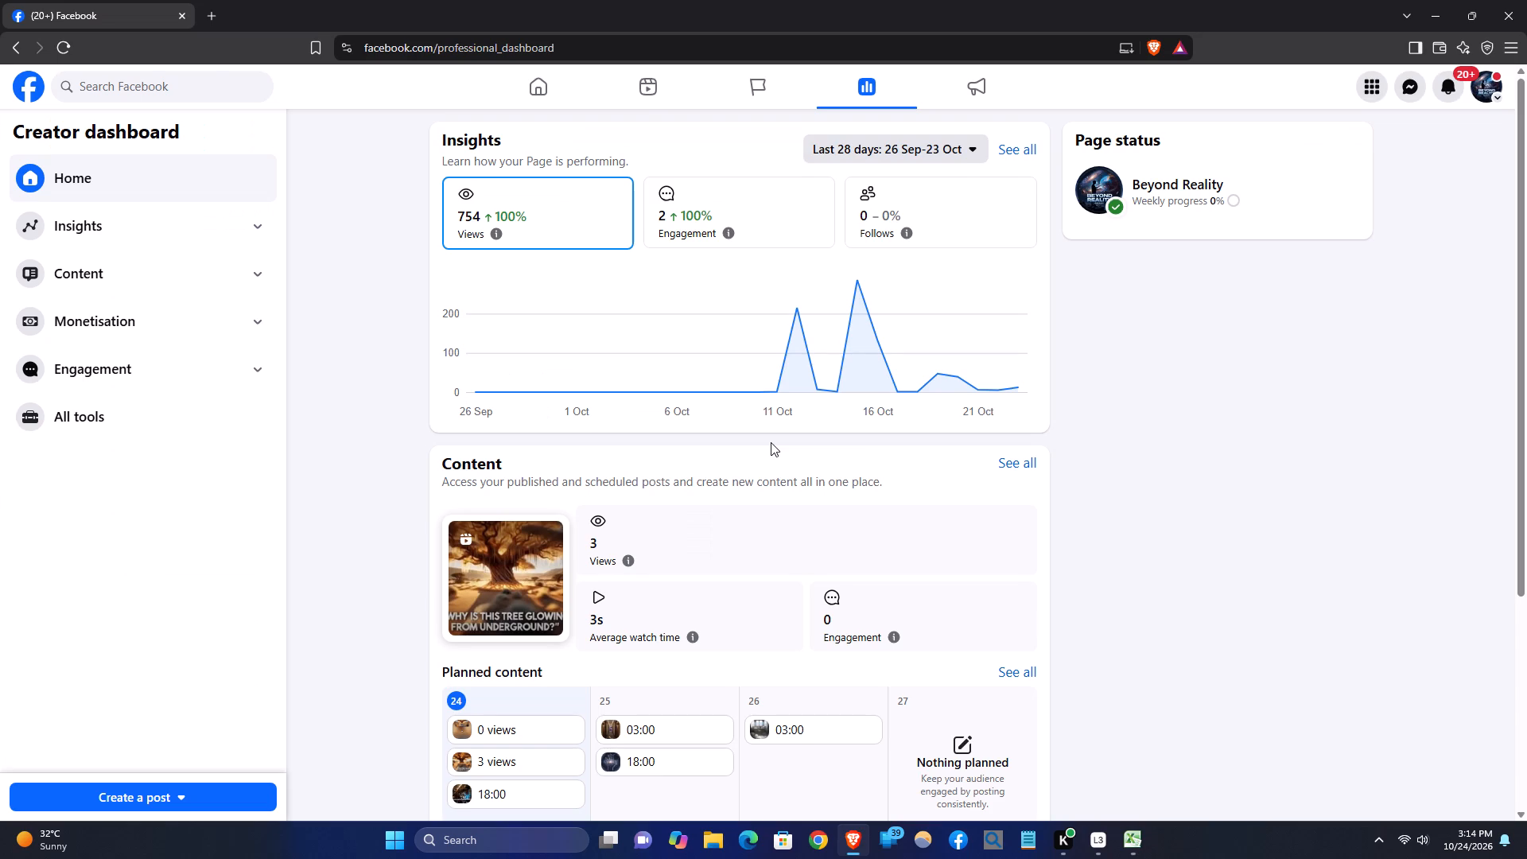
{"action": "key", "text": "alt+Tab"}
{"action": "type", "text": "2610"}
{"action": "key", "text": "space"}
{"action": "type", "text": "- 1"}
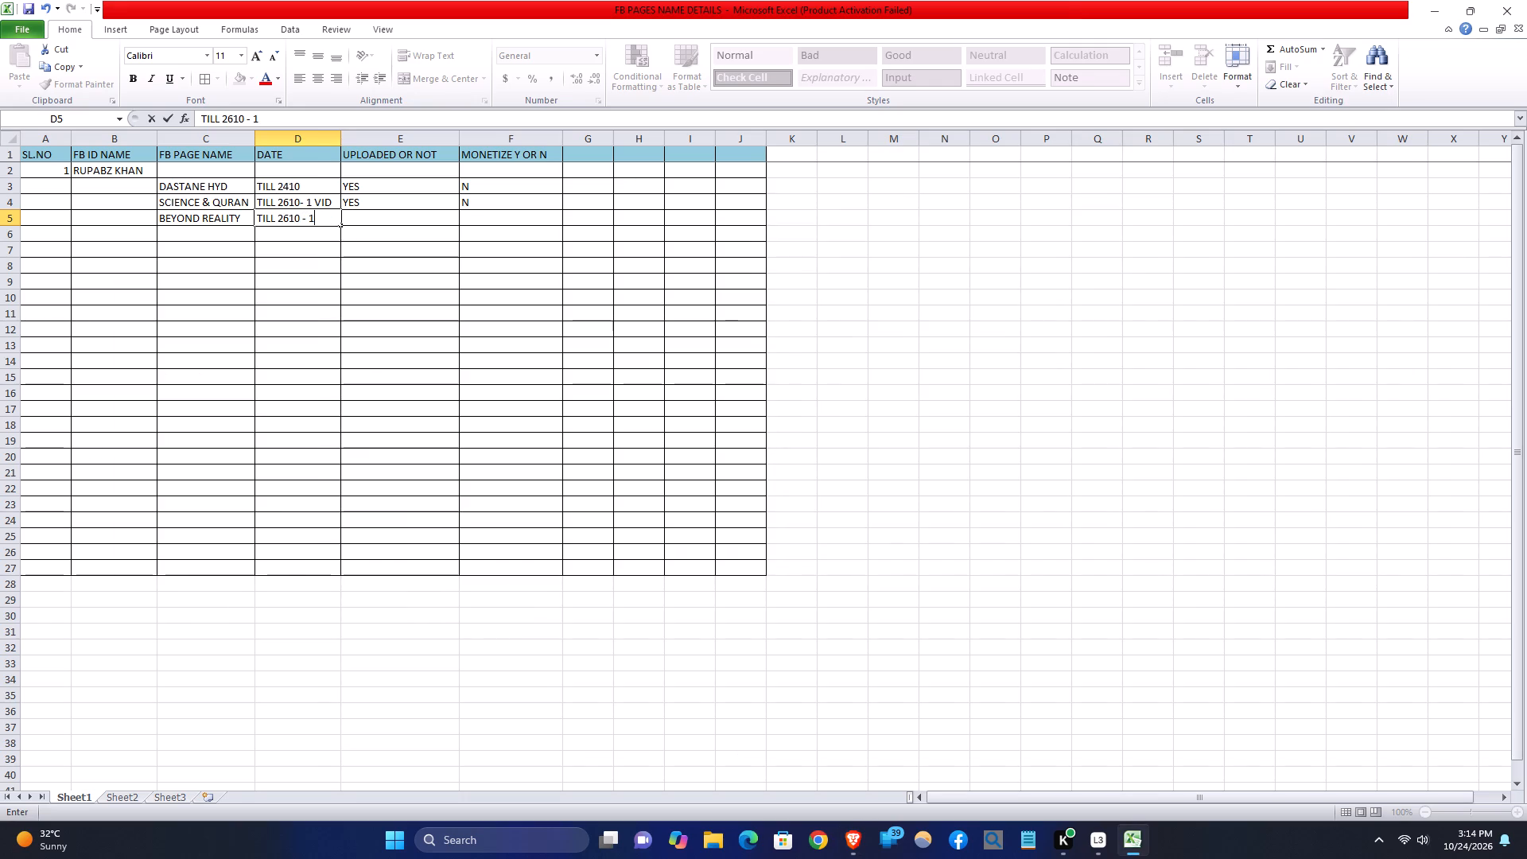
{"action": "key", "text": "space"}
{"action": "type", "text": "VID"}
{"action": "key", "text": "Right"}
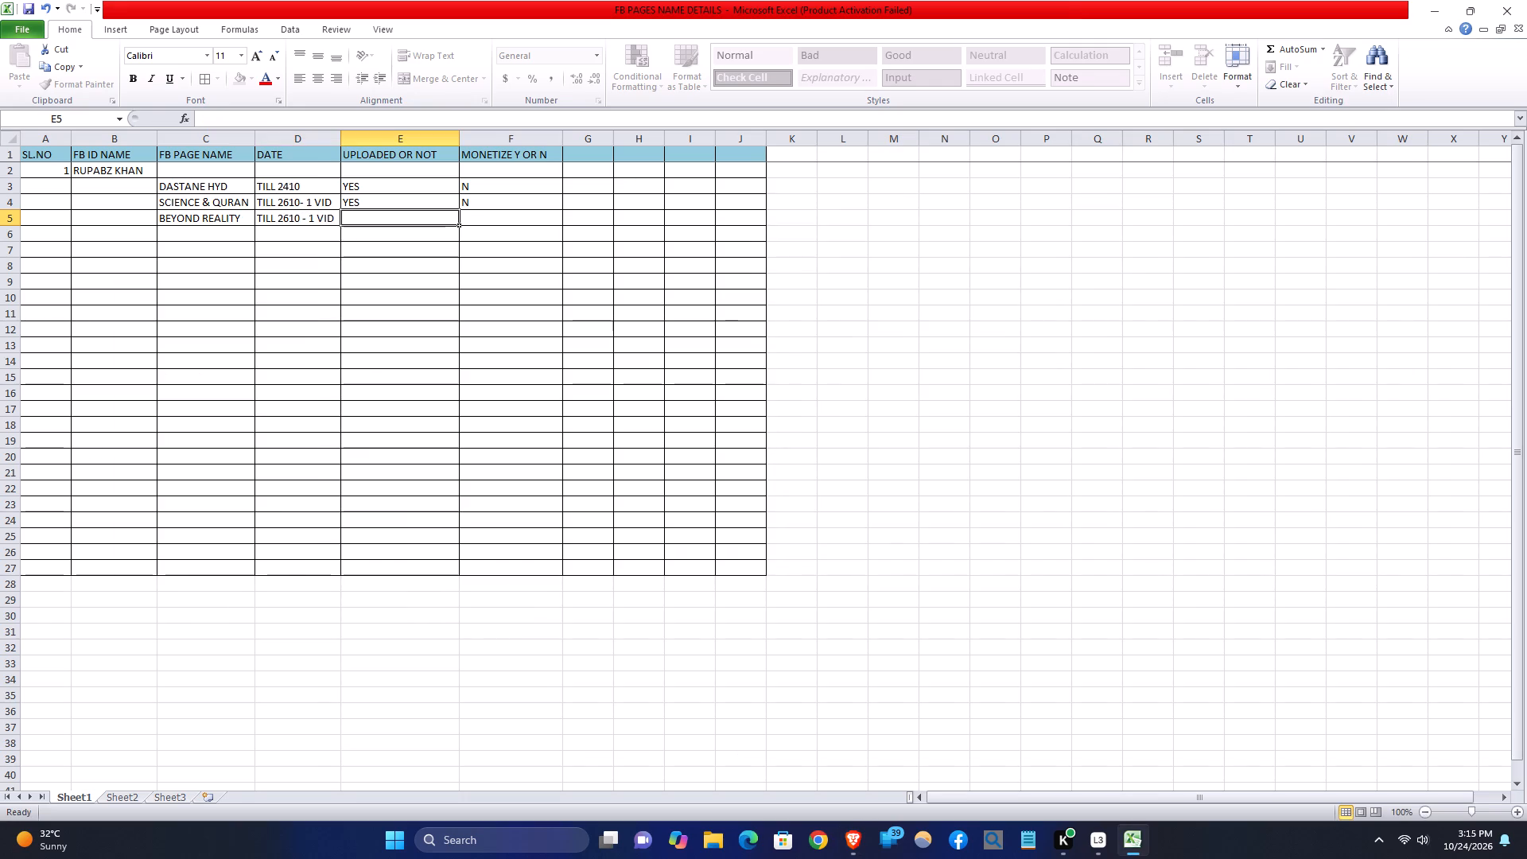
Fill YES down into cell E5 as the BEYOND REALITY upload status and enter N as its monetization status in F5.
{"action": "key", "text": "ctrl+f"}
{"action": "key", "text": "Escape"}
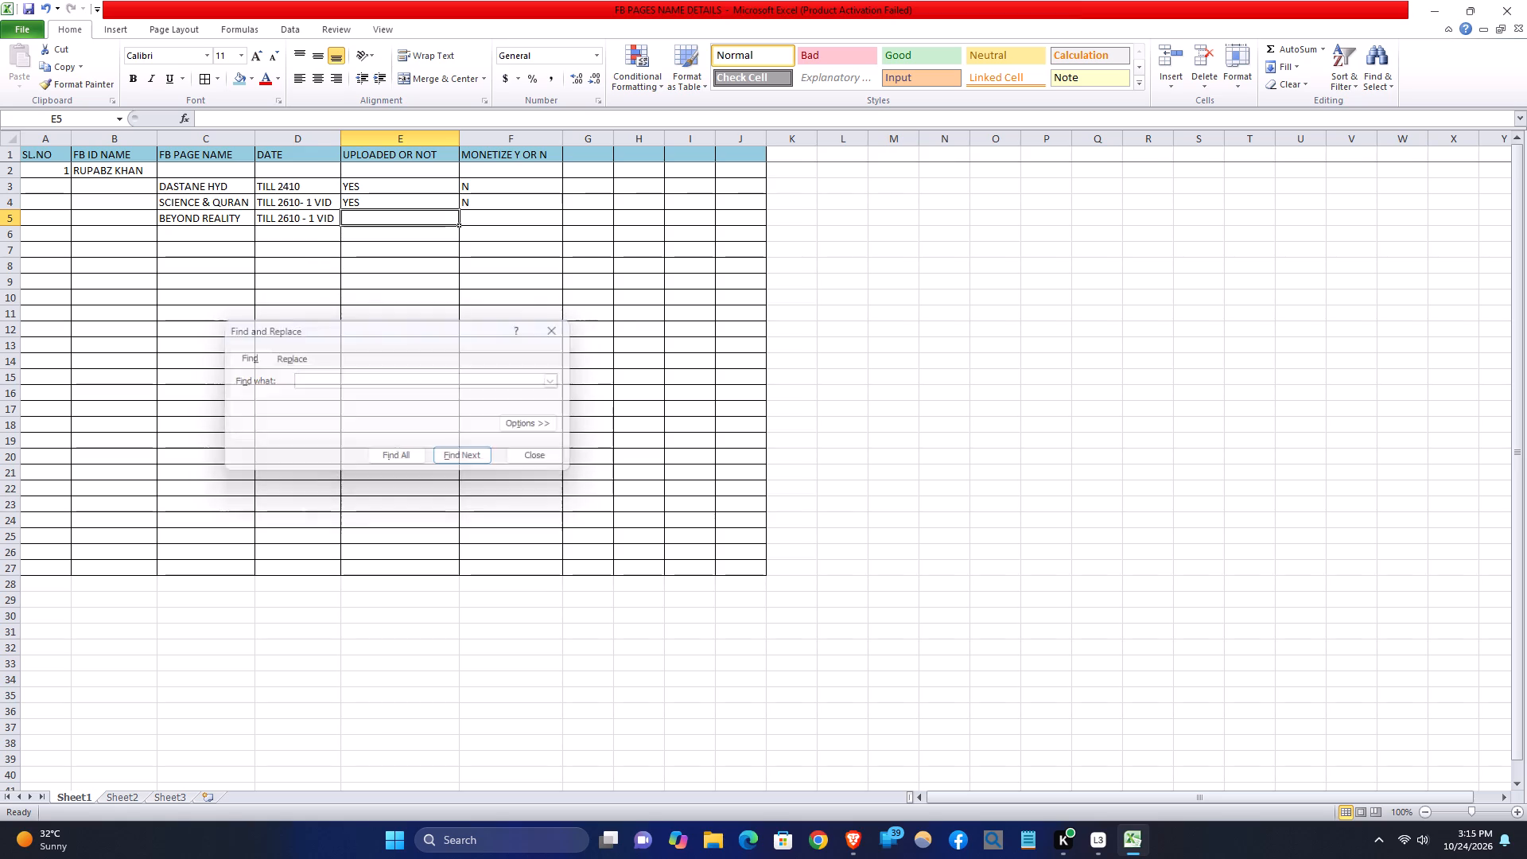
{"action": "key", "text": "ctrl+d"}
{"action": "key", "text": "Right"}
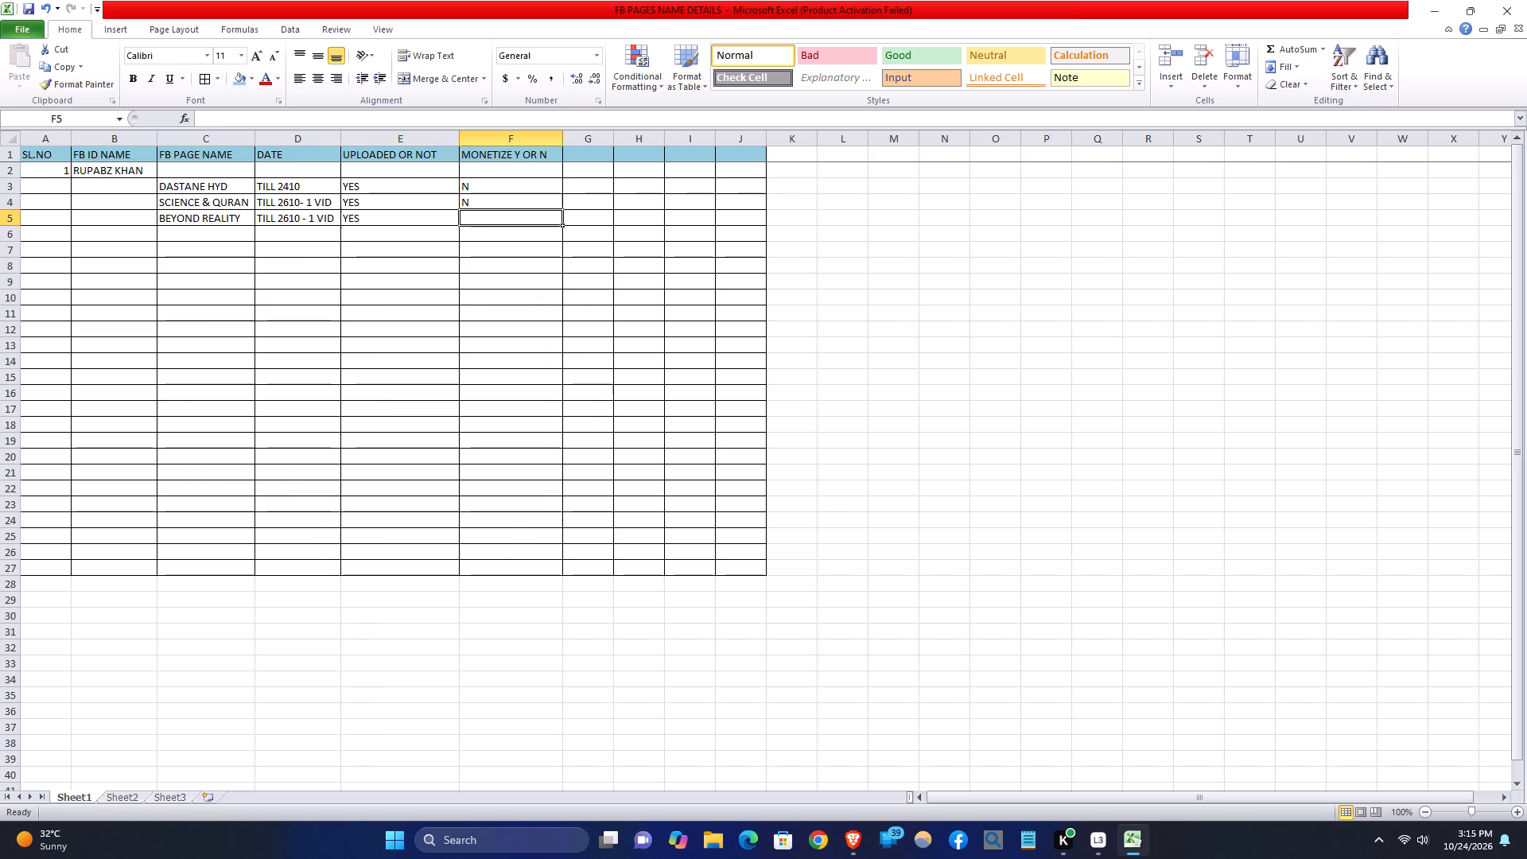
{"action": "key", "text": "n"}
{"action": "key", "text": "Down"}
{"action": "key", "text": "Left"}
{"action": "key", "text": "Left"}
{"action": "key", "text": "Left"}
Return to Facebook in the browser and switch the active profile to the Talking Teeth Tales page.
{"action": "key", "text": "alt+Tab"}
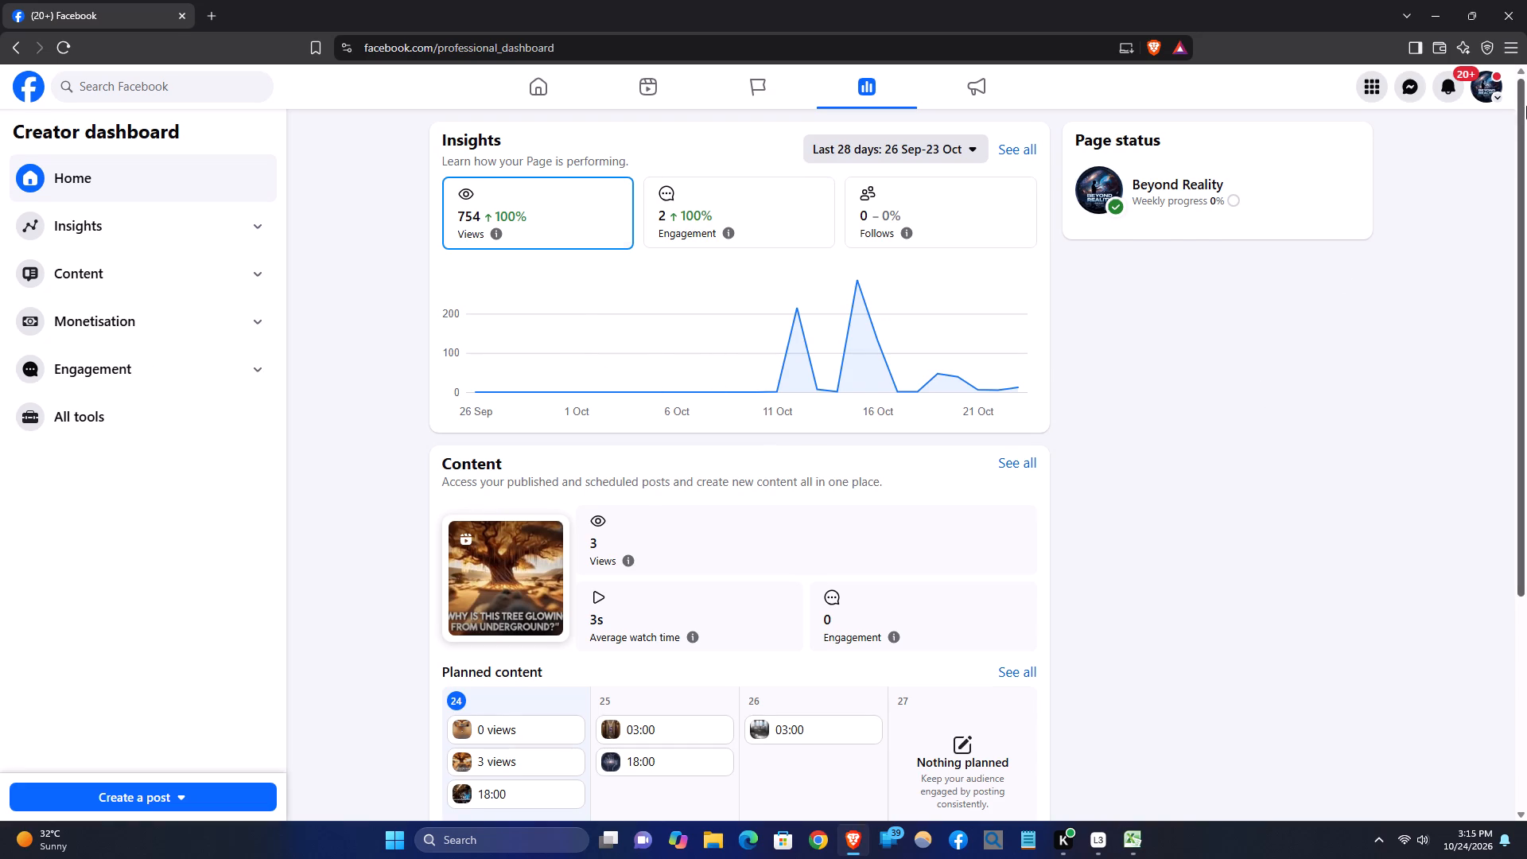
{"action": "left_click", "coordinate": [1496, 84]}
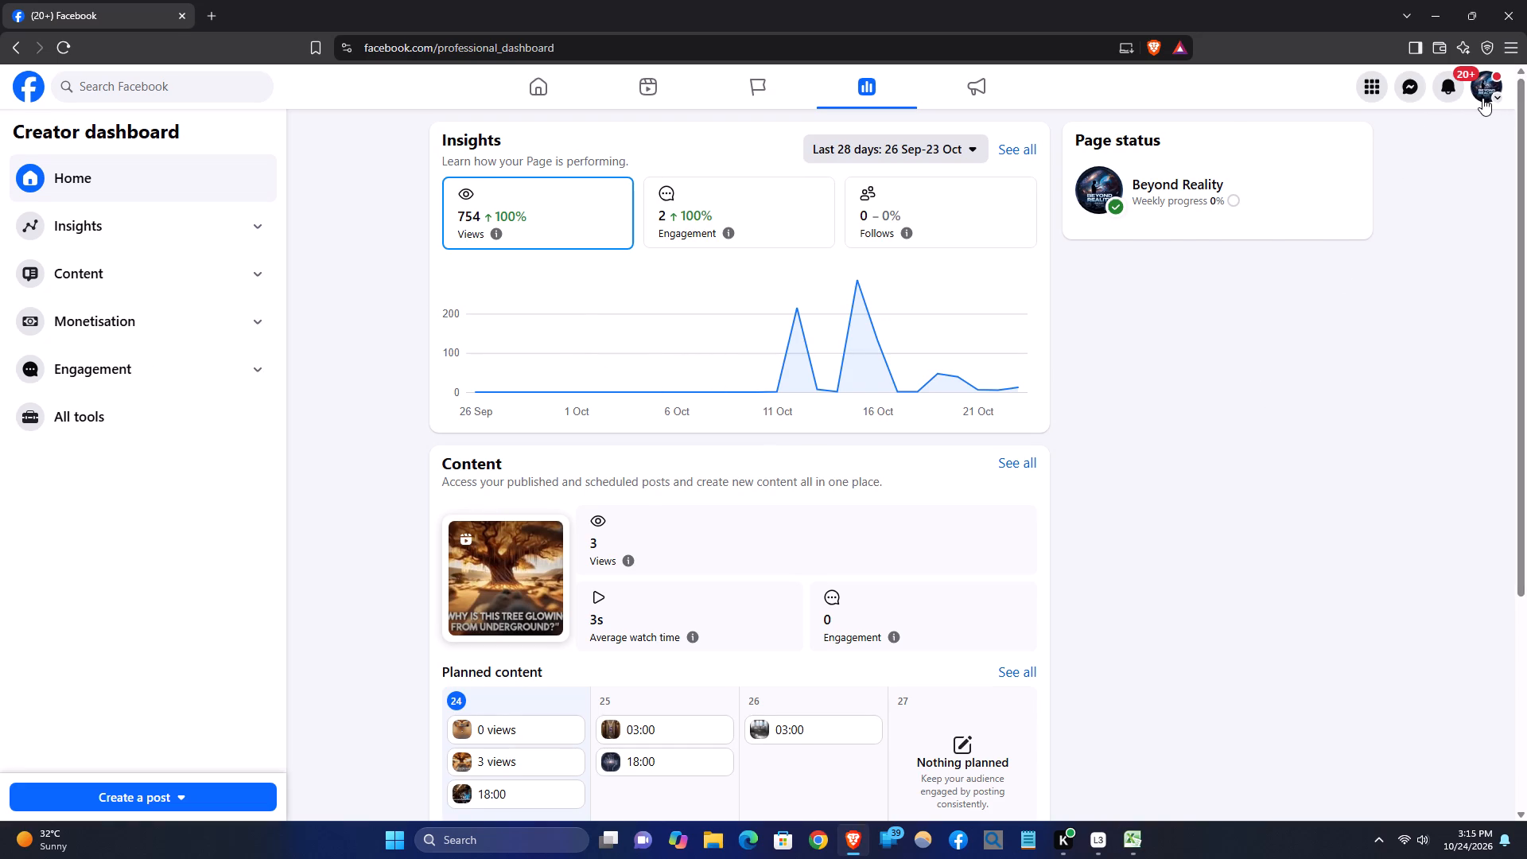
{"action": "left_click", "coordinate": [1485, 96]}
{"action": "left_click", "coordinate": [1371, 291]}
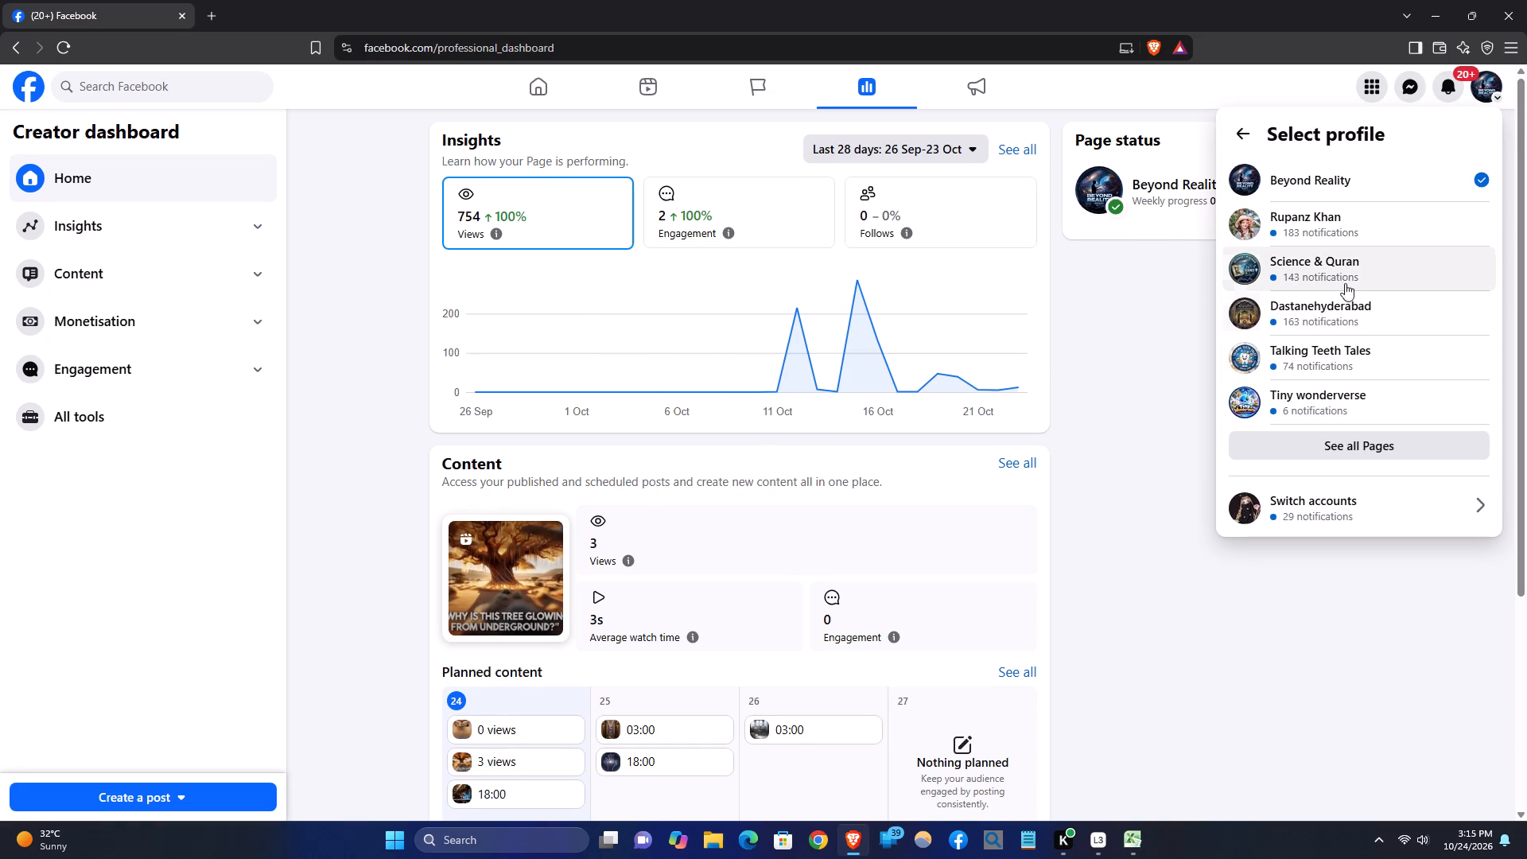
{"action": "left_click", "coordinate": [1337, 367]}
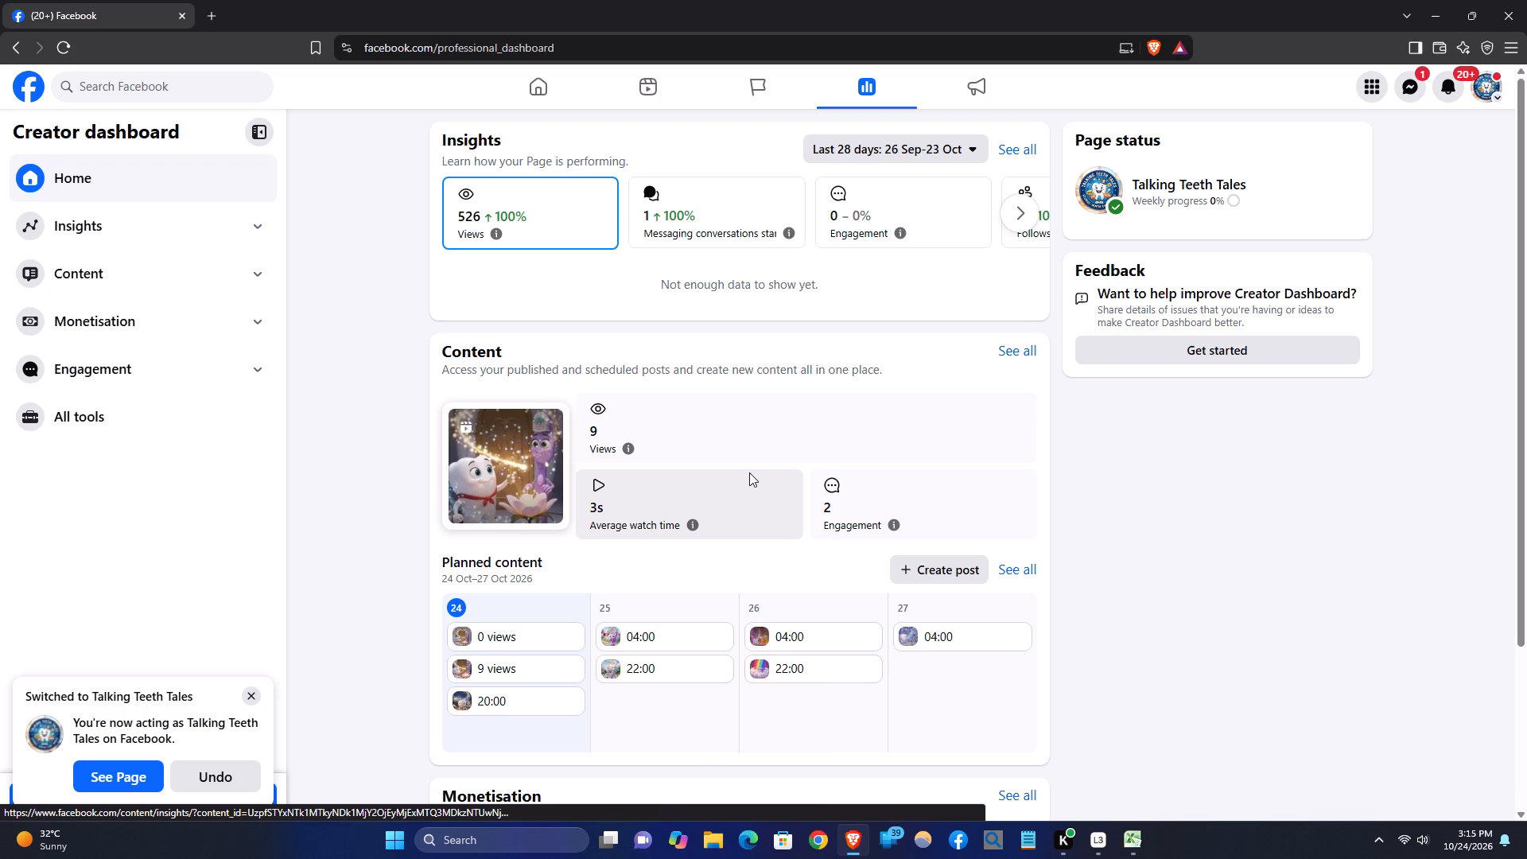
Check the Talking Teeth Tales page for people to invite and review its content monetisation and subscriptions status.
{"action": "left_click", "coordinate": [104, 356]}
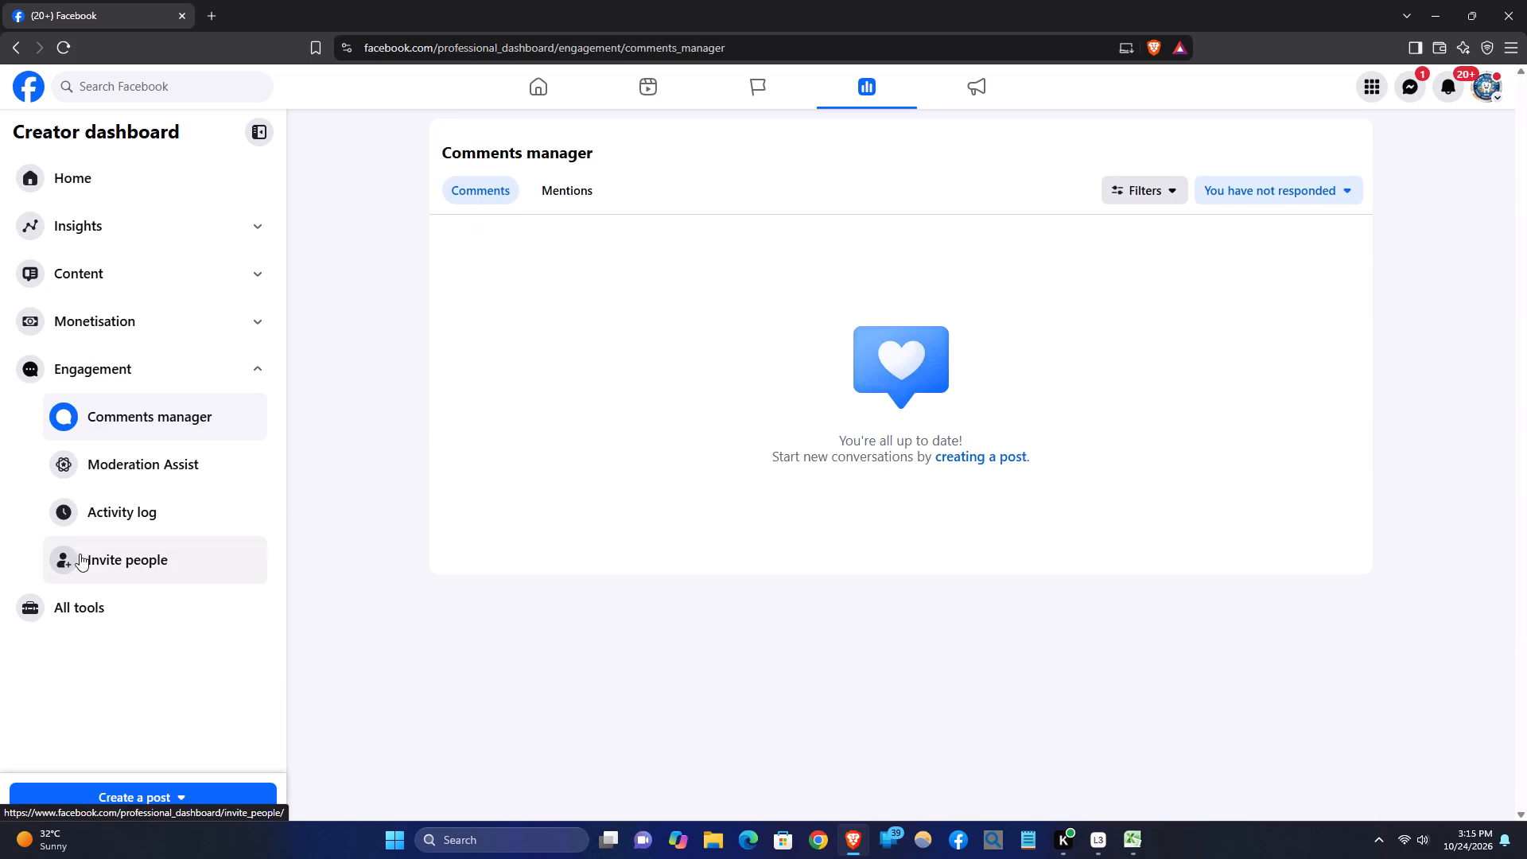
{"action": "left_click", "coordinate": [84, 557]}
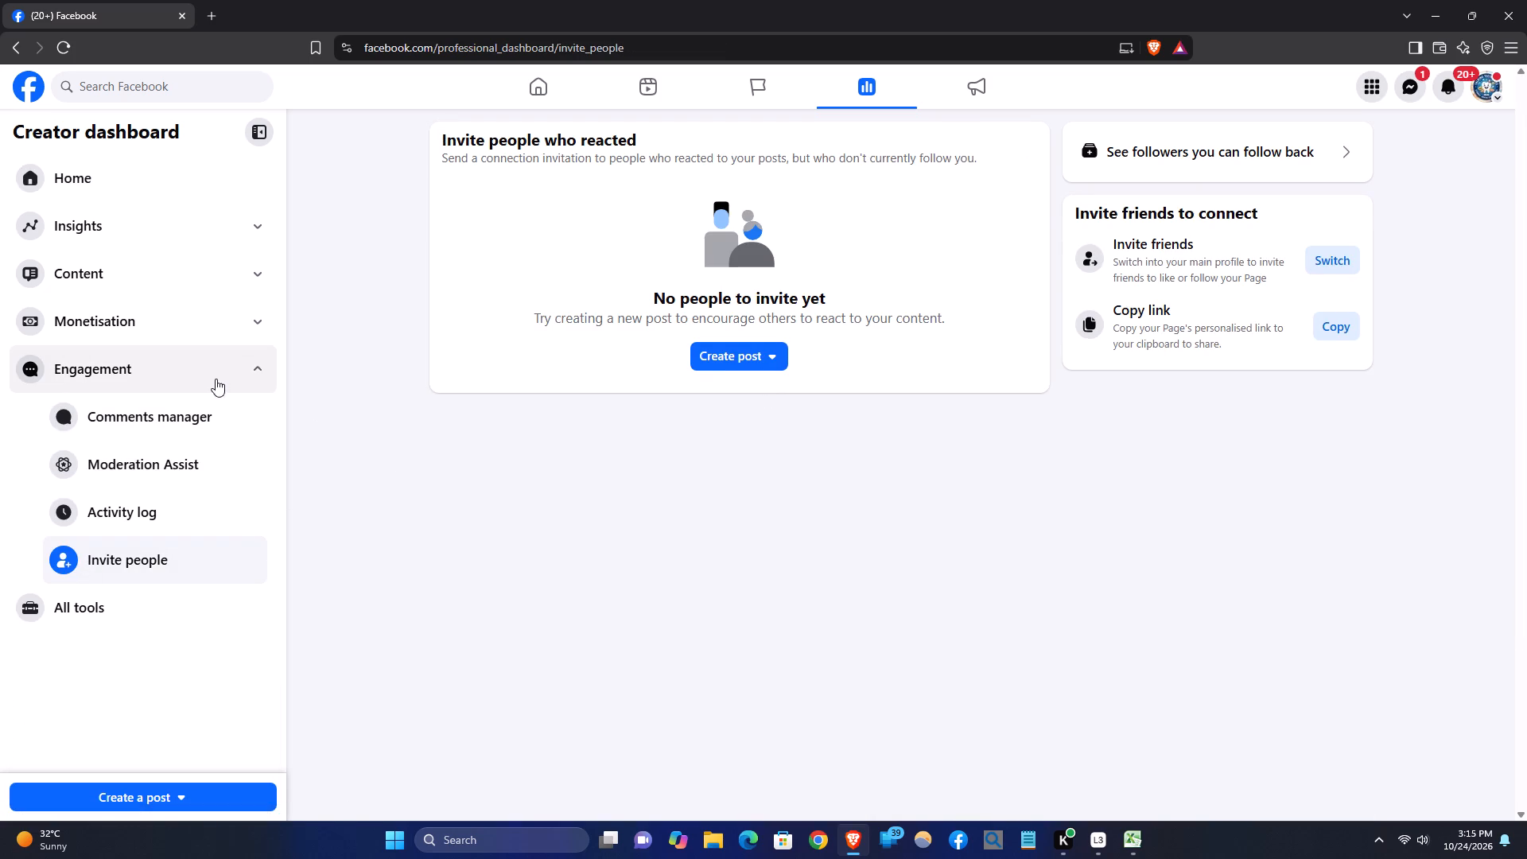
{"action": "left_click", "coordinate": [248, 377]}
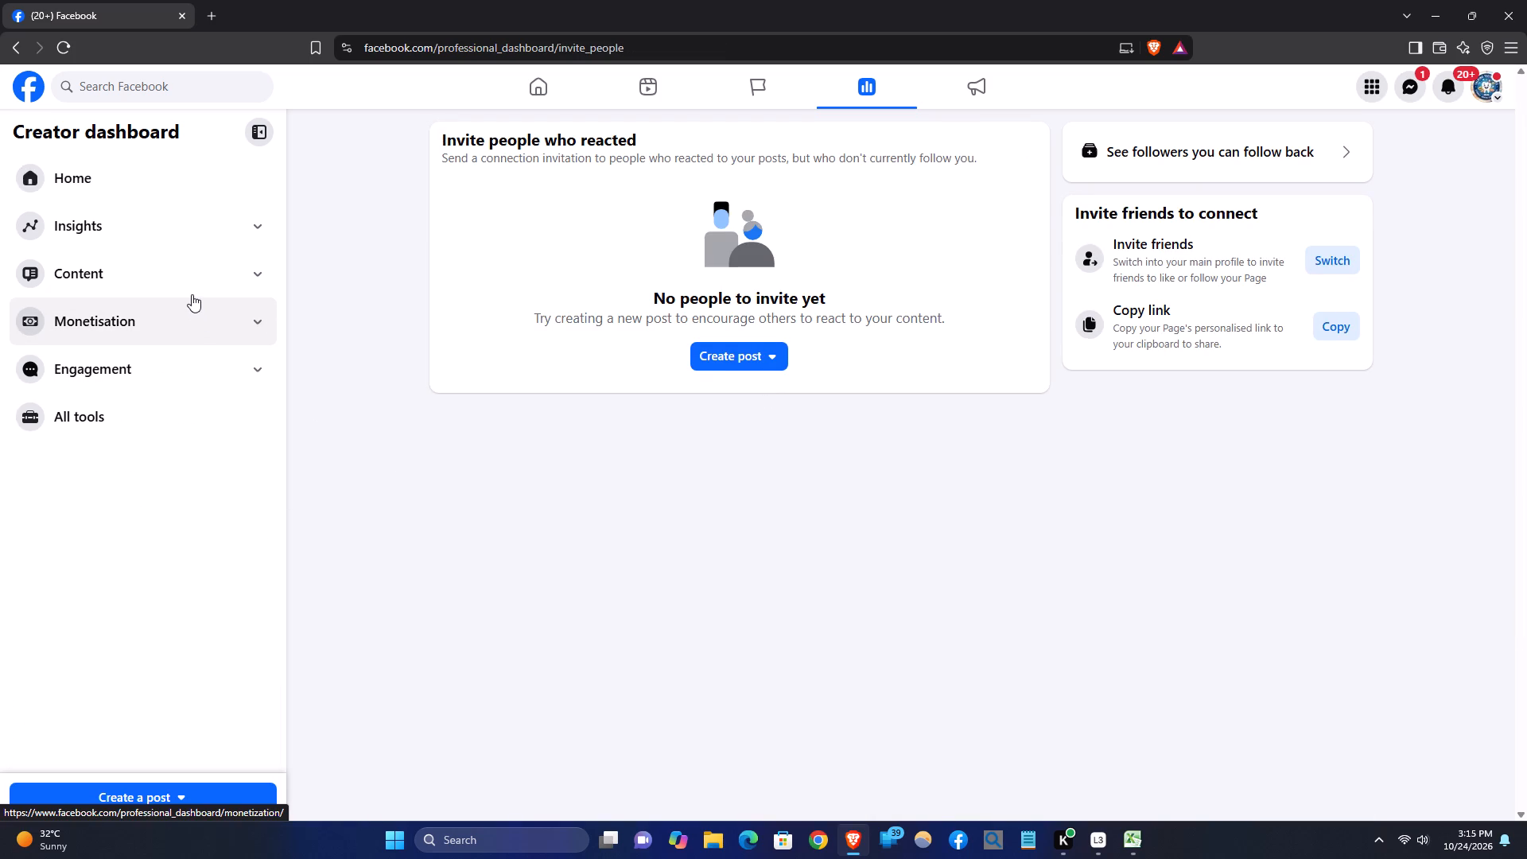
{"action": "left_click", "coordinate": [187, 321]}
{"action": "left_click", "coordinate": [184, 411]}
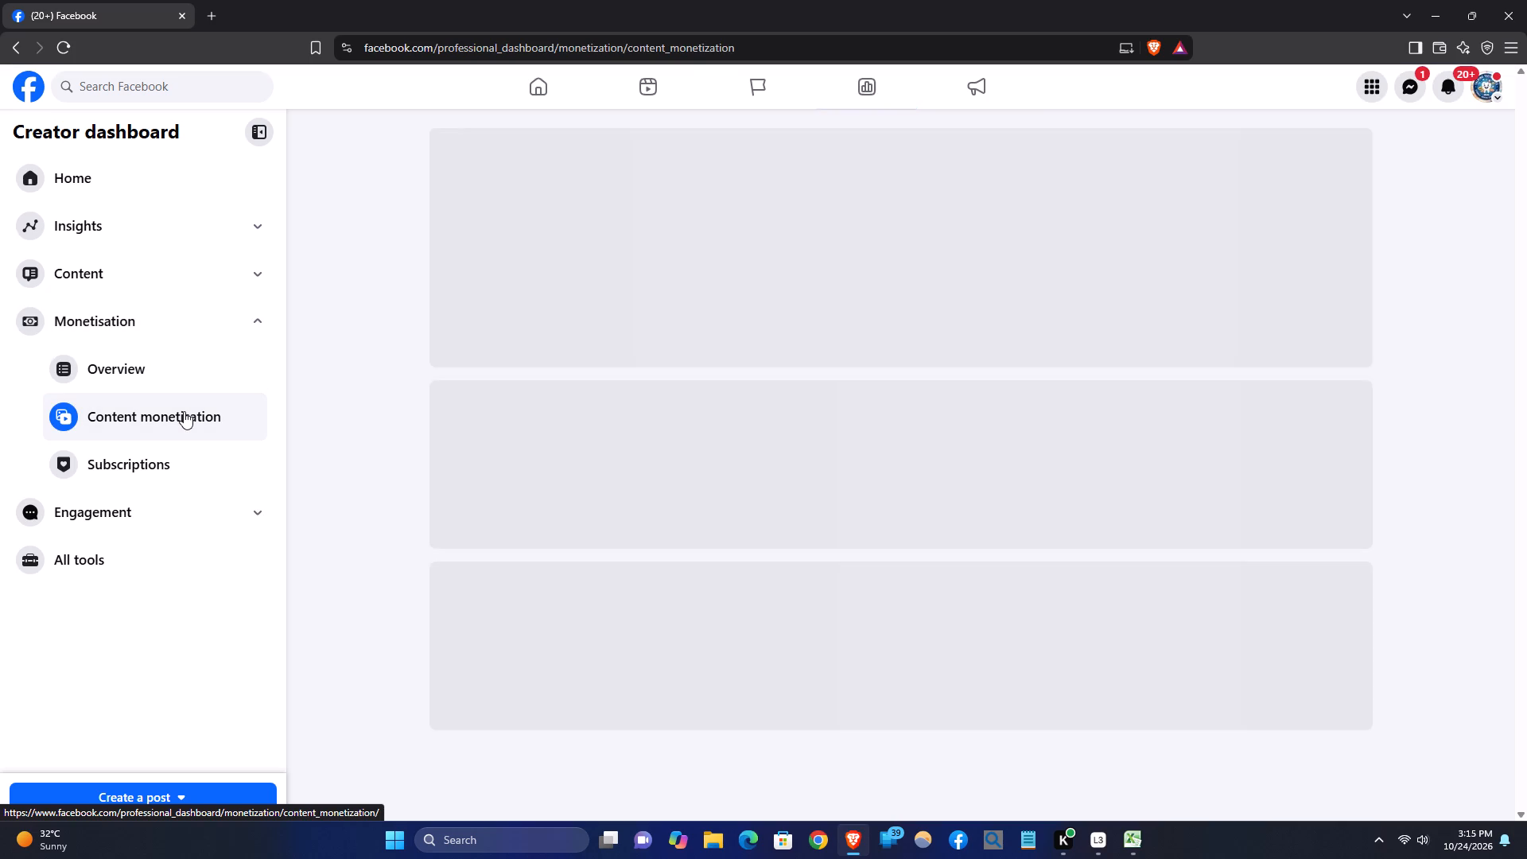
{"action": "left_click", "coordinate": [174, 458]}
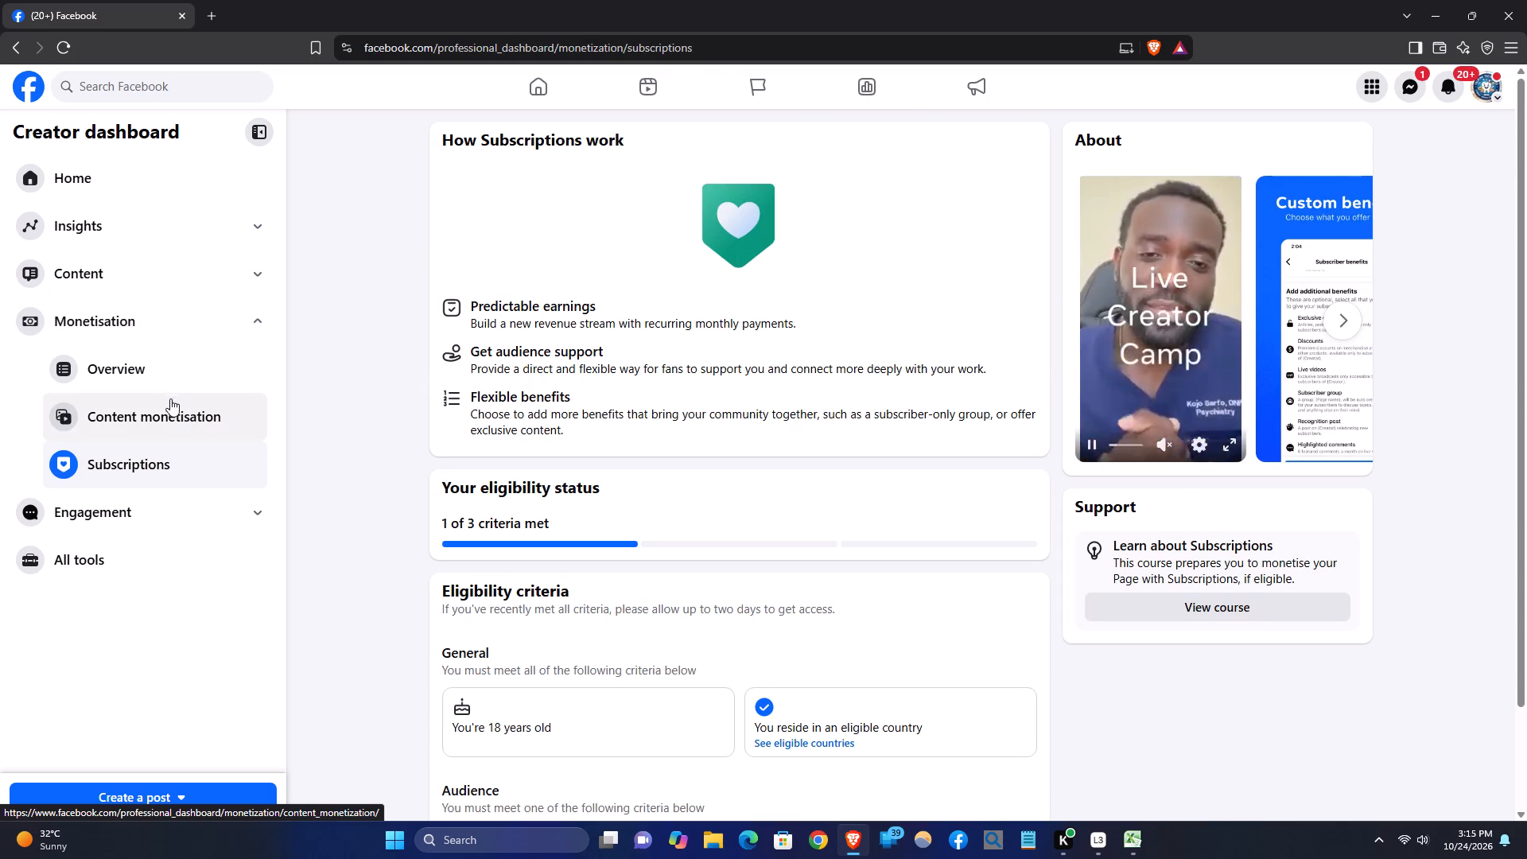
{"action": "left_click", "coordinate": [170, 398]}
{"action": "left_click", "coordinate": [260, 325]}
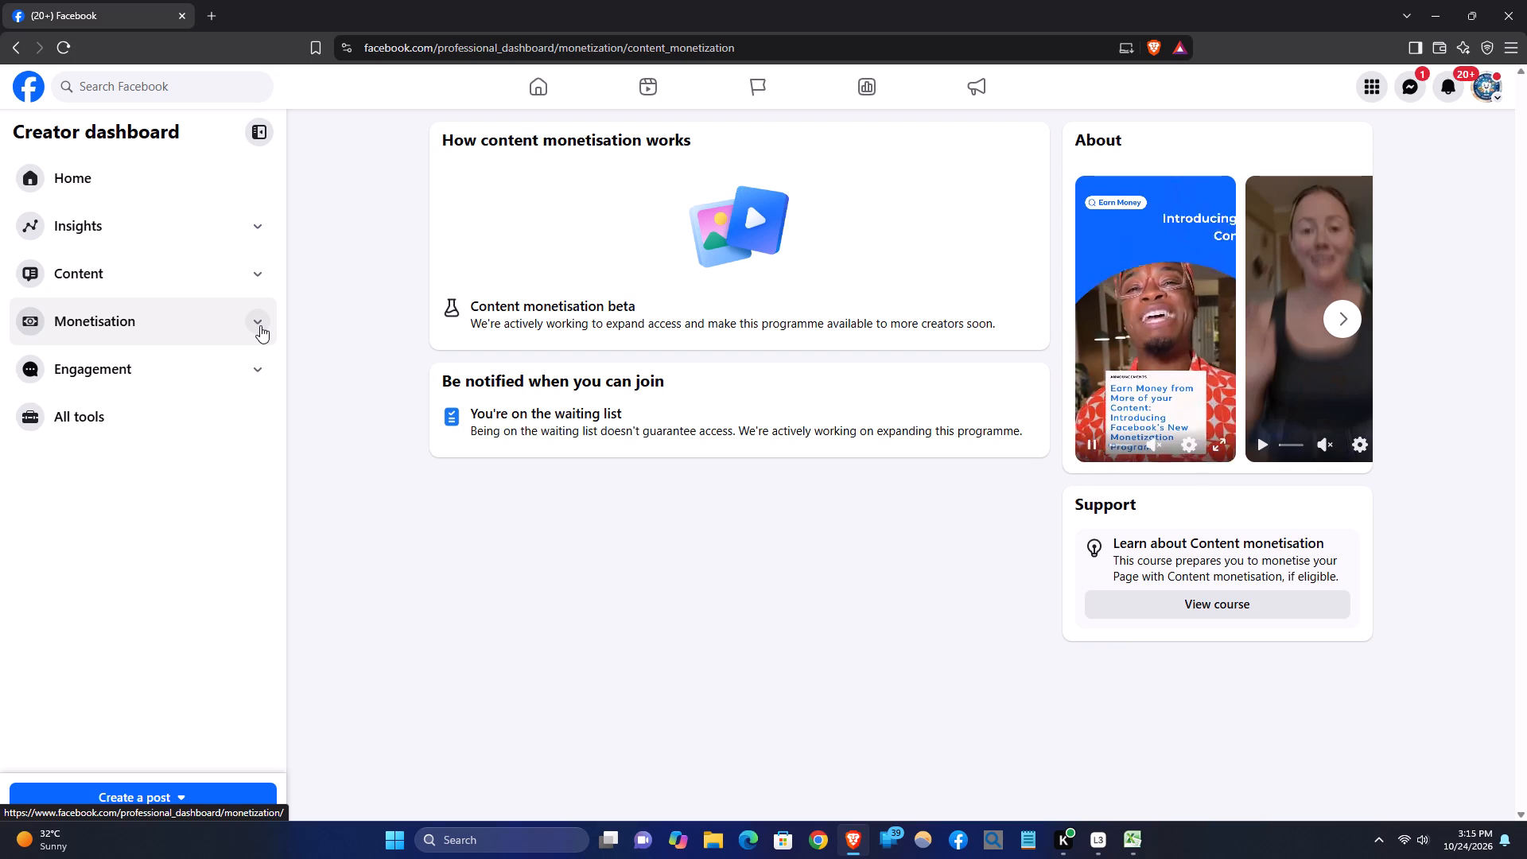
Review the planned content on the Talking Teeth Tales dashboard home page.
{"action": "left_click", "coordinate": [143, 180]}
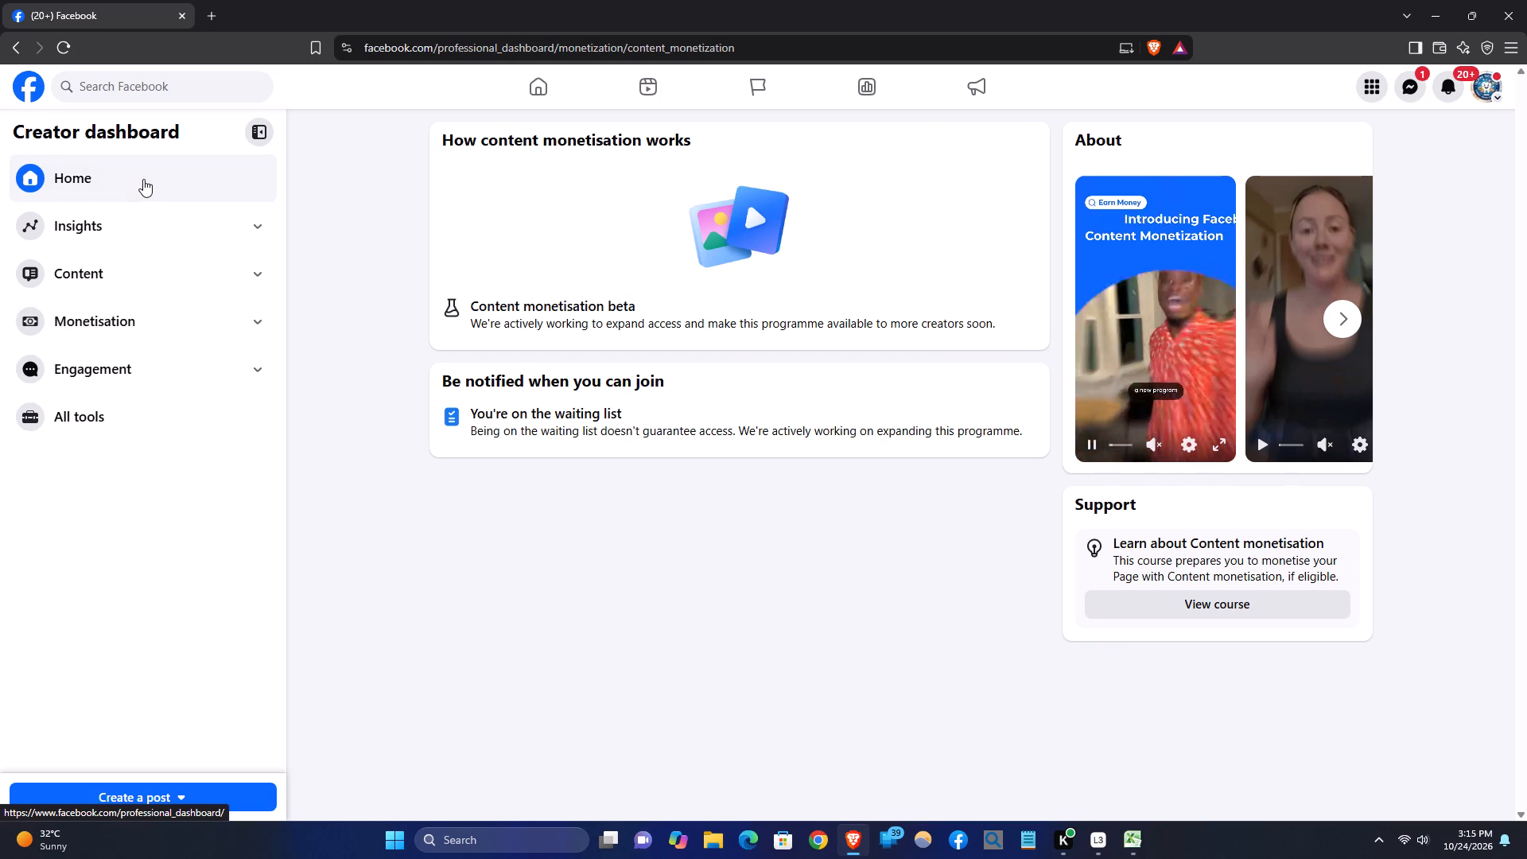
{"action": "scroll", "coordinate": [740, 667], "scroll_direction": "down", "scroll_amount": 5}
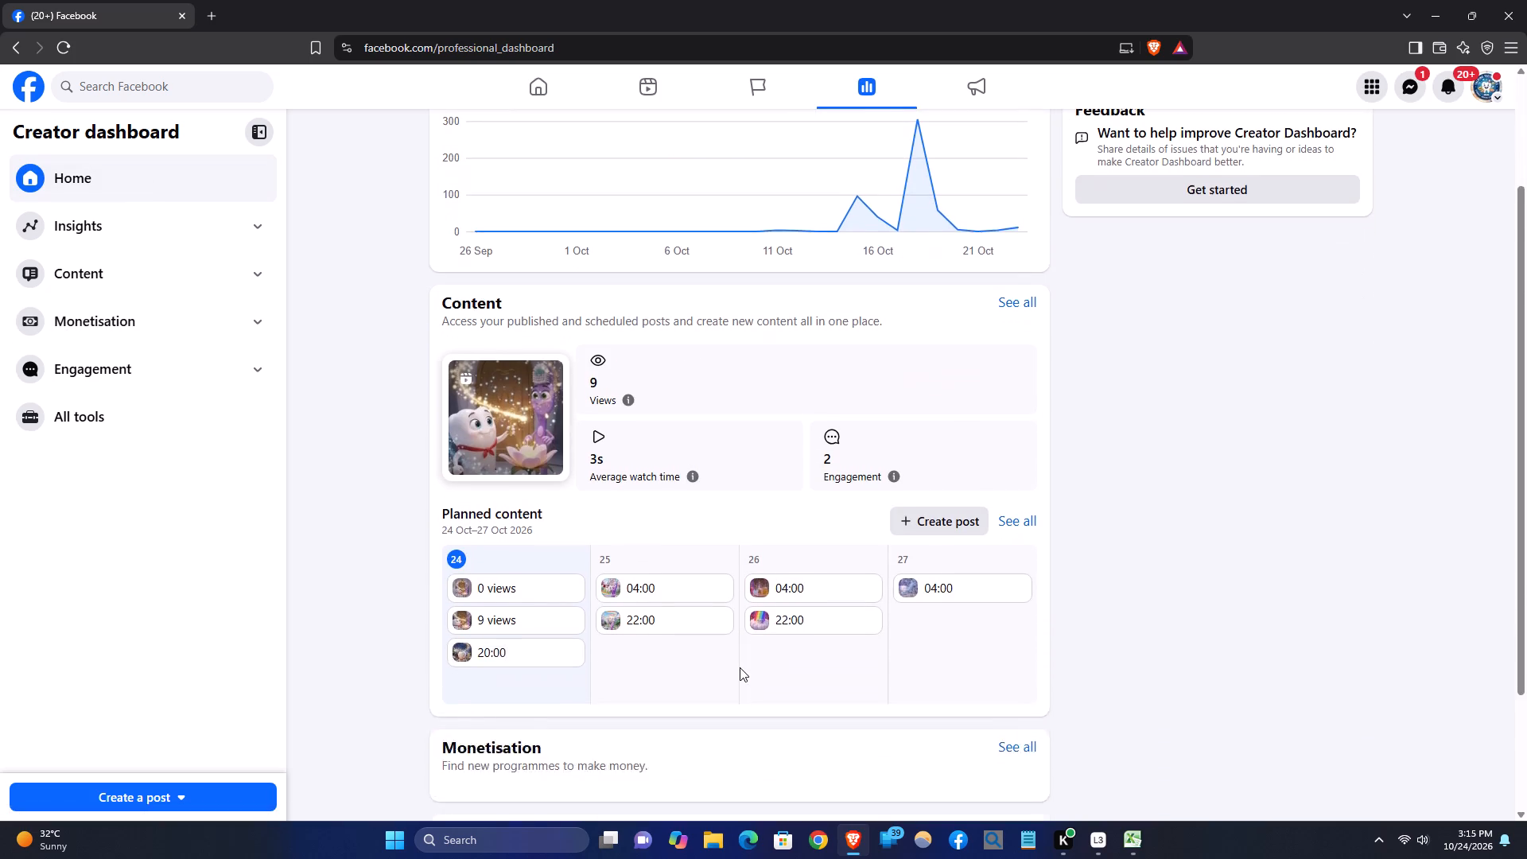
{"action": "scroll", "coordinate": [740, 667], "scroll_direction": "down", "scroll_amount": 3}
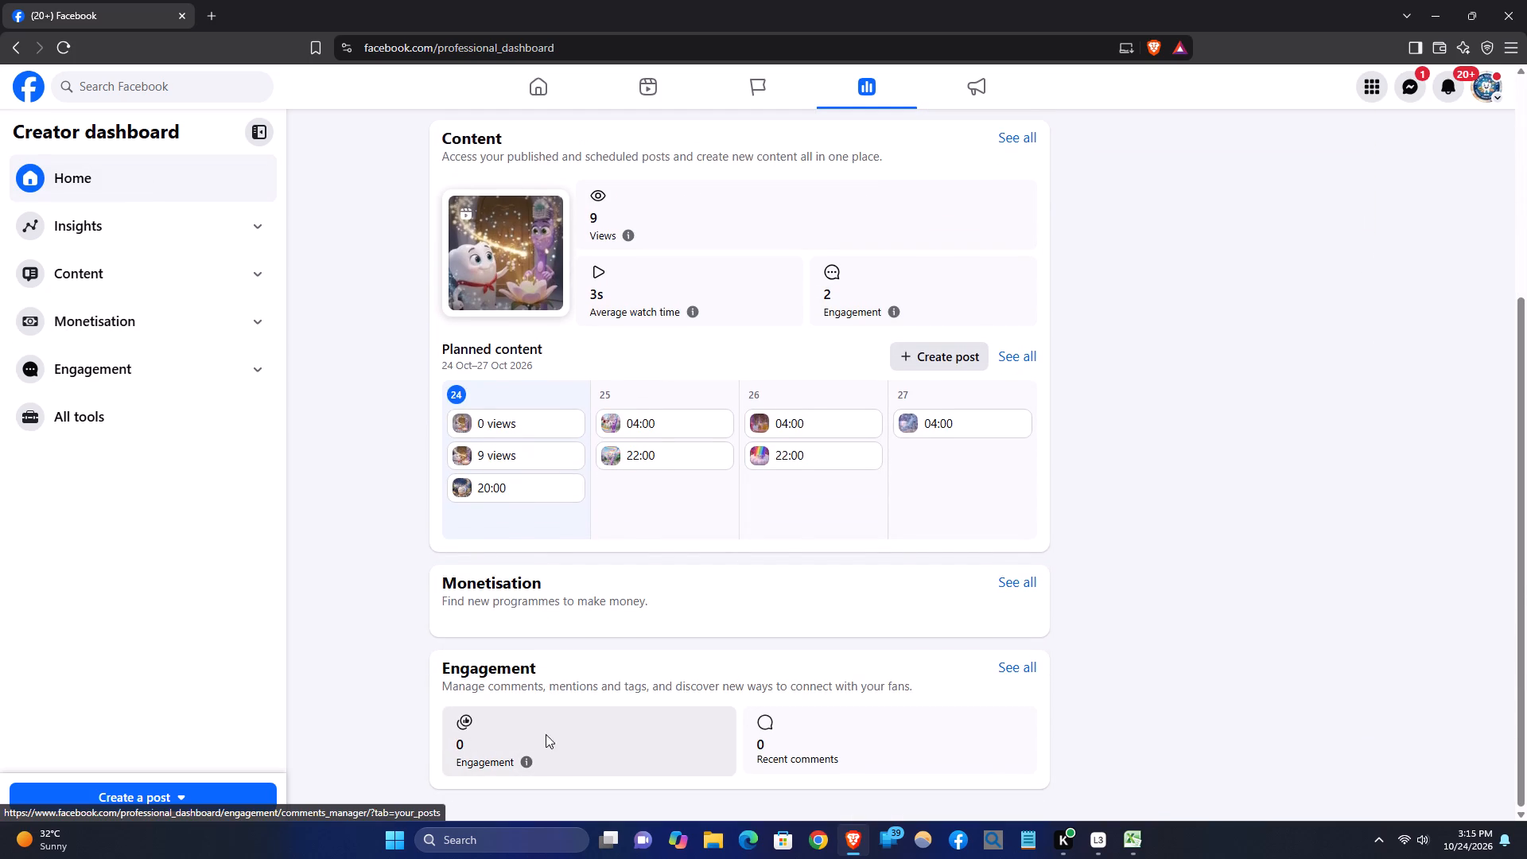
{"action": "scroll", "coordinate": [857, 750], "scroll_direction": "up", "scroll_amount": 7}
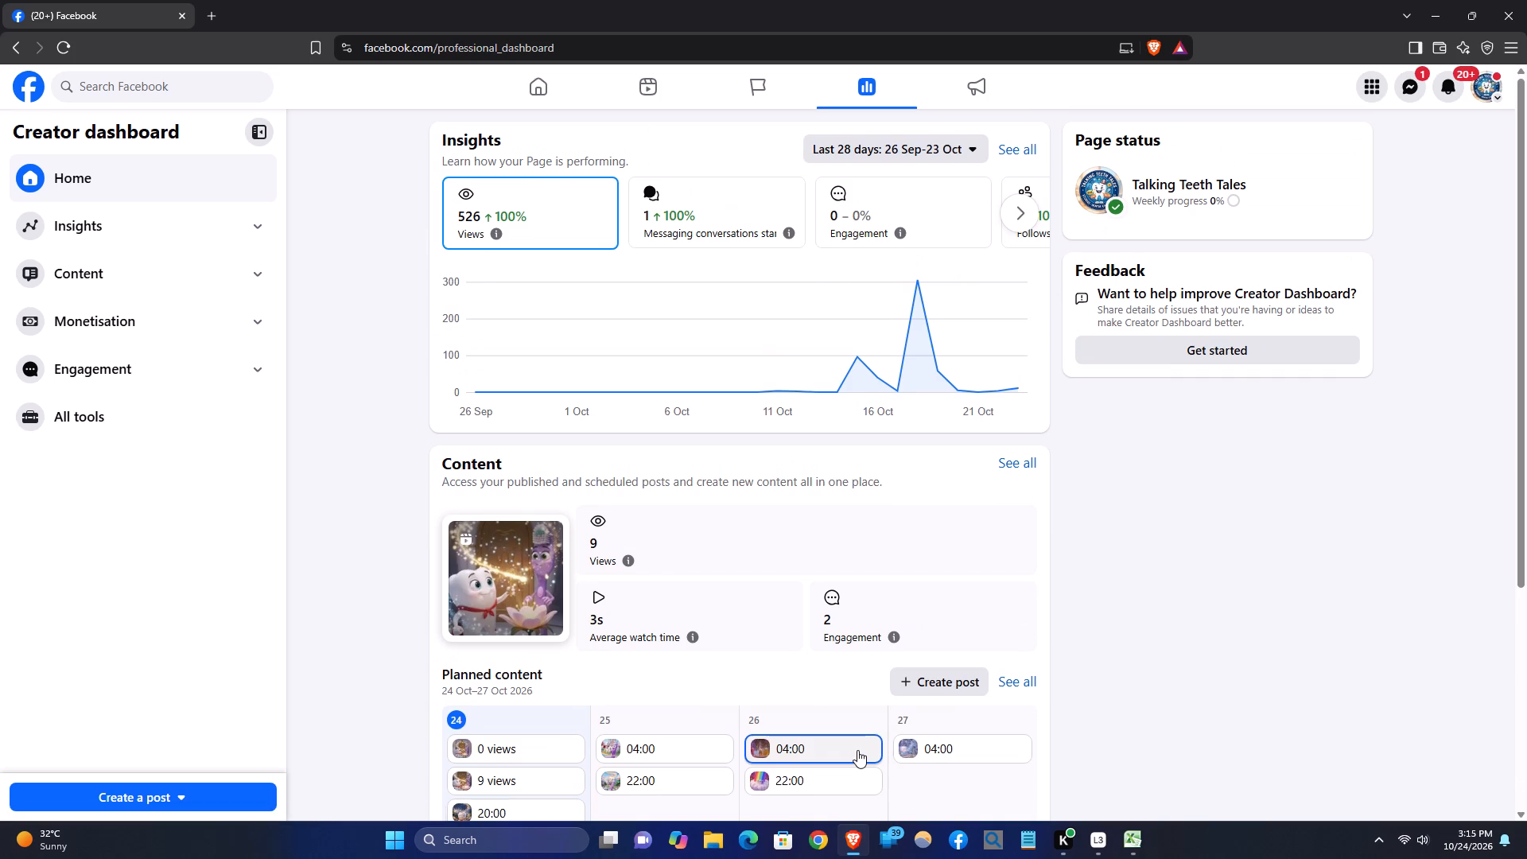
{"action": "scroll", "coordinate": [857, 750], "scroll_direction": "down", "scroll_amount": 4}
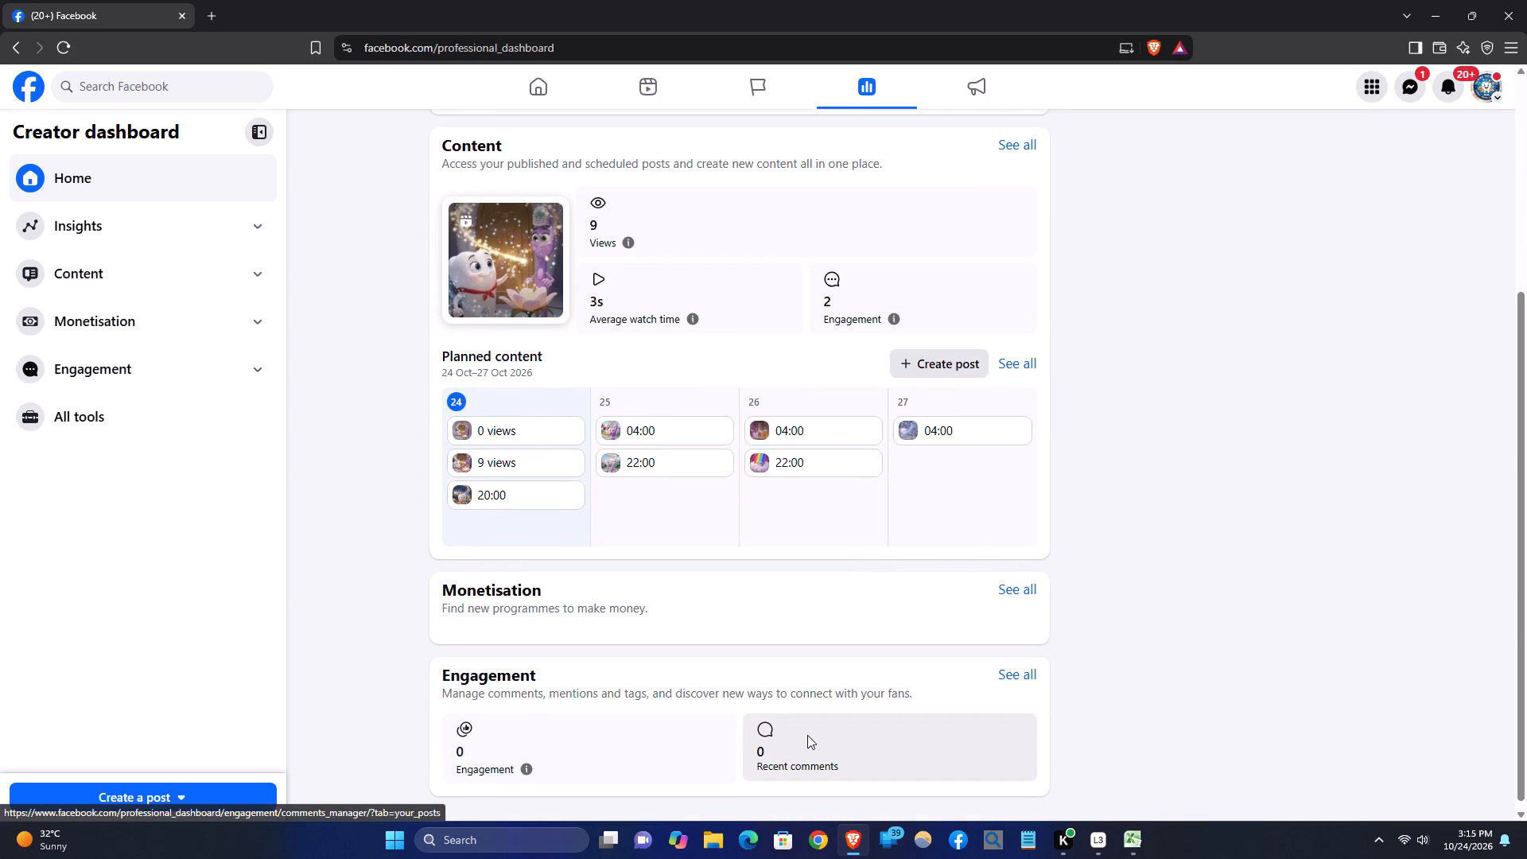
{"action": "scroll", "coordinate": [807, 735], "scroll_direction": "up", "scroll_amount": 5}
Switch to the Excel workbook and enter TALKING TEETH TALES as the page name in cell C6.
{"action": "key", "text": "alt+Tab"}
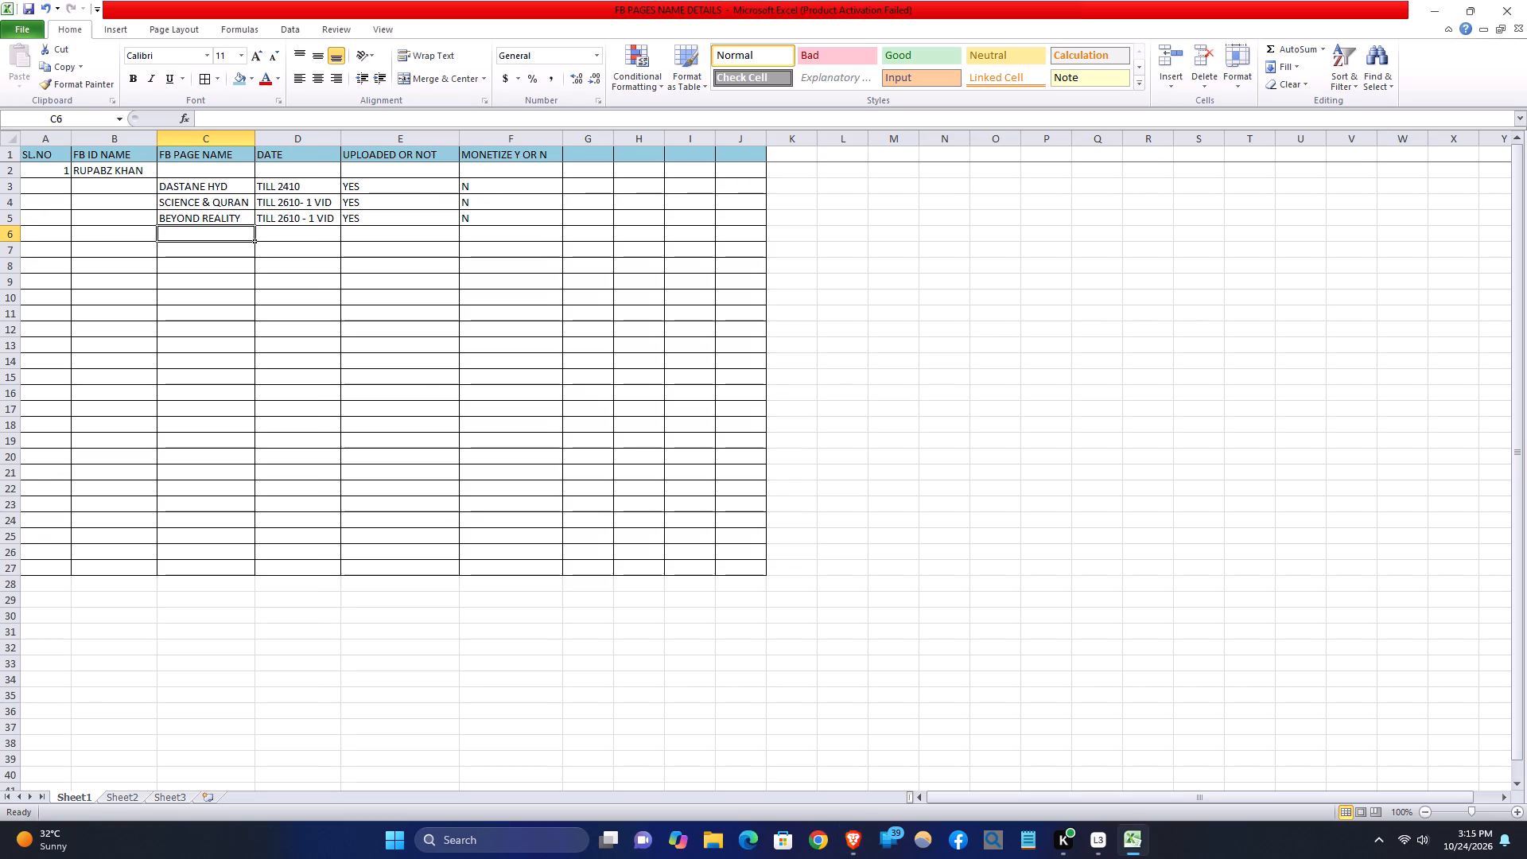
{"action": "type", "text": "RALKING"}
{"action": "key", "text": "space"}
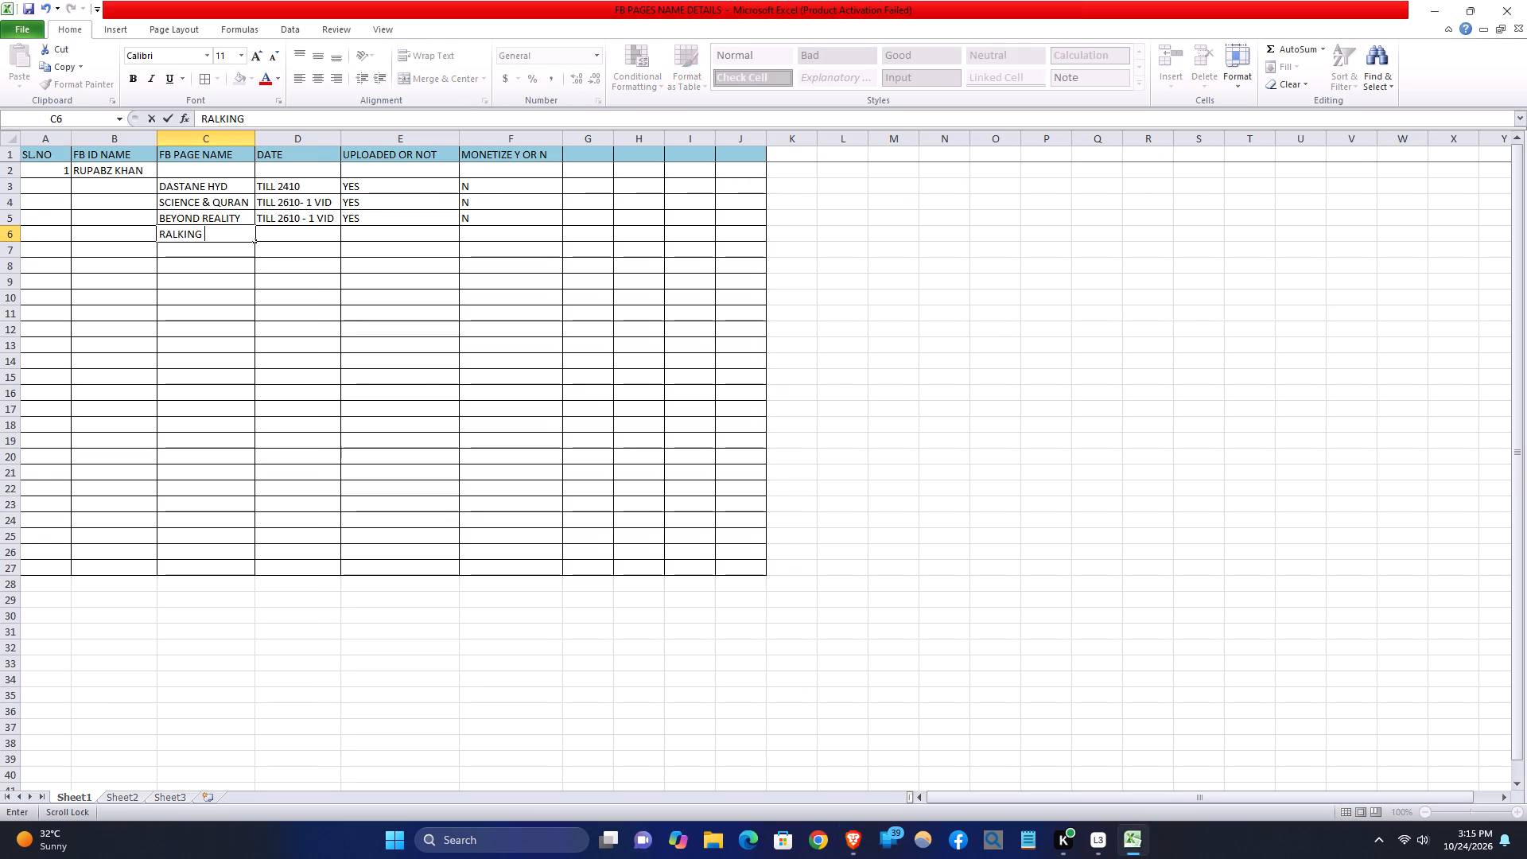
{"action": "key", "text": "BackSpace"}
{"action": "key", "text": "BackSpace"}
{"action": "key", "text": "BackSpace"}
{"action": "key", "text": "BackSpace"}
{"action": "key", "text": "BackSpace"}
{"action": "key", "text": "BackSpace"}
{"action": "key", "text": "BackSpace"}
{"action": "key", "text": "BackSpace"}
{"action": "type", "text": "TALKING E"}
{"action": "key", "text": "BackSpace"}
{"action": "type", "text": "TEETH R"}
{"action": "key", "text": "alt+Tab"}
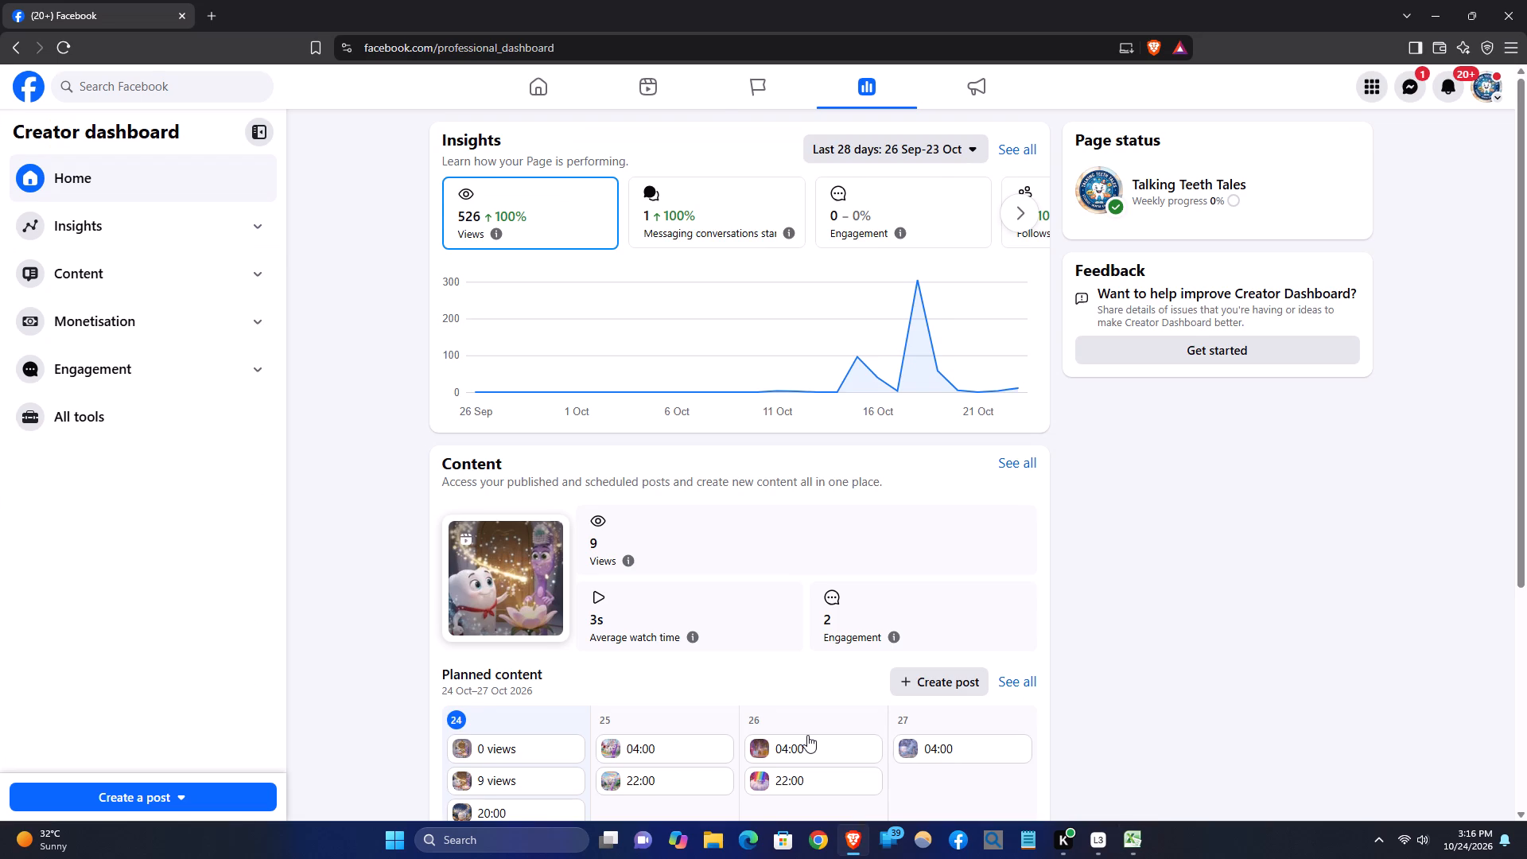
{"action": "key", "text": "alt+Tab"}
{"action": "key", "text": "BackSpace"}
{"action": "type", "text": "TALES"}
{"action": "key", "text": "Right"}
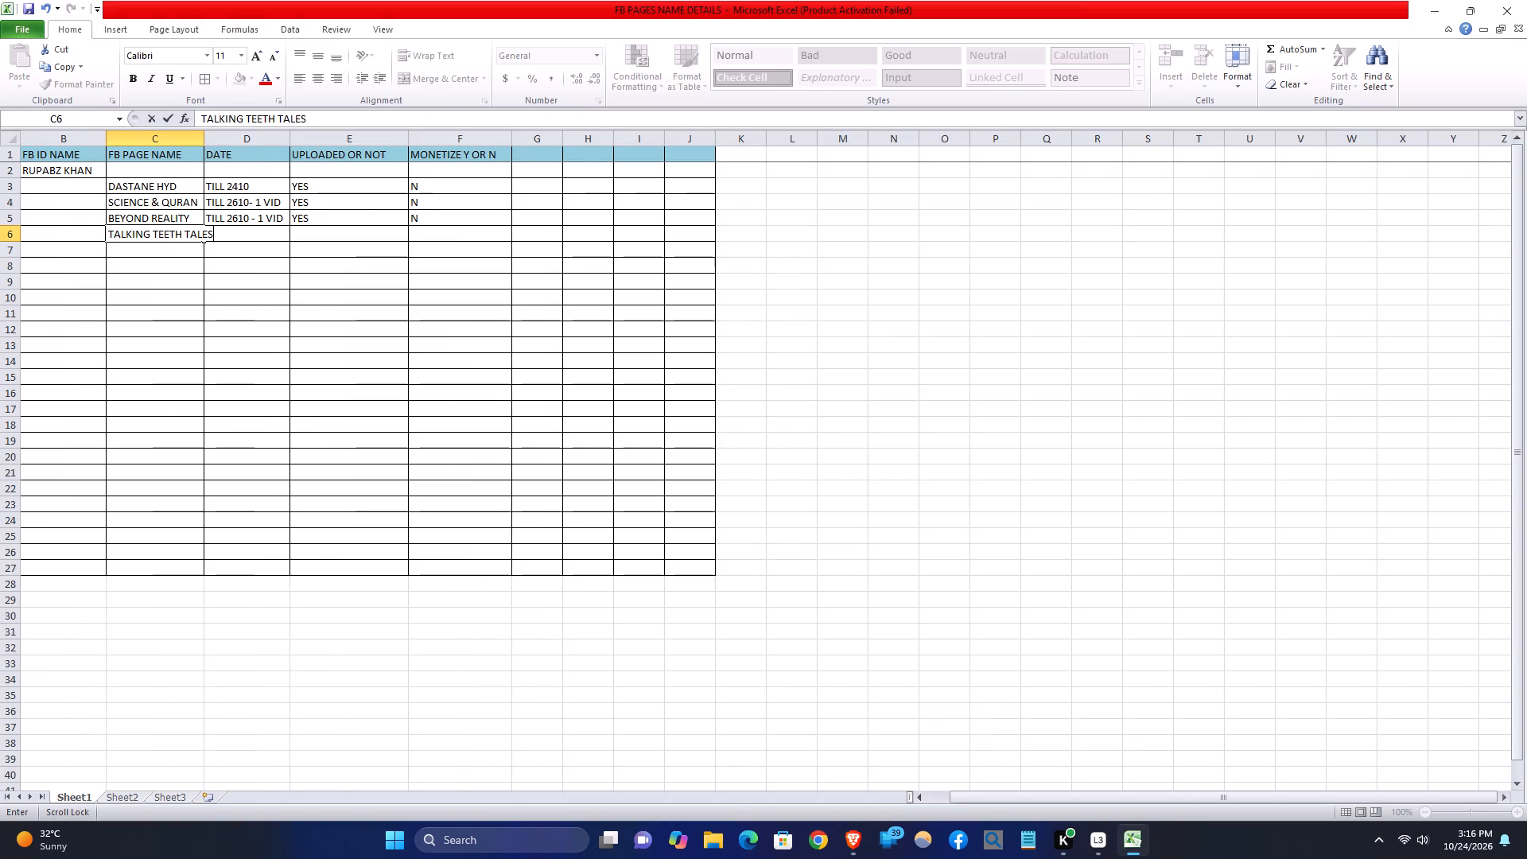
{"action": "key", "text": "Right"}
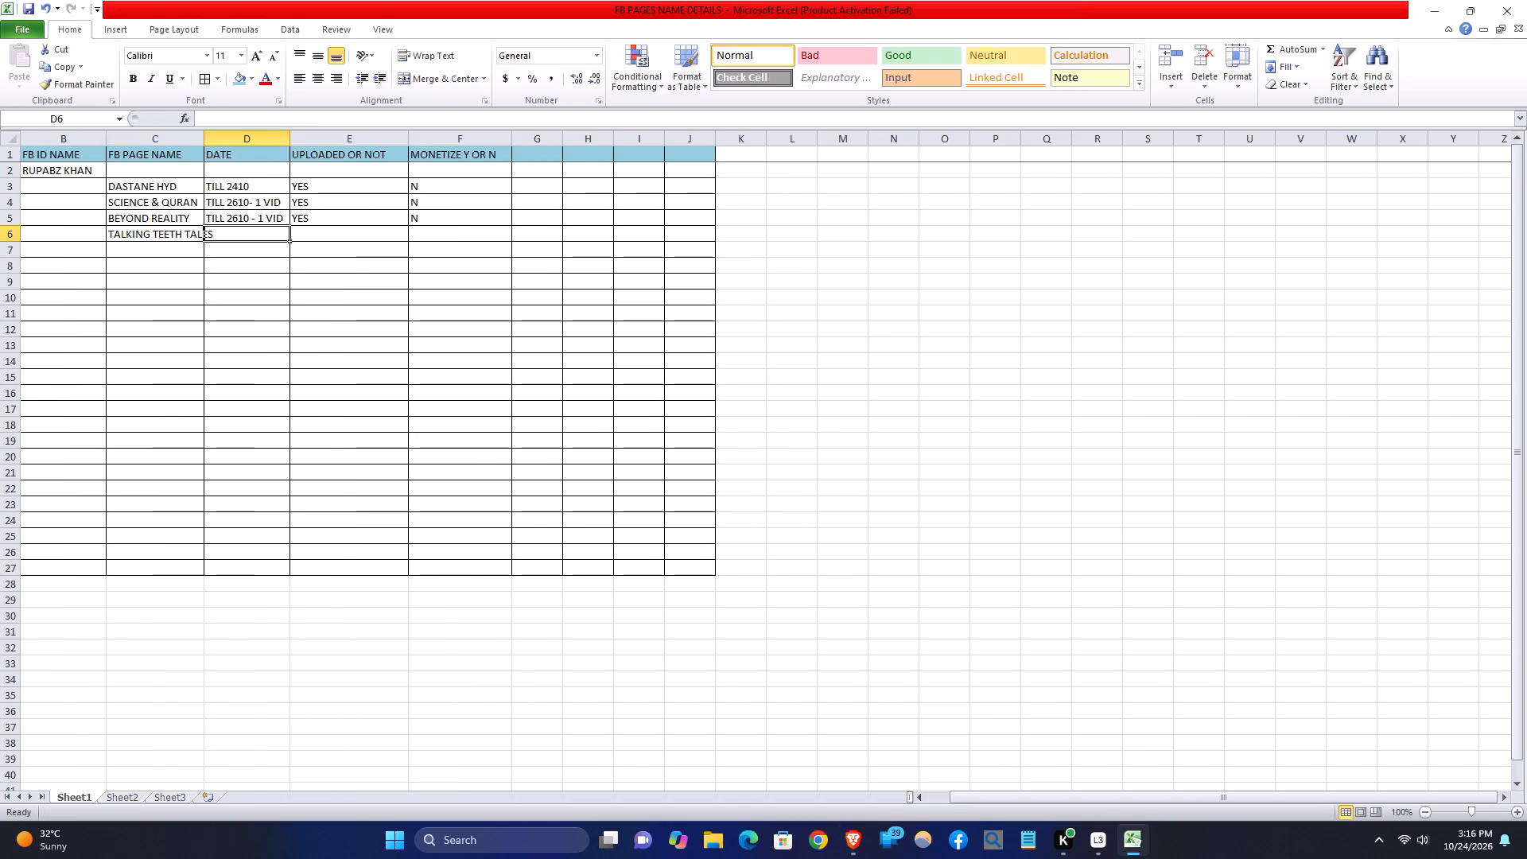
Widen column C so that it fits the full TALKING TEETH TALES name.
{"action": "left_click_drag", "start_coordinate": [201, 145], "coordinate": [223, 150]}
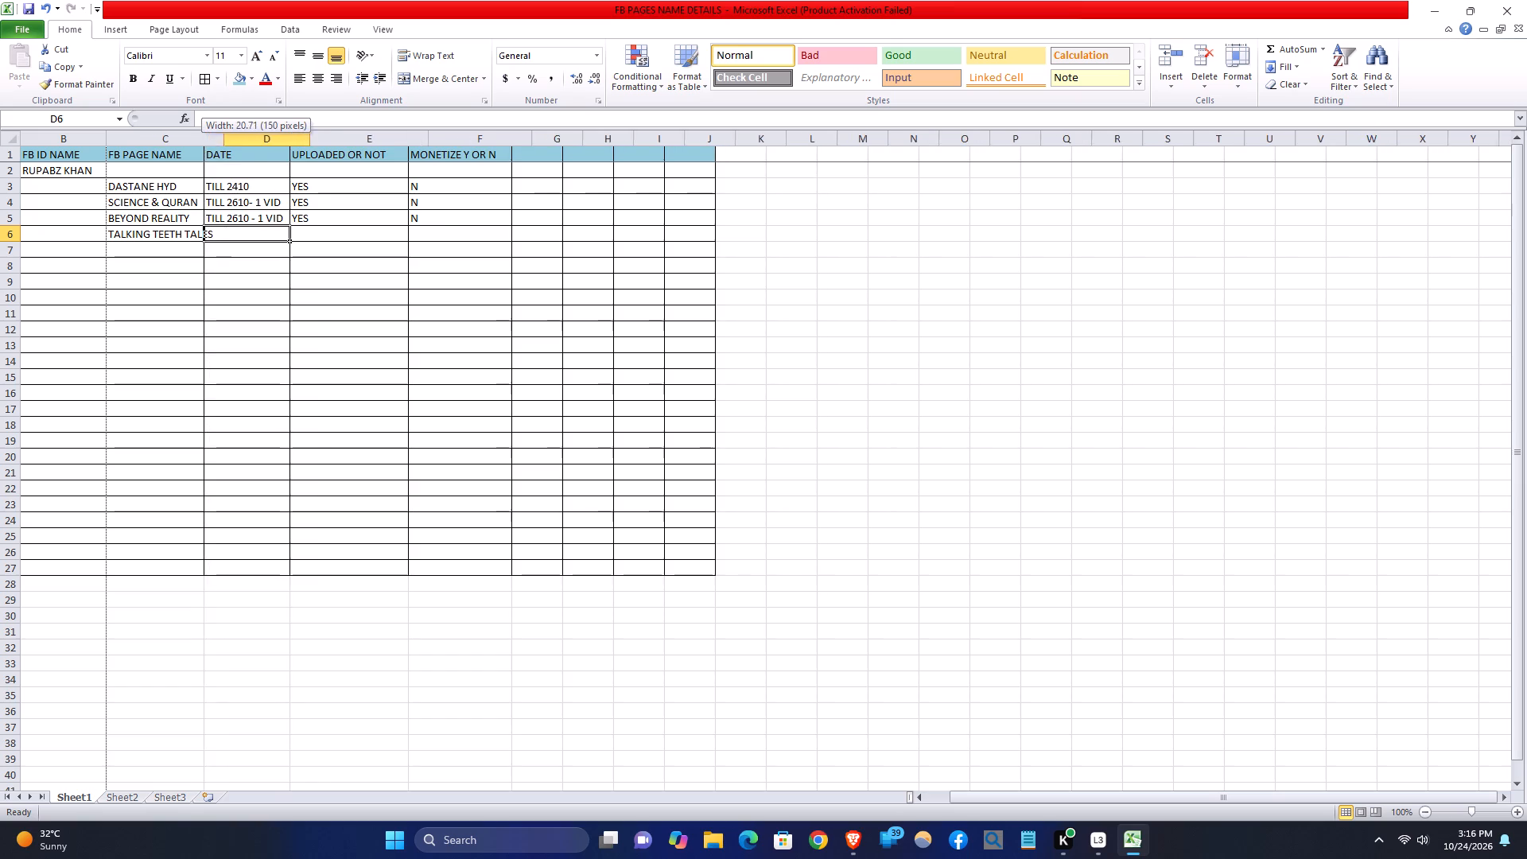
{"action": "left_click_drag", "start_coordinate": [223, 150], "coordinate": [228, 152]}
Recheck the page's planned content on Facebook and enter TILL 2710 - 1 VID as its date in cell D6.
{"action": "key", "text": "alt+Tab"}
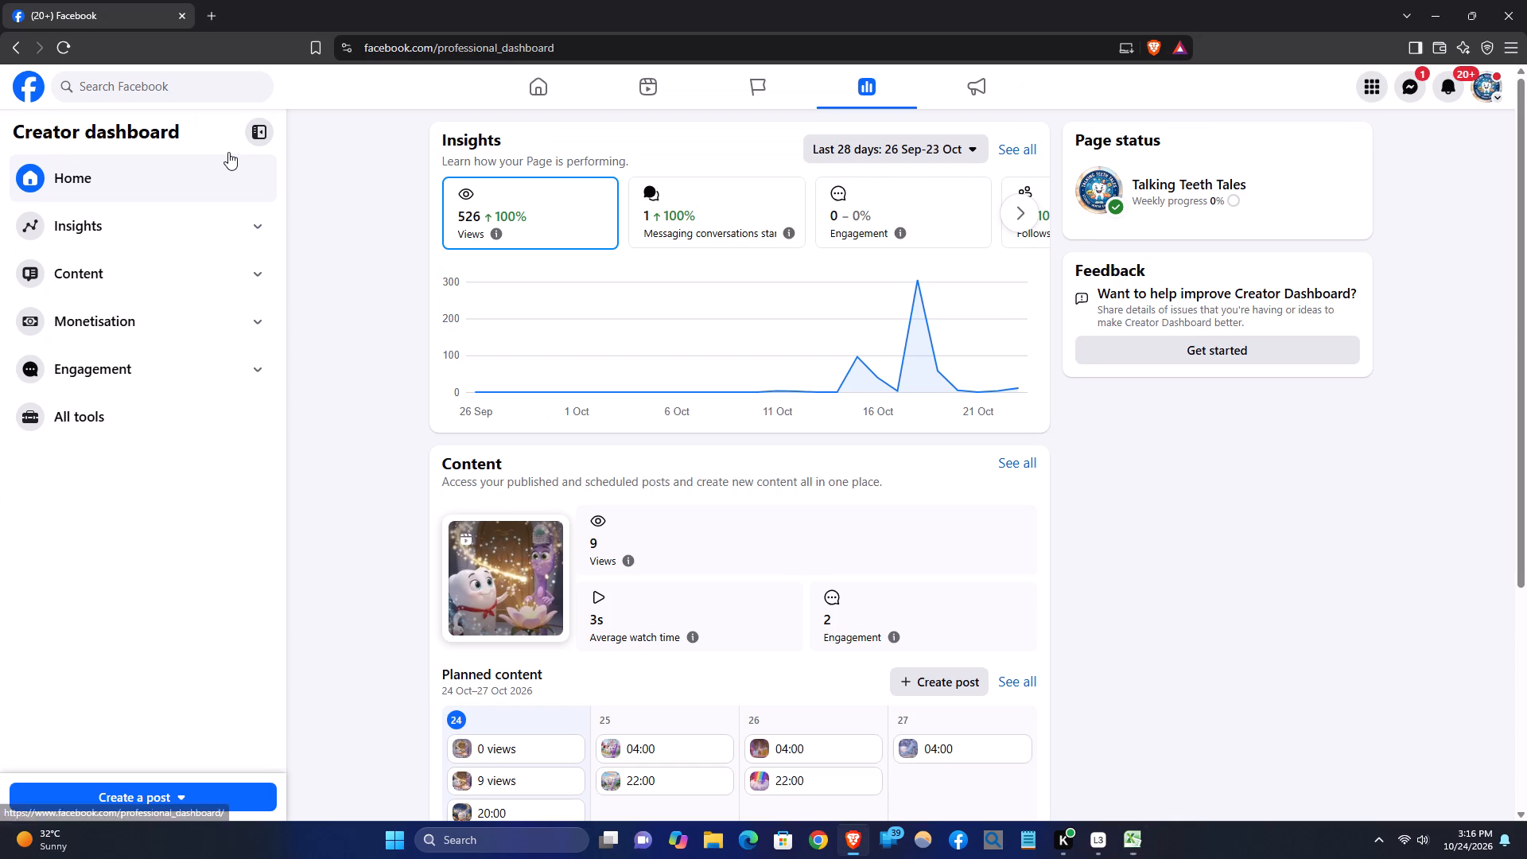
{"action": "key", "text": "alt+Tab"}
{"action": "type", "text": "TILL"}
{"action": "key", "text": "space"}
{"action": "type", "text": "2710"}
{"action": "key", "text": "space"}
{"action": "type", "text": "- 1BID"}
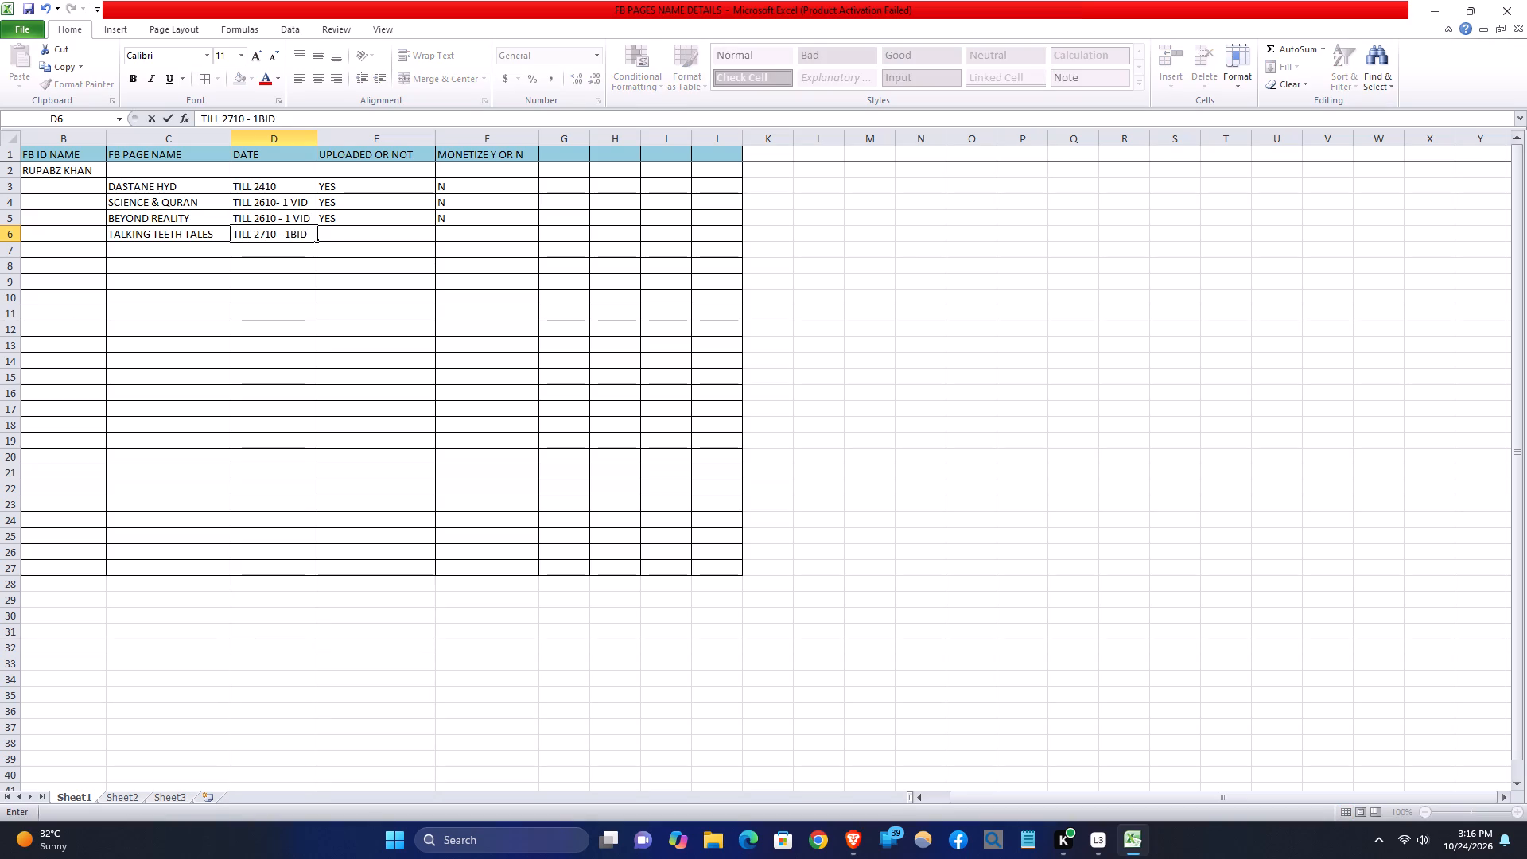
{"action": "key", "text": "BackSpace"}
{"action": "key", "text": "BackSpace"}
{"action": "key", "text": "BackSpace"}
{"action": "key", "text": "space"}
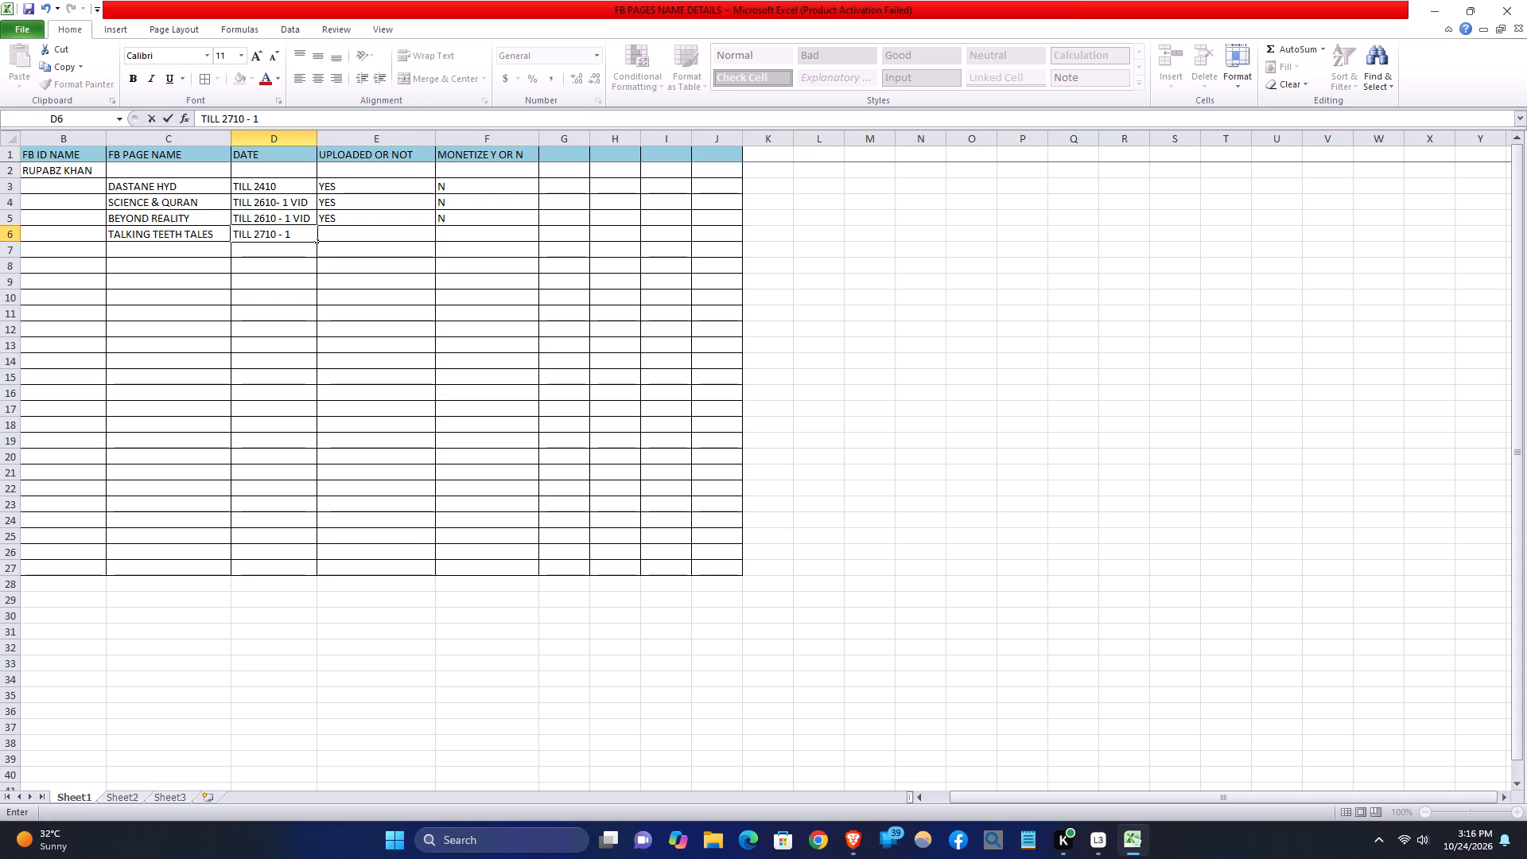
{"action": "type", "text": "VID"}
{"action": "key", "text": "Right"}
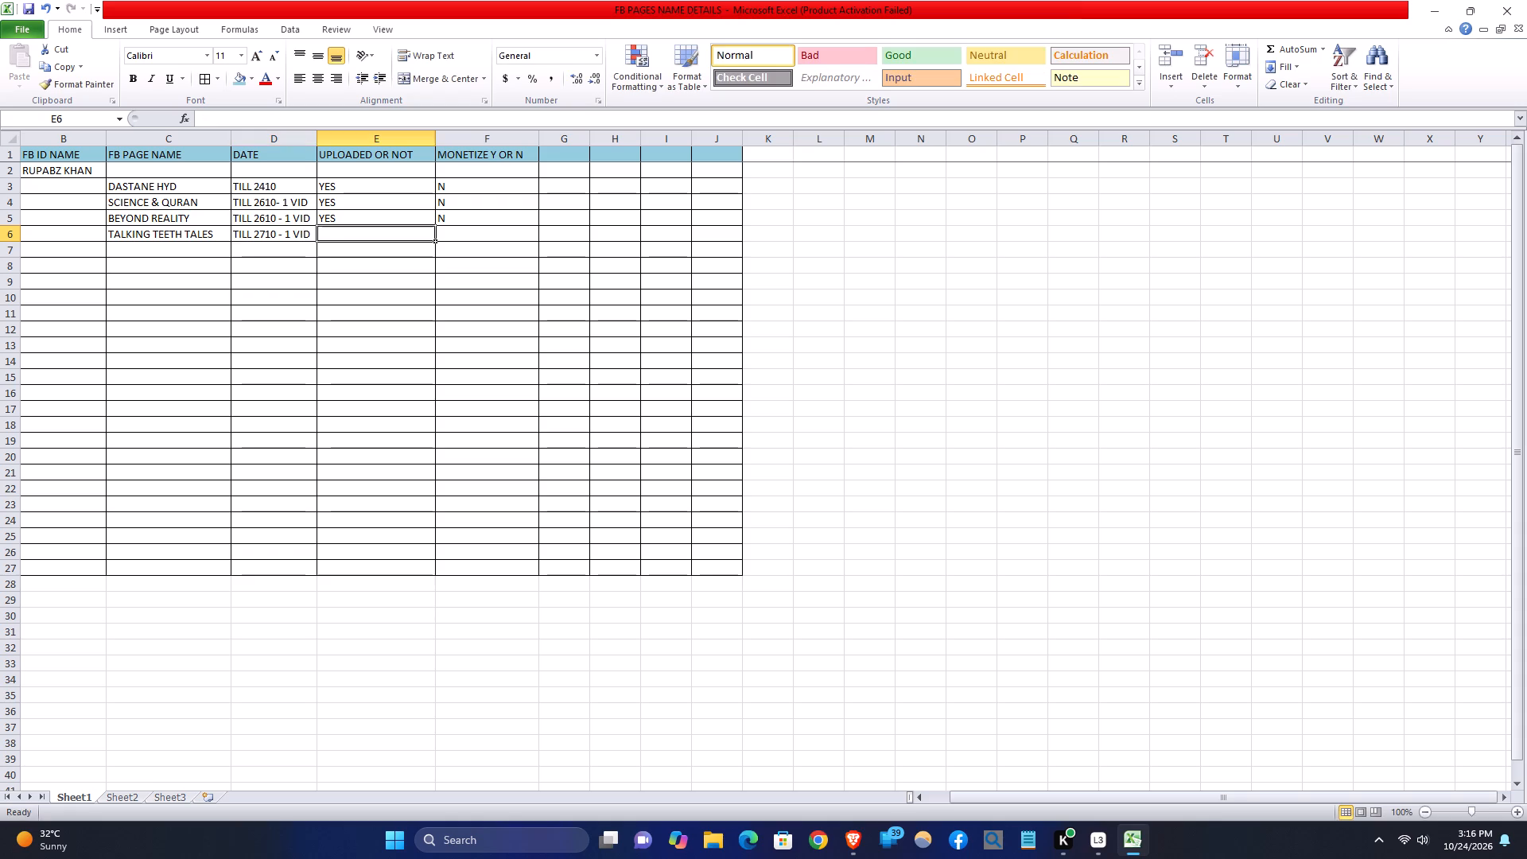
Fill YES down into cell E6 as the TALKING TEETH TALES upload status and enter N as its monetization status in F6.
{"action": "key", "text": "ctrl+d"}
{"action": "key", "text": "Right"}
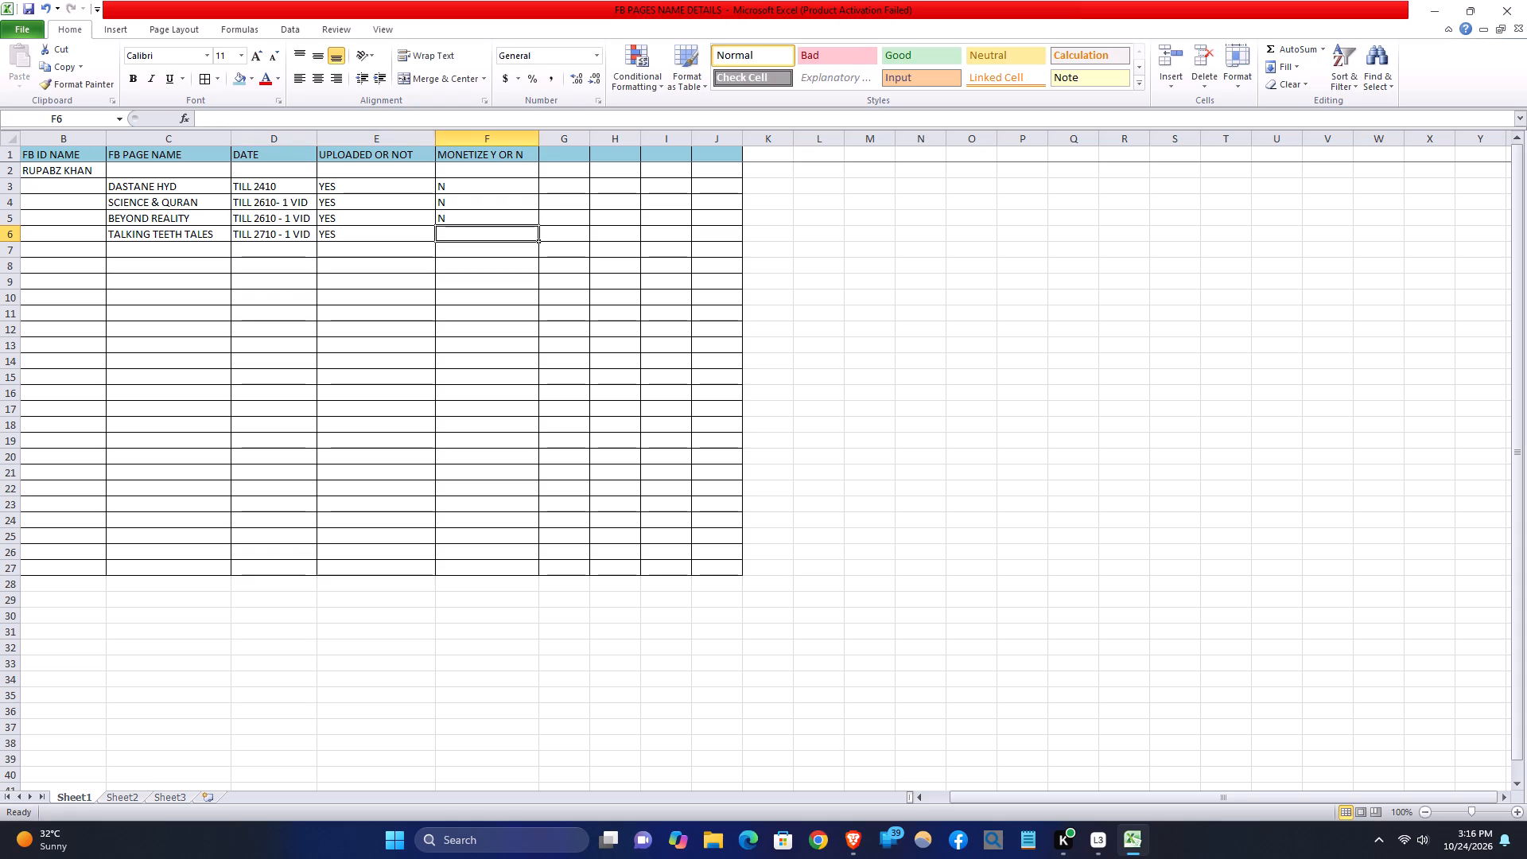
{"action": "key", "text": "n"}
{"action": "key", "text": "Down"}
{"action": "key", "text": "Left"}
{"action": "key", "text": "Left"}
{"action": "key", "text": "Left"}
Switch to Facebook in the browser and change the active profile to the Tiny wonderverse page.
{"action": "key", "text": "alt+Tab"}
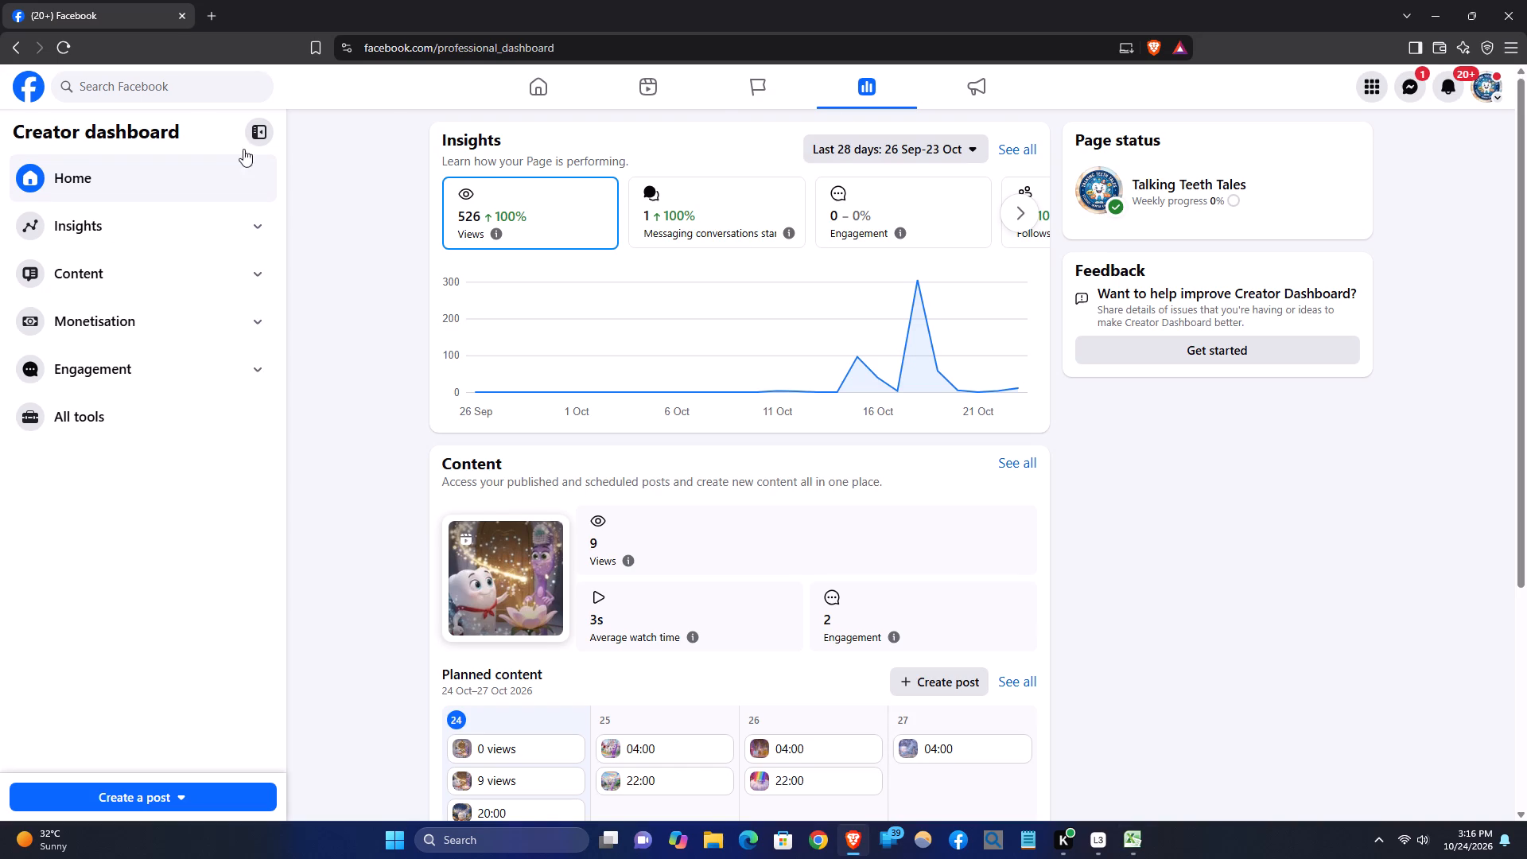
{"action": "left_click", "coordinate": [1488, 92]}
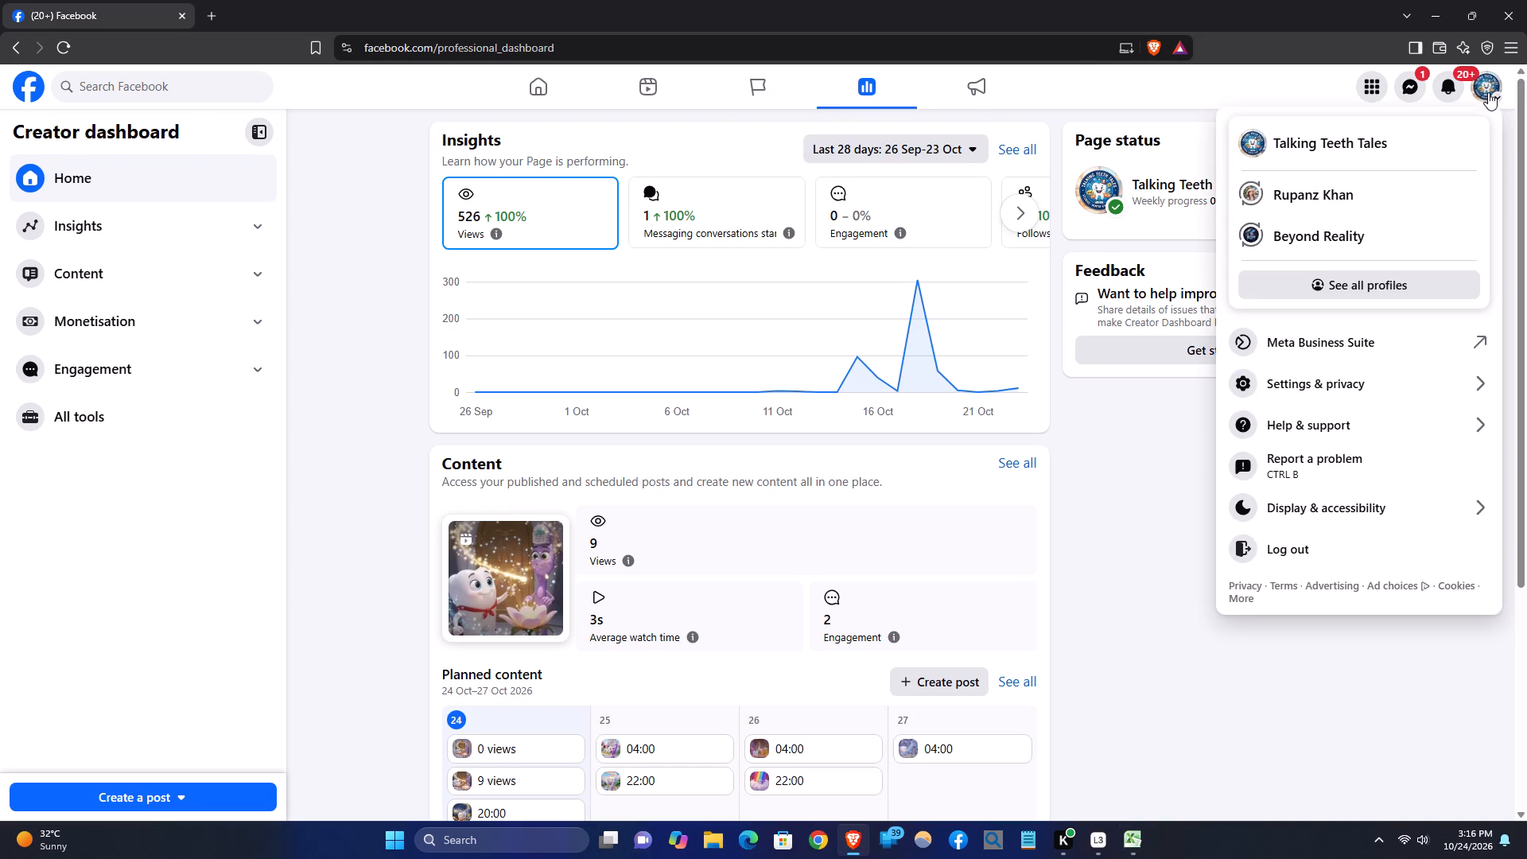
{"action": "left_click", "coordinate": [1400, 288]}
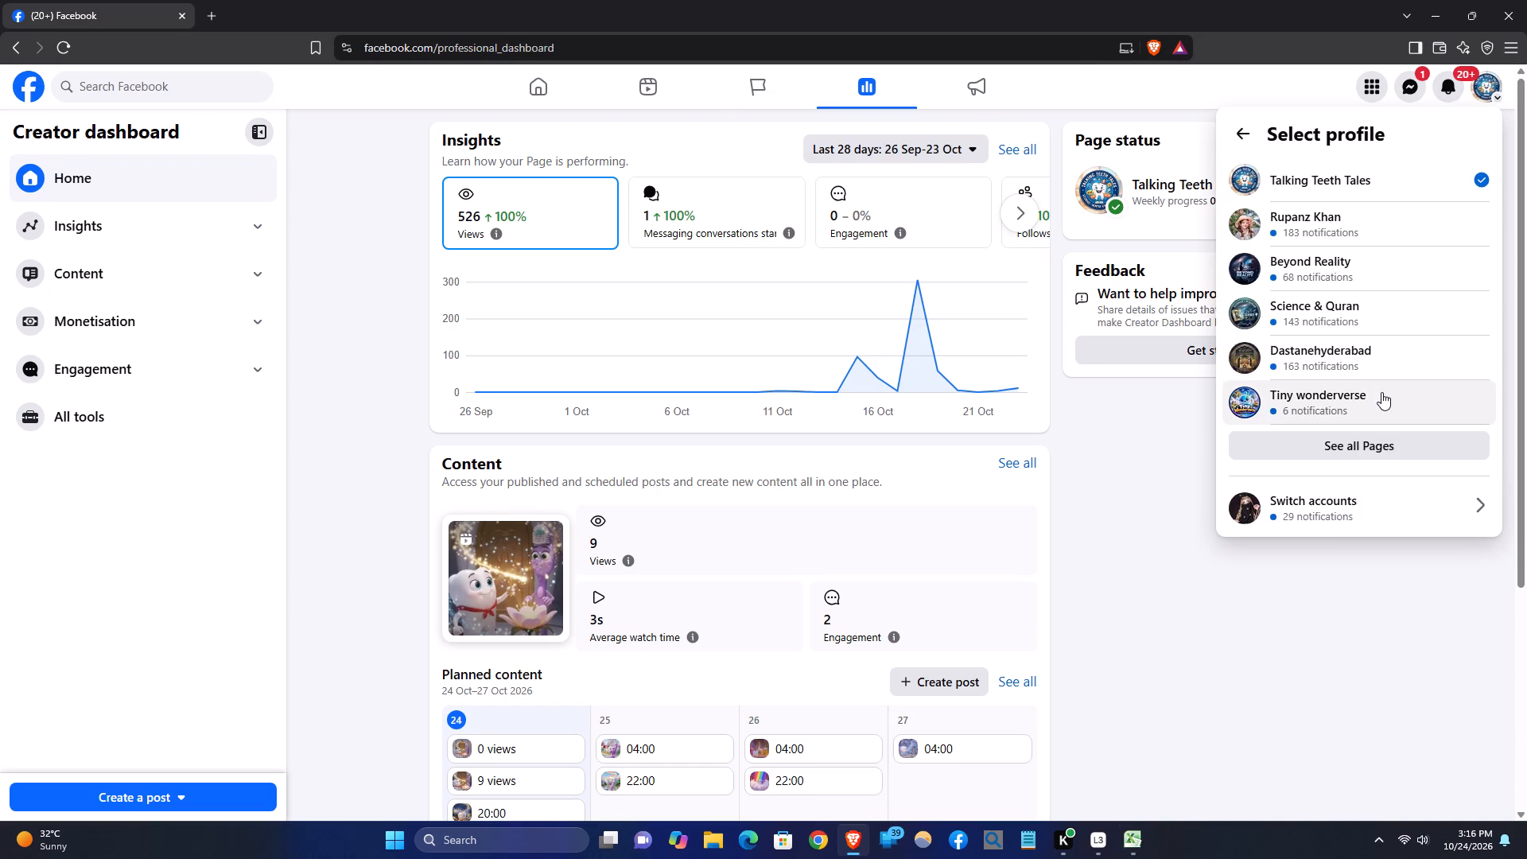
{"action": "left_click", "coordinate": [1381, 392]}
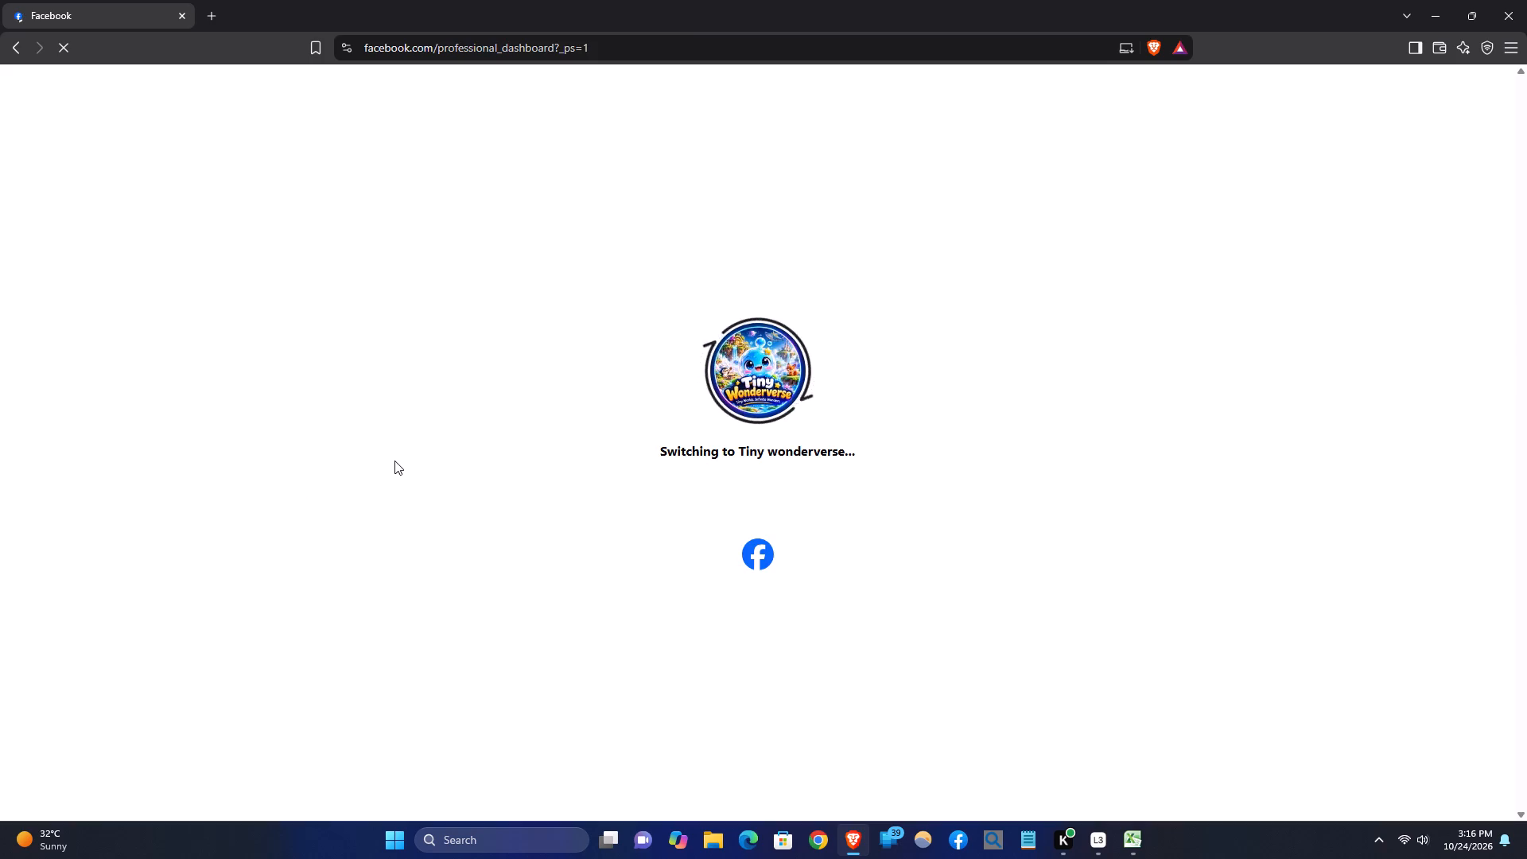
Check the Tiny wonderverse page's planned content and its list of people to invite, returning to the dashboard home.
{"action": "scroll", "coordinate": [734, 581], "scroll_direction": "down", "scroll_amount": 2}
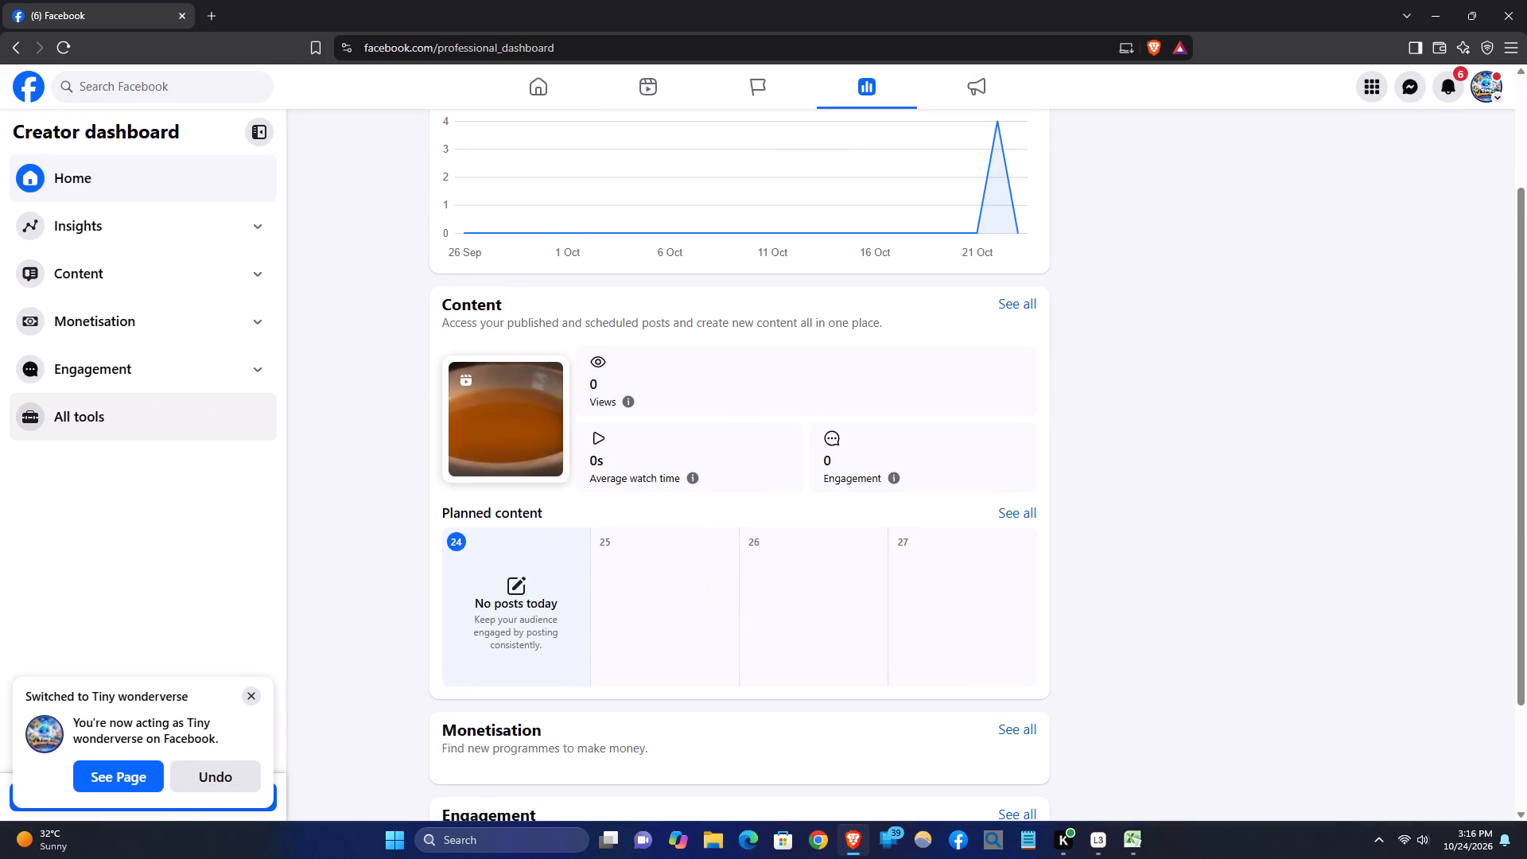
{"action": "scroll", "coordinate": [662, 755], "scroll_direction": "down", "scroll_amount": 3}
{"action": "scroll", "coordinate": [637, 534], "scroll_direction": "up", "scroll_amount": 3}
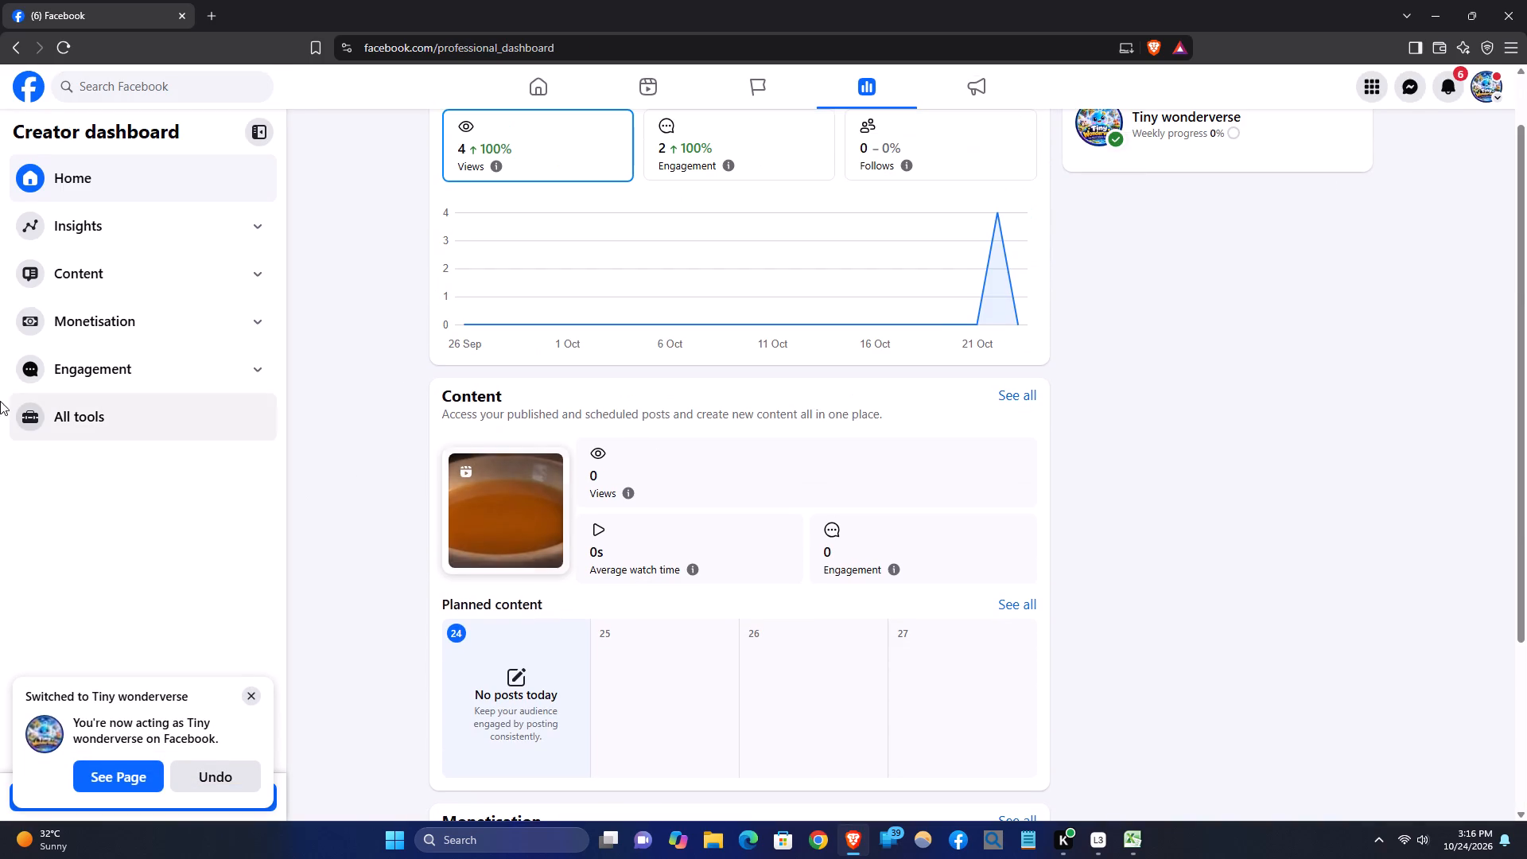
{"action": "left_click", "coordinate": [66, 369]}
{"action": "left_click", "coordinate": [133, 567]}
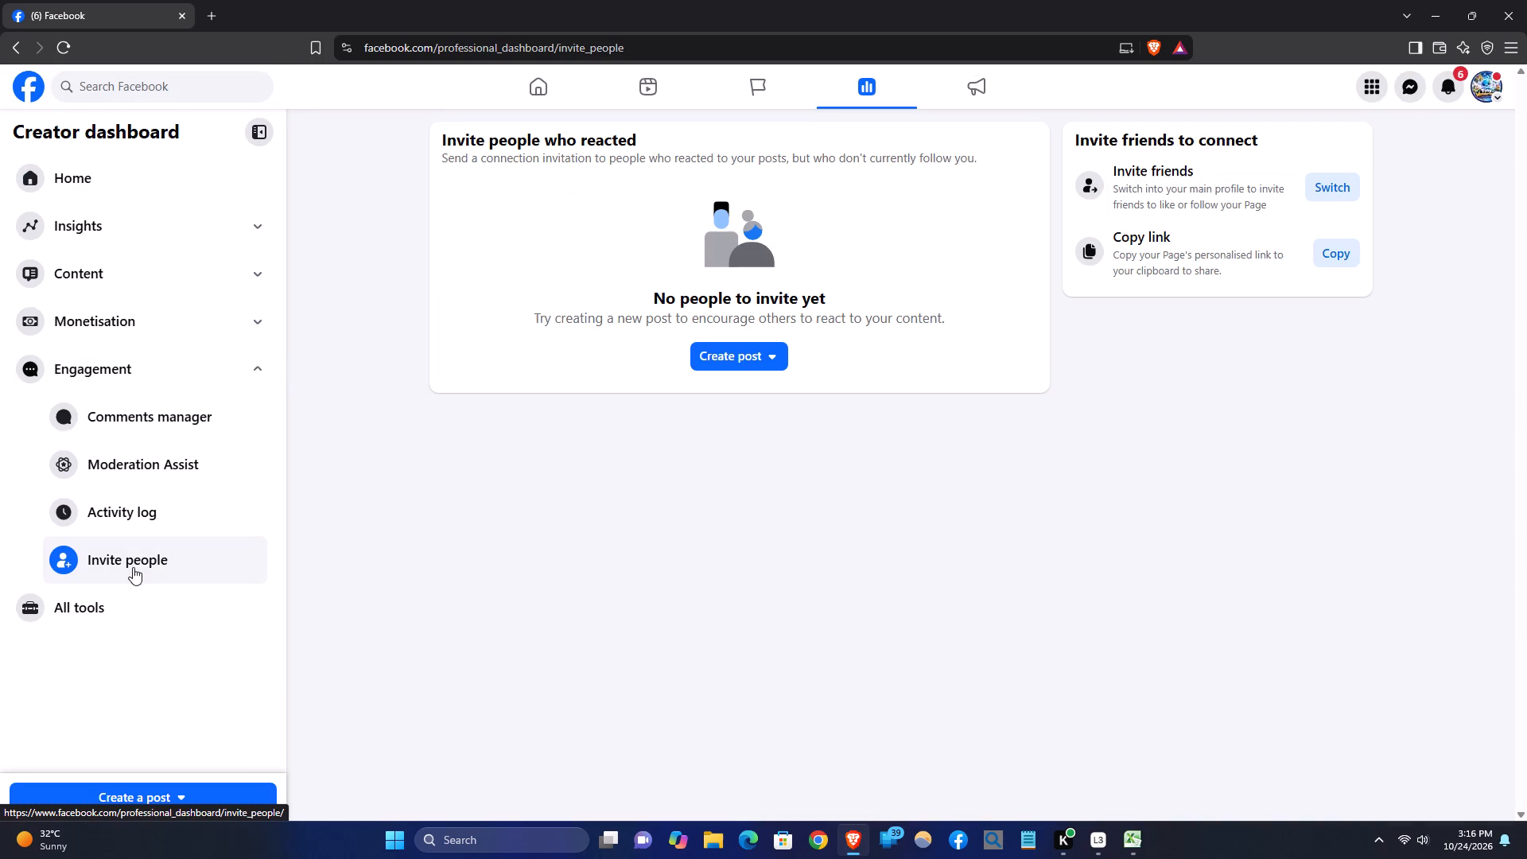
{"action": "left_click", "coordinate": [252, 374]}
{"action": "left_click", "coordinate": [197, 189]}
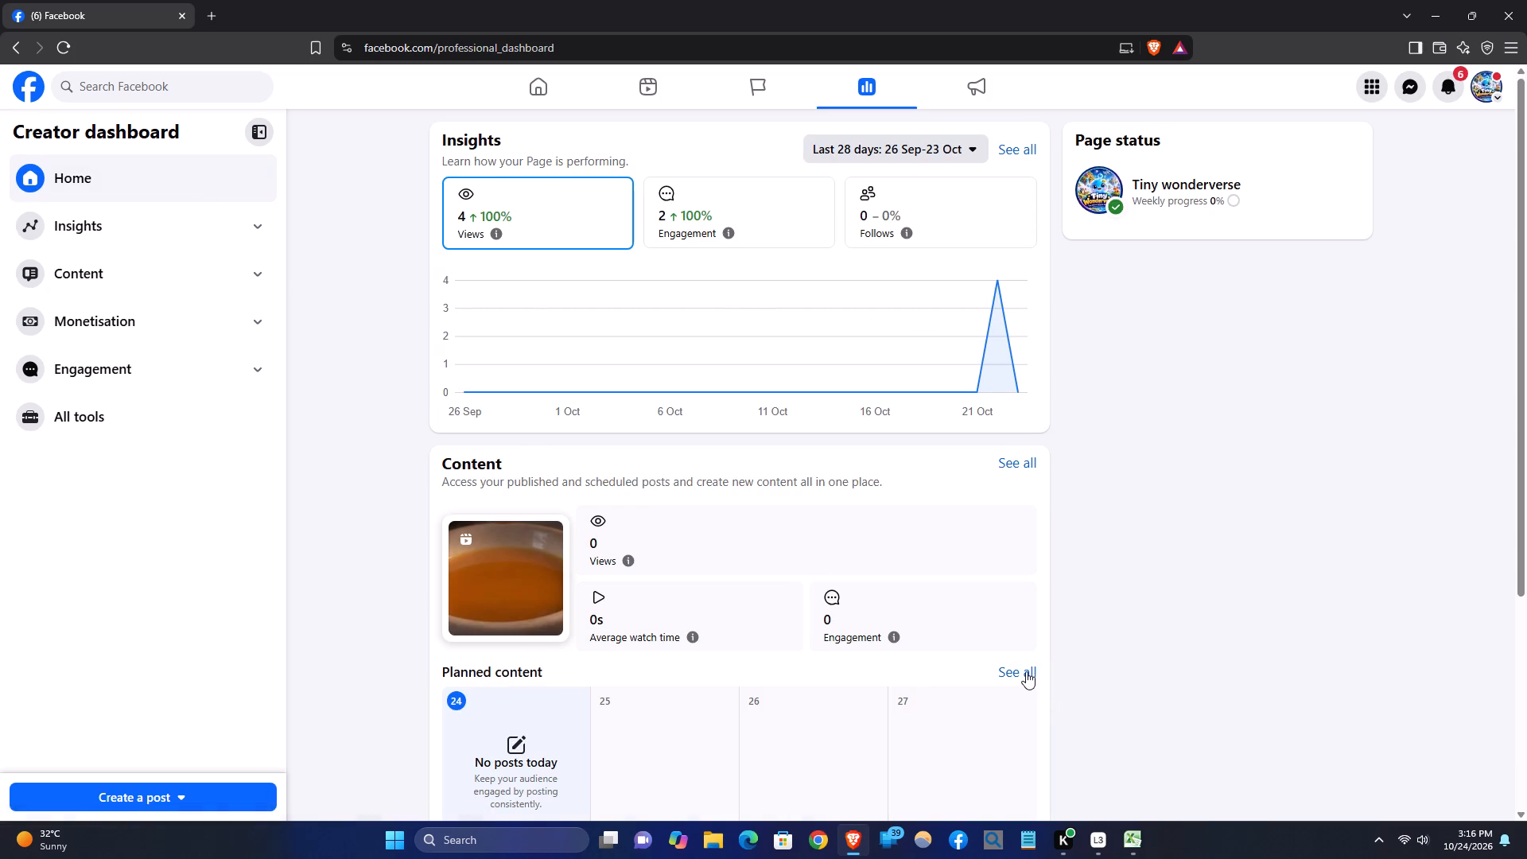
Switch to the Excel workbook and enter TINY WONDERVERSE as the page name in cell C7.
{"action": "key", "text": "alt+Tab"}
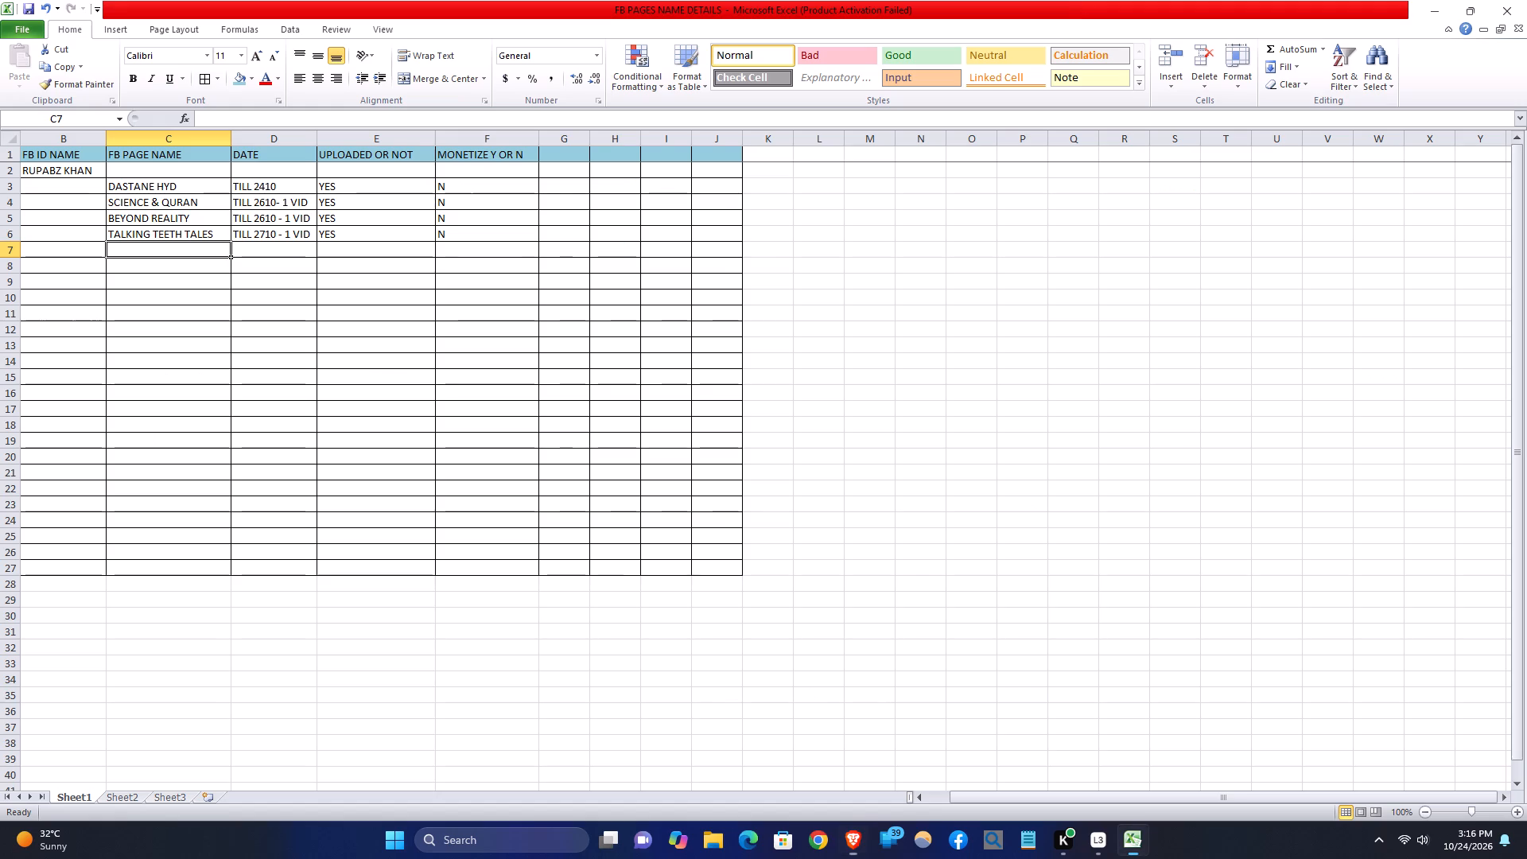
{"action": "key", "text": "alt+Tab"}
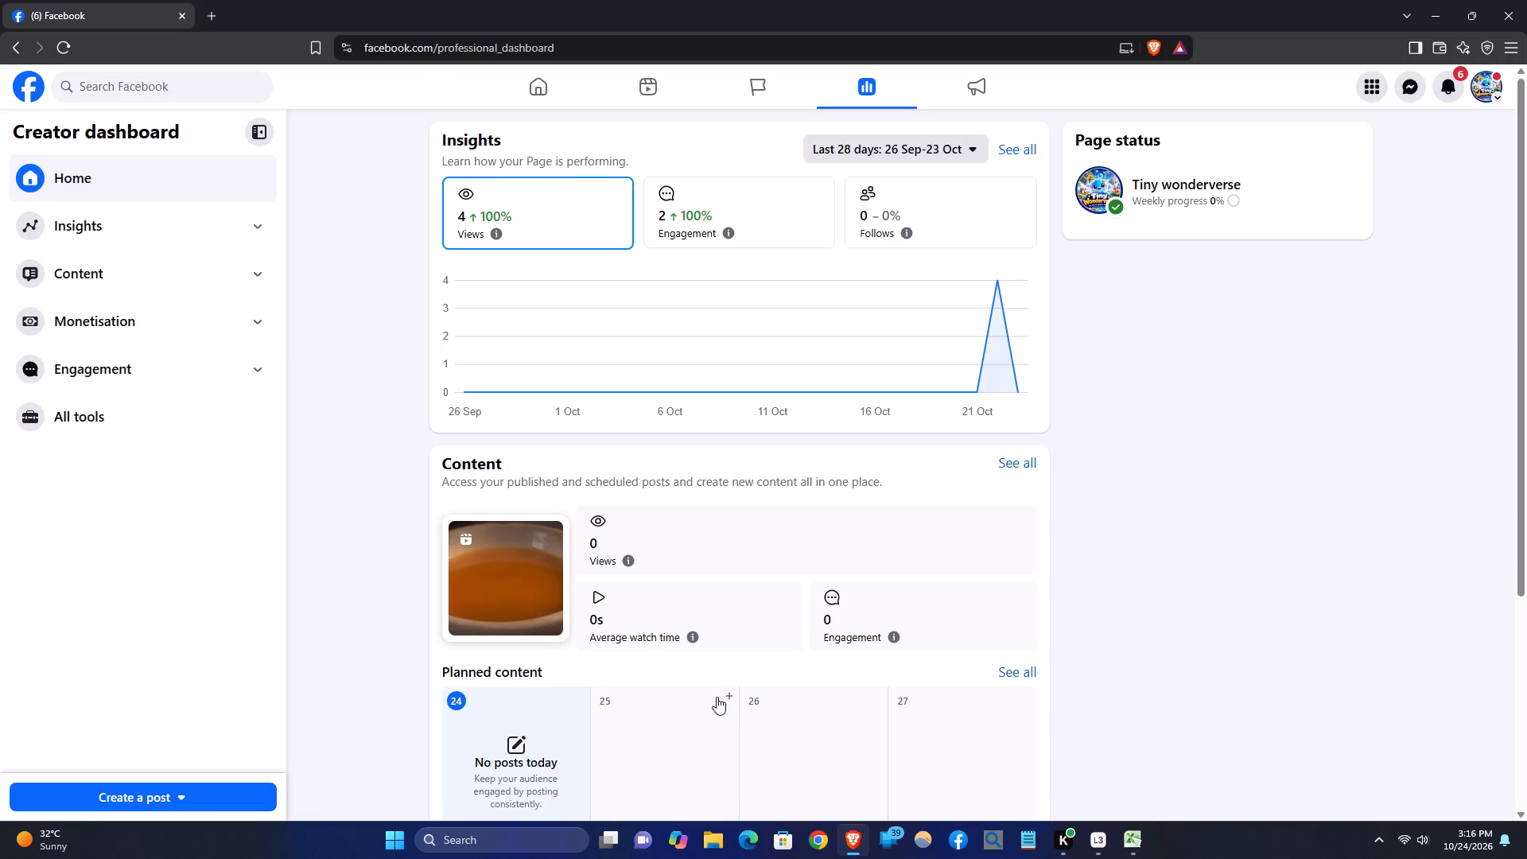
{"action": "key", "text": "alt+Tab"}
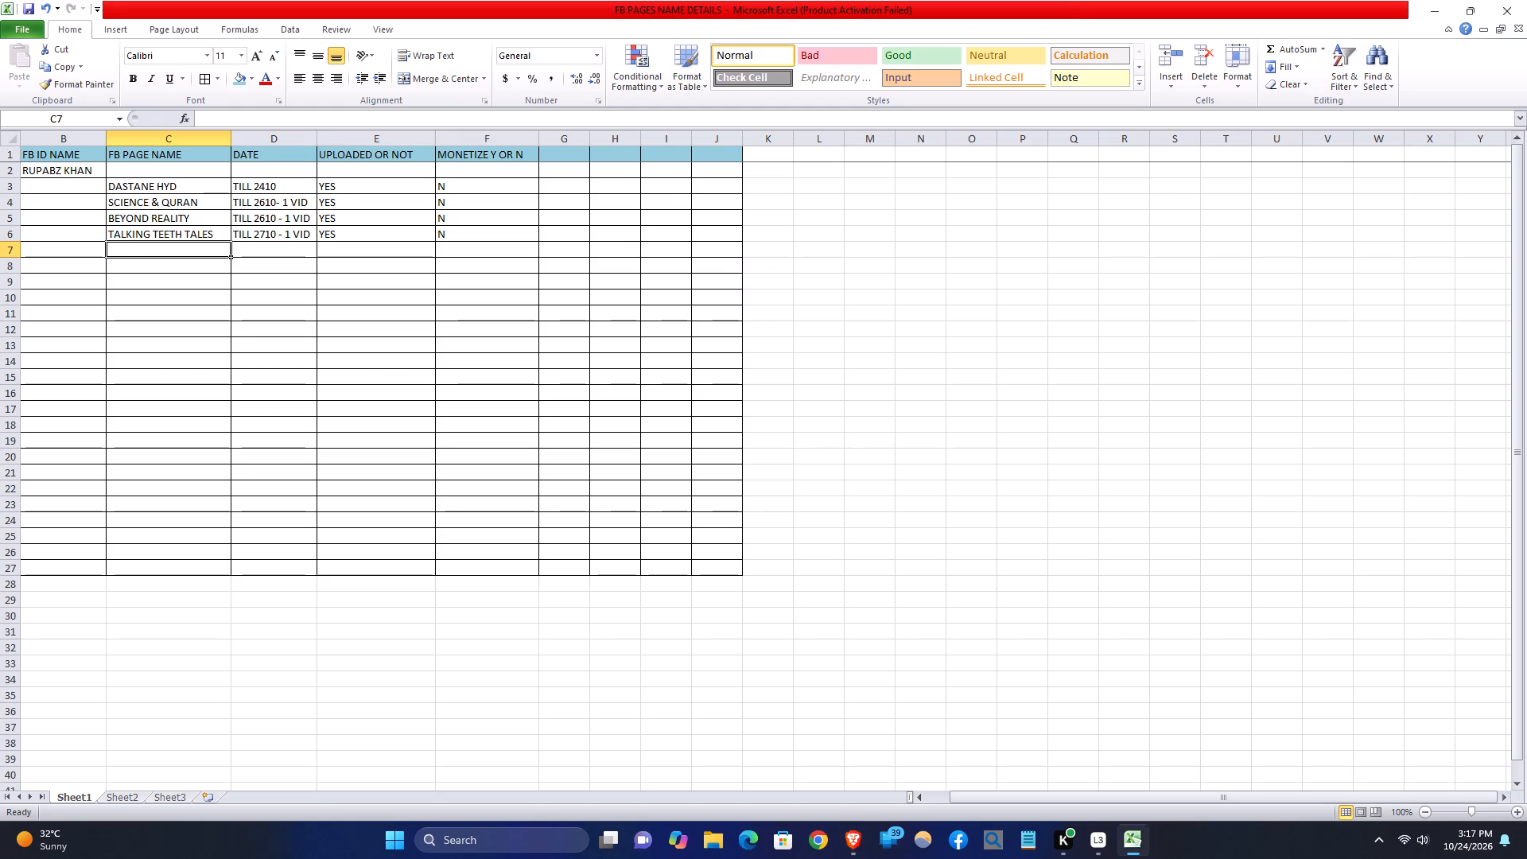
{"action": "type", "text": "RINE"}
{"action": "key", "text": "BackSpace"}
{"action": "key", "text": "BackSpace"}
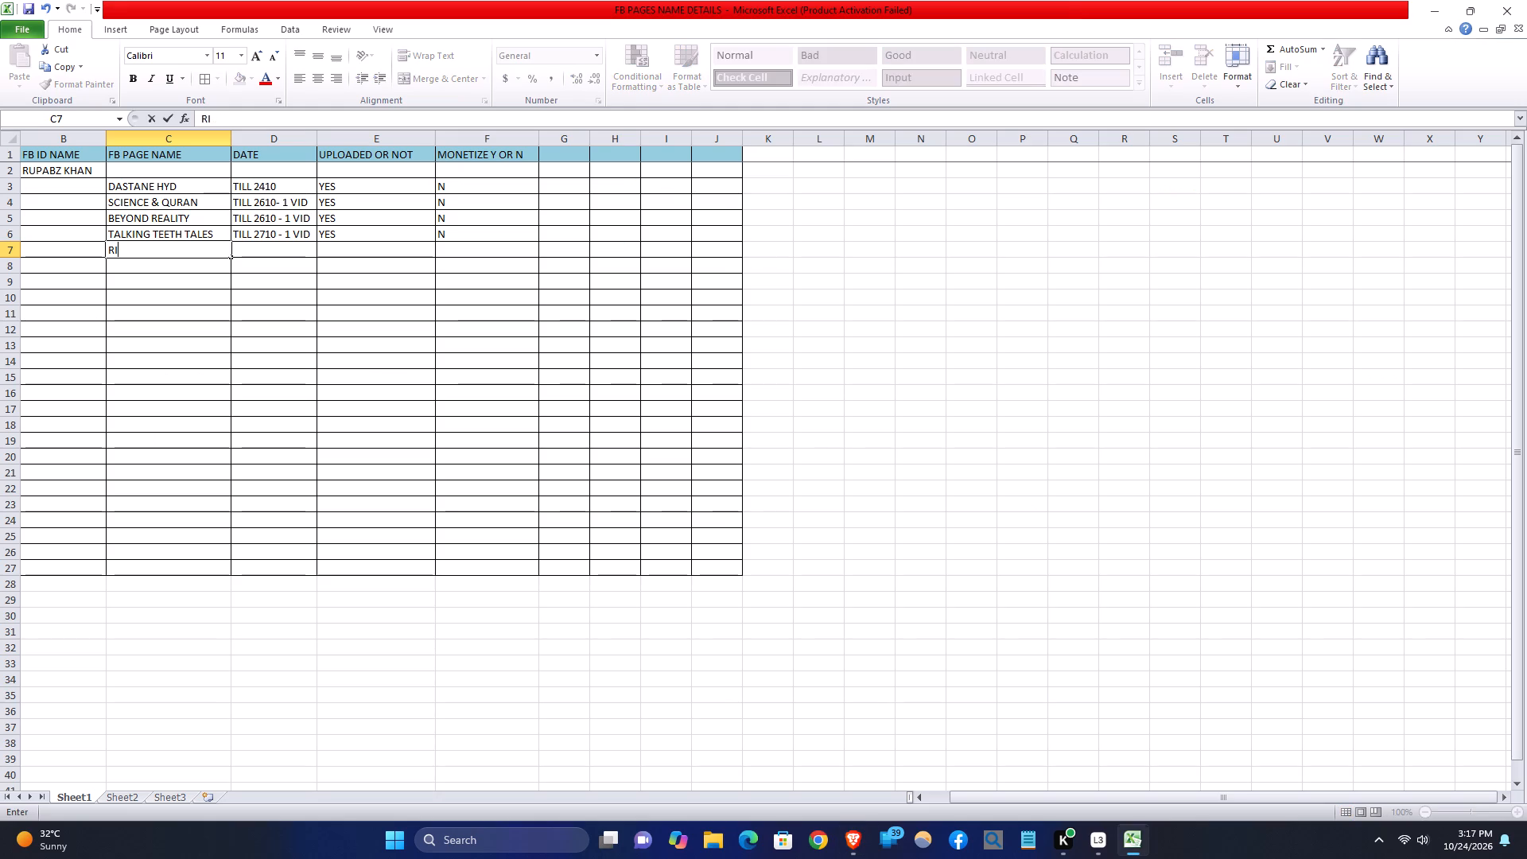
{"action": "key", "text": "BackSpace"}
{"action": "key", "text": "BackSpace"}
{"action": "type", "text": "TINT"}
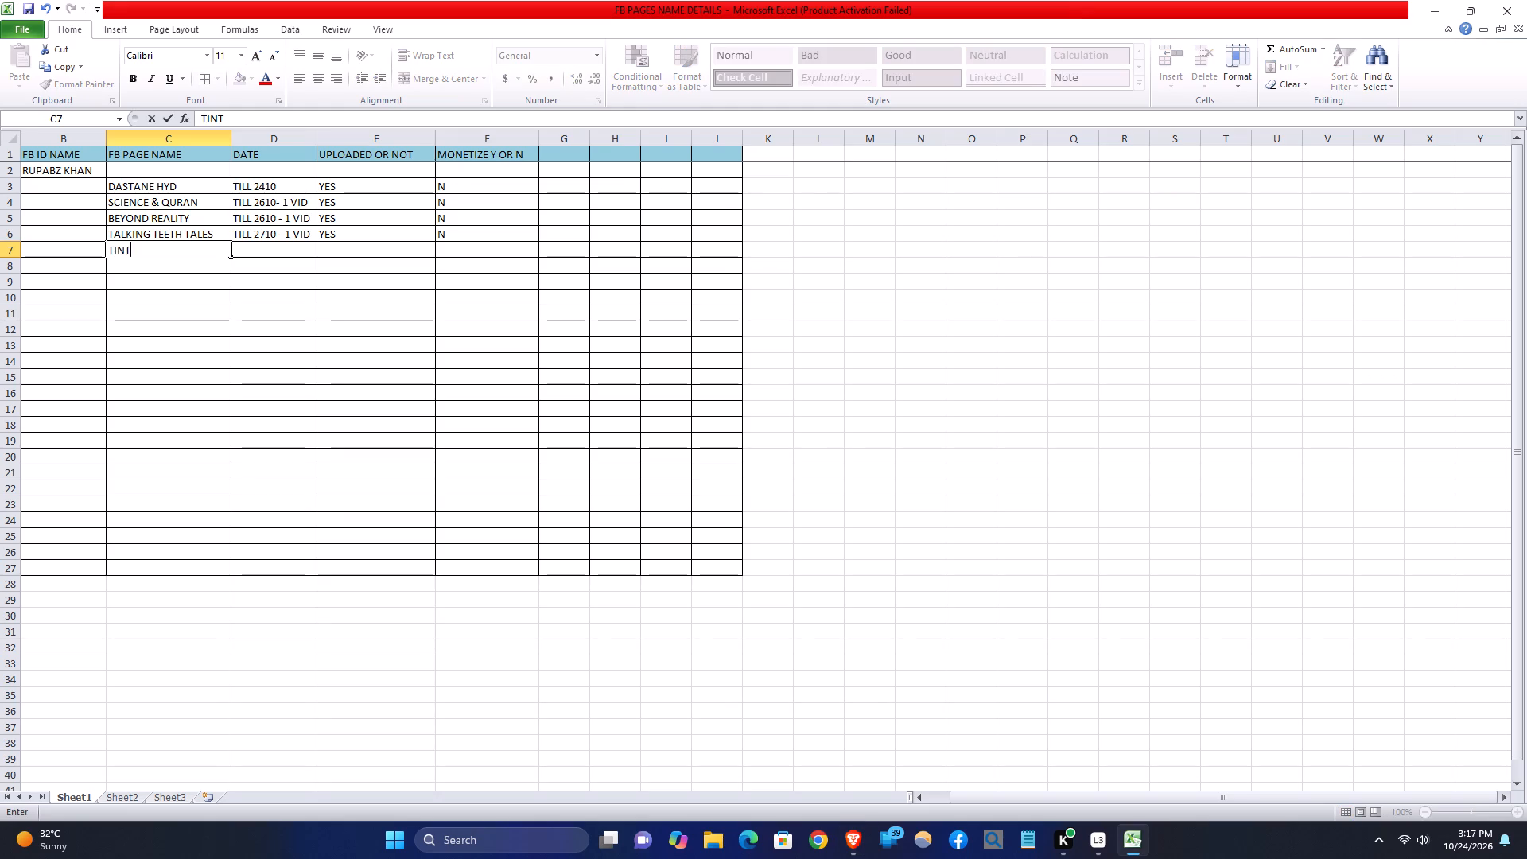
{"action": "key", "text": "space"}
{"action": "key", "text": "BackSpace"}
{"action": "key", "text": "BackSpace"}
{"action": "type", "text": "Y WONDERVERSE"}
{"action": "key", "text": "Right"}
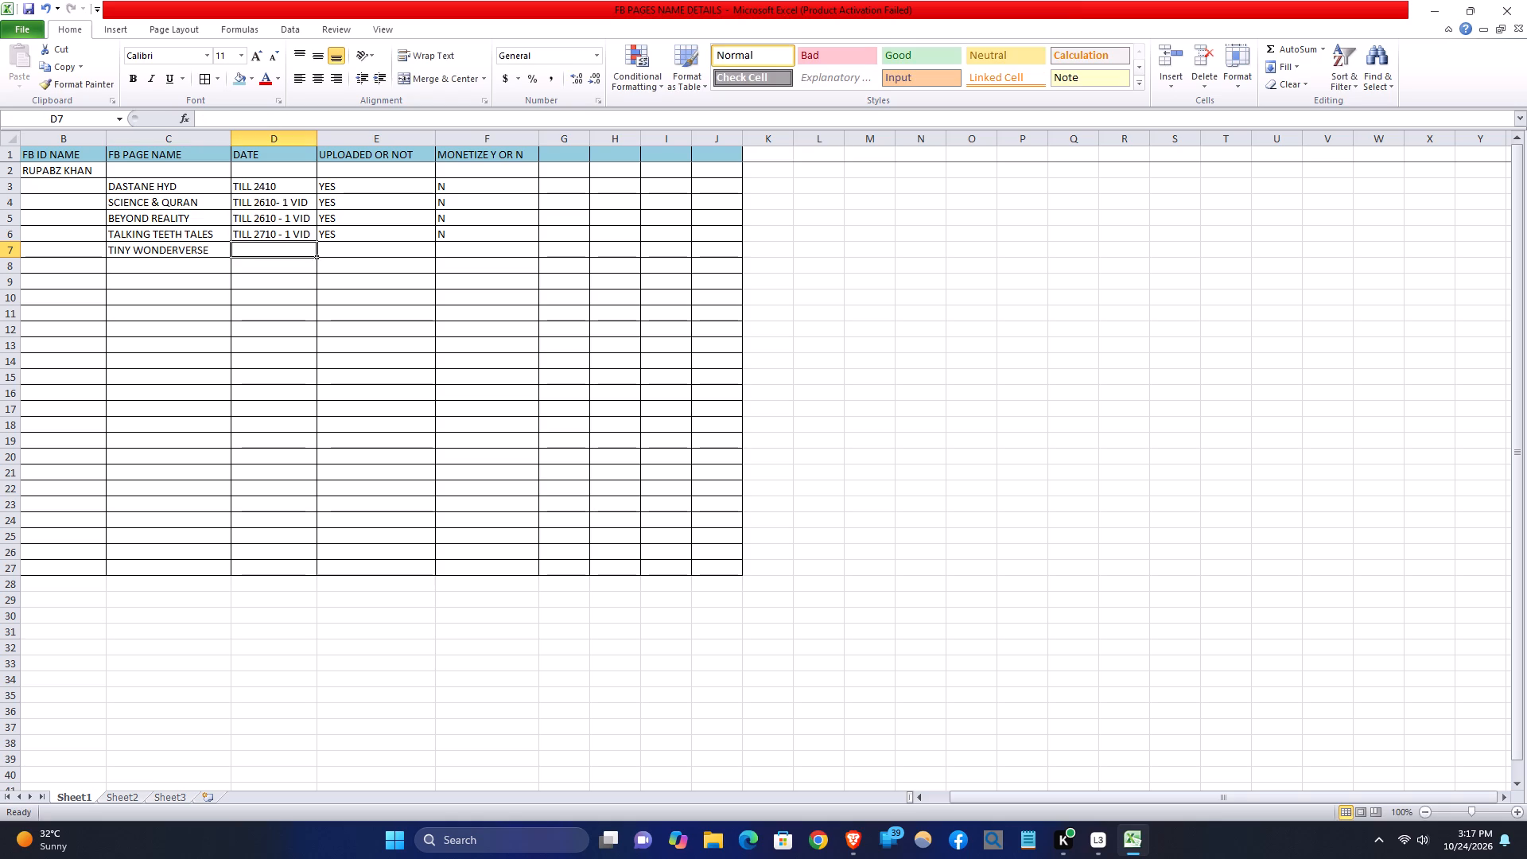
Complete the TINY WONDERVERSE row with NOT as the date, N as upload status and N as monetization status.
{"action": "type", "text": "NOT"}
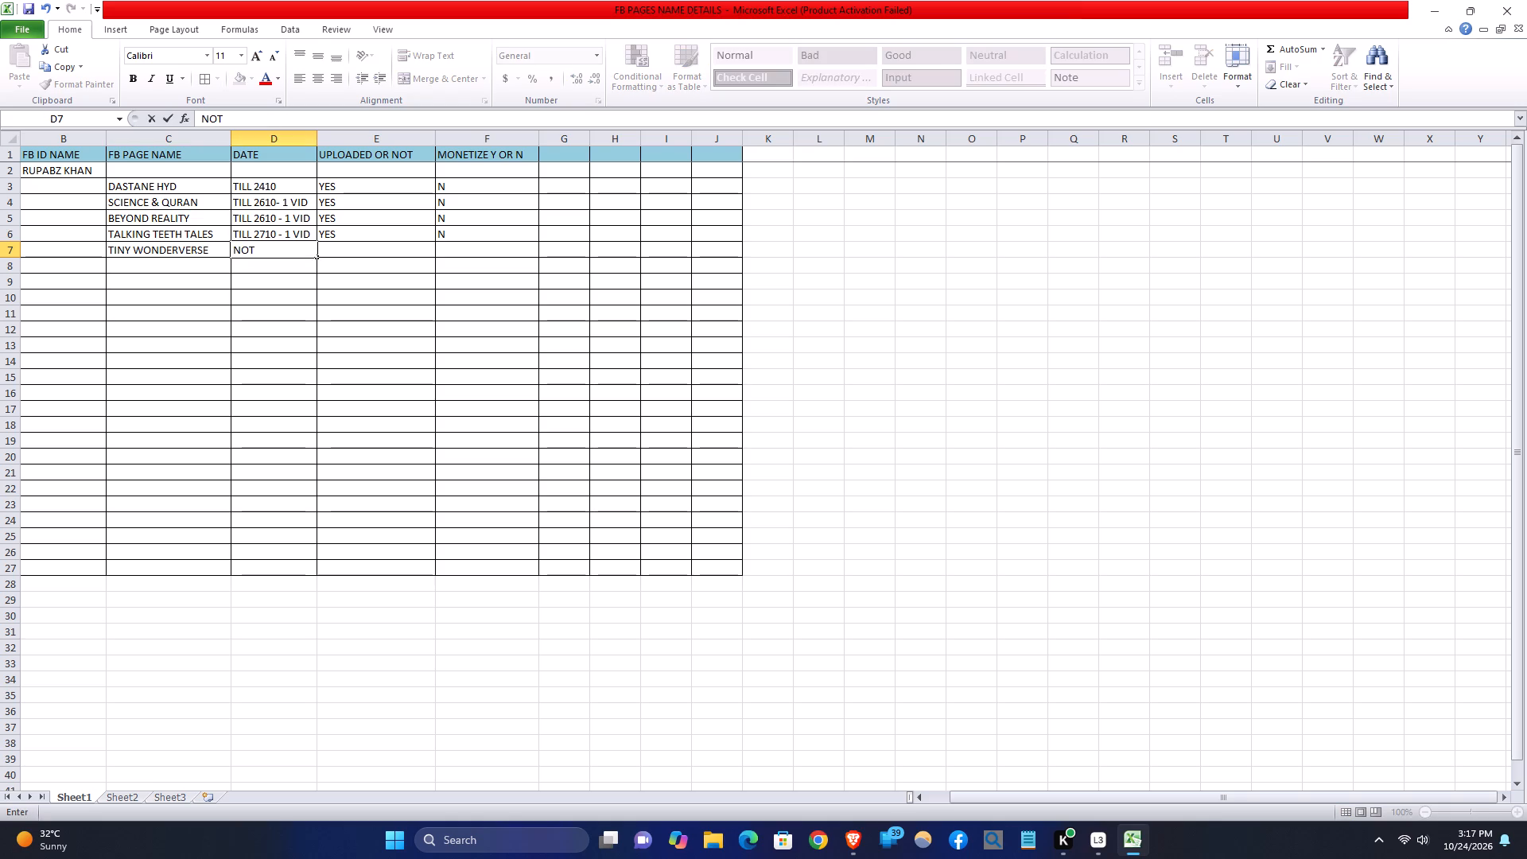
{"action": "key", "text": "Right"}
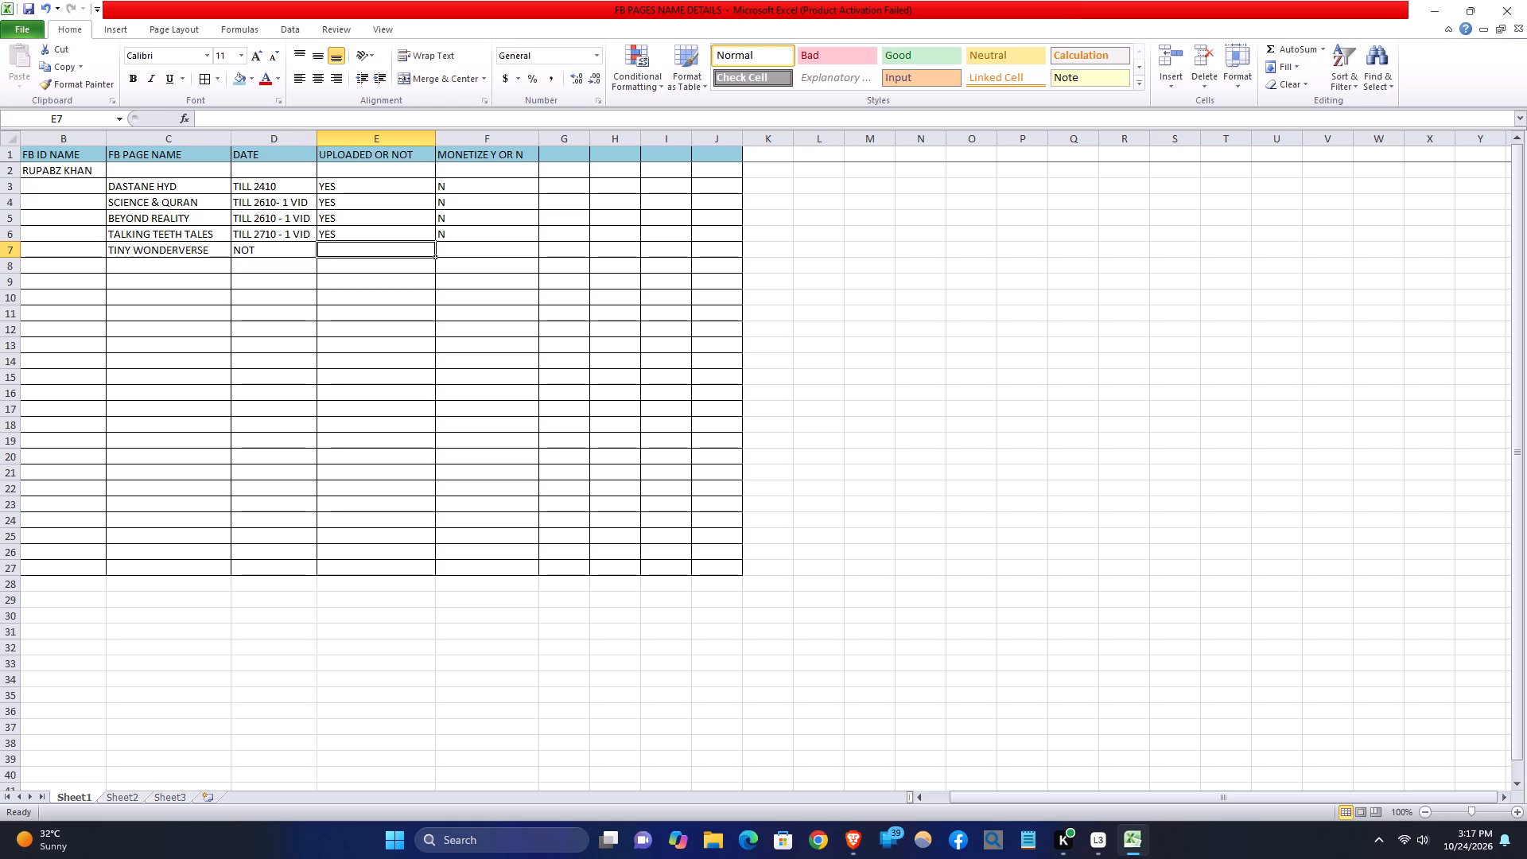
{"action": "key", "text": "n"}
{"action": "key", "text": "Right"}
{"action": "key", "text": "n"}
{"action": "key", "text": "Down"}
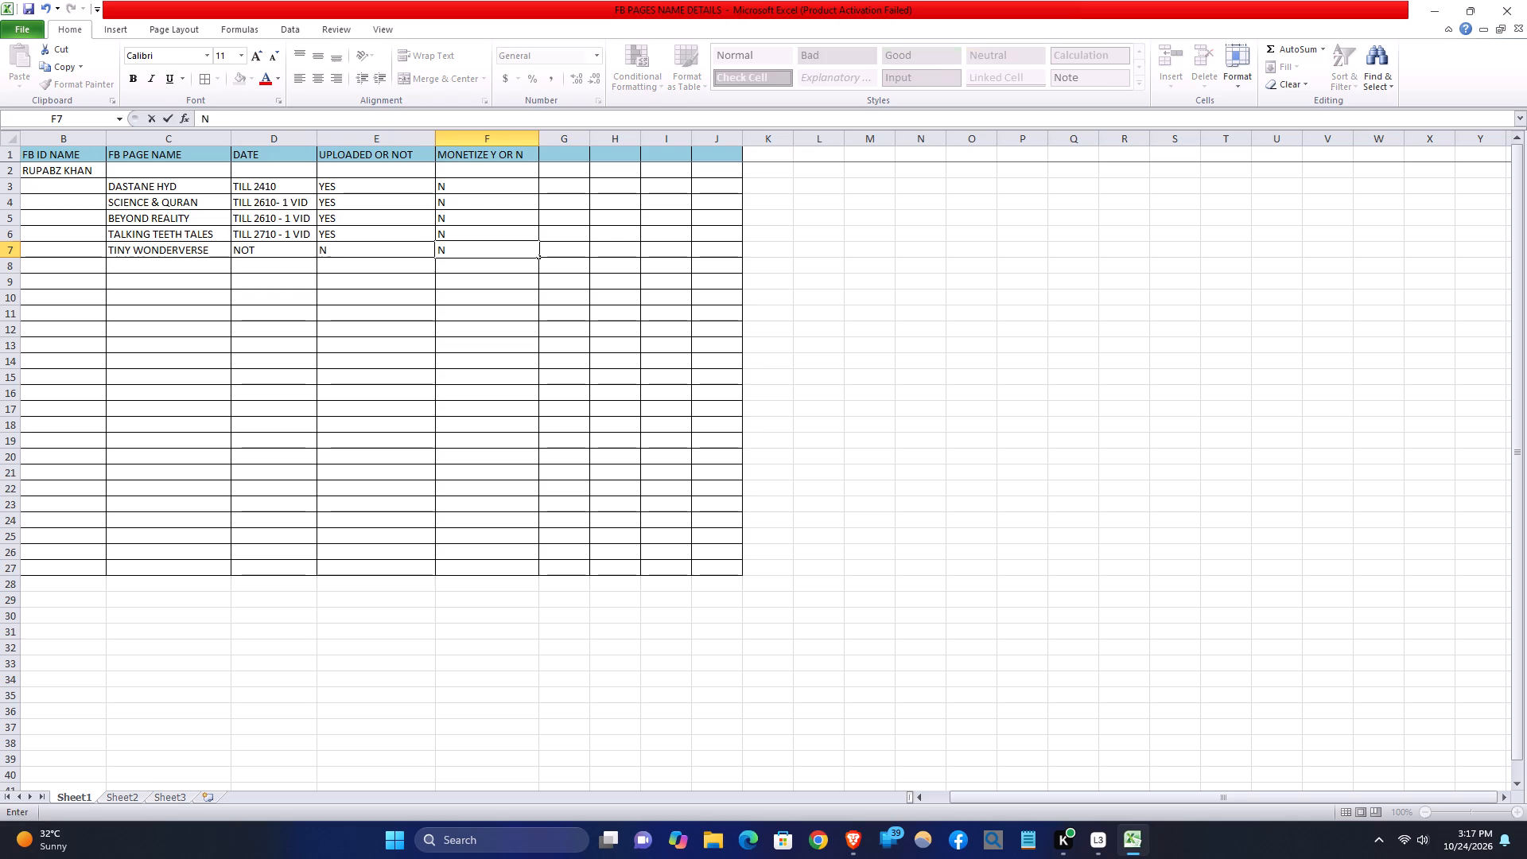
Select cell A8 in the SL.NO column, at the start of the row below TINY WONDERVERSE.
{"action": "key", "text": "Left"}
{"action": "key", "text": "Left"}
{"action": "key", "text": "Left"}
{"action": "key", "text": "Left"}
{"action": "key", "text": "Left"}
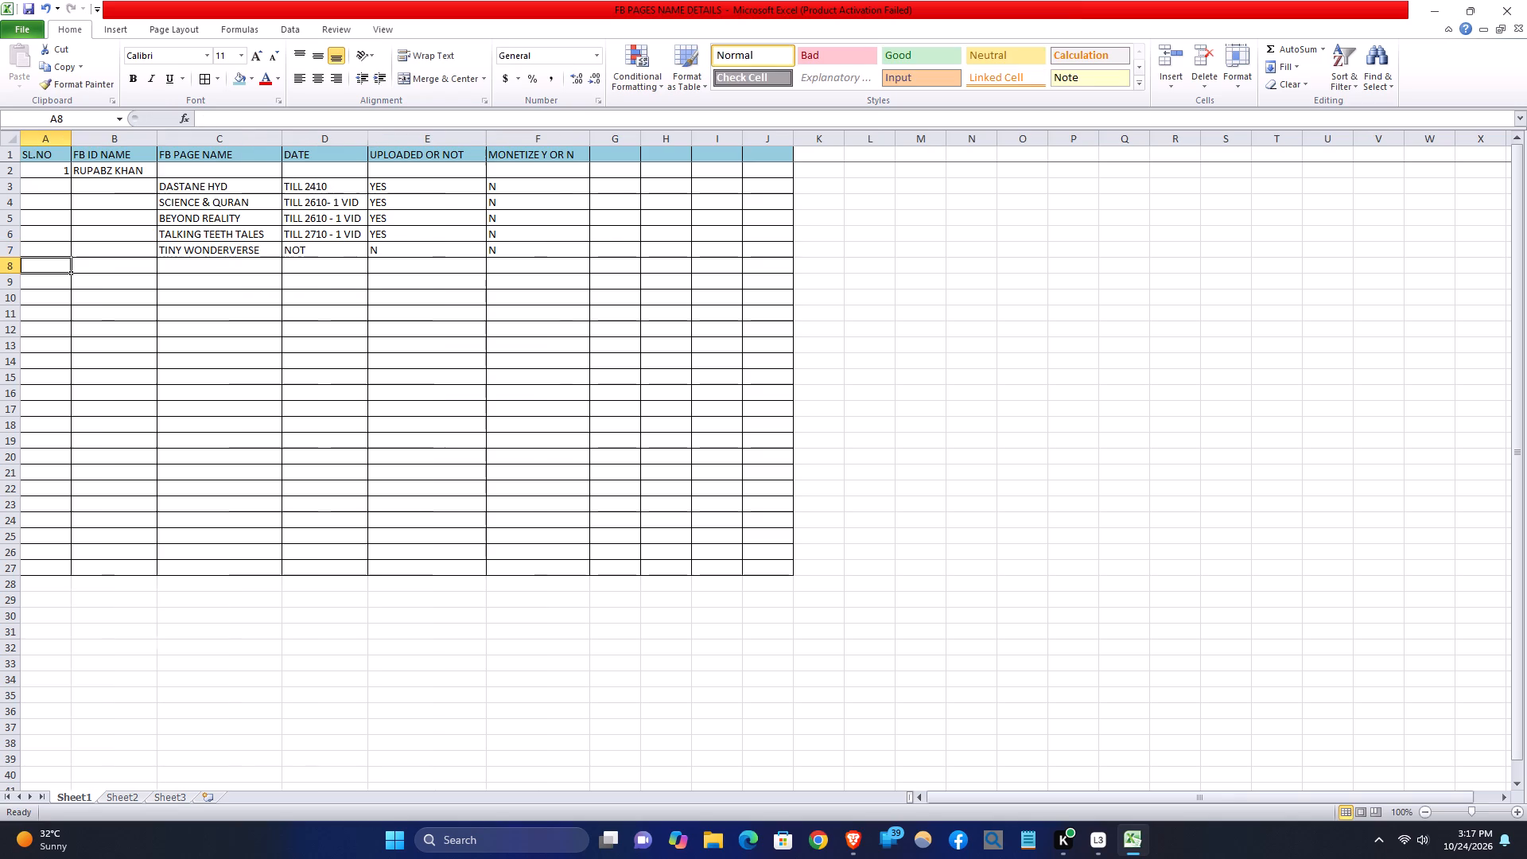
Make the header row bold from SL.NO through column J (A1:J1).
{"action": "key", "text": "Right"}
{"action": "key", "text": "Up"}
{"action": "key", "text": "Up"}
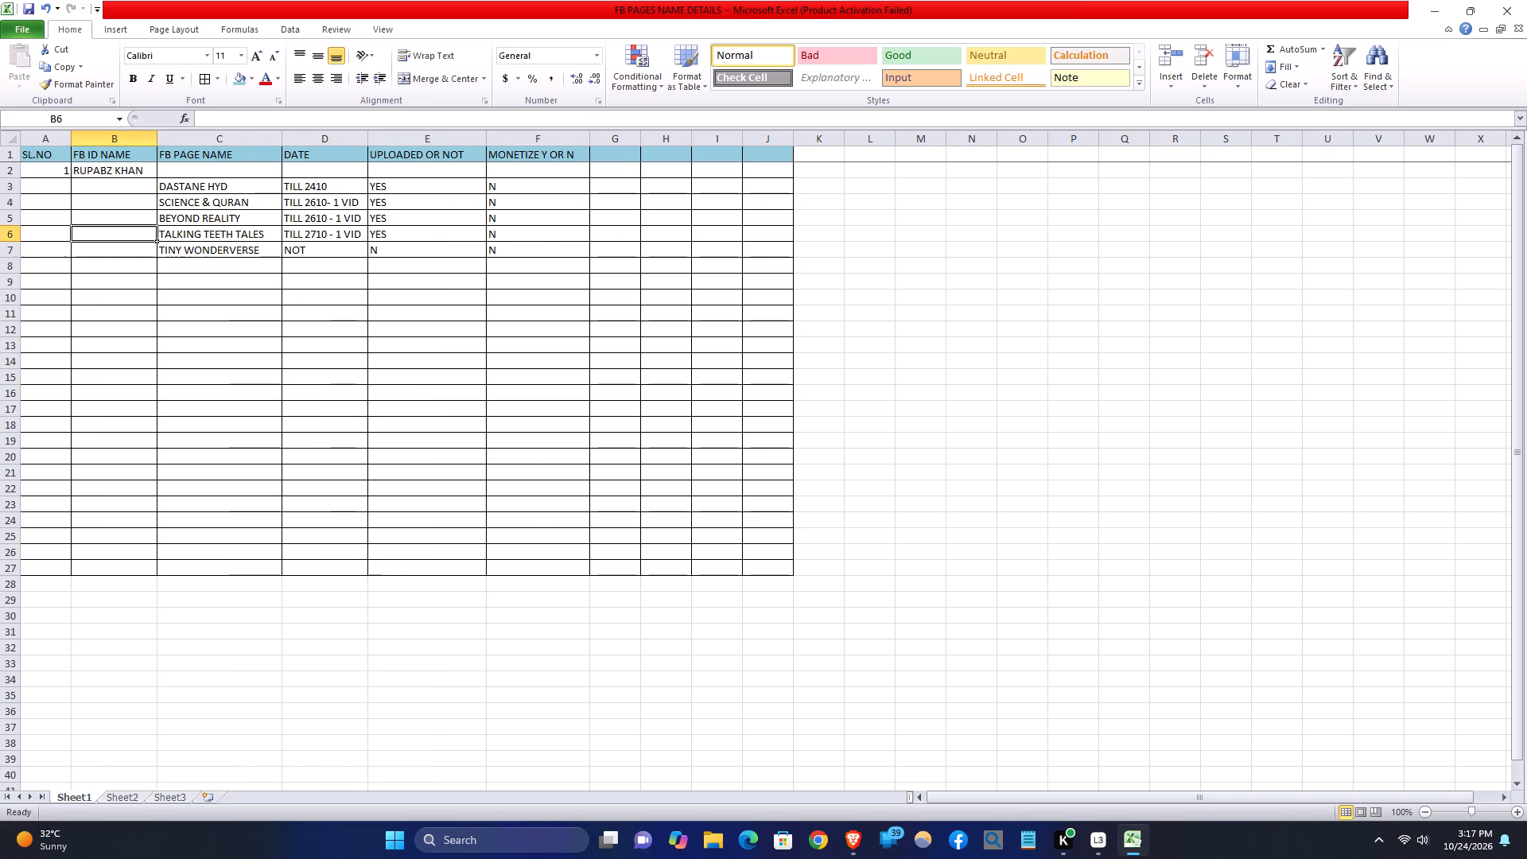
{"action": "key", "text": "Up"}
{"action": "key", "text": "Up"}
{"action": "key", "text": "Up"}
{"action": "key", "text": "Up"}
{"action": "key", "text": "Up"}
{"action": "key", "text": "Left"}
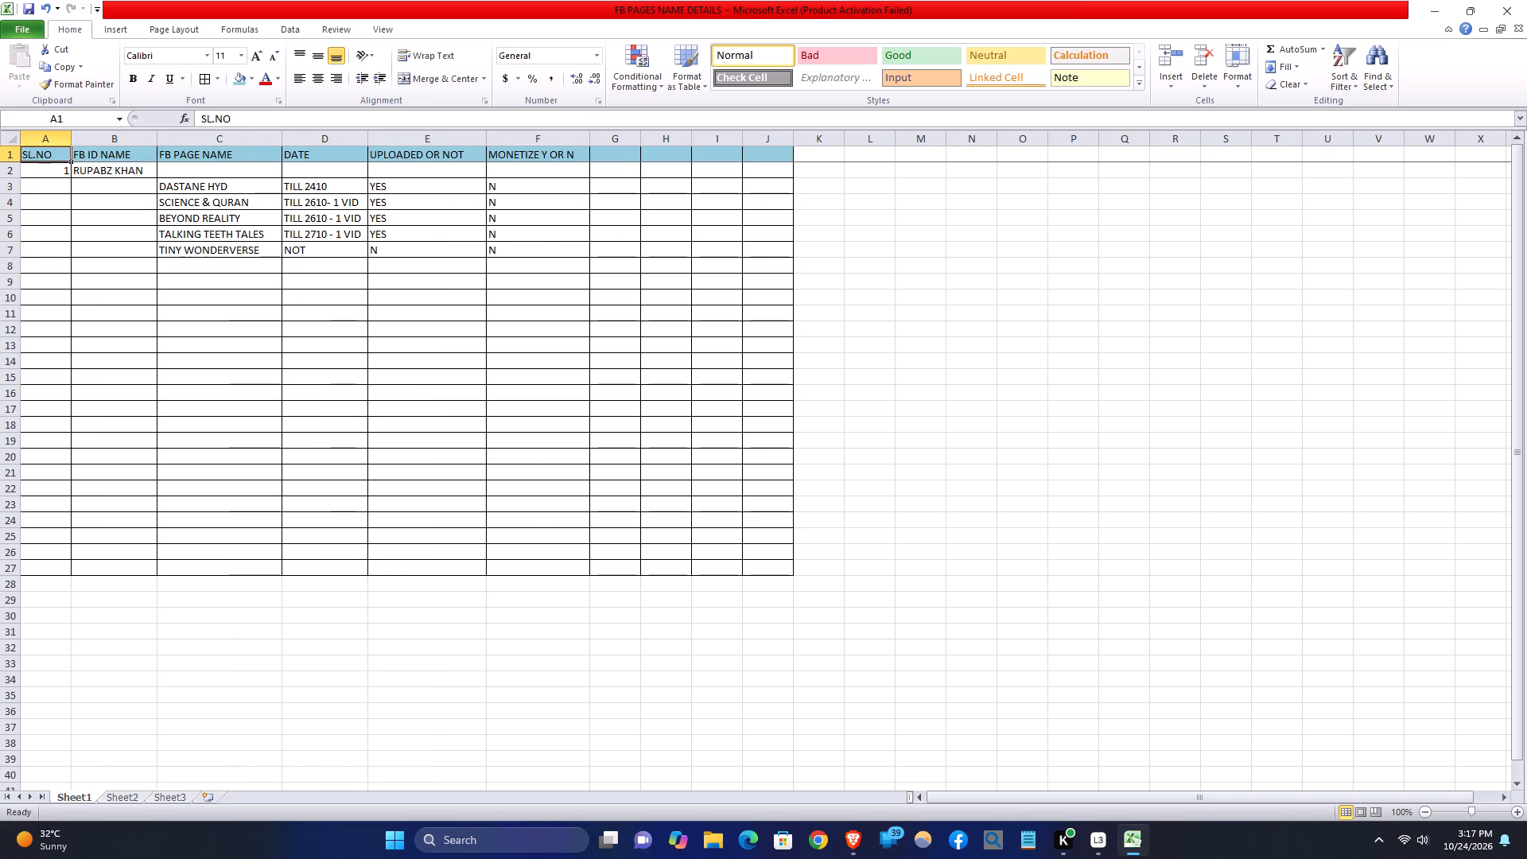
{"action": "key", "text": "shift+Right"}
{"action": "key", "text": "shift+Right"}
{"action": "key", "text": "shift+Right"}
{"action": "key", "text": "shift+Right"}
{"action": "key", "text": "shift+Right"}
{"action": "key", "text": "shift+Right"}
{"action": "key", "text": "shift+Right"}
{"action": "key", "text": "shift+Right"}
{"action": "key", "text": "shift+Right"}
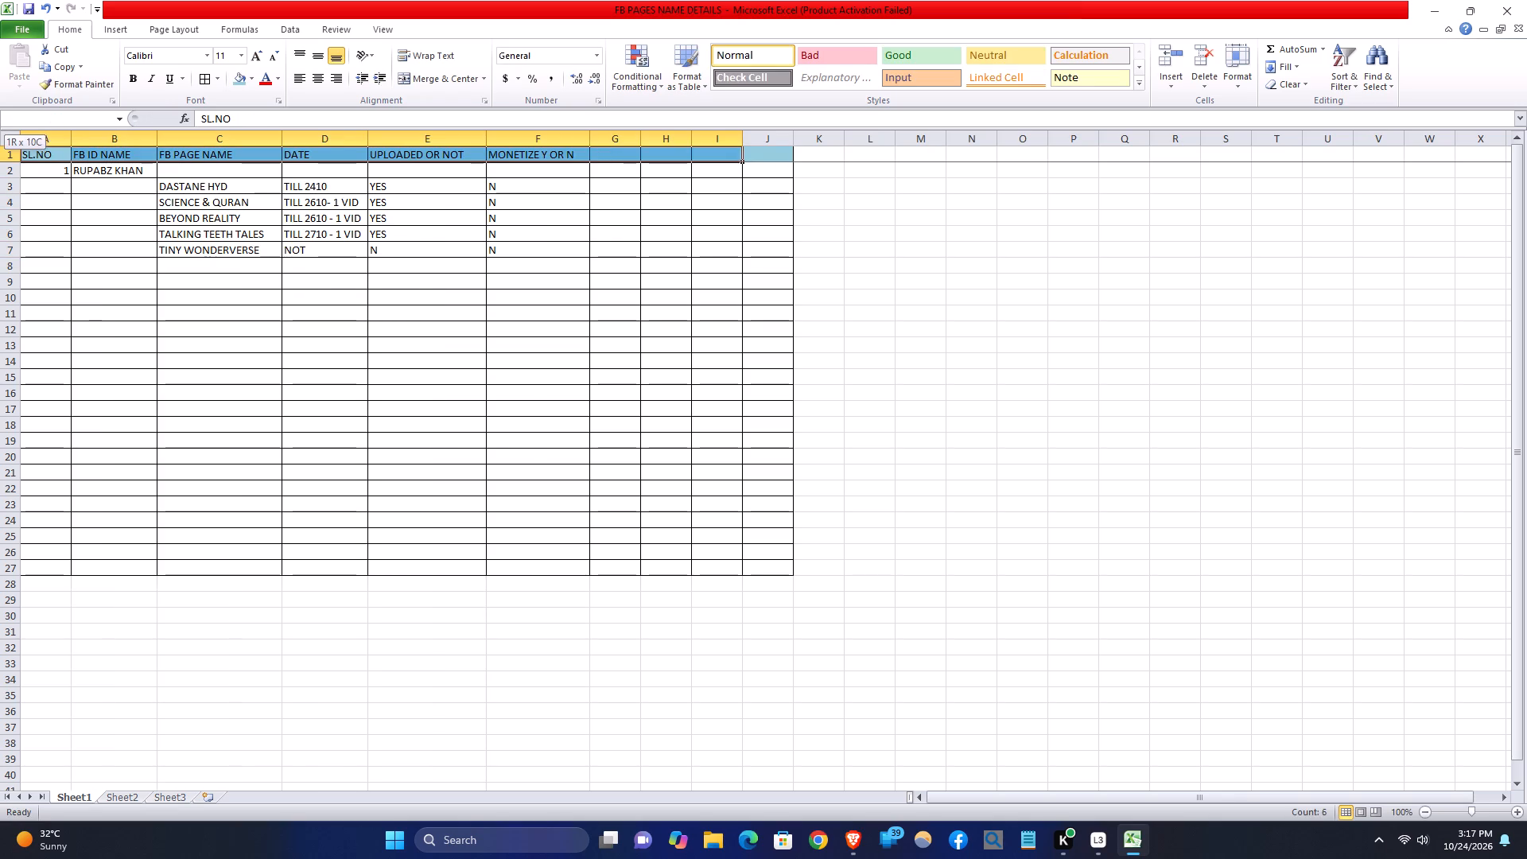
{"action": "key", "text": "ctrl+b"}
Make the first serial number and its Facebook ID name bold in cells A2:B2.
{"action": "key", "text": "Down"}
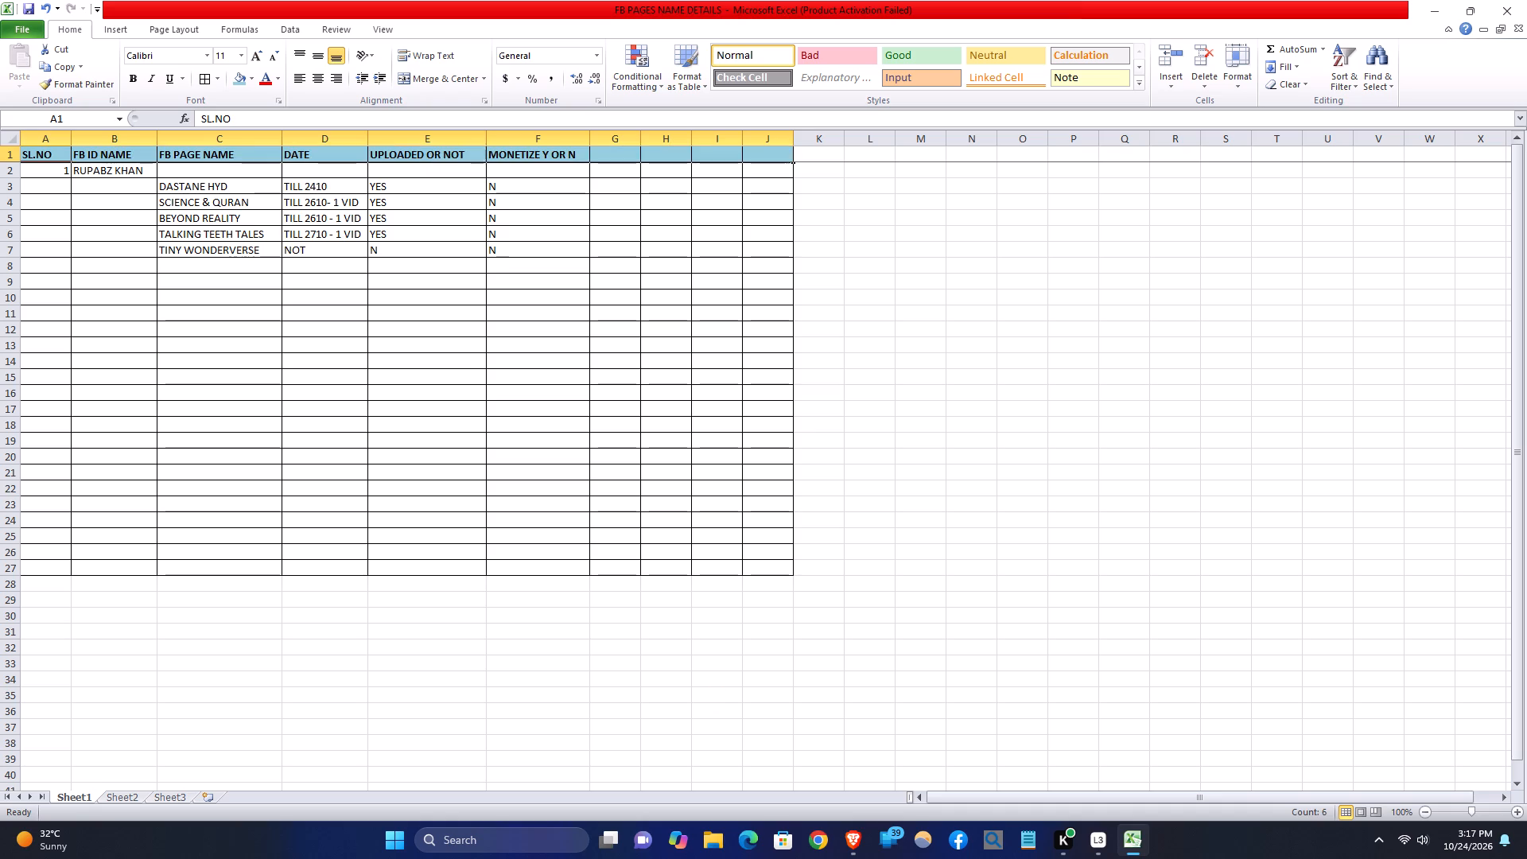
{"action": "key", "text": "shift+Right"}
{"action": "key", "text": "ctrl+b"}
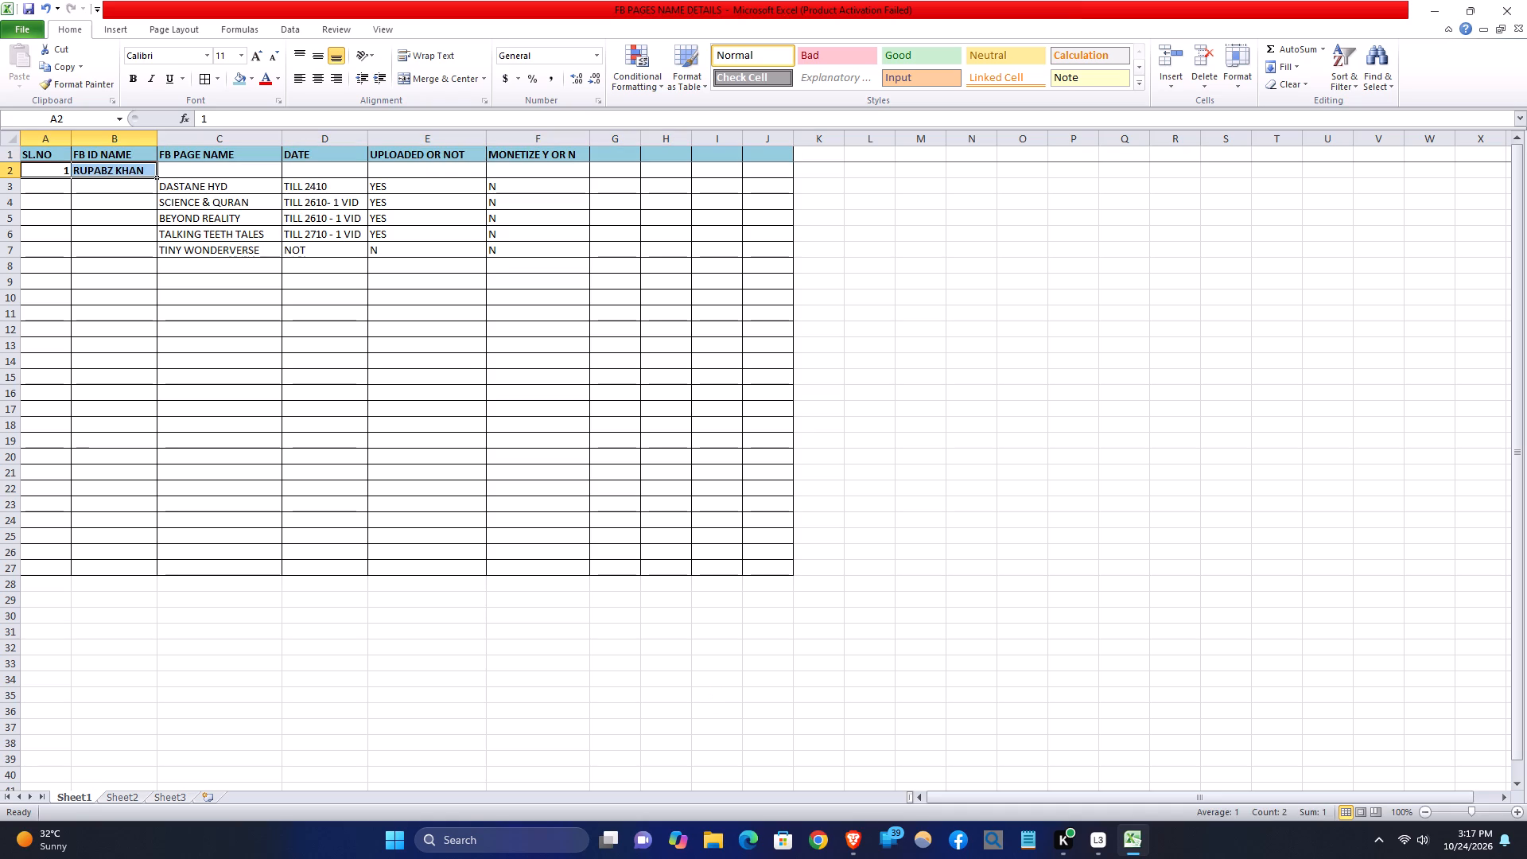
Enter 2 as the next serial number in cell A9, leaving row 8 blank.
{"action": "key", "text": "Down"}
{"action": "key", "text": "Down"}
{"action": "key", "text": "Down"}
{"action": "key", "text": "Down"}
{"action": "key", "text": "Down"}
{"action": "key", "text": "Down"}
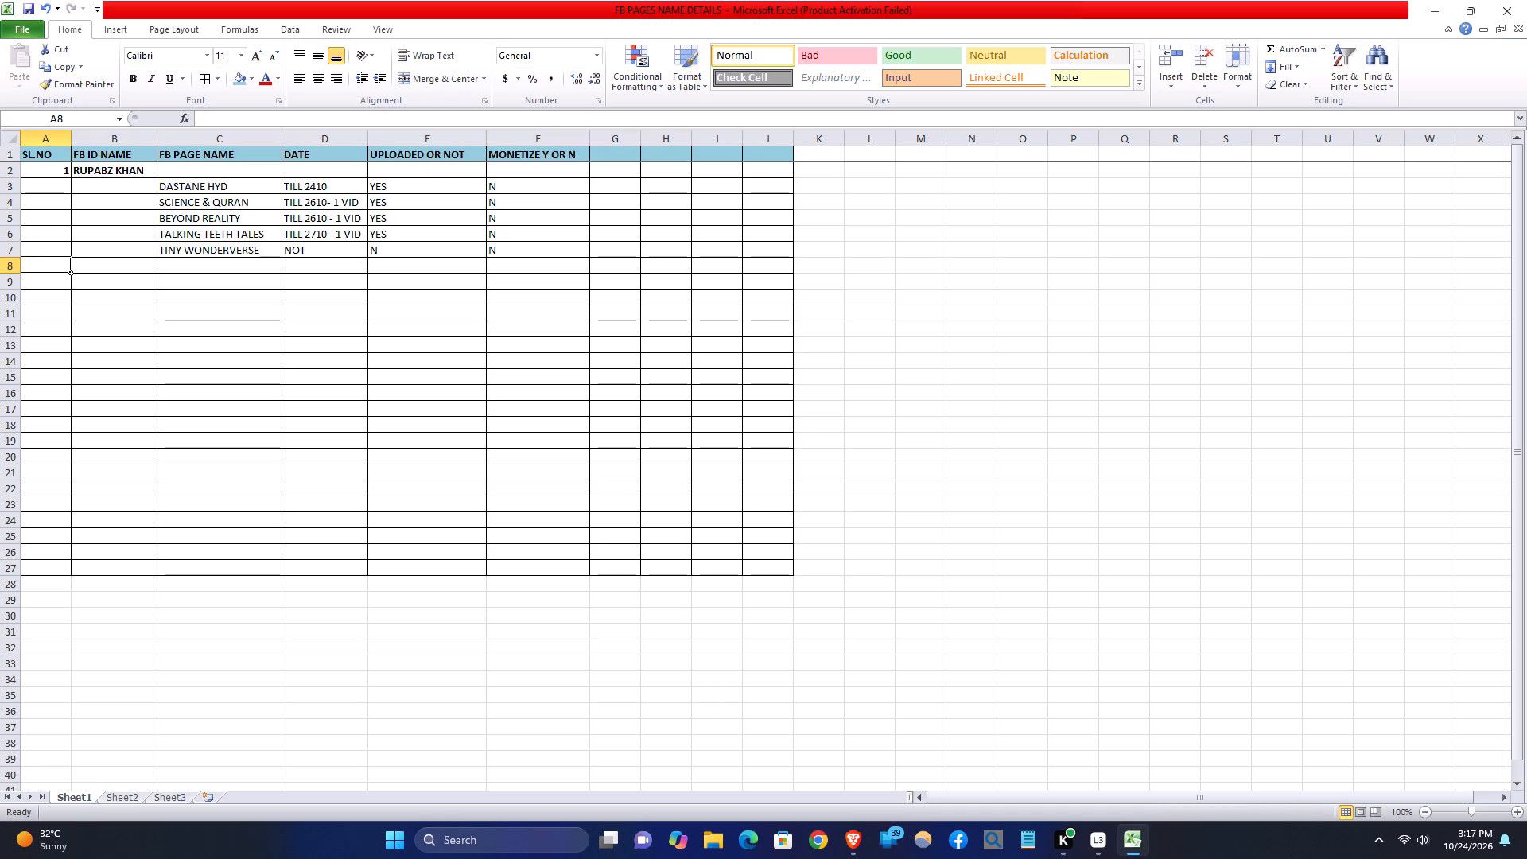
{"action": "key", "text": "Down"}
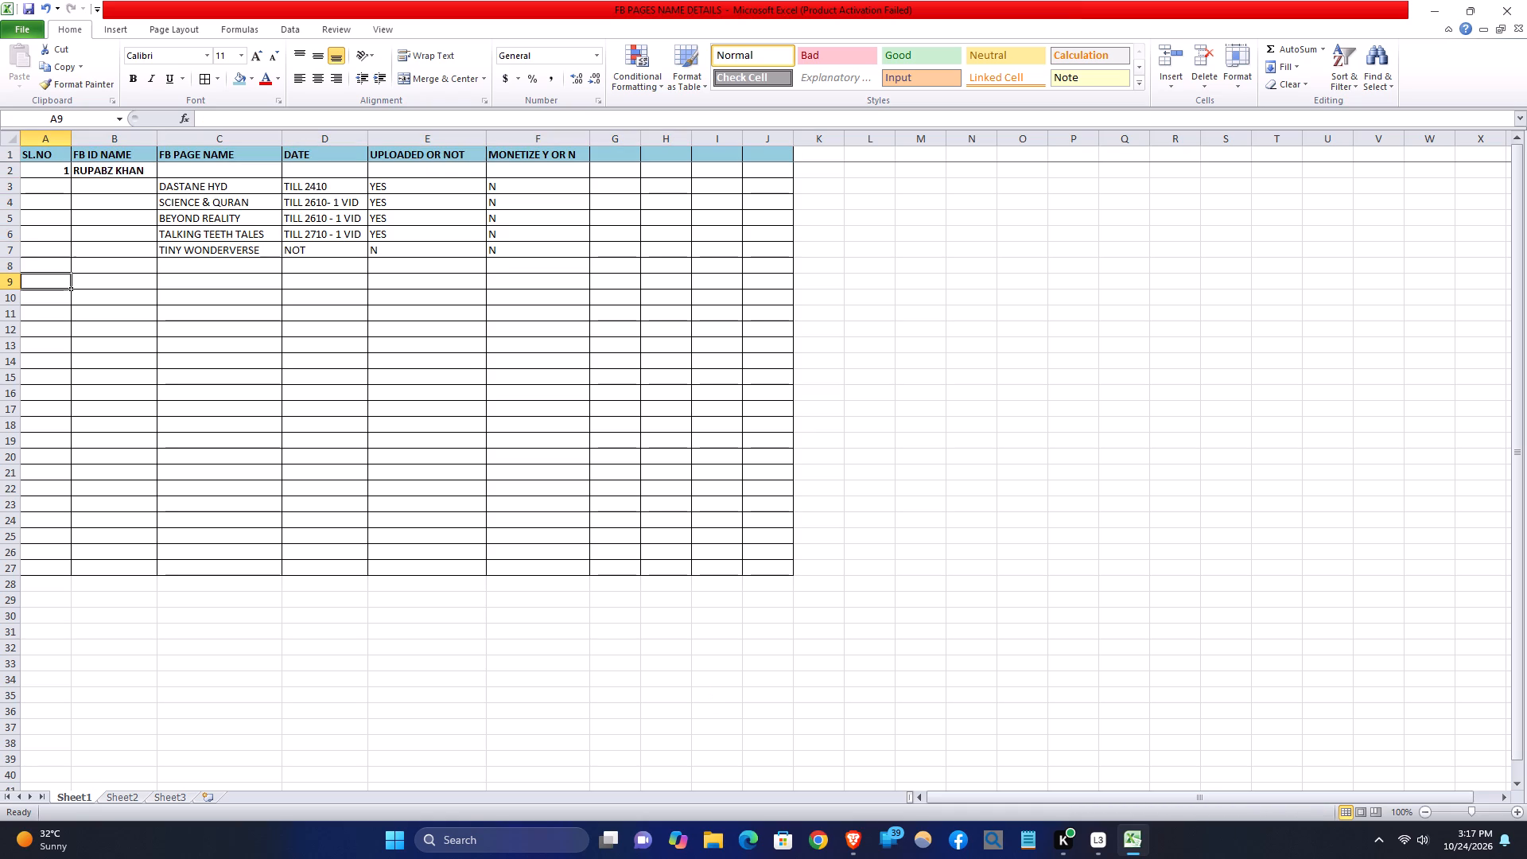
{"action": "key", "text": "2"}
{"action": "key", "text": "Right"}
Go to Facebook in the browser, switch from the Tiny wonderverse page to the owner's personal account and open its profile.
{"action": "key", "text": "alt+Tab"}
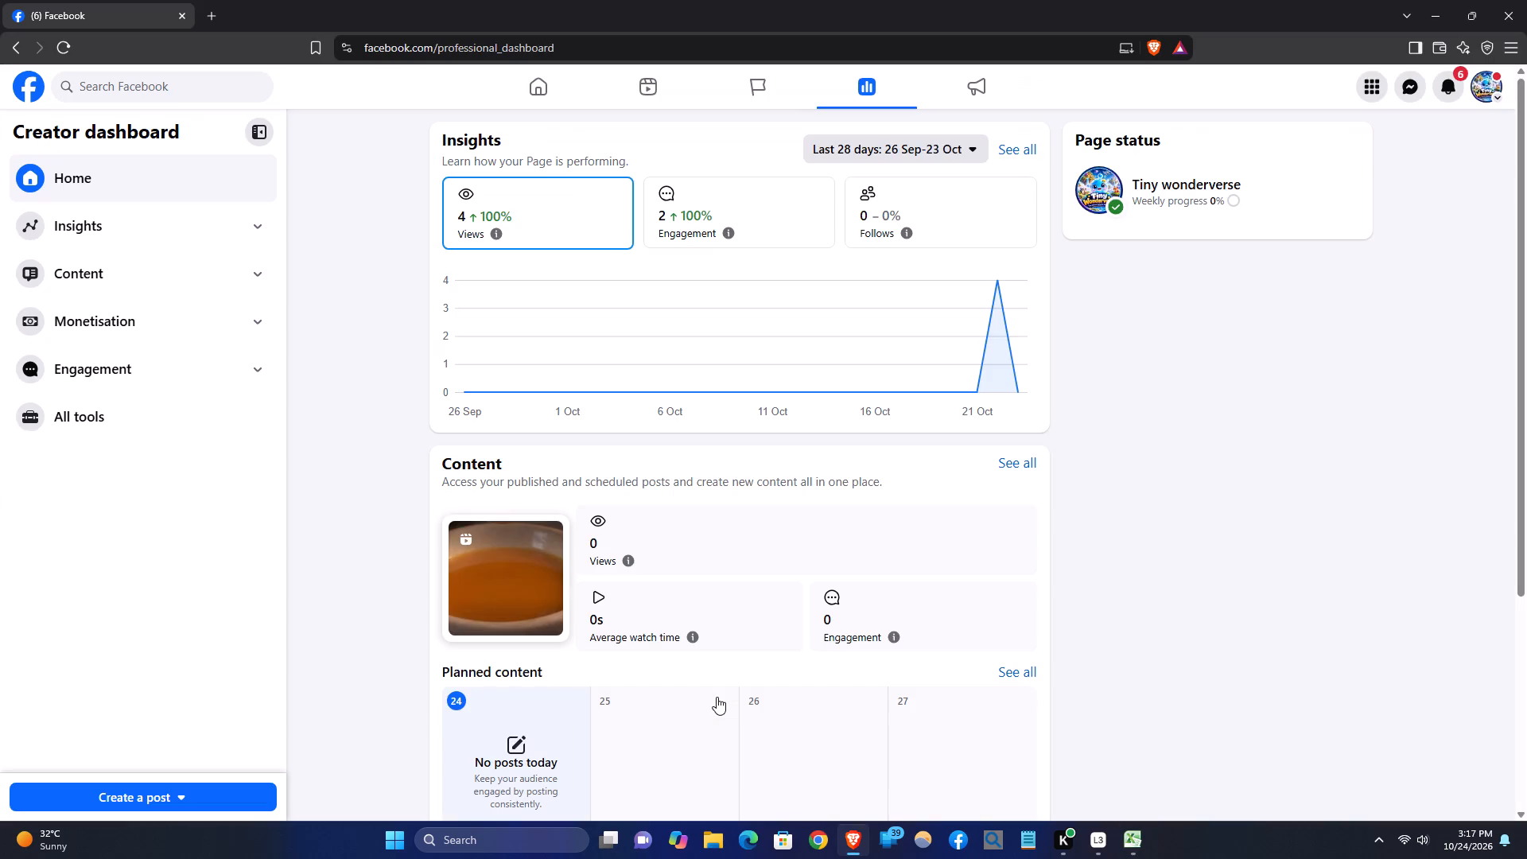
{"action": "left_click", "coordinate": [1486, 86]}
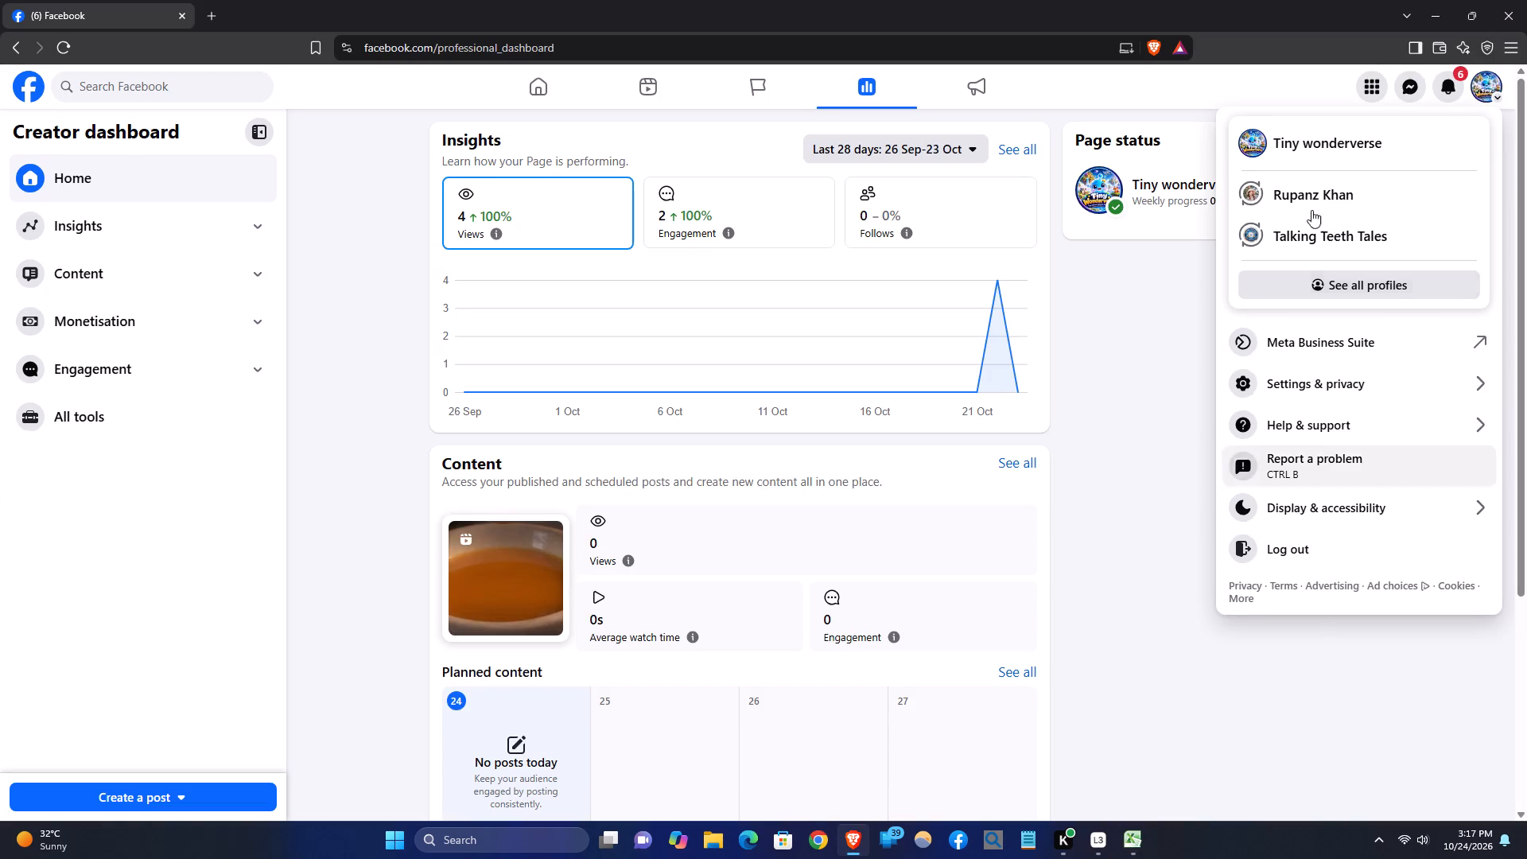
{"action": "left_click", "coordinate": [1292, 194]}
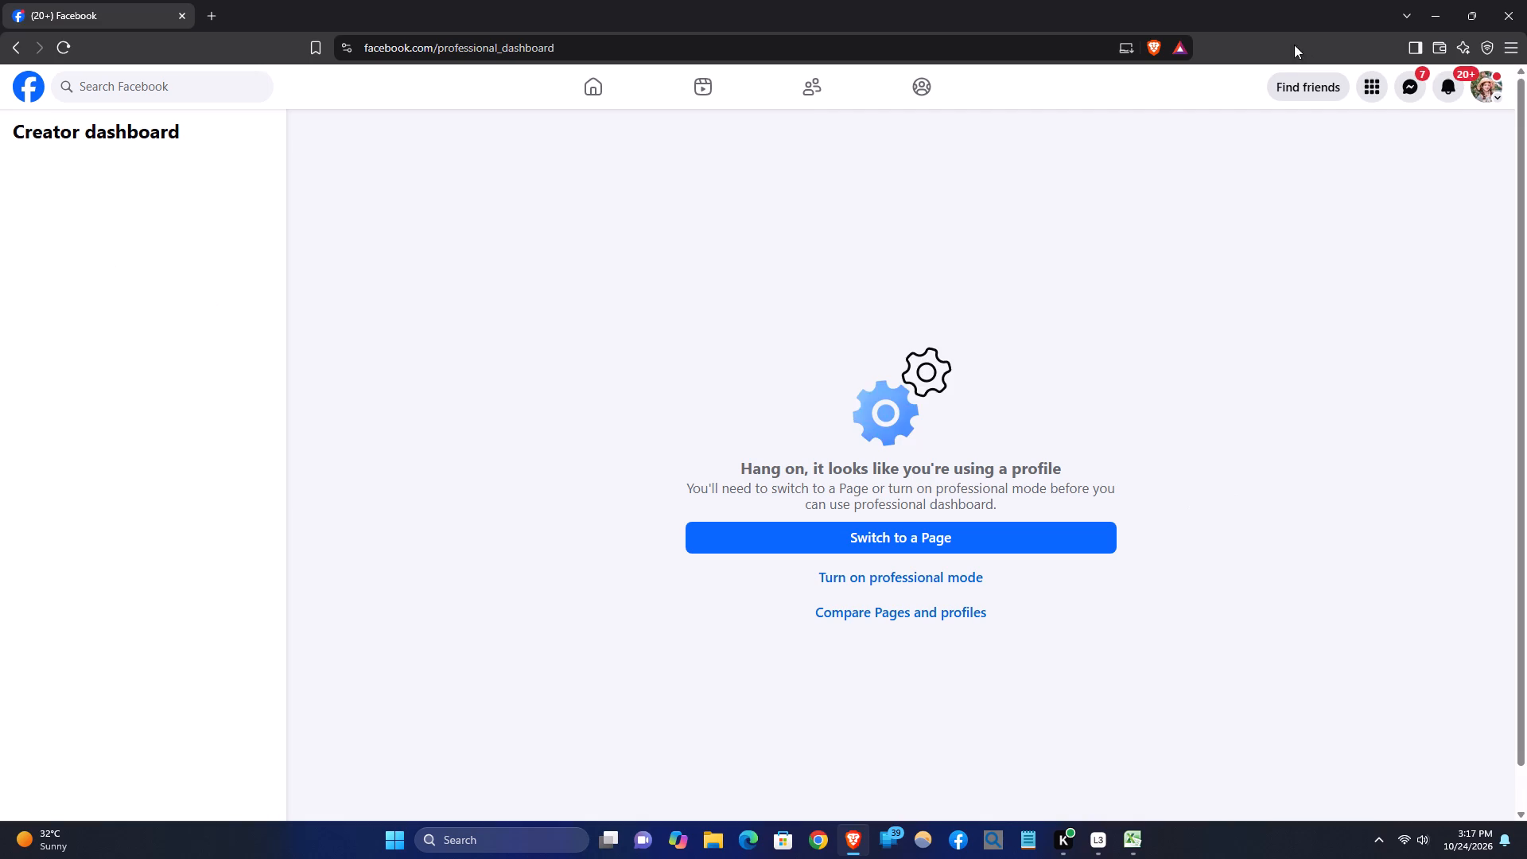
{"action": "left_click", "coordinate": [1486, 89]}
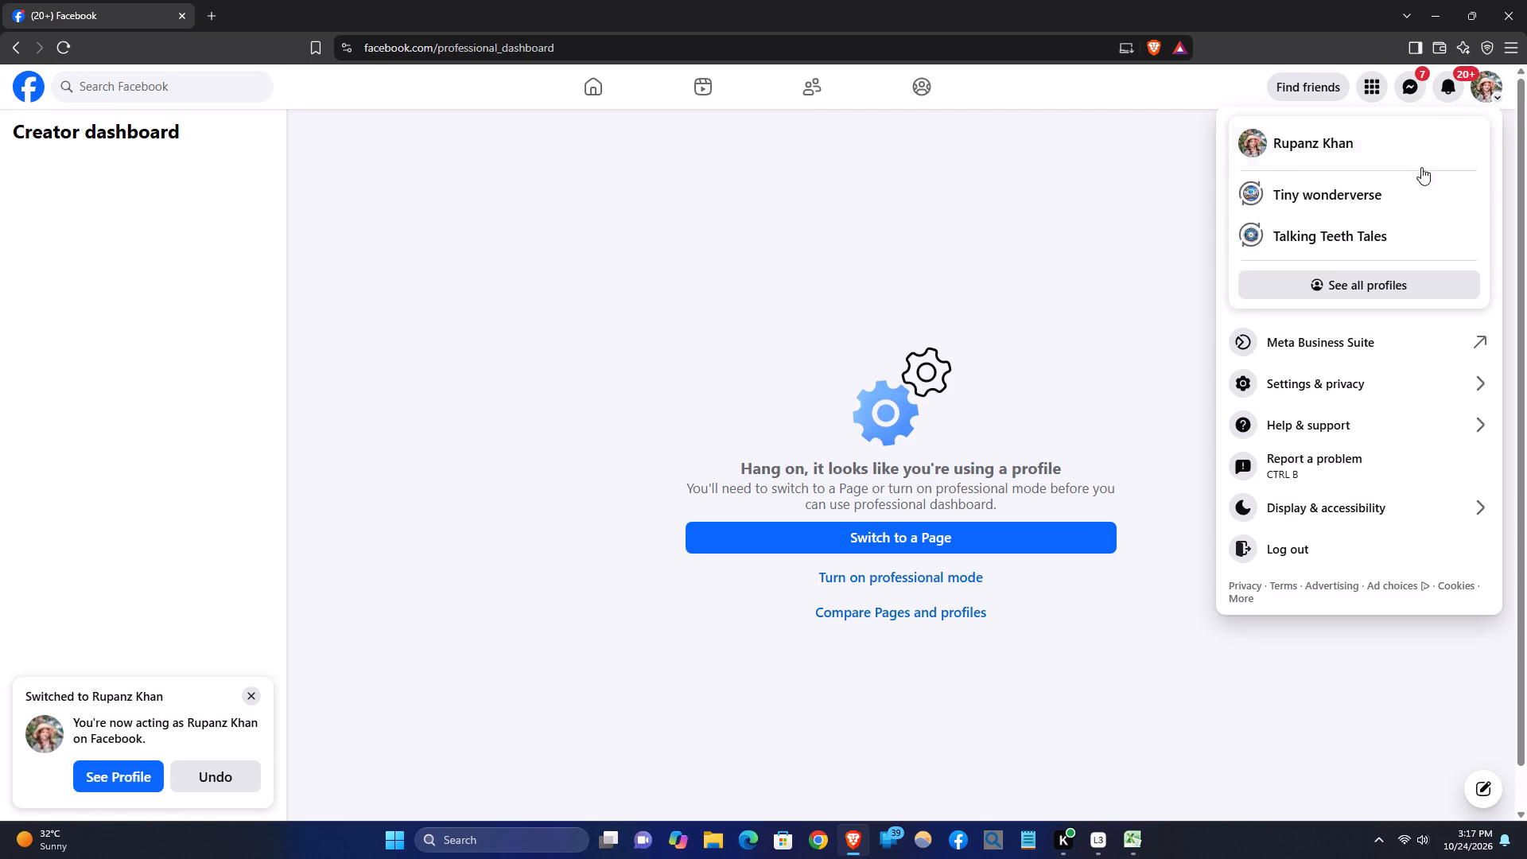
{"action": "left_click", "coordinate": [1340, 149]}
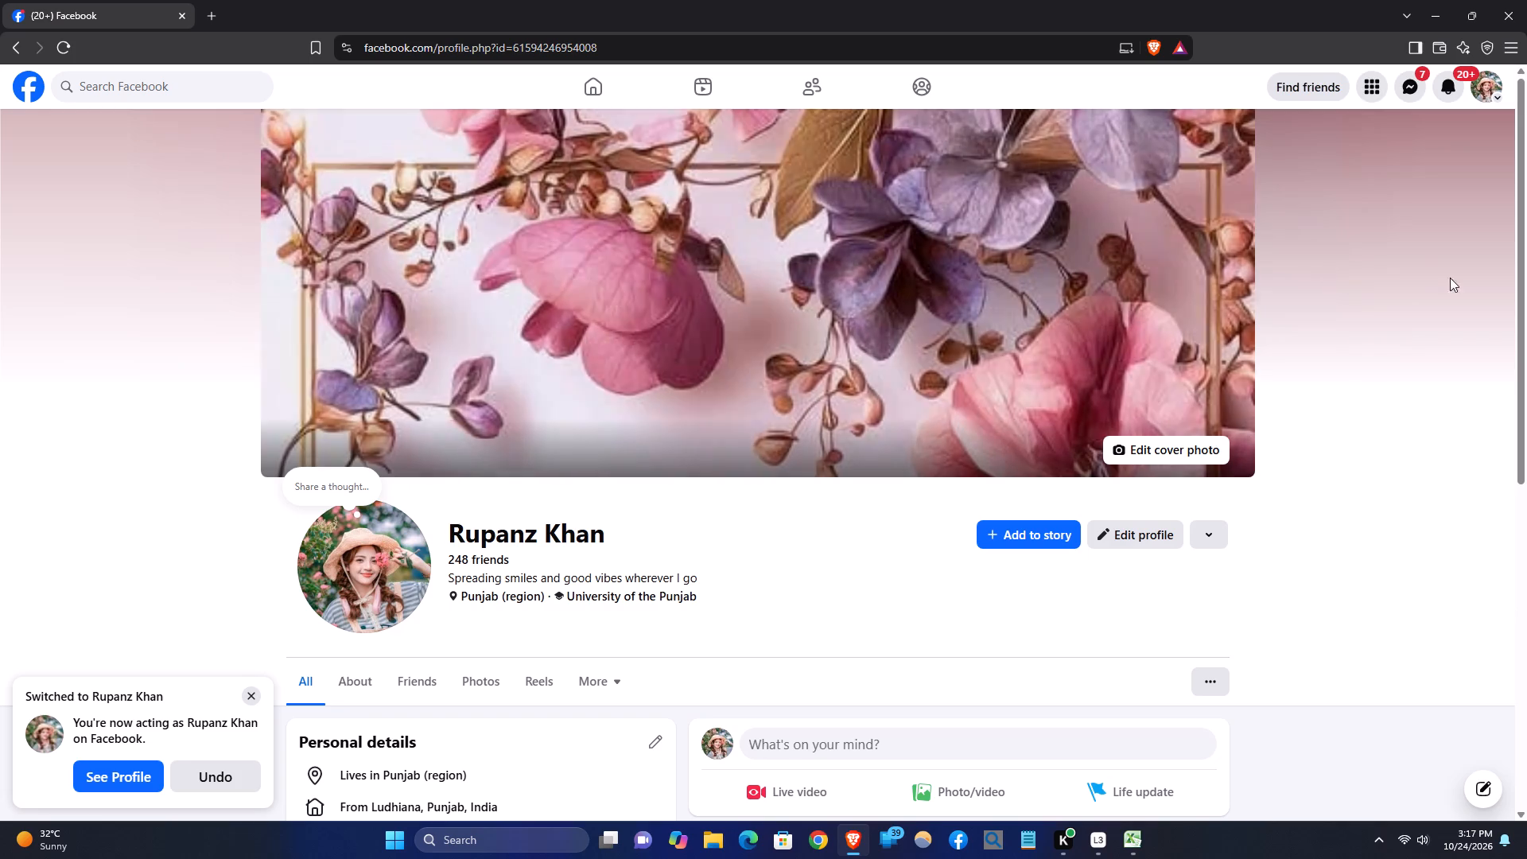
Like the shared Science & Quran post about stages of human development on the profile.
{"action": "scroll", "coordinate": [883, 664], "scroll_direction": "down", "scroll_amount": 12}
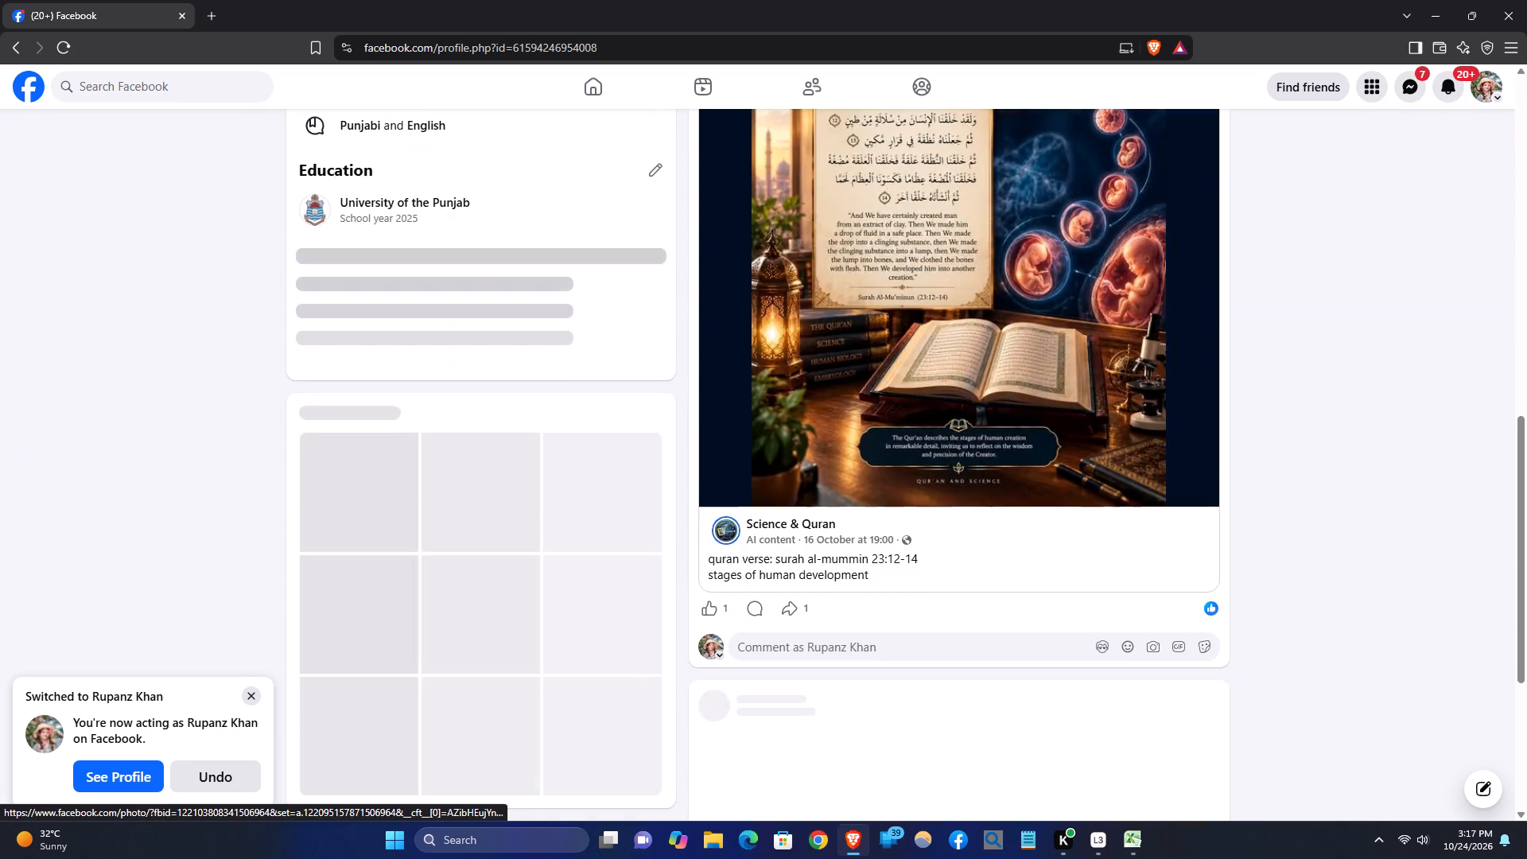
{"action": "left_click", "coordinate": [717, 612]}
Open the home feed and like the shared Science & Quran post on Human Development from 20 October.
{"action": "scroll", "coordinate": [427, 398], "scroll_direction": "up", "scroll_amount": 7}
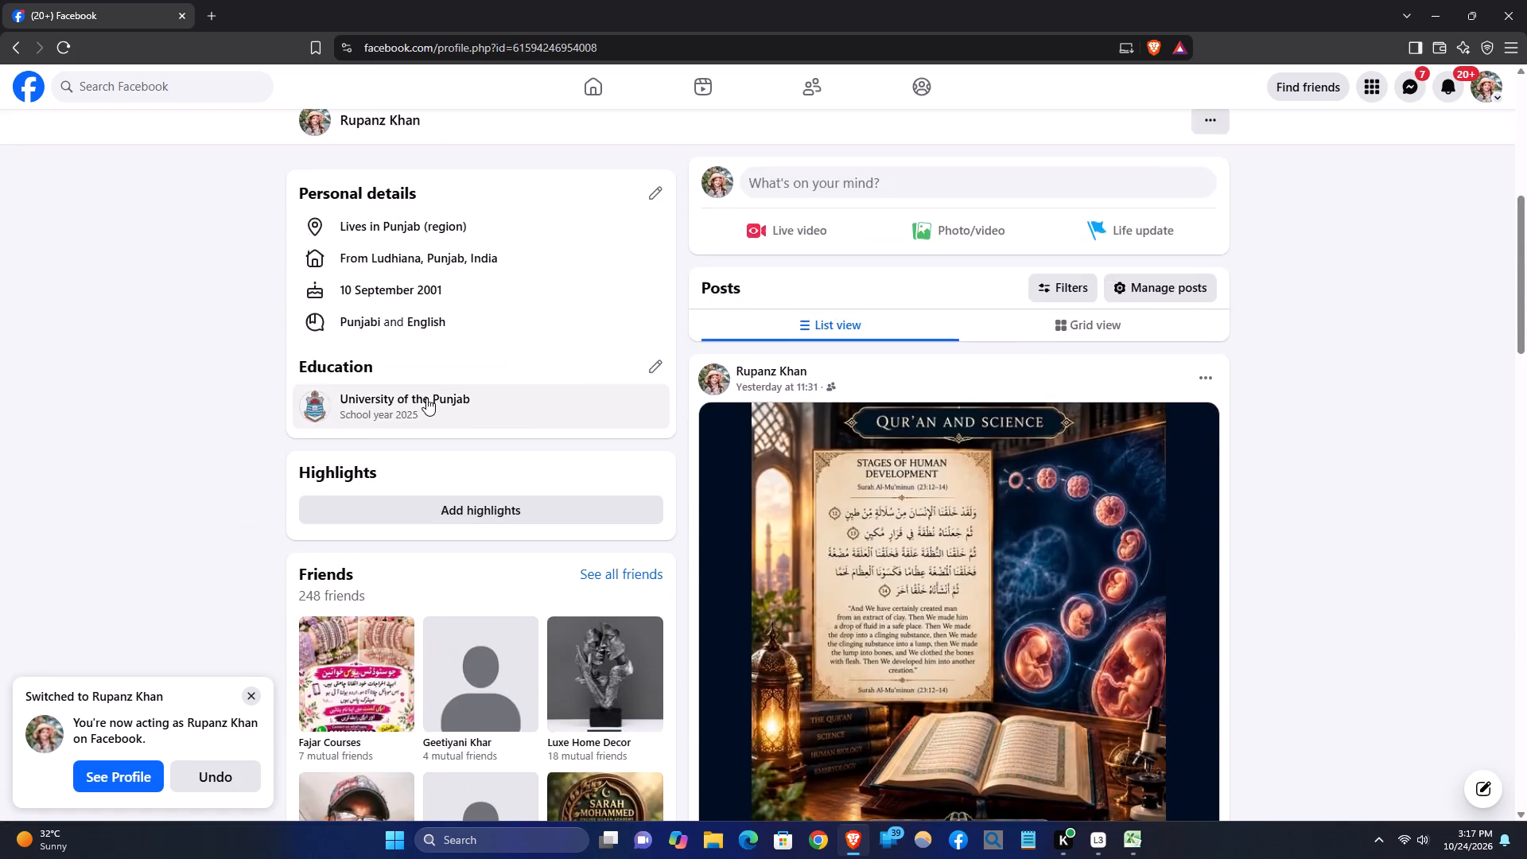
{"action": "scroll", "coordinate": [426, 398], "scroll_direction": "up", "scroll_amount": 5}
{"action": "left_click", "coordinate": [593, 93]}
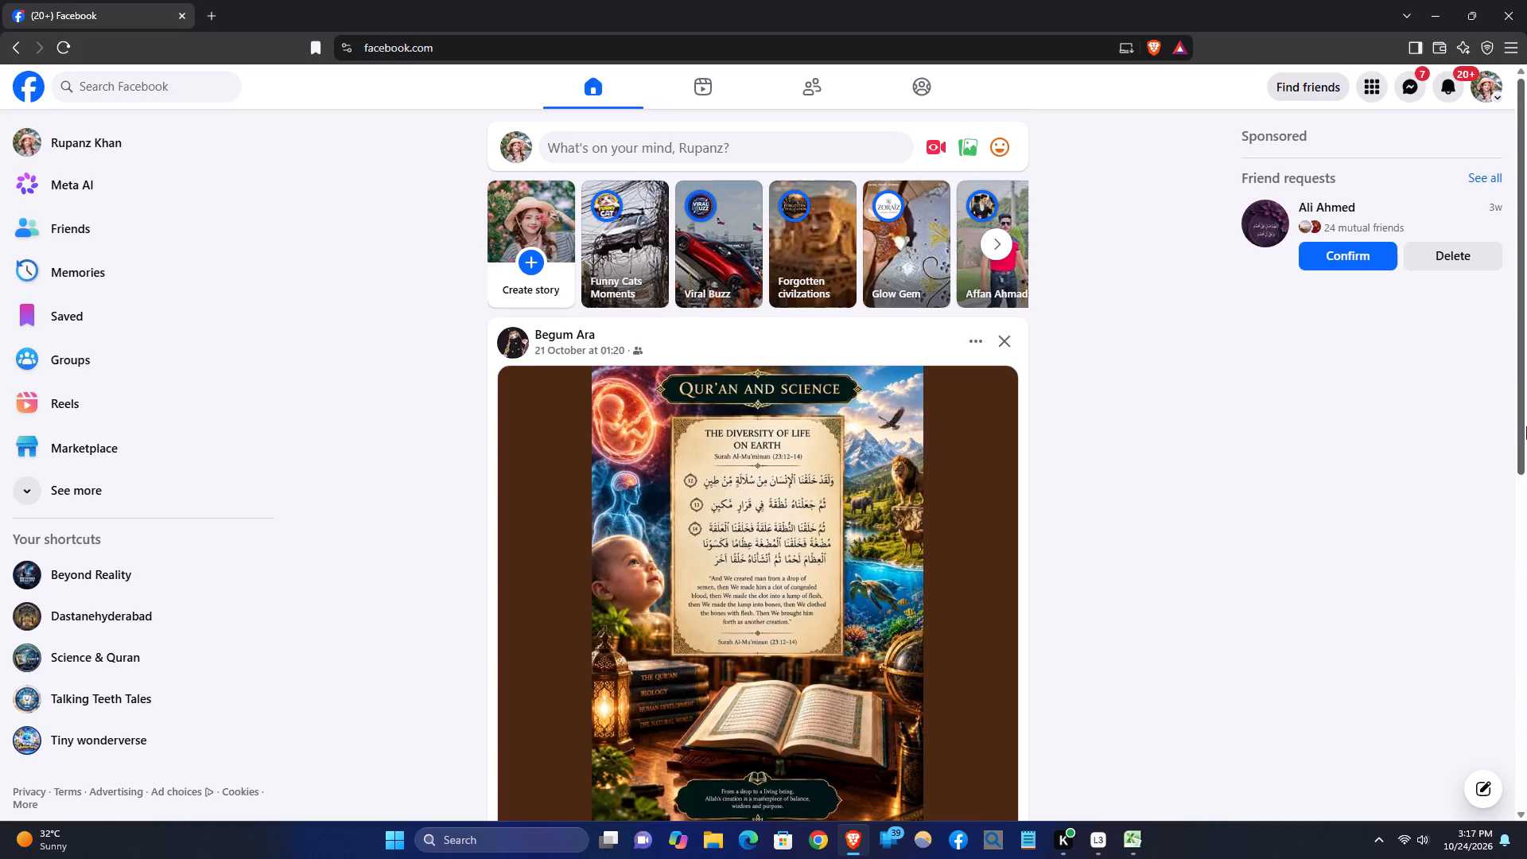
{"action": "scroll", "coordinate": [799, 674], "scroll_direction": "down", "scroll_amount": 5}
{"action": "left_click", "coordinate": [507, 554]}
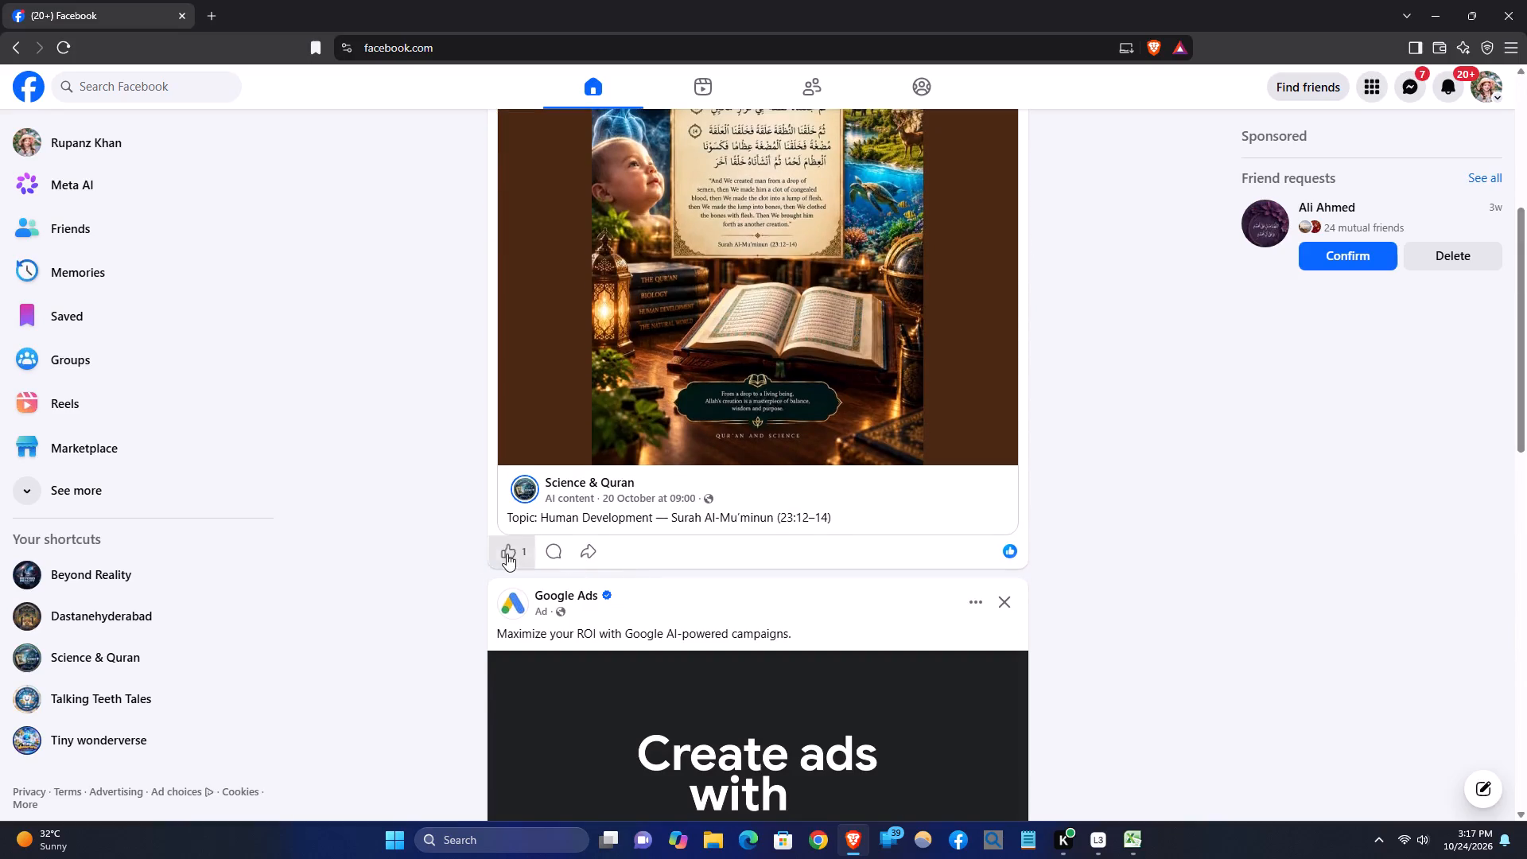
Log out of the current Facebook account and sign in with the second saved login.
{"action": "left_click", "coordinate": [1498, 86]}
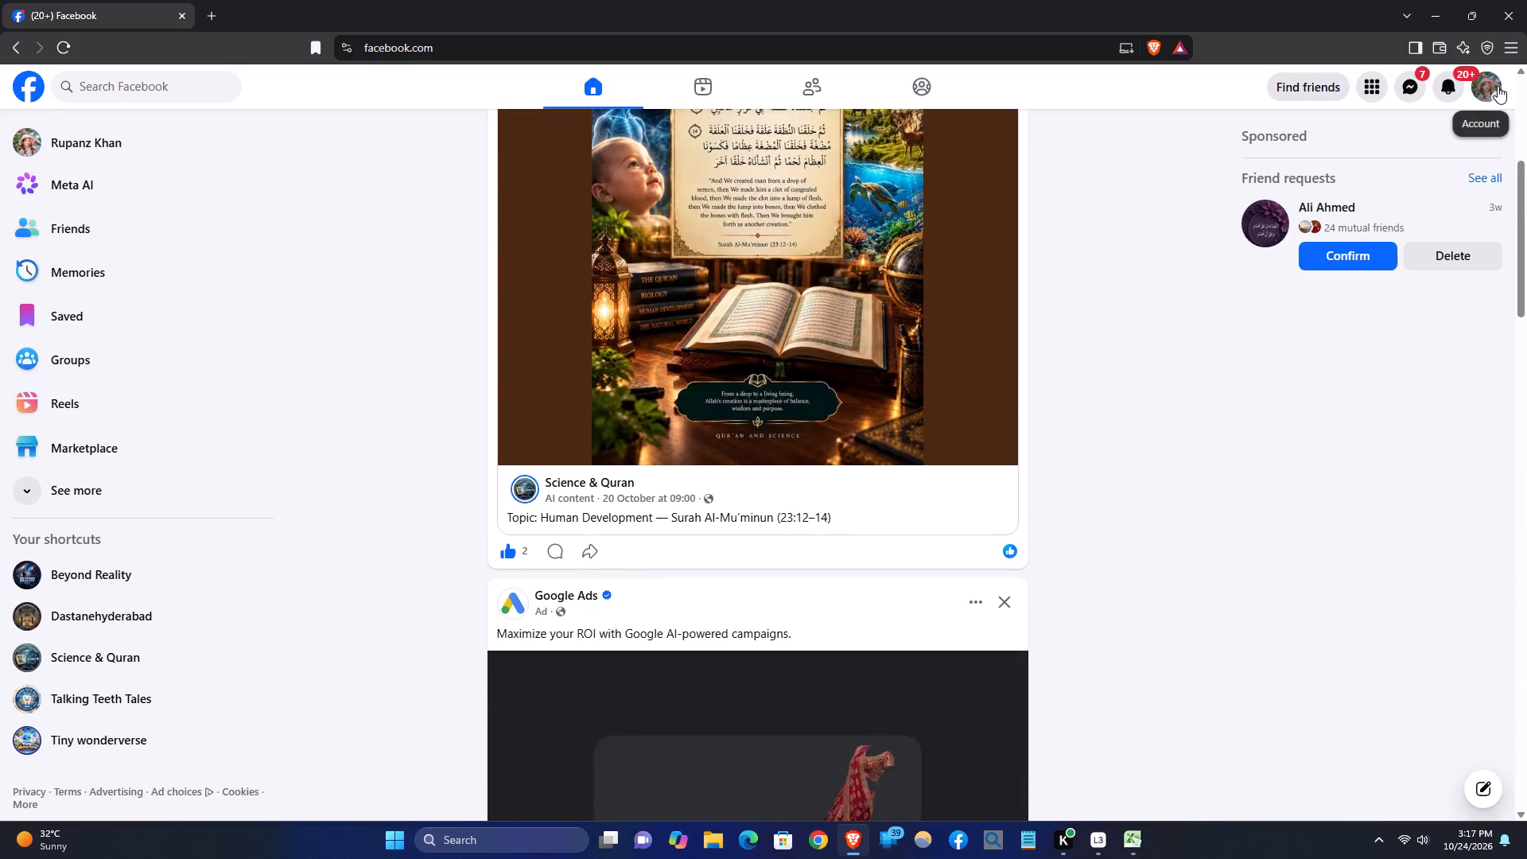
{"action": "left_click", "coordinate": [1312, 541]}
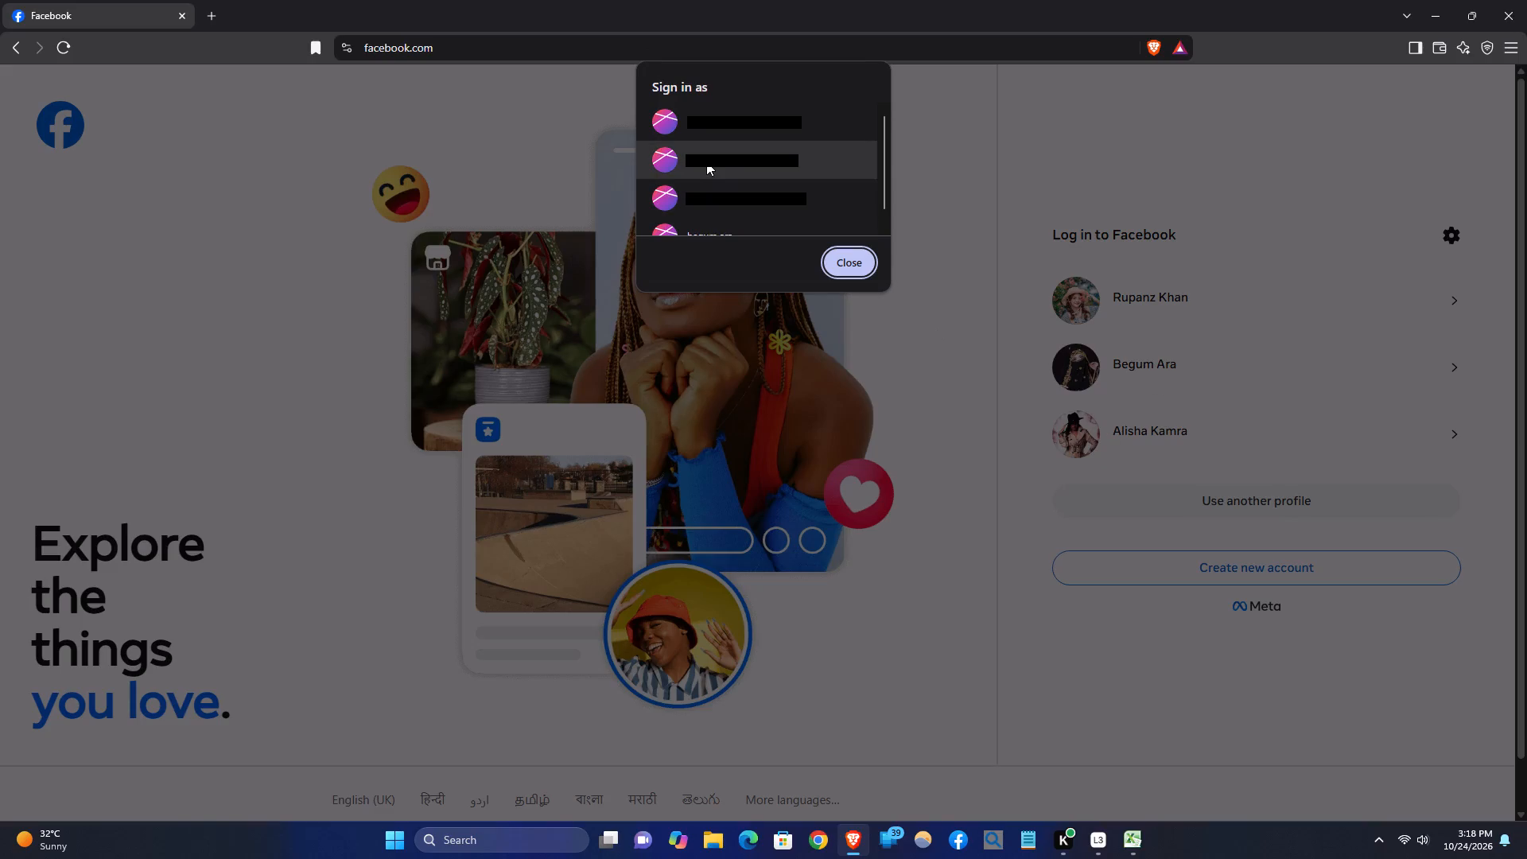
{"action": "left_click", "coordinate": [706, 161]}
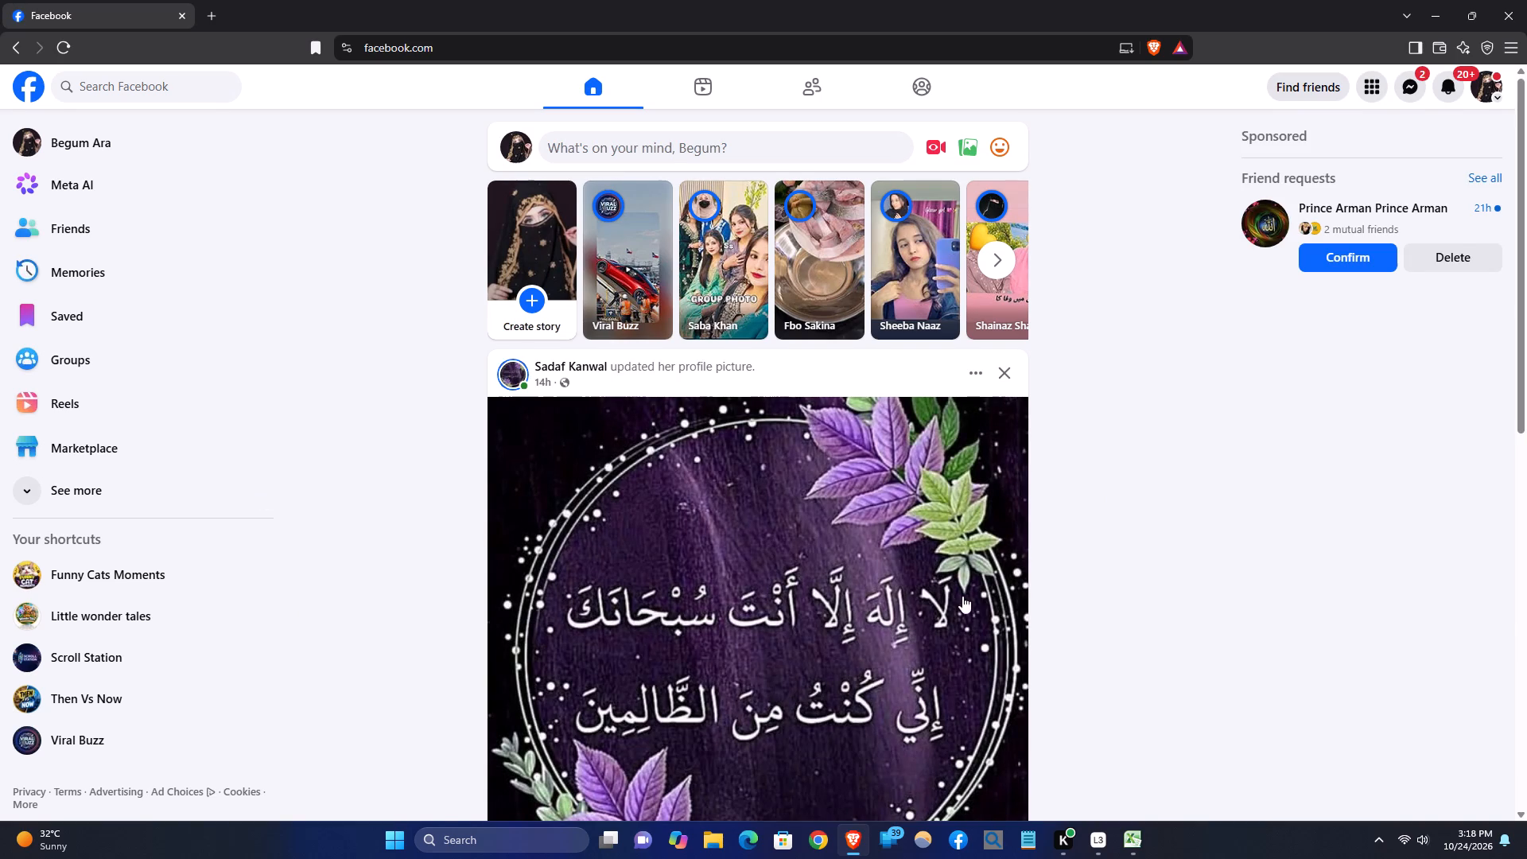
Like the profile picture update with Arabic calligraphy at the top of the new account's feed.
{"action": "scroll", "coordinate": [844, 592], "scroll_direction": "down", "scroll_amount": 4}
{"action": "left_click", "coordinate": [581, 665]}
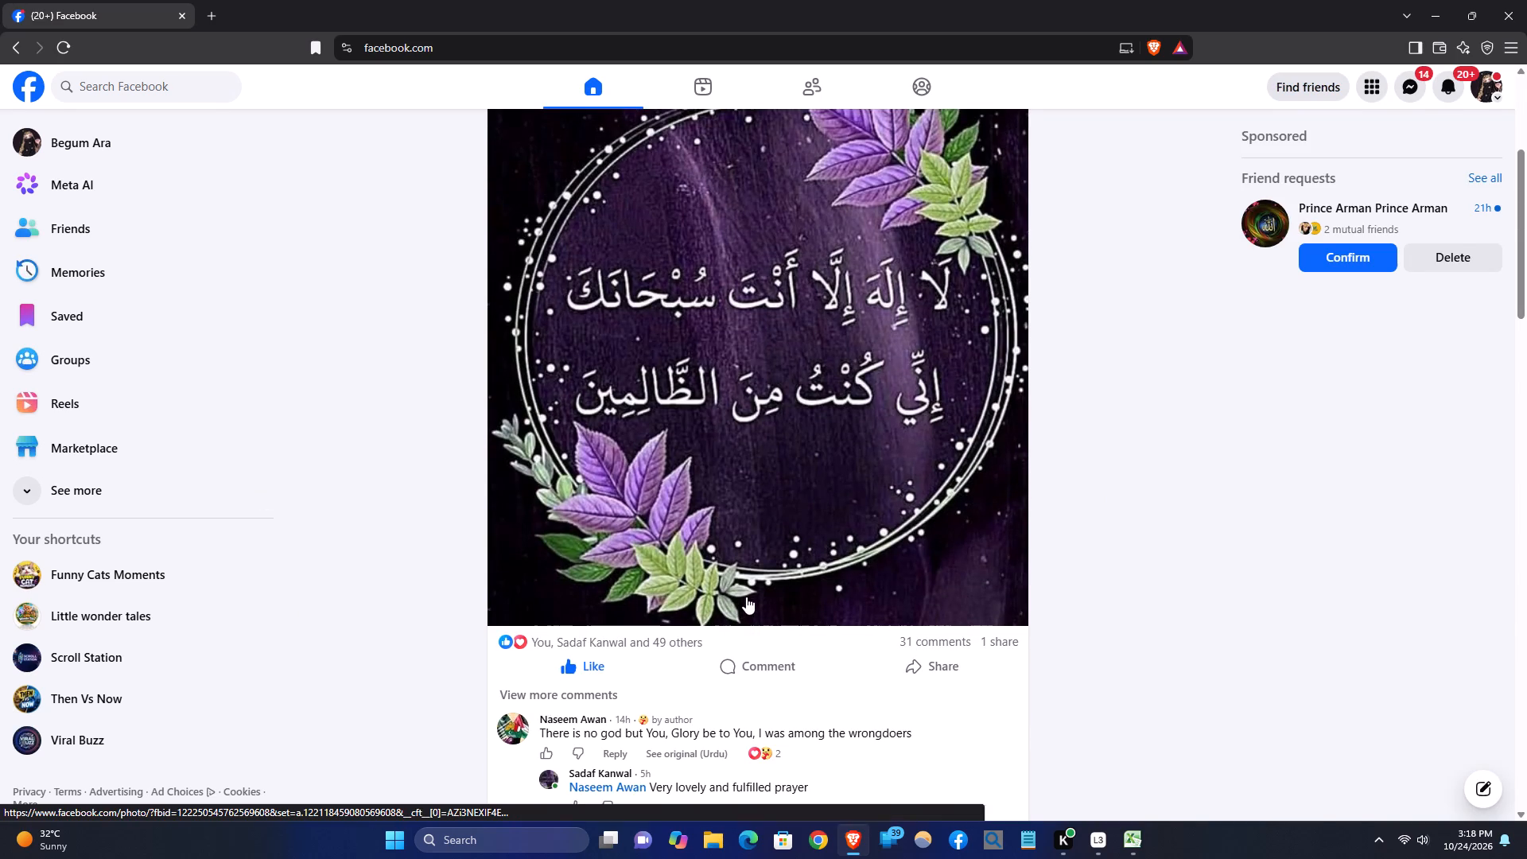
Accept the pending friend request shown beside the feed.
{"action": "left_click", "coordinate": [1363, 261]}
List all of the account's profiles and switch to the Funny Cats Moments page.
{"action": "scroll", "coordinate": [1327, 429], "scroll_direction": "up", "scroll_amount": 3}
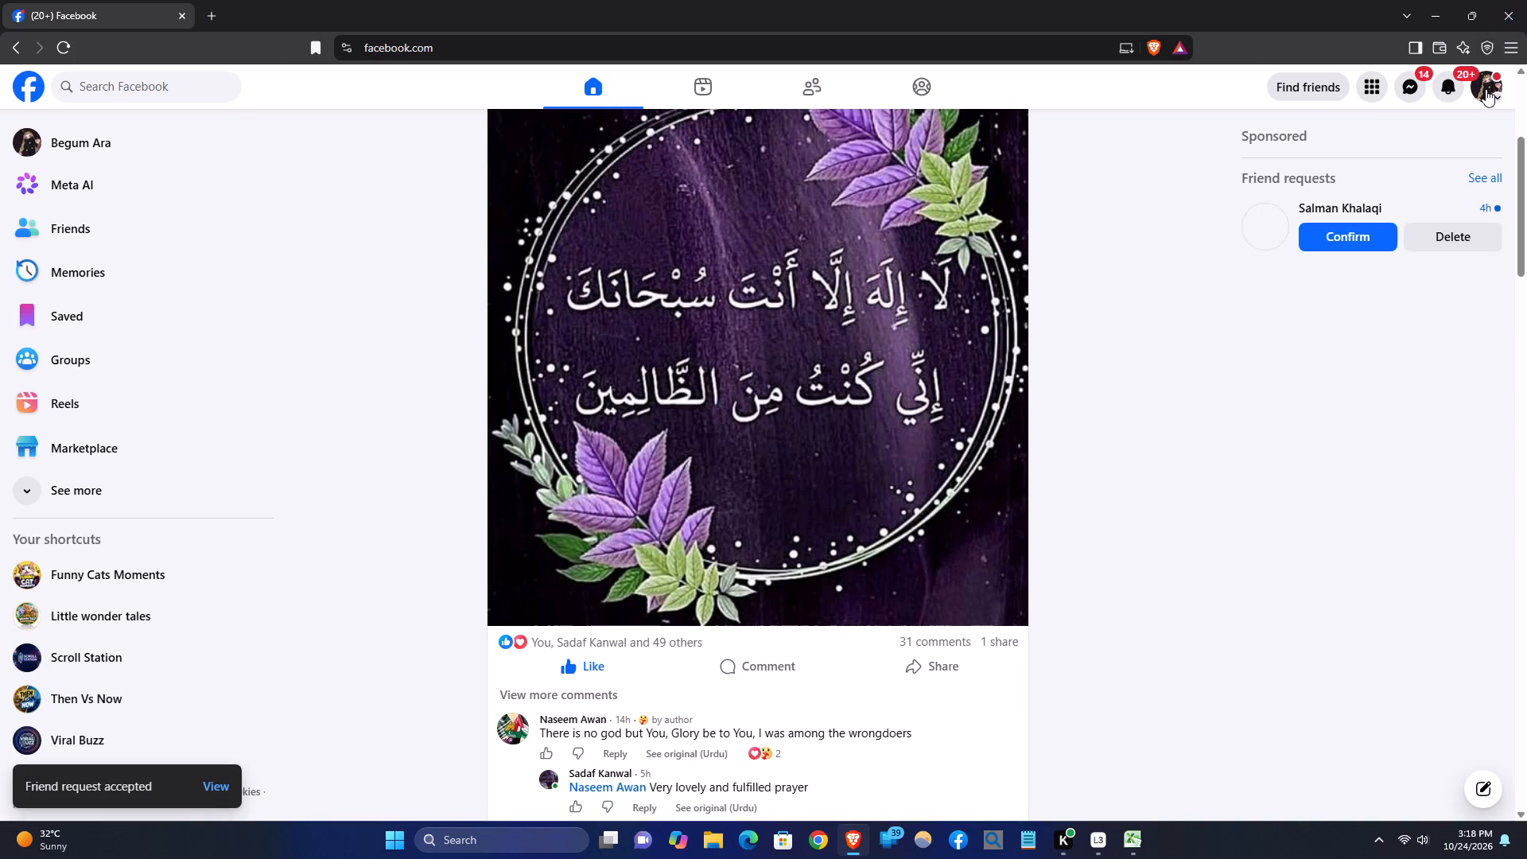
{"action": "left_click", "coordinate": [1486, 89]}
{"action": "left_click", "coordinate": [1344, 284]}
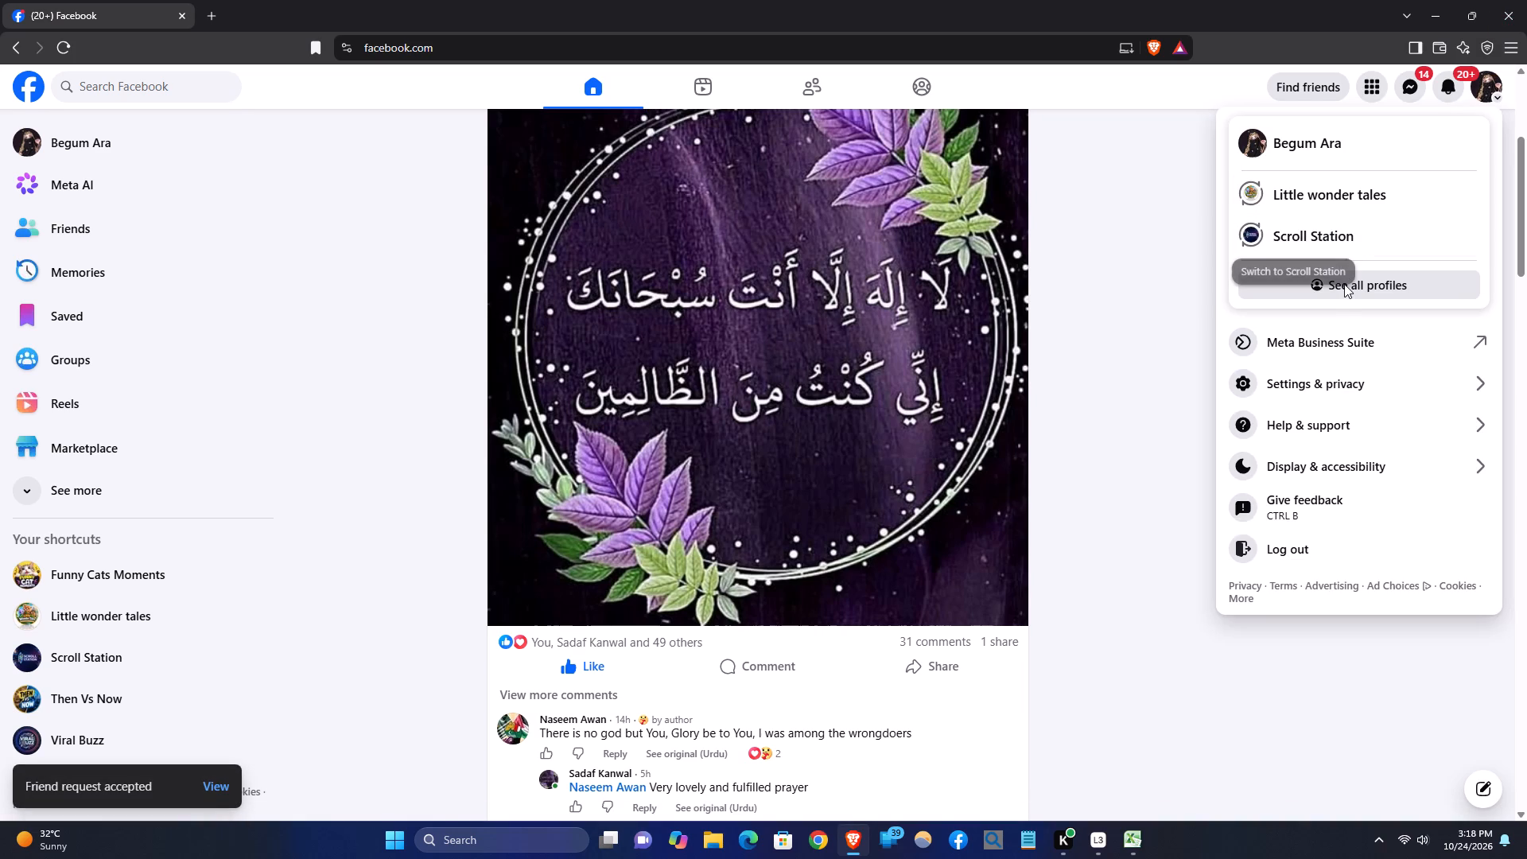
{"action": "left_click", "coordinate": [1342, 284]}
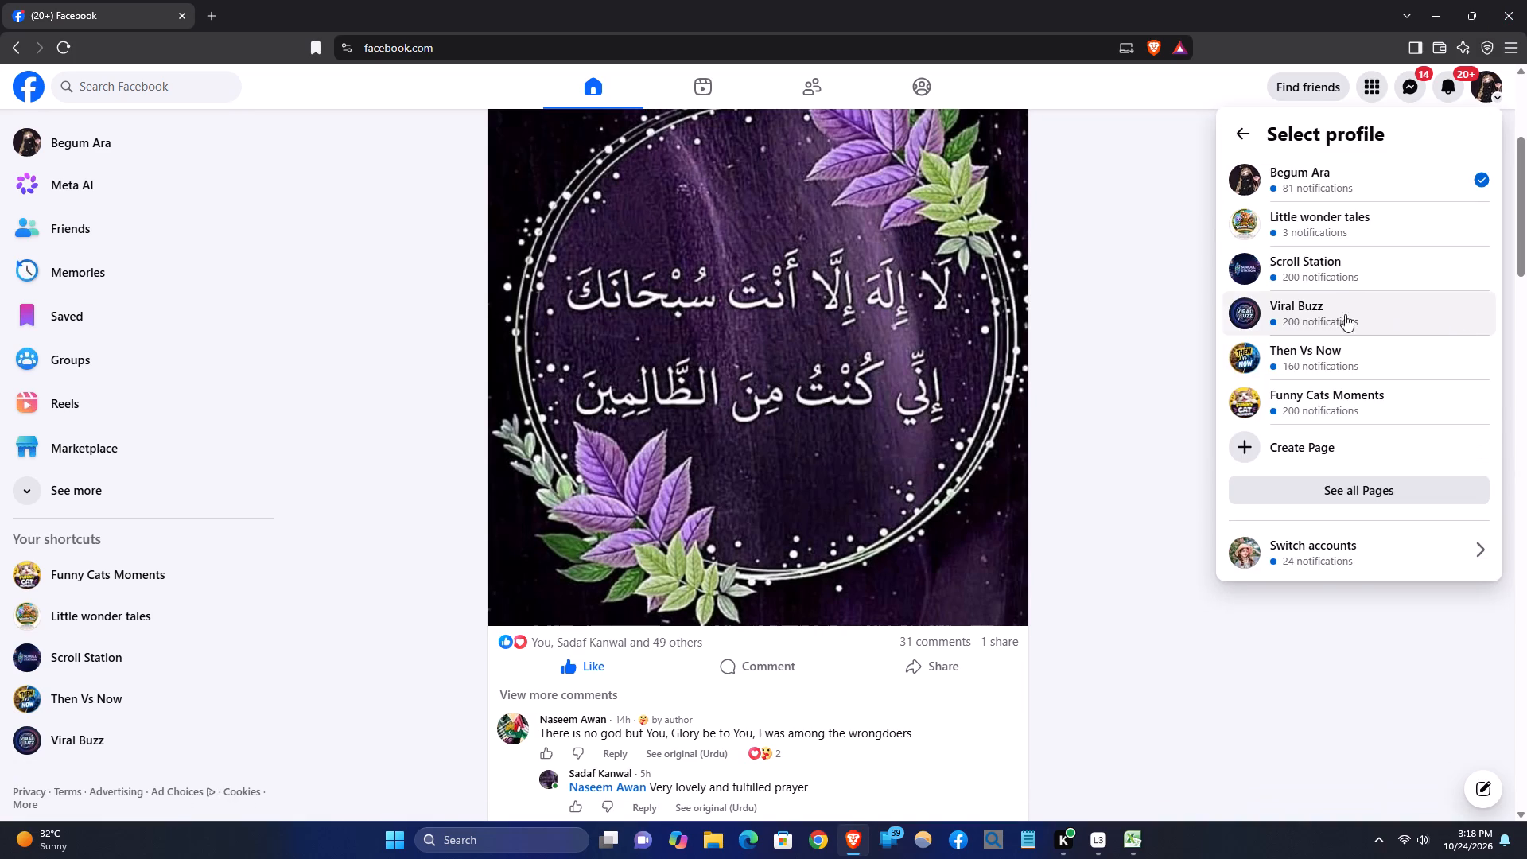
{"action": "left_click", "coordinate": [1337, 391]}
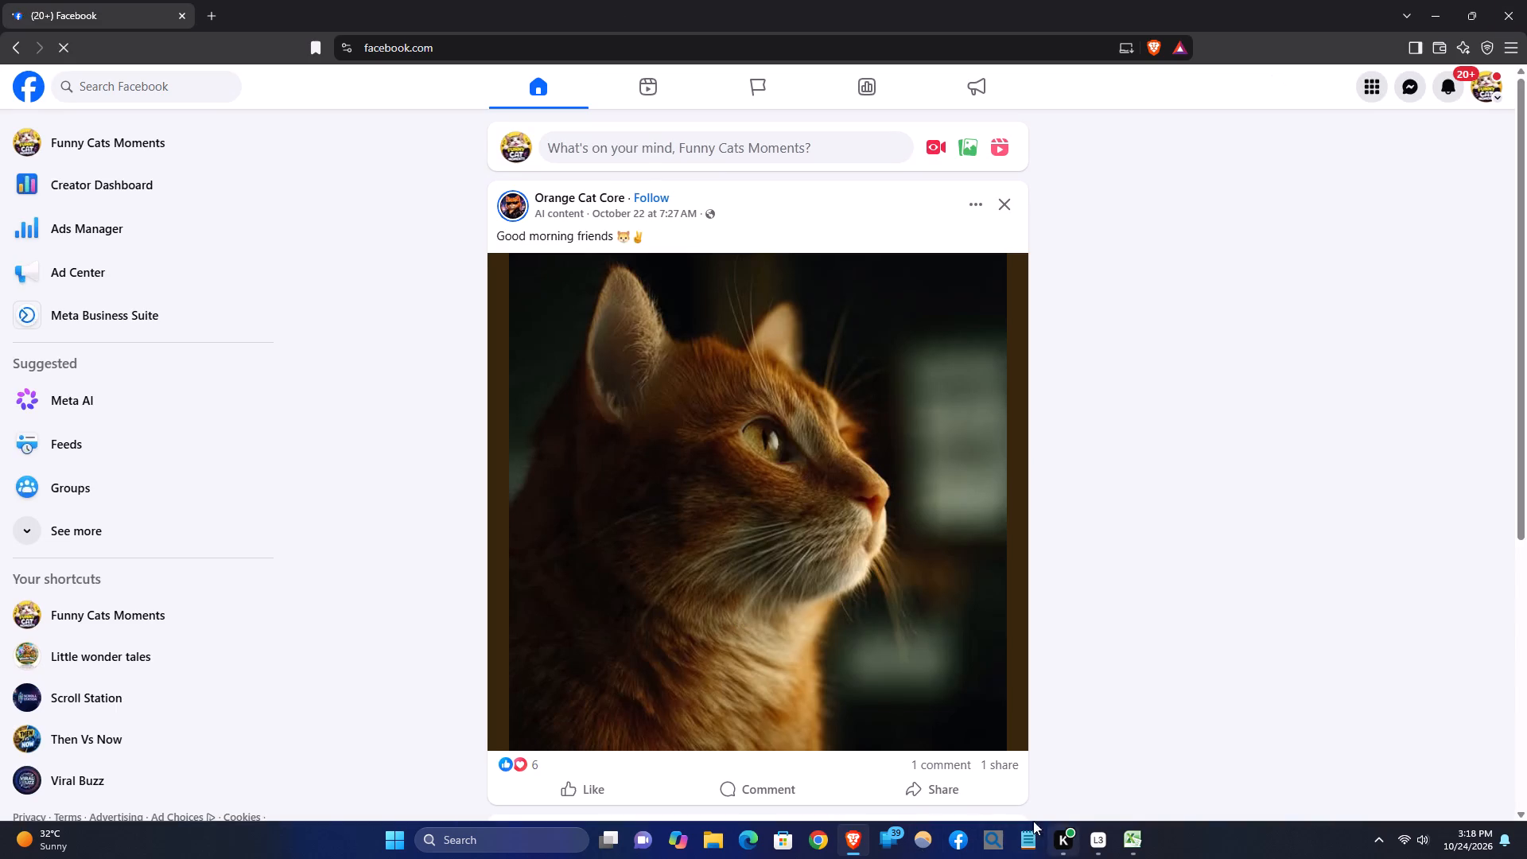
Like the Orange Cat Core good-morning post in the page's feed.
{"action": "scroll", "coordinate": [684, 727], "scroll_direction": "down", "scroll_amount": 3}
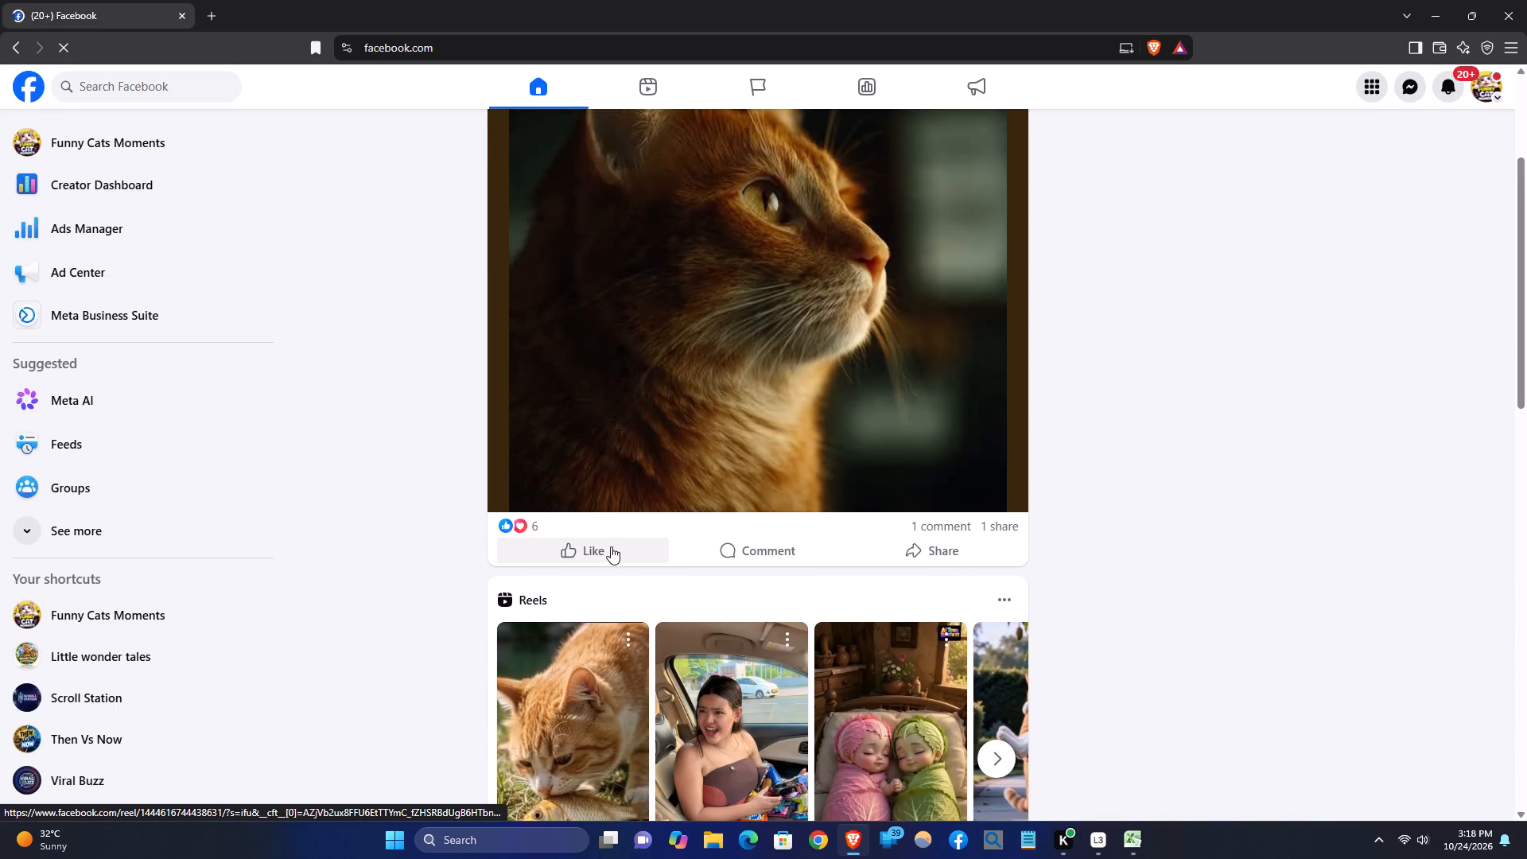
{"action": "left_click", "coordinate": [608, 546]}
{"action": "scroll", "coordinate": [439, 534], "scroll_direction": "up", "scroll_amount": 6}
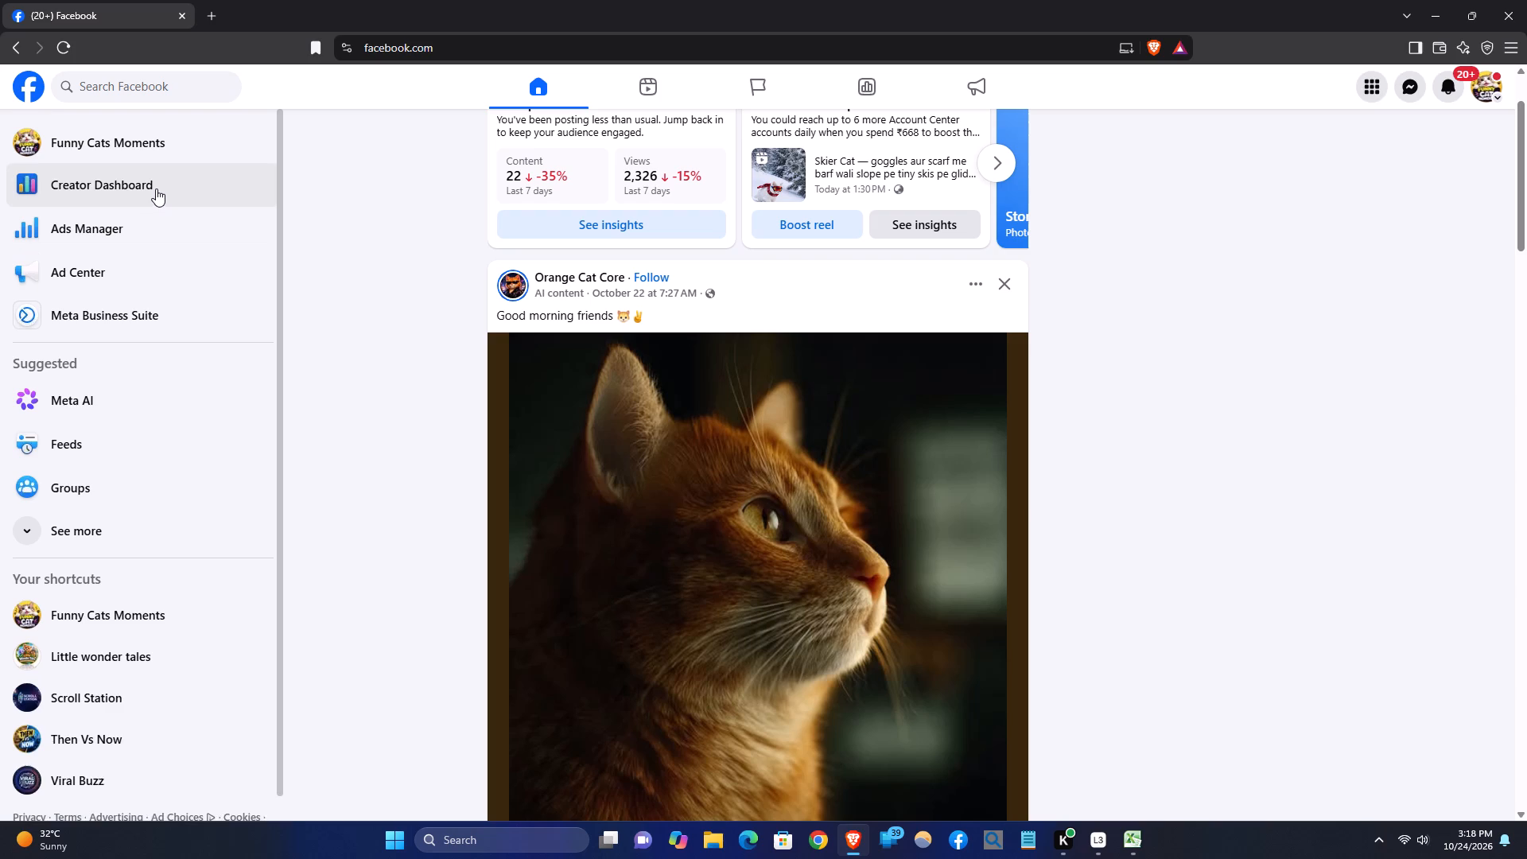
Check the planned content, monetization section and page name in the Funny Cats Moments Creator Dashboard.
{"action": "left_click", "coordinate": [156, 185]}
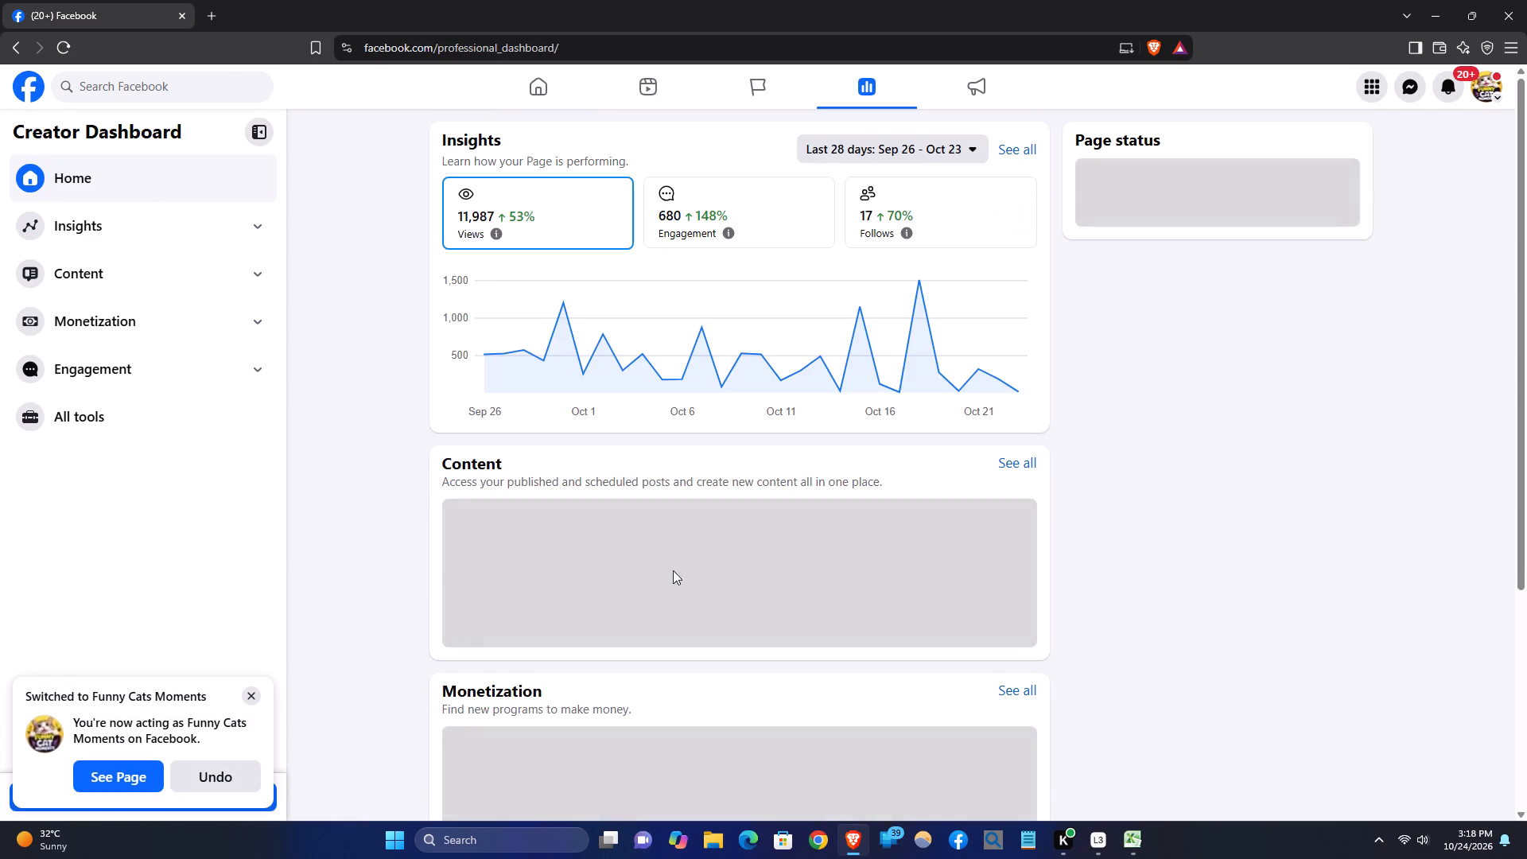
{"action": "scroll", "coordinate": [830, 609], "scroll_direction": "down", "scroll_amount": 2}
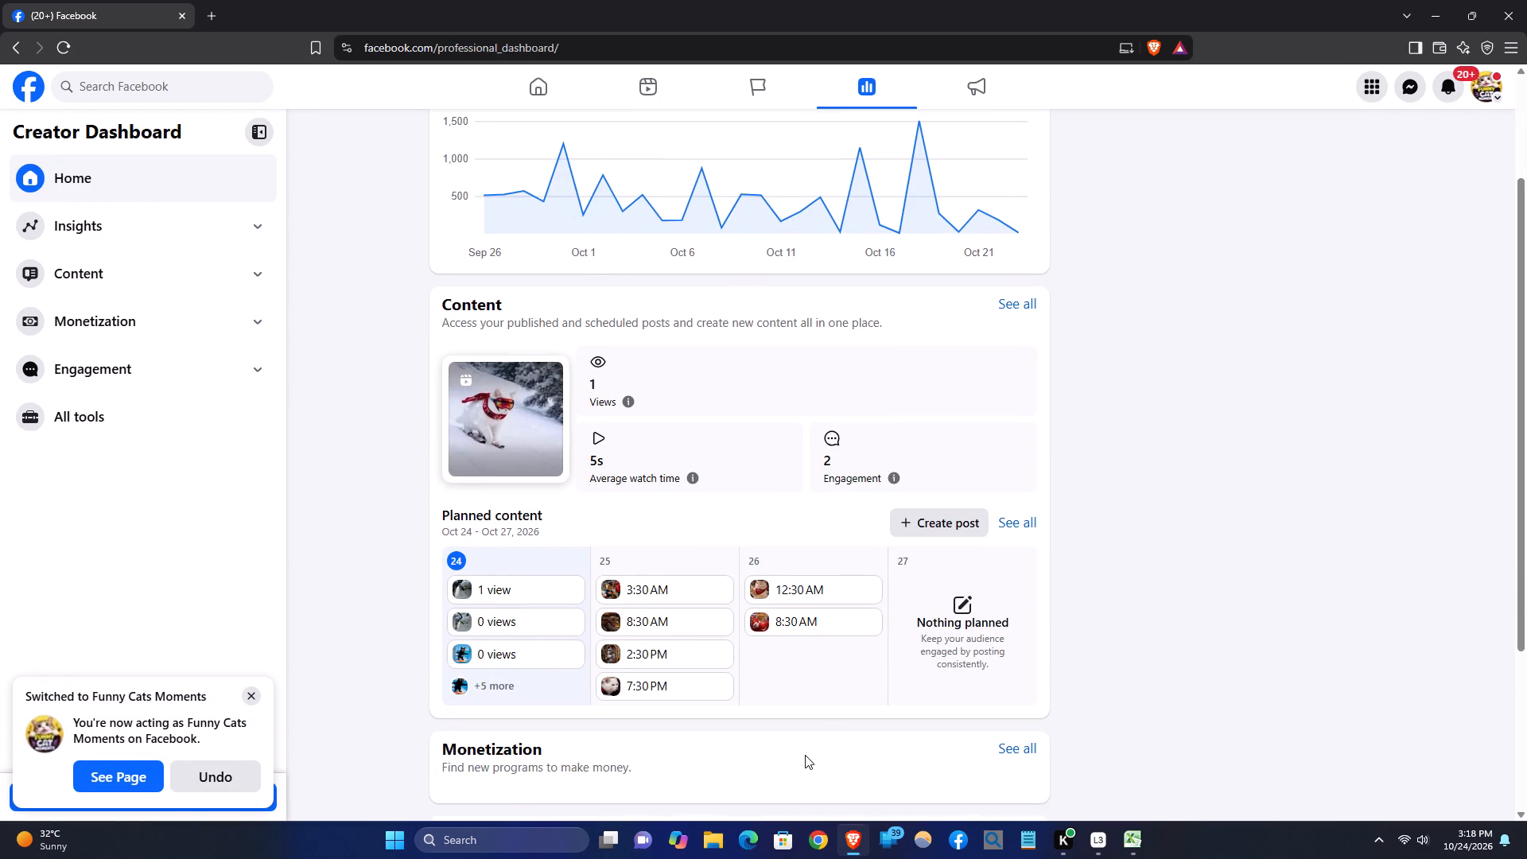
{"action": "scroll", "coordinate": [806, 672], "scroll_direction": "up", "scroll_amount": 3}
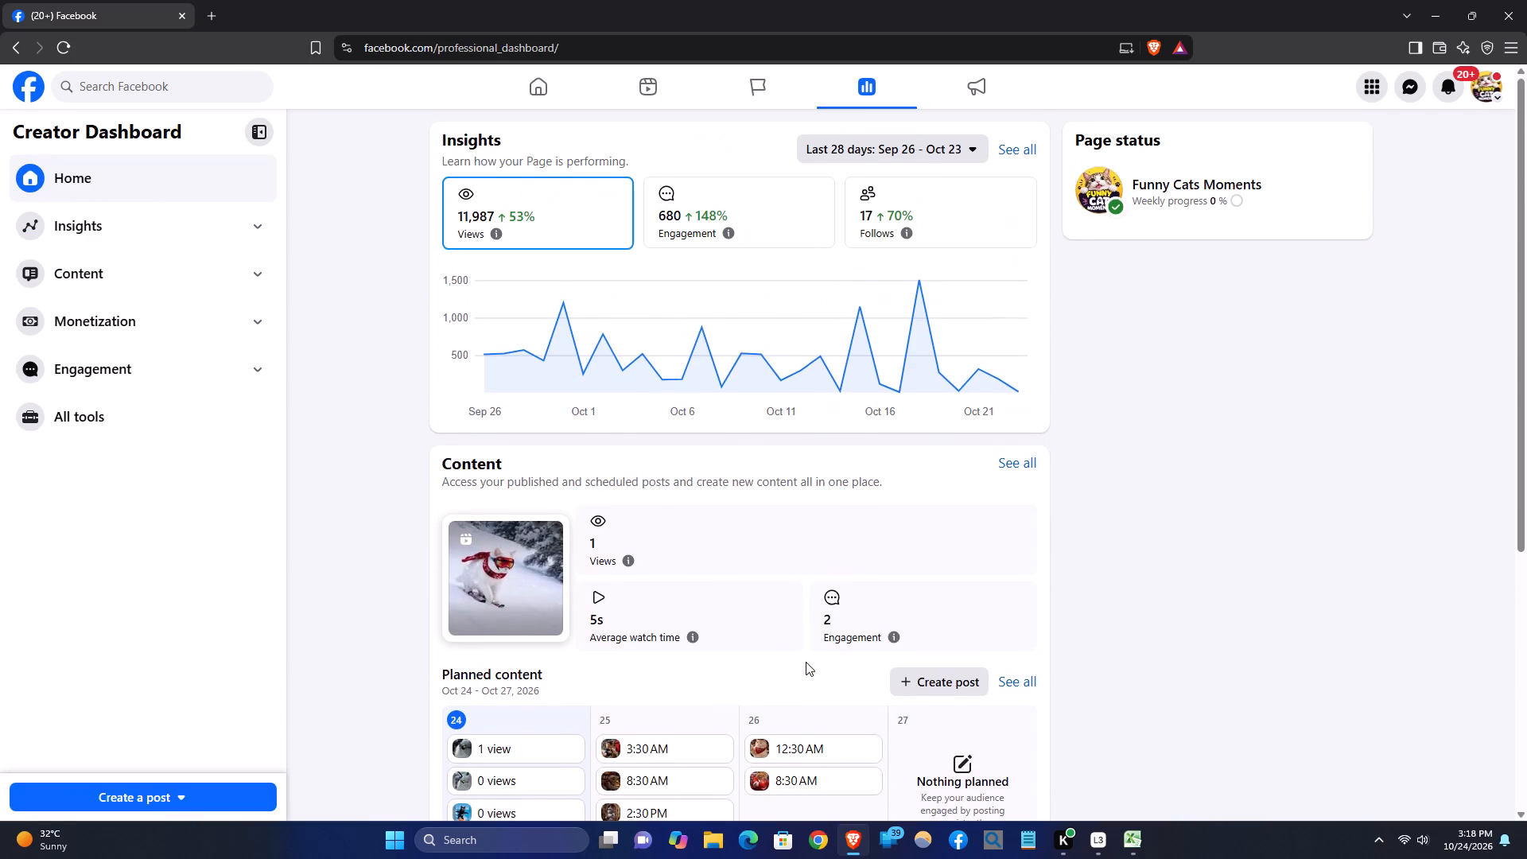
{"action": "scroll", "coordinate": [806, 662], "scroll_direction": "down", "scroll_amount": 2}
{"action": "scroll", "coordinate": [806, 662], "scroll_direction": "up", "scroll_amount": 3}
{"action": "left_click_drag", "start_coordinate": [1266, 188], "coordinate": [1152, 186]}
Switch back to the Excel workbook and enter the second account's name in cell B9 under FB ID NAME.
{"action": "key", "text": "alt+Tab"}
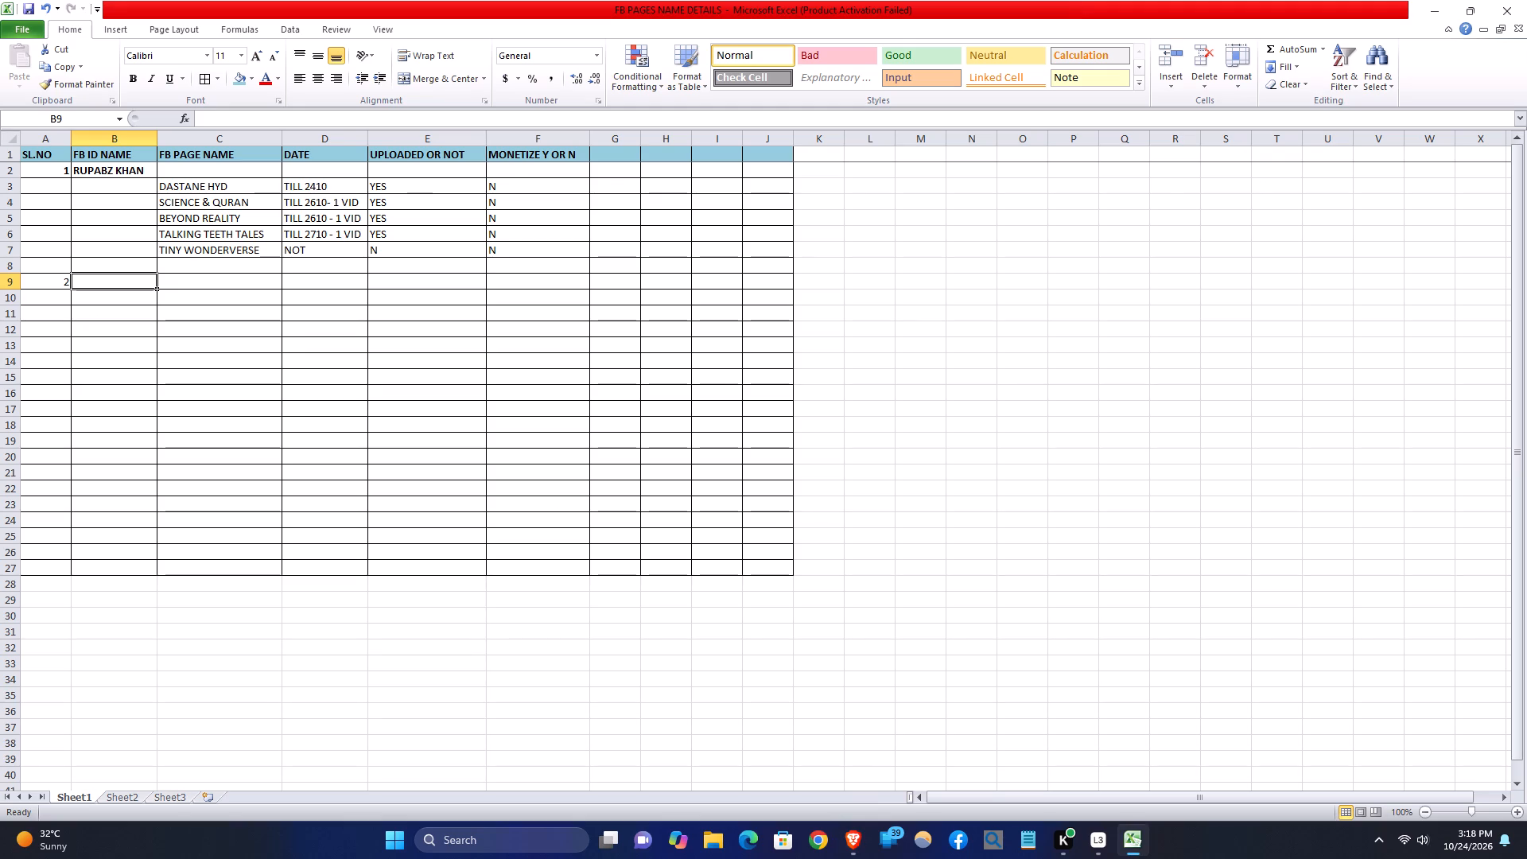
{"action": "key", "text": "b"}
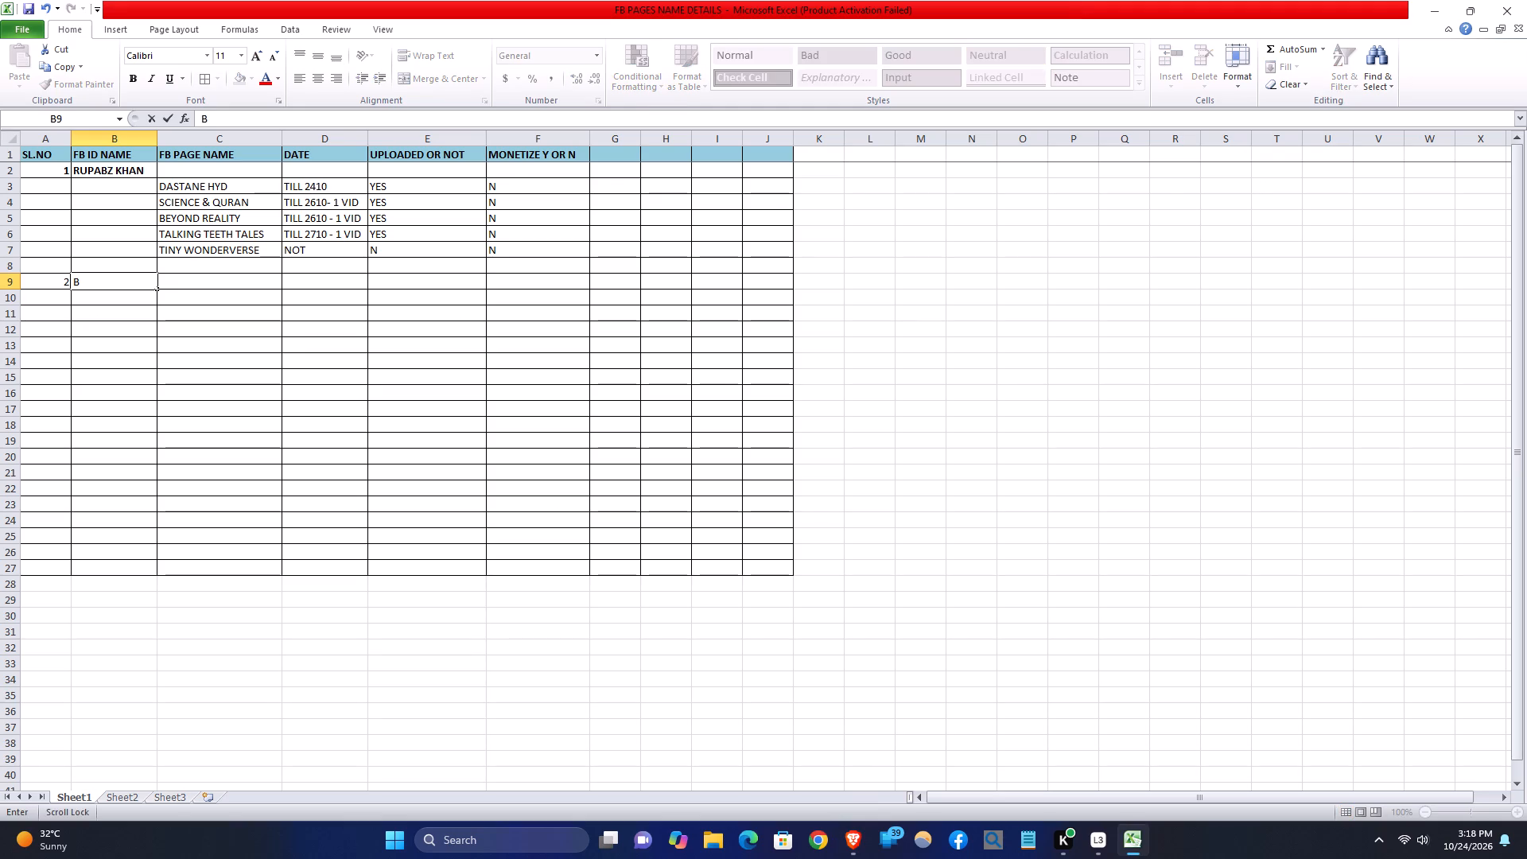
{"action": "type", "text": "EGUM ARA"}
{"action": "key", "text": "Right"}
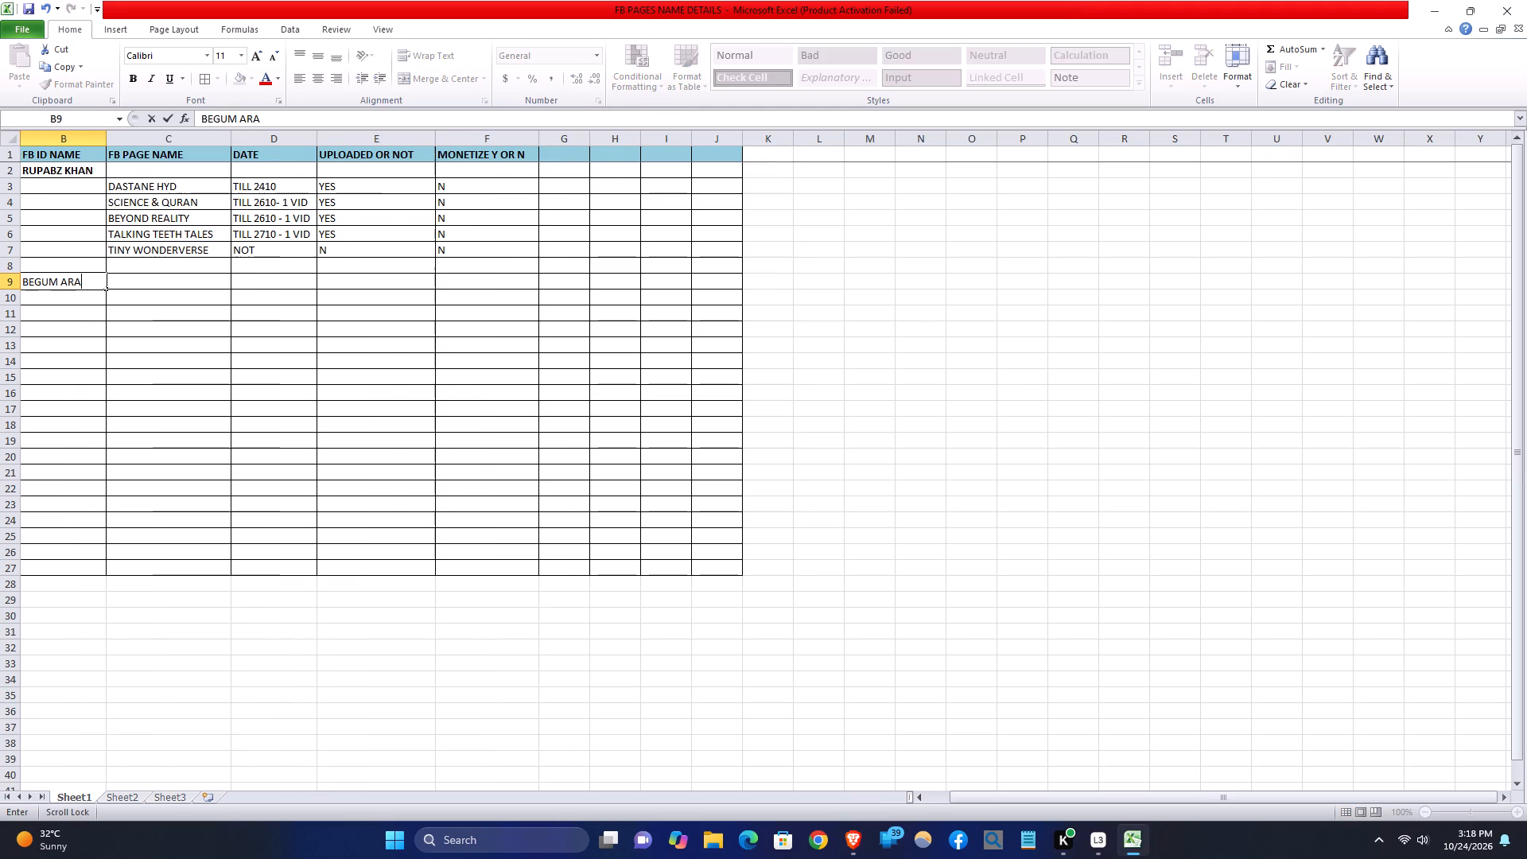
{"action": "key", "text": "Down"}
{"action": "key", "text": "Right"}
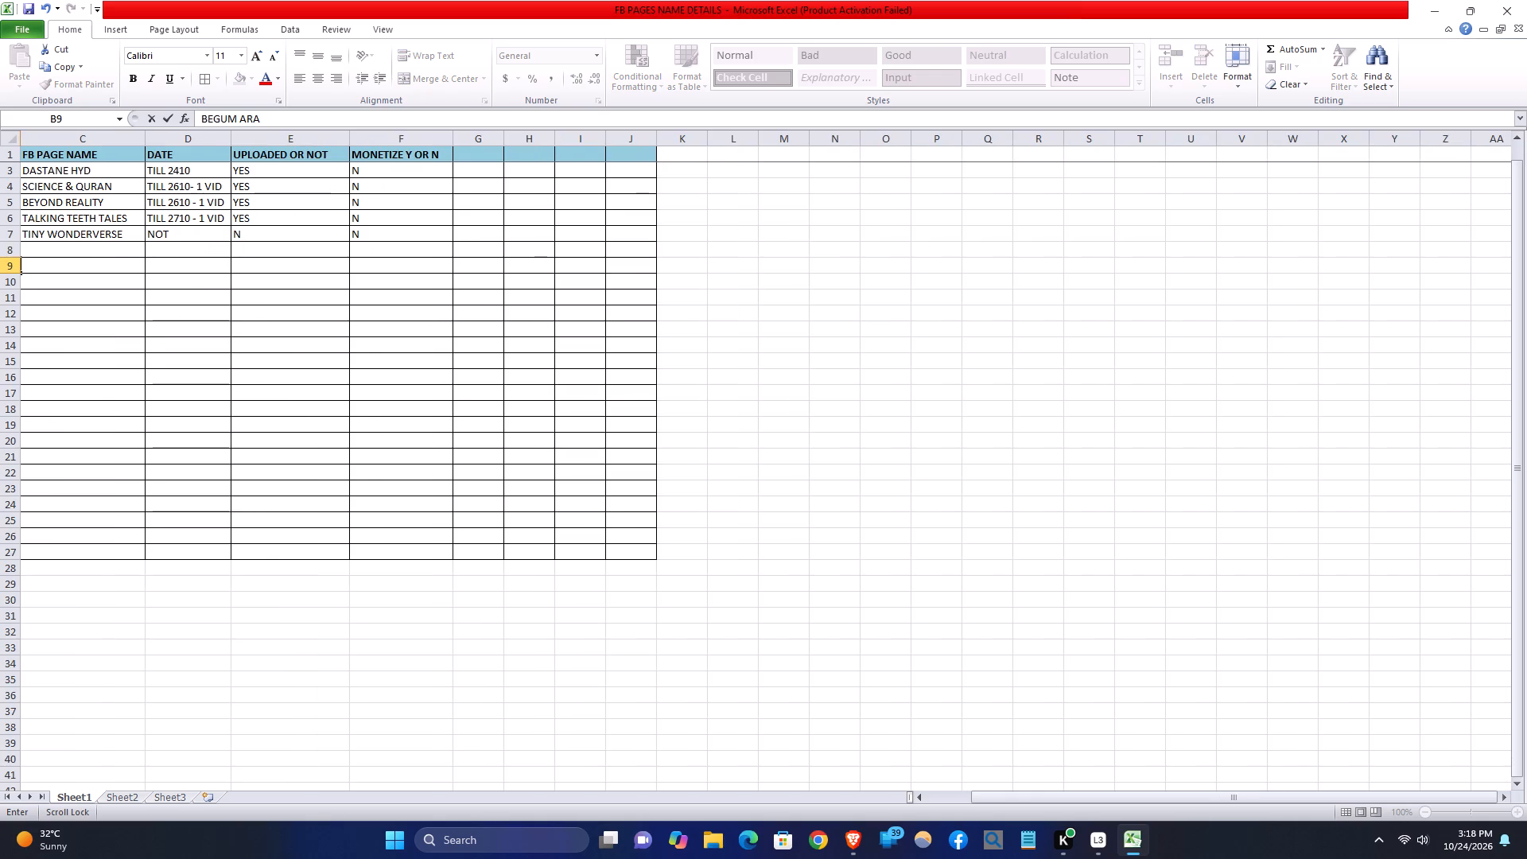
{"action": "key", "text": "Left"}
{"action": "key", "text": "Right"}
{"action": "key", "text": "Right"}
Enter FUNNY CAT MOMENTS in cell C10 under FB PAGE NAME.
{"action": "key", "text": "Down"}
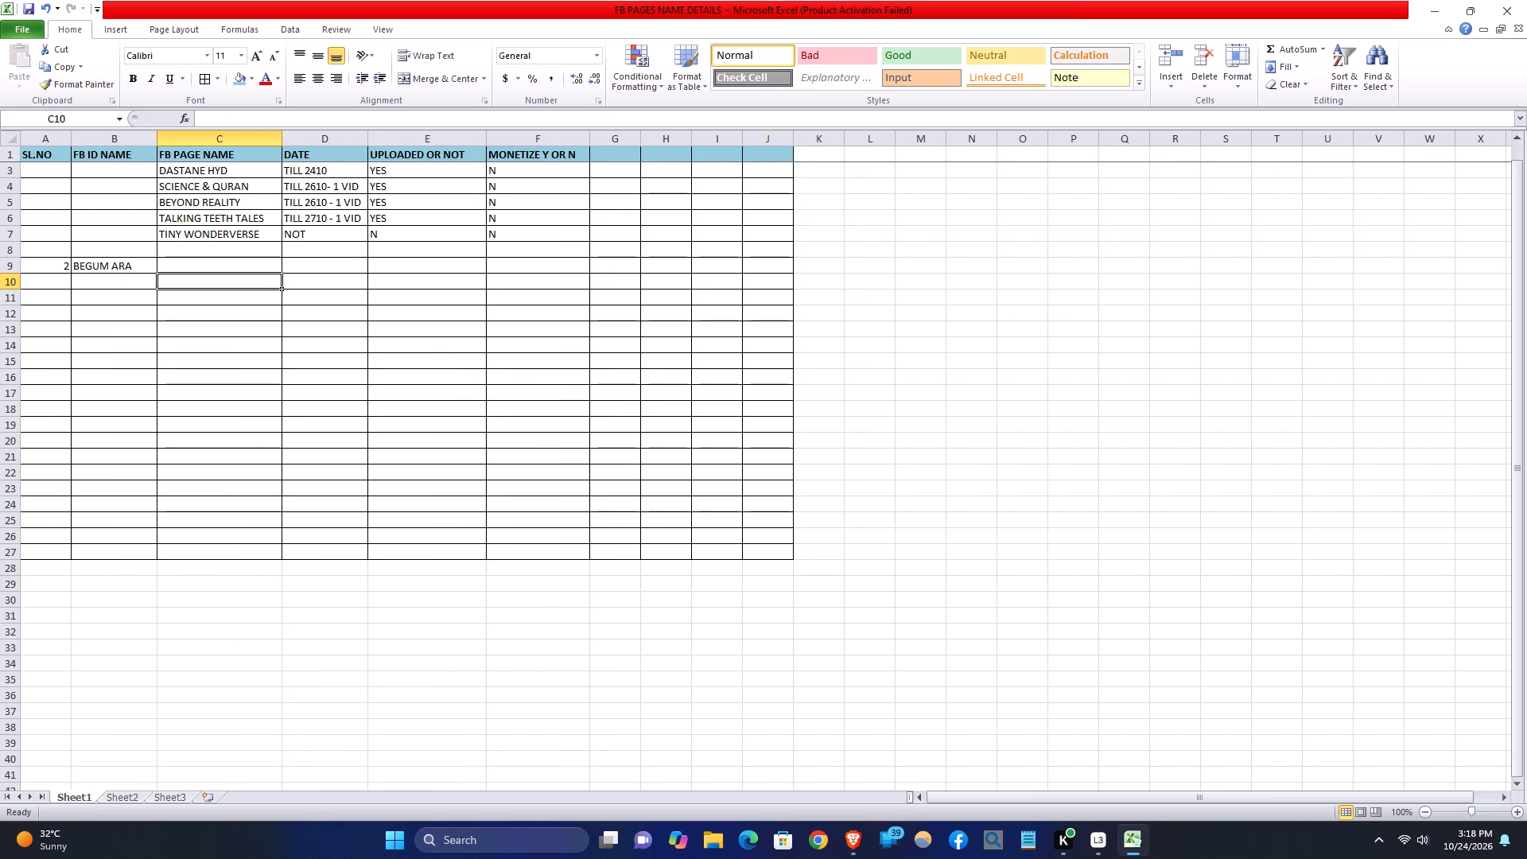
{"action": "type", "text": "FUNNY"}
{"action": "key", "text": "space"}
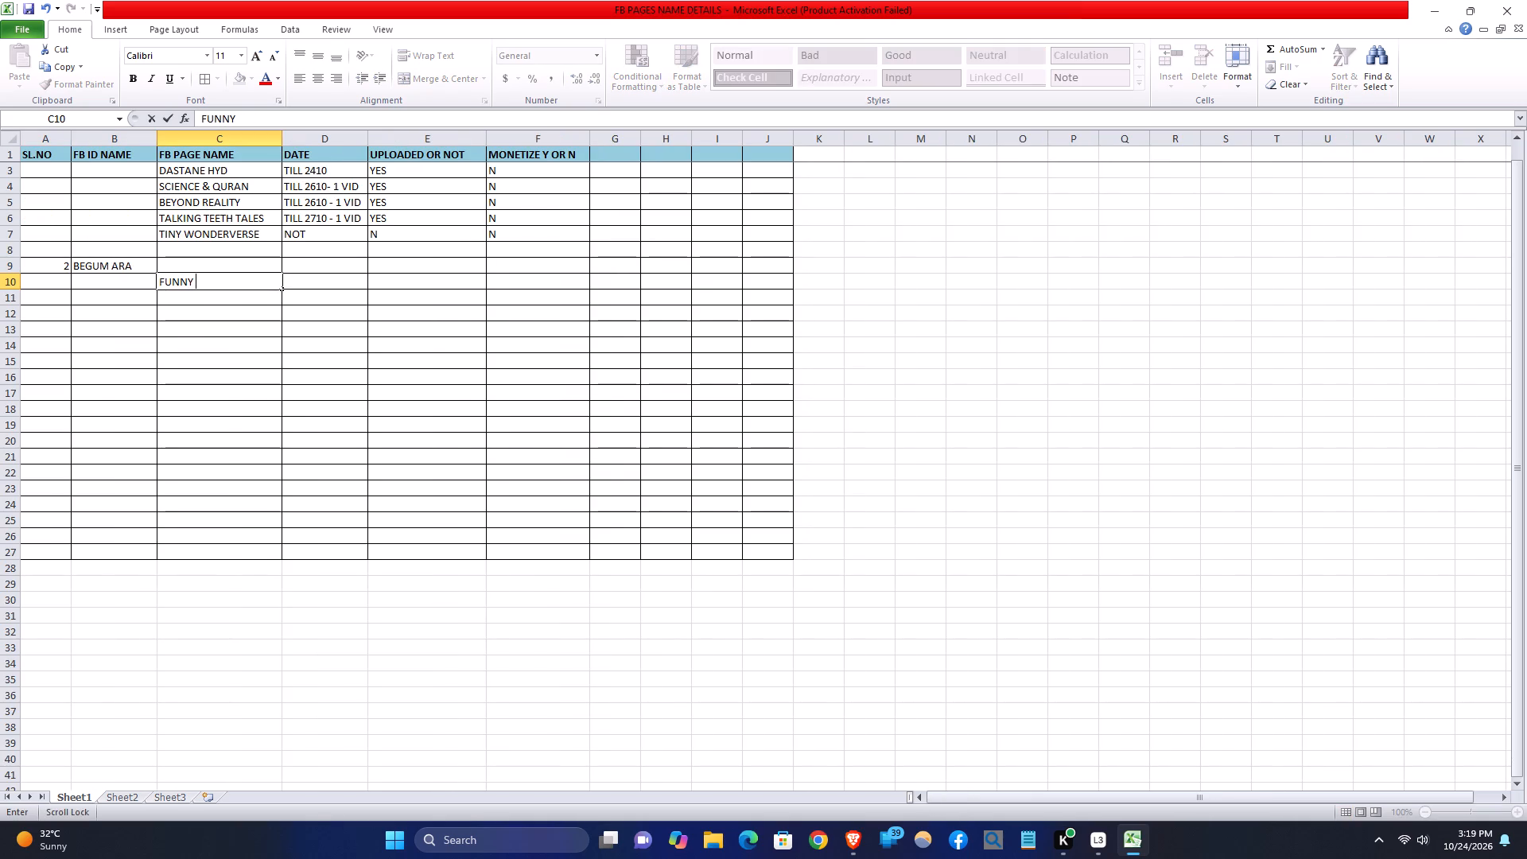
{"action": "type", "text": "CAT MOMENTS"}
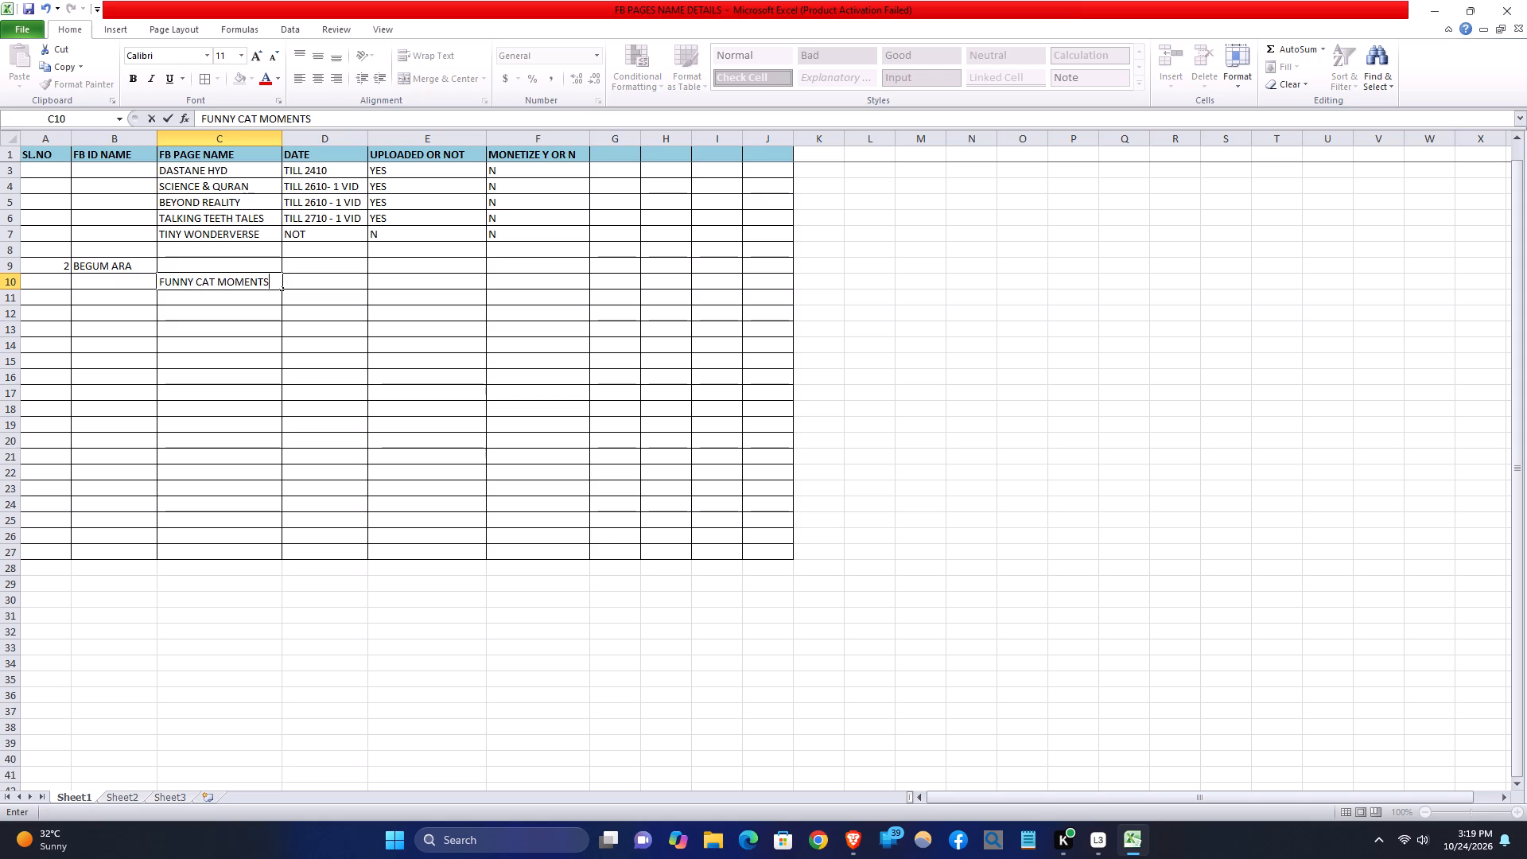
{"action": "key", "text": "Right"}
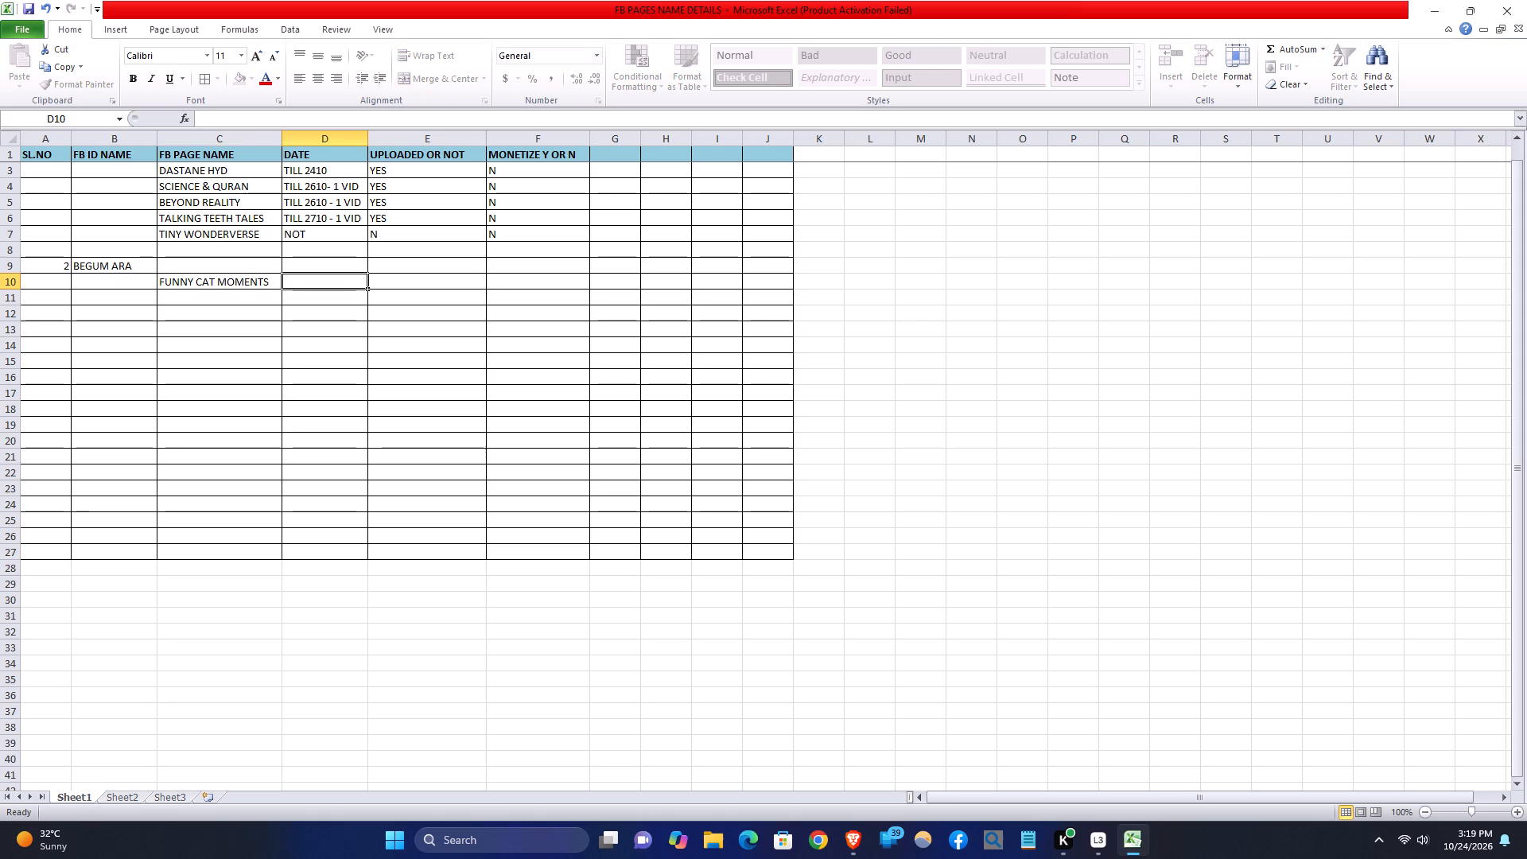
Enter TILL 26 - 2VID in cell D10 under DATE, rechecking the page's planned content in Brave midway.
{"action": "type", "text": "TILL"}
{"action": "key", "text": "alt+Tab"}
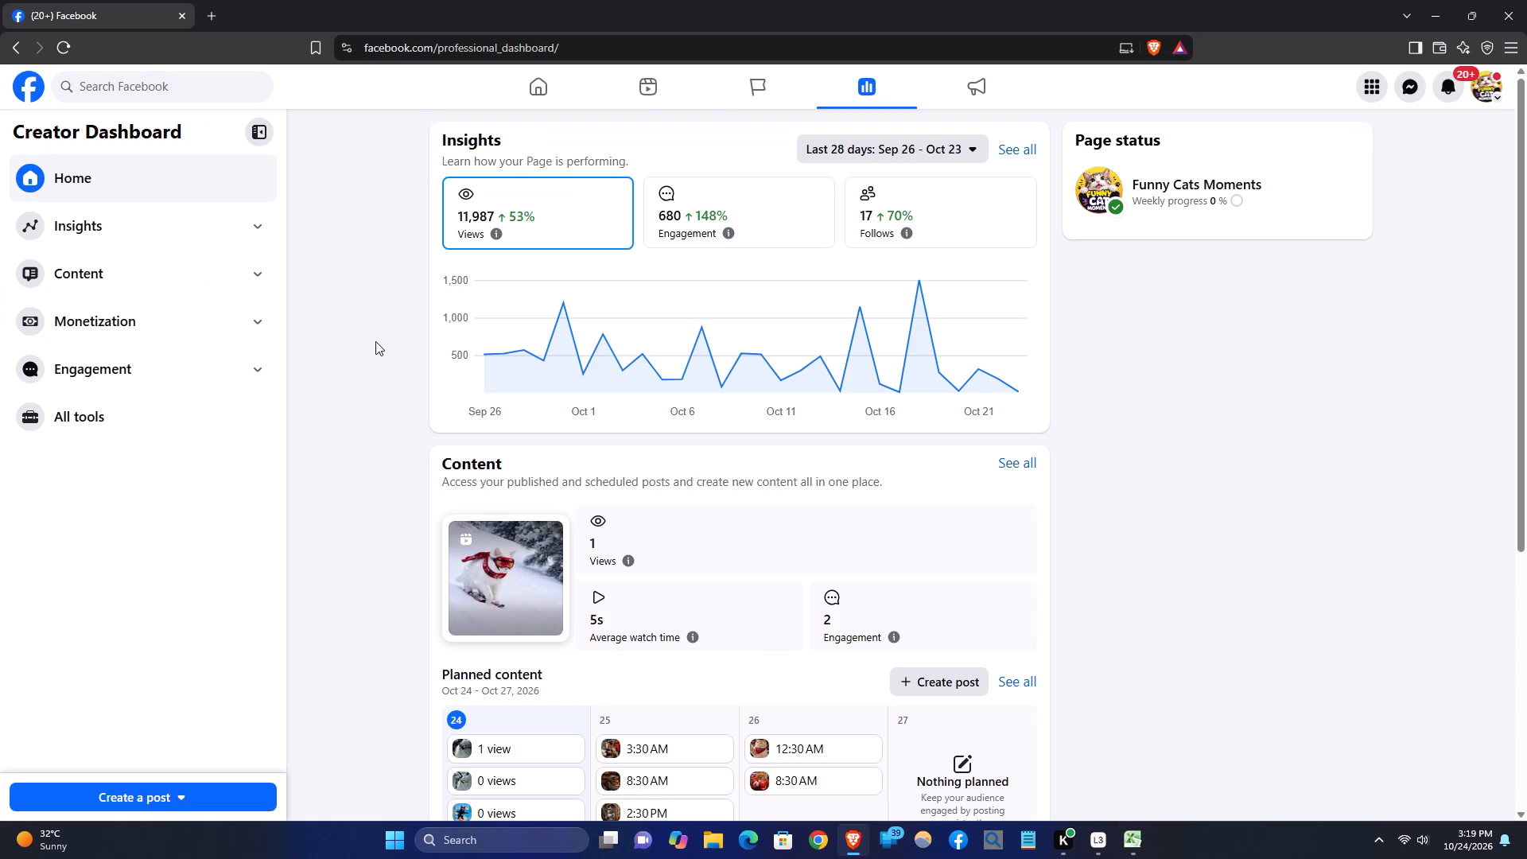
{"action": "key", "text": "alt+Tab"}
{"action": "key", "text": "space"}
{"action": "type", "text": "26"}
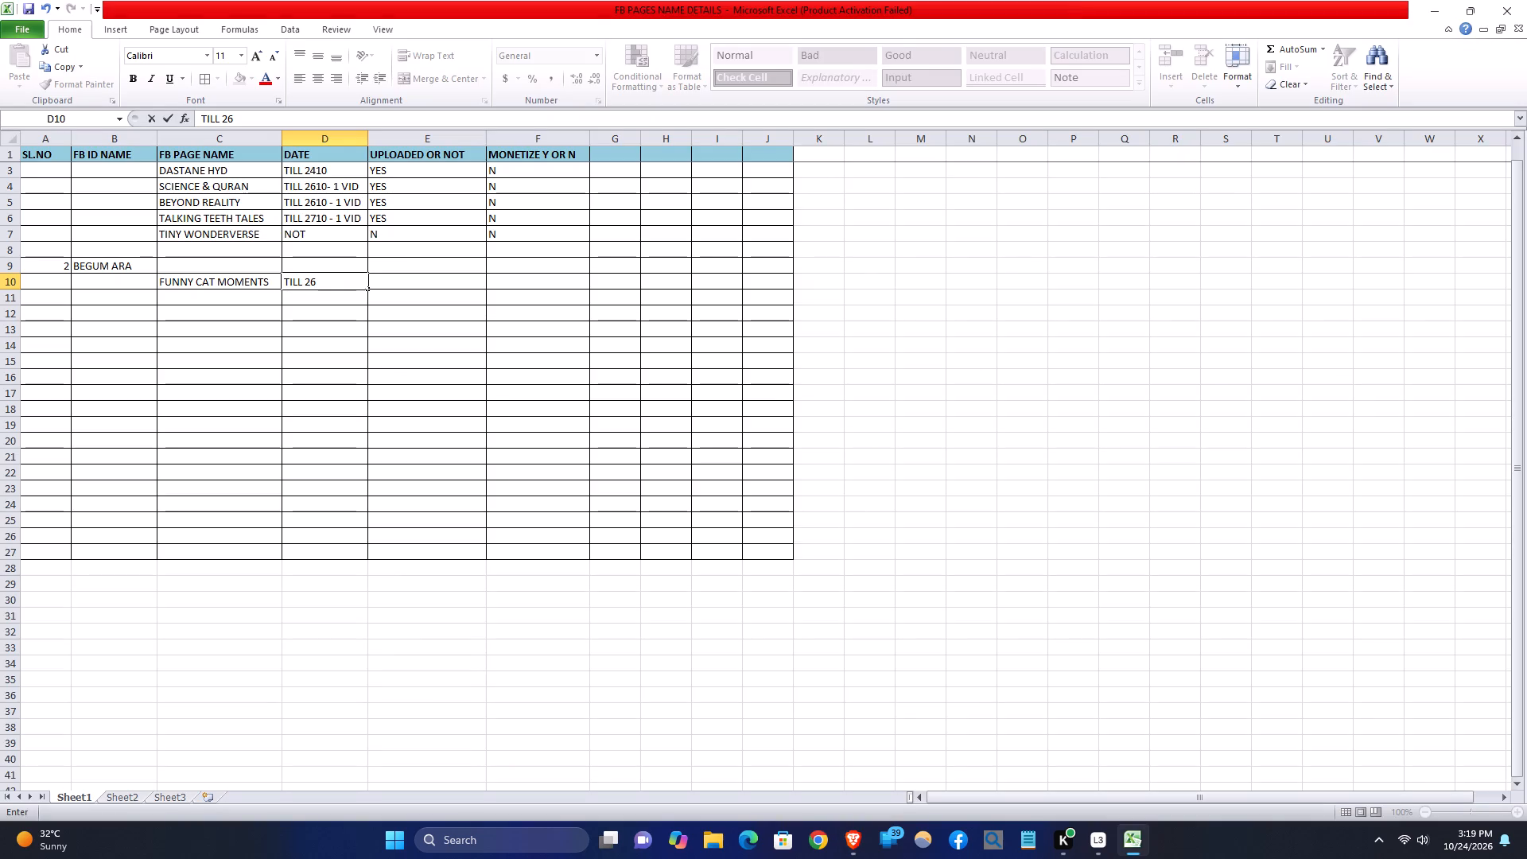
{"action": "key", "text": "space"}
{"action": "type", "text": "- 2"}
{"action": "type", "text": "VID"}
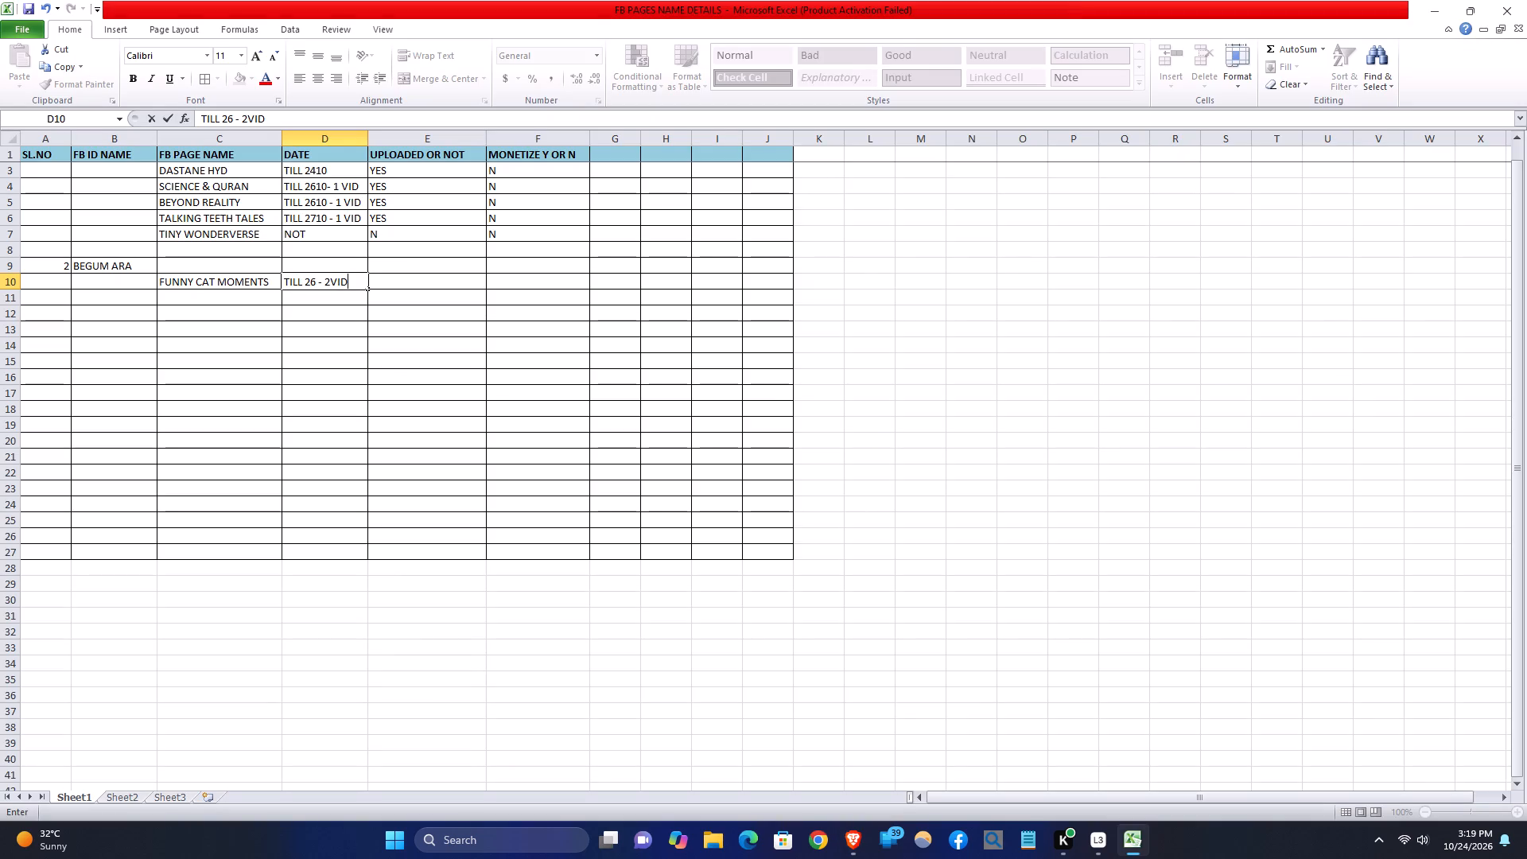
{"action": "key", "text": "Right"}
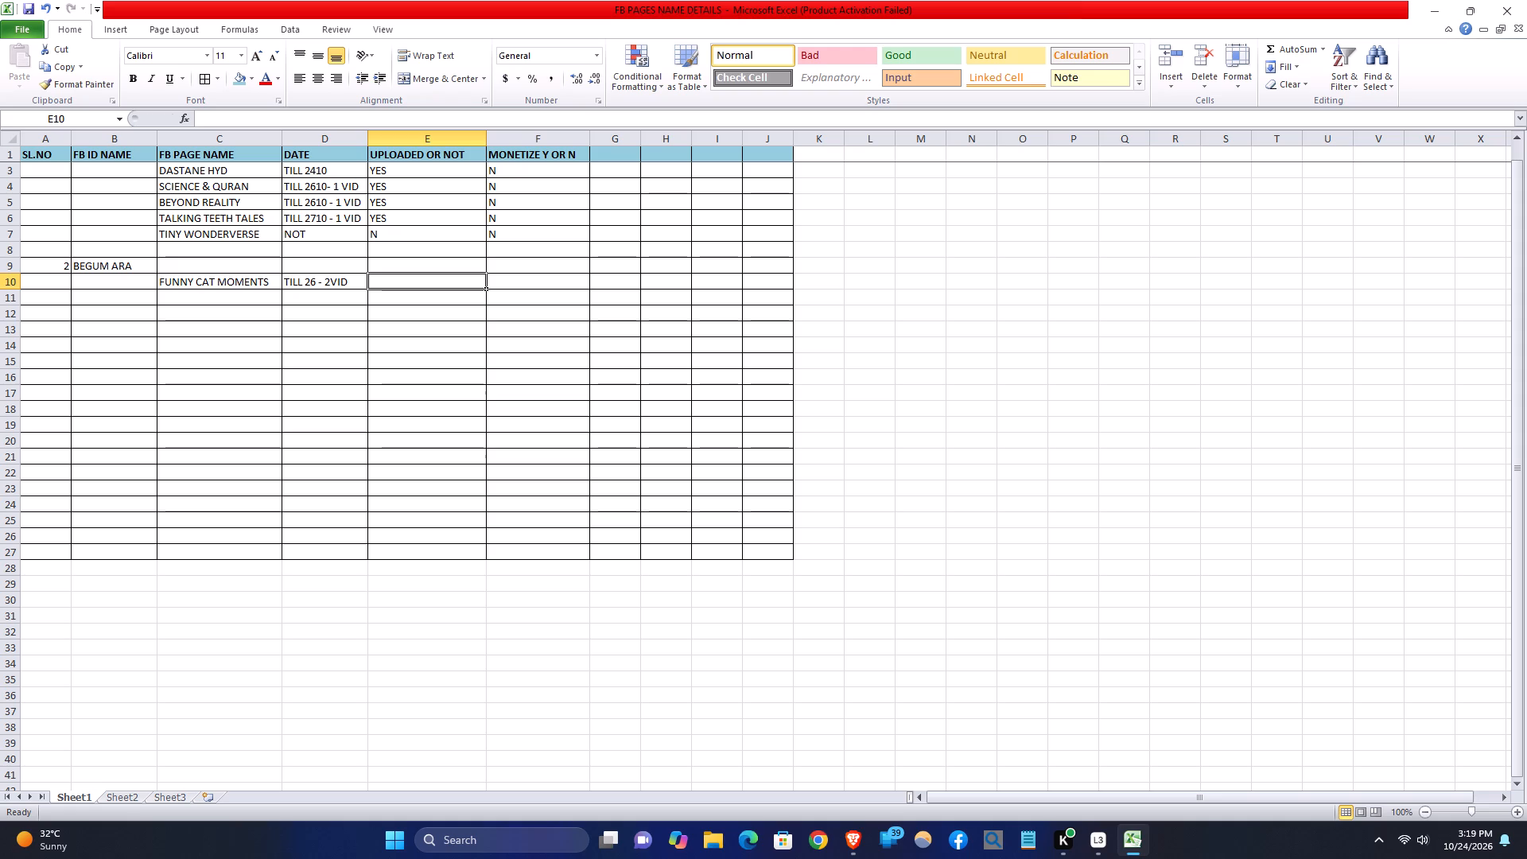
Mark the Funny Cat Moments row Y under UPLOADED OR NOT and N under MONETIZE Y OR N.
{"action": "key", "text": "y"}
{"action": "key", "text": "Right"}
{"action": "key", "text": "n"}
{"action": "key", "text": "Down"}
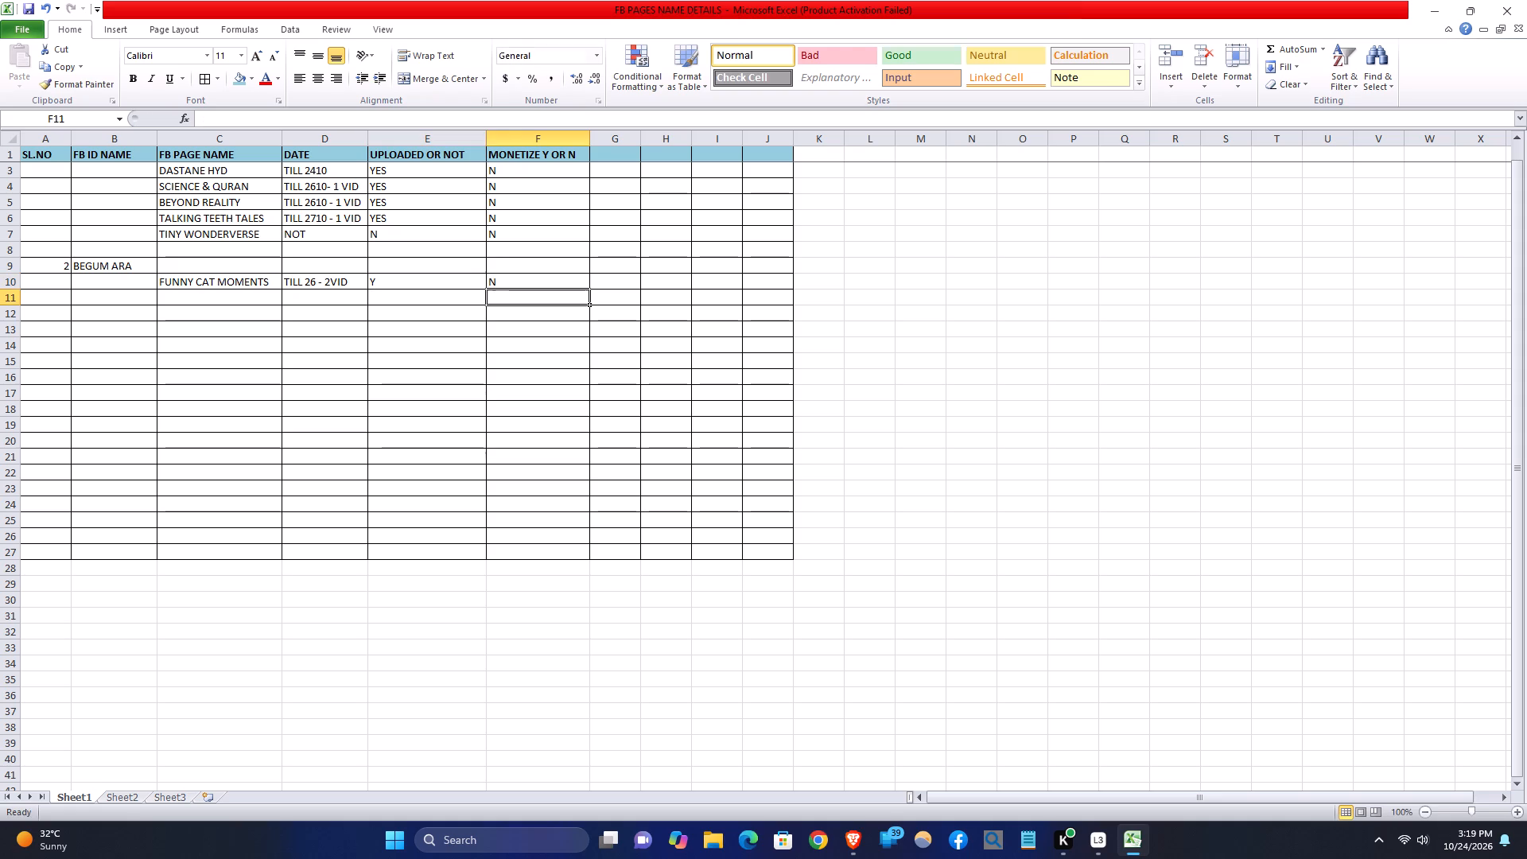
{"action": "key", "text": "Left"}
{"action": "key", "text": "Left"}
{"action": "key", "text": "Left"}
Switch to Brave, examine the Funny Cats Moments dashboard's planned content and its Engagement and Invite people sections, and return to its home.
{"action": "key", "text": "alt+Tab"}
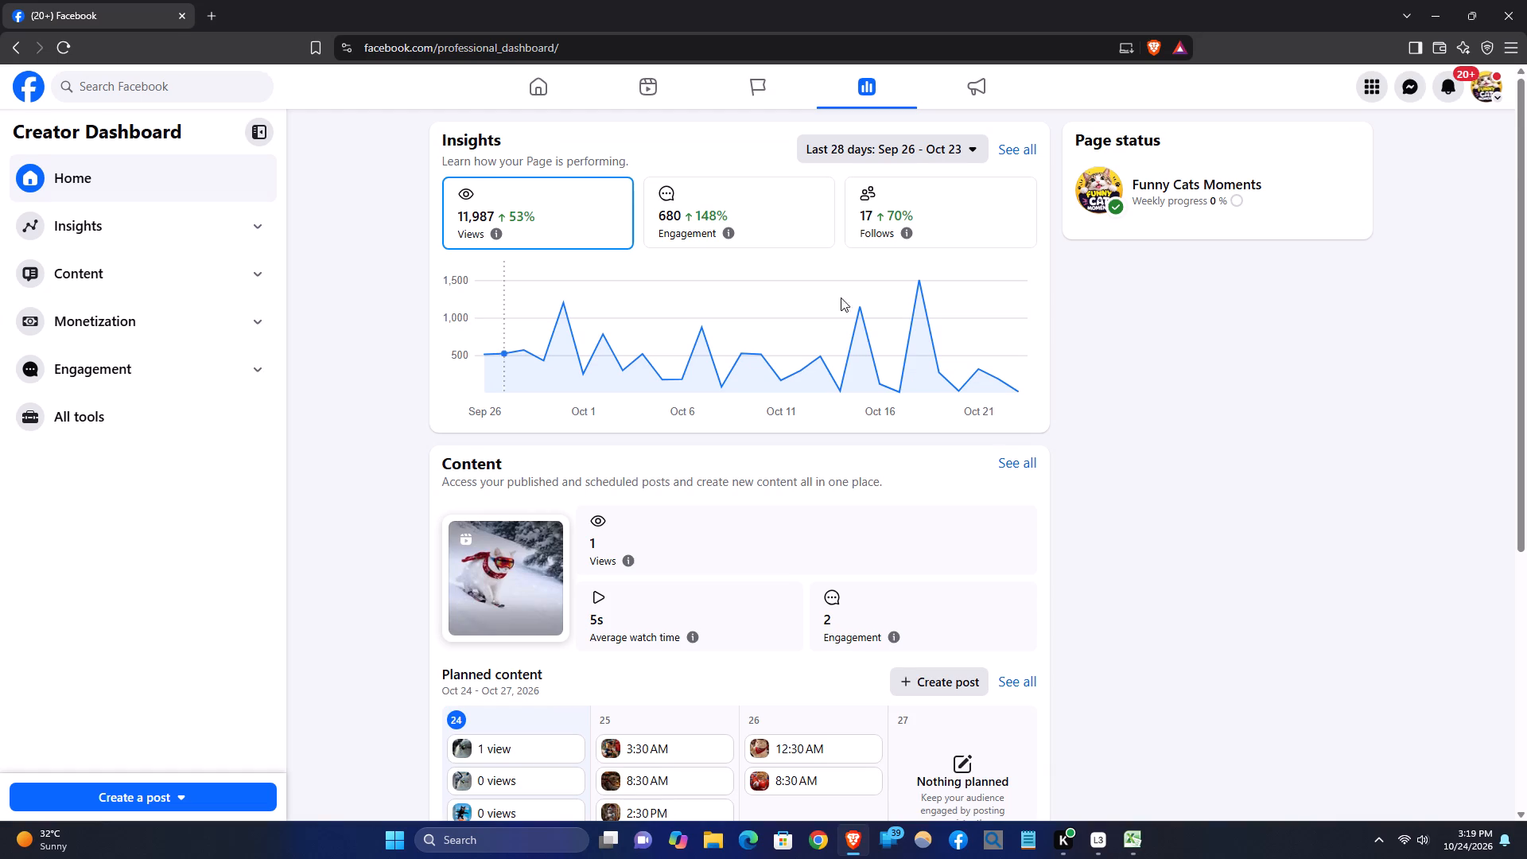
{"action": "scroll", "coordinate": [848, 445], "scroll_direction": "down", "scroll_amount": 4}
{"action": "left_click", "coordinate": [138, 362]}
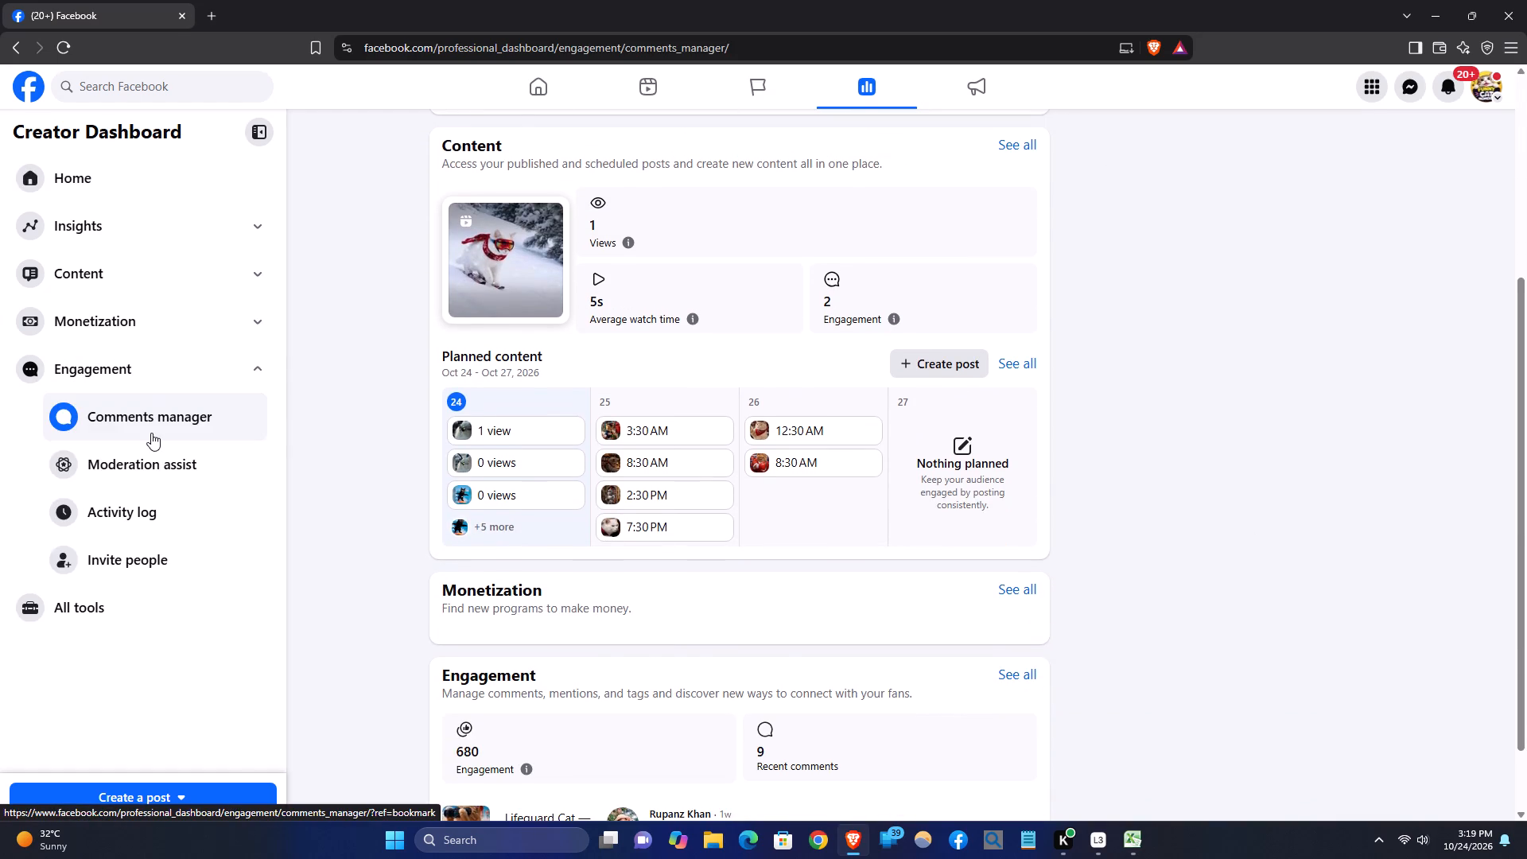
{"action": "left_click", "coordinate": [142, 560]}
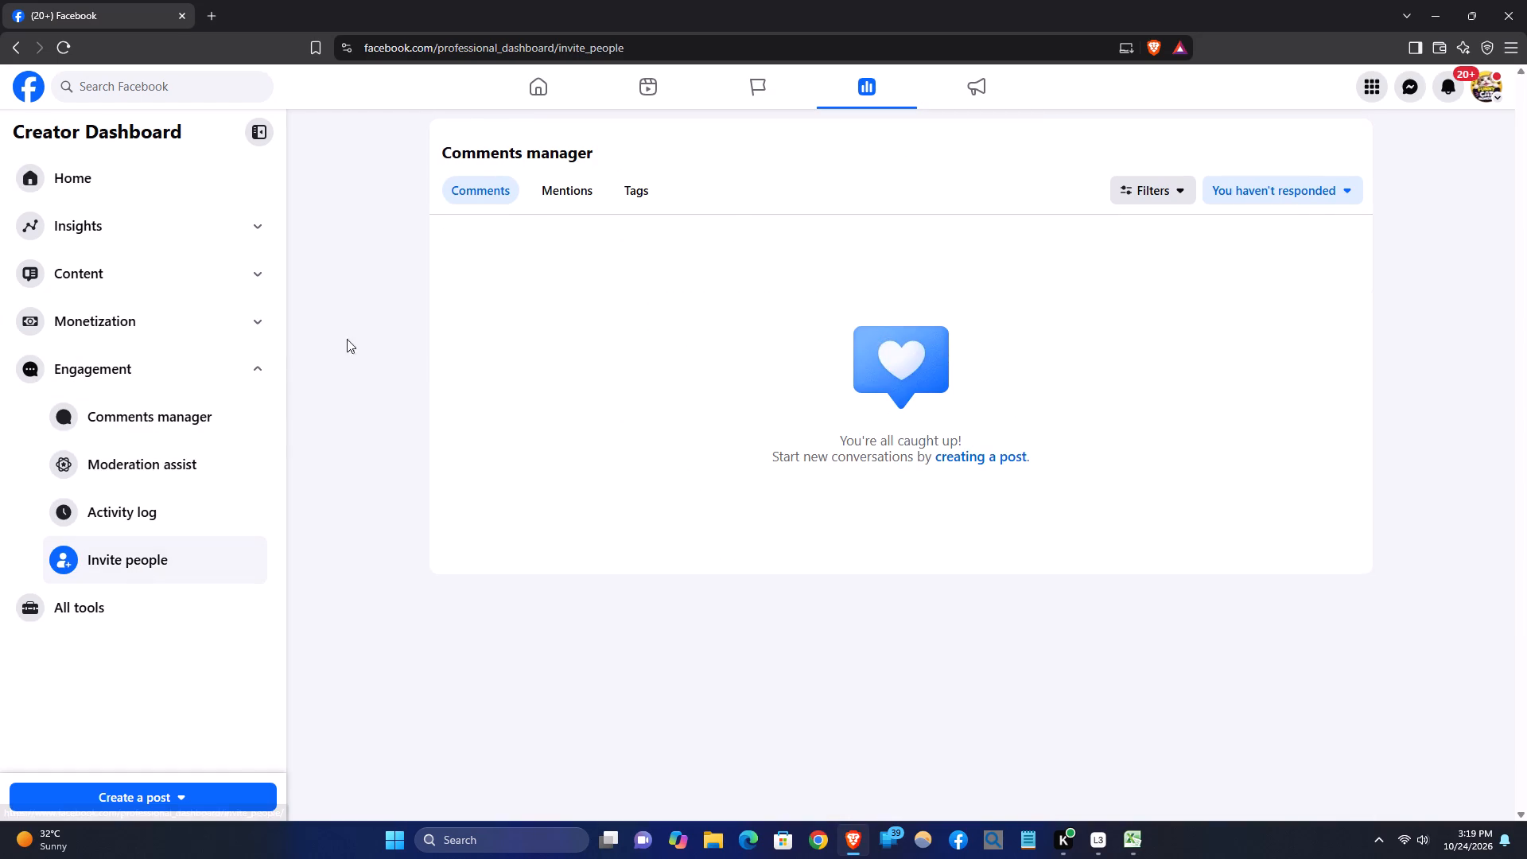
{"action": "left_click", "coordinate": [113, 370]}
{"action": "scroll", "coordinate": [1174, 436], "scroll_direction": "up", "scroll_amount": 3}
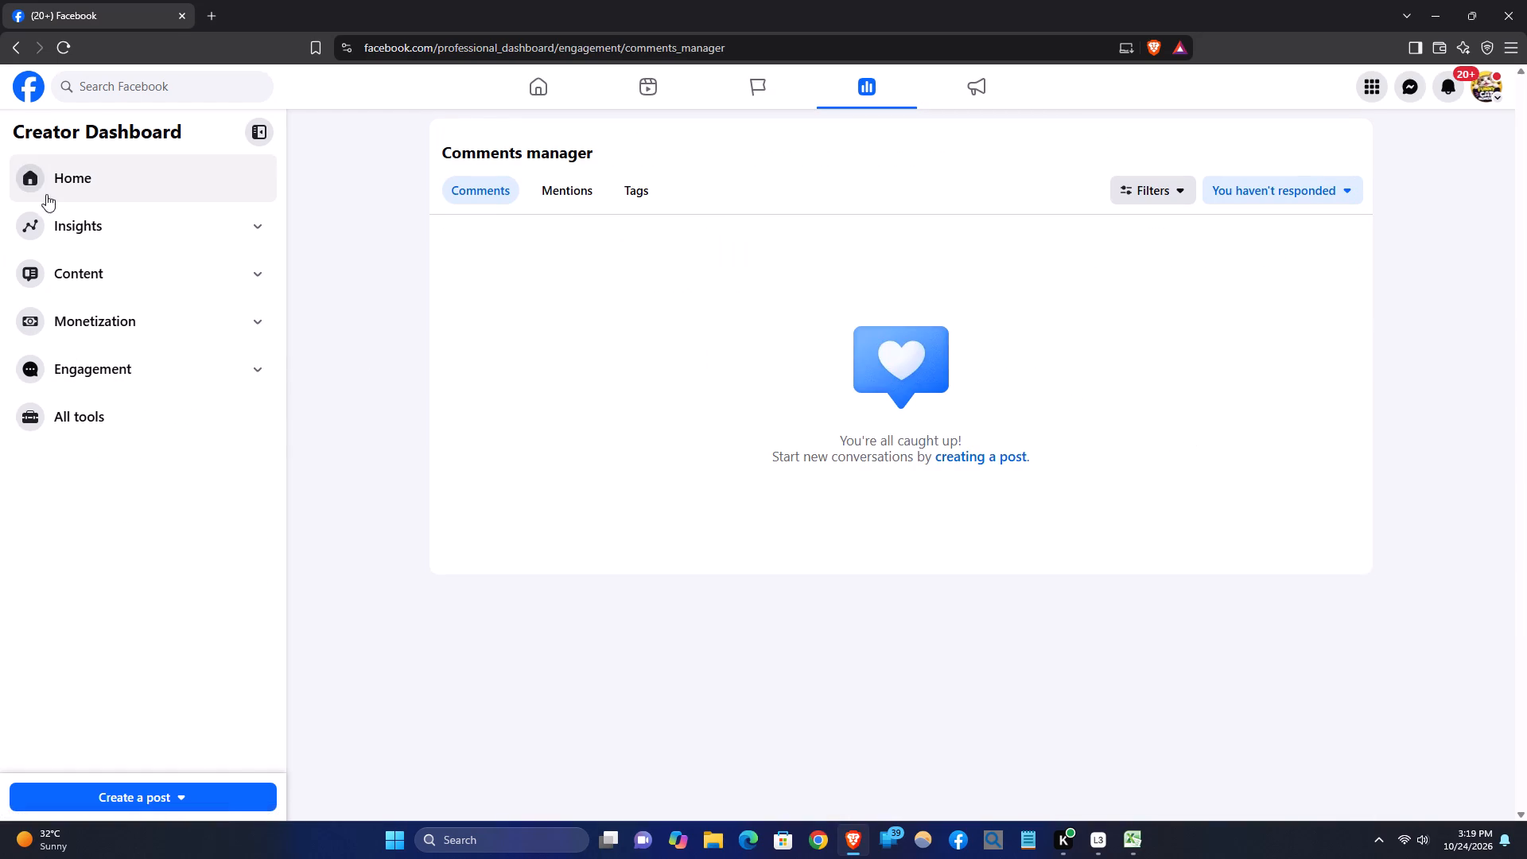
{"action": "left_click", "coordinate": [90, 179]}
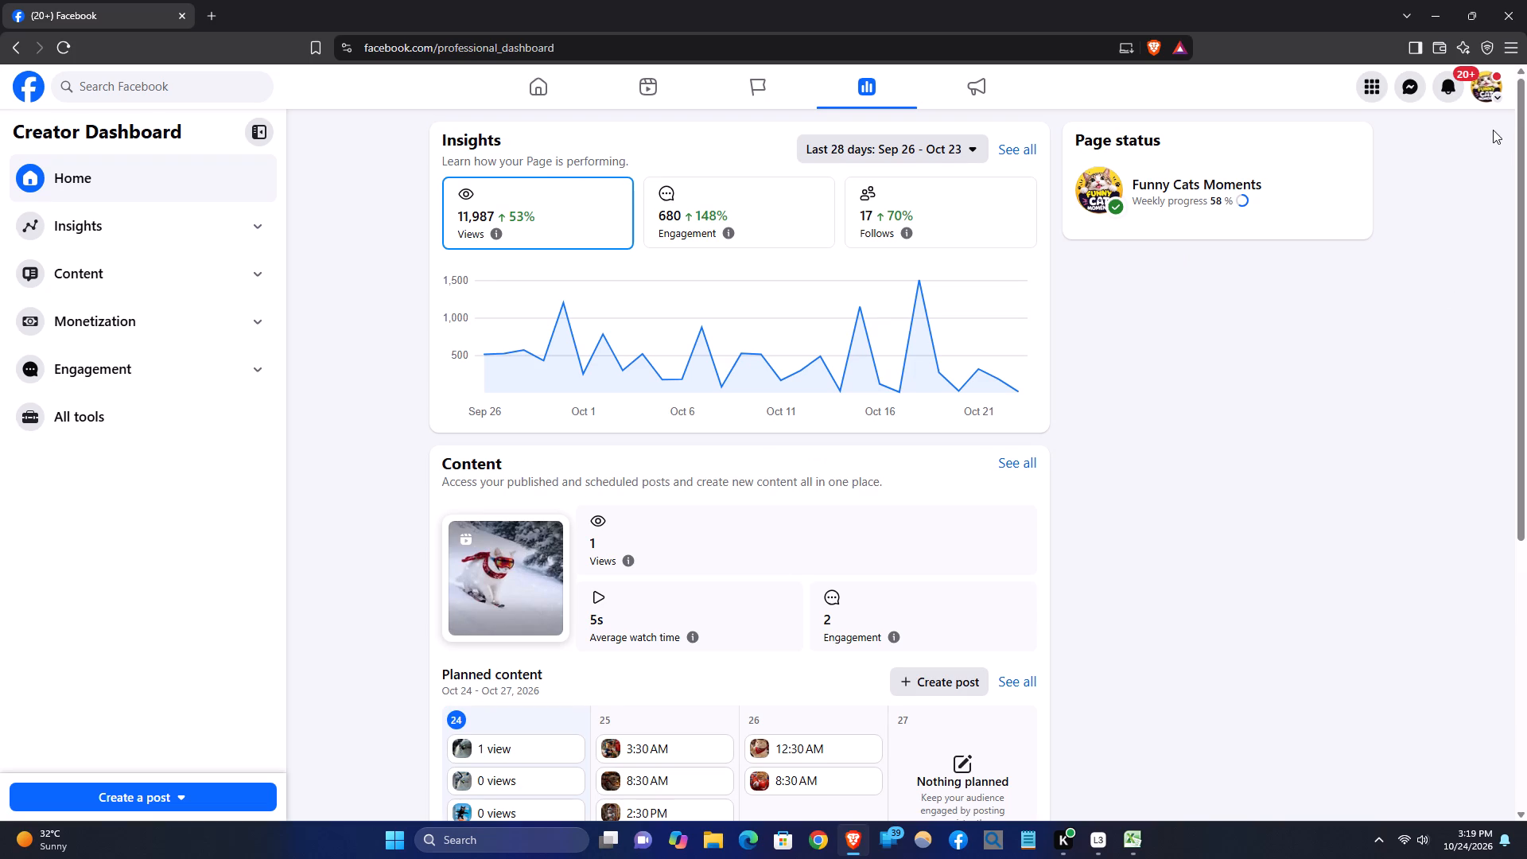
Switch the Facebook profile to the Then Vs Now page.
{"action": "left_click", "coordinate": [1492, 91]}
{"action": "left_click", "coordinate": [1401, 279]}
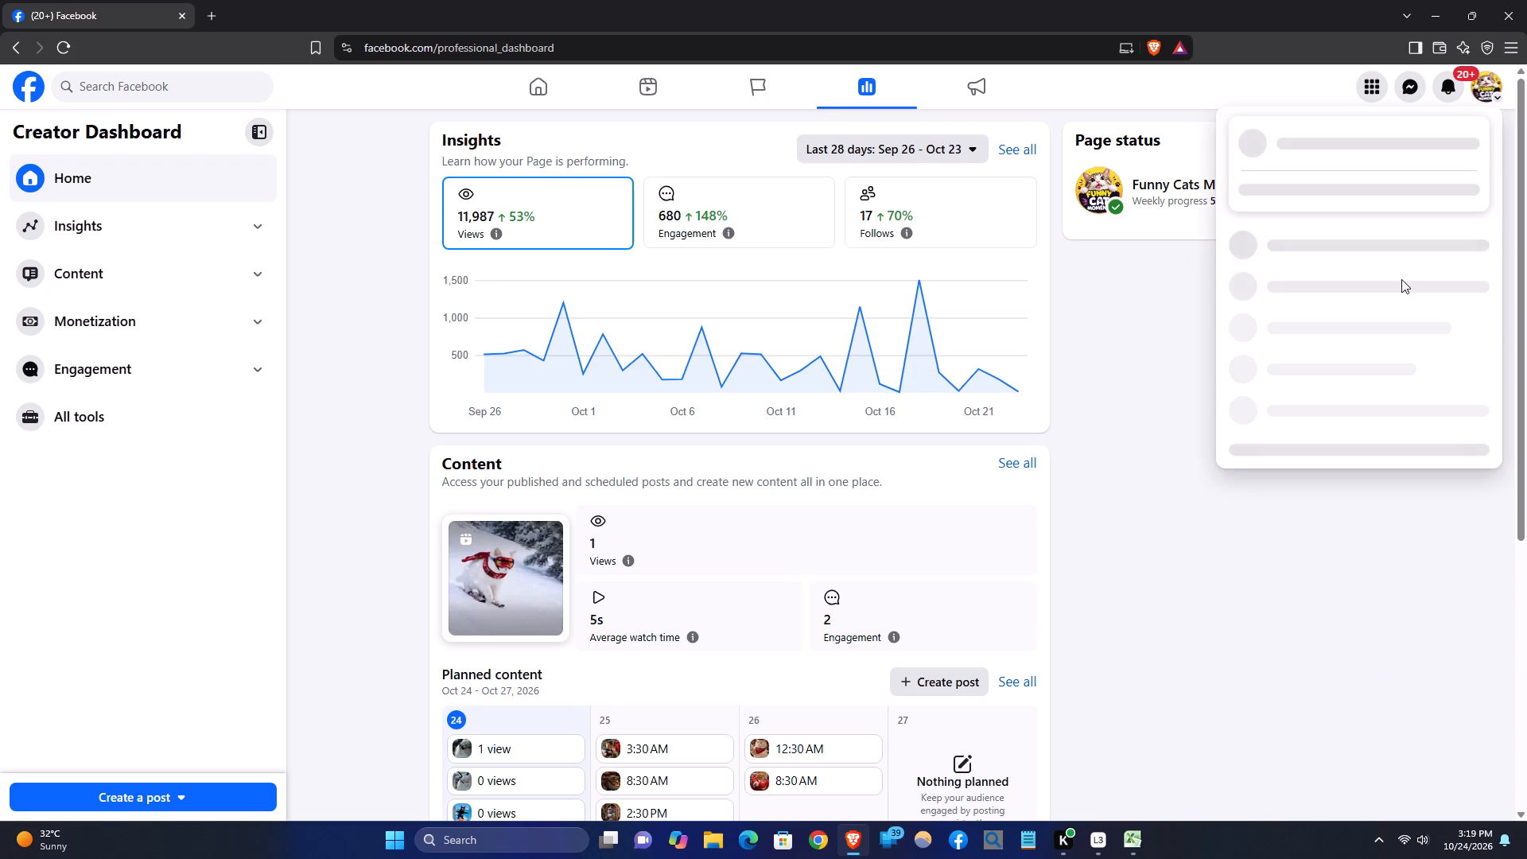
{"action": "left_click", "coordinate": [1331, 393]}
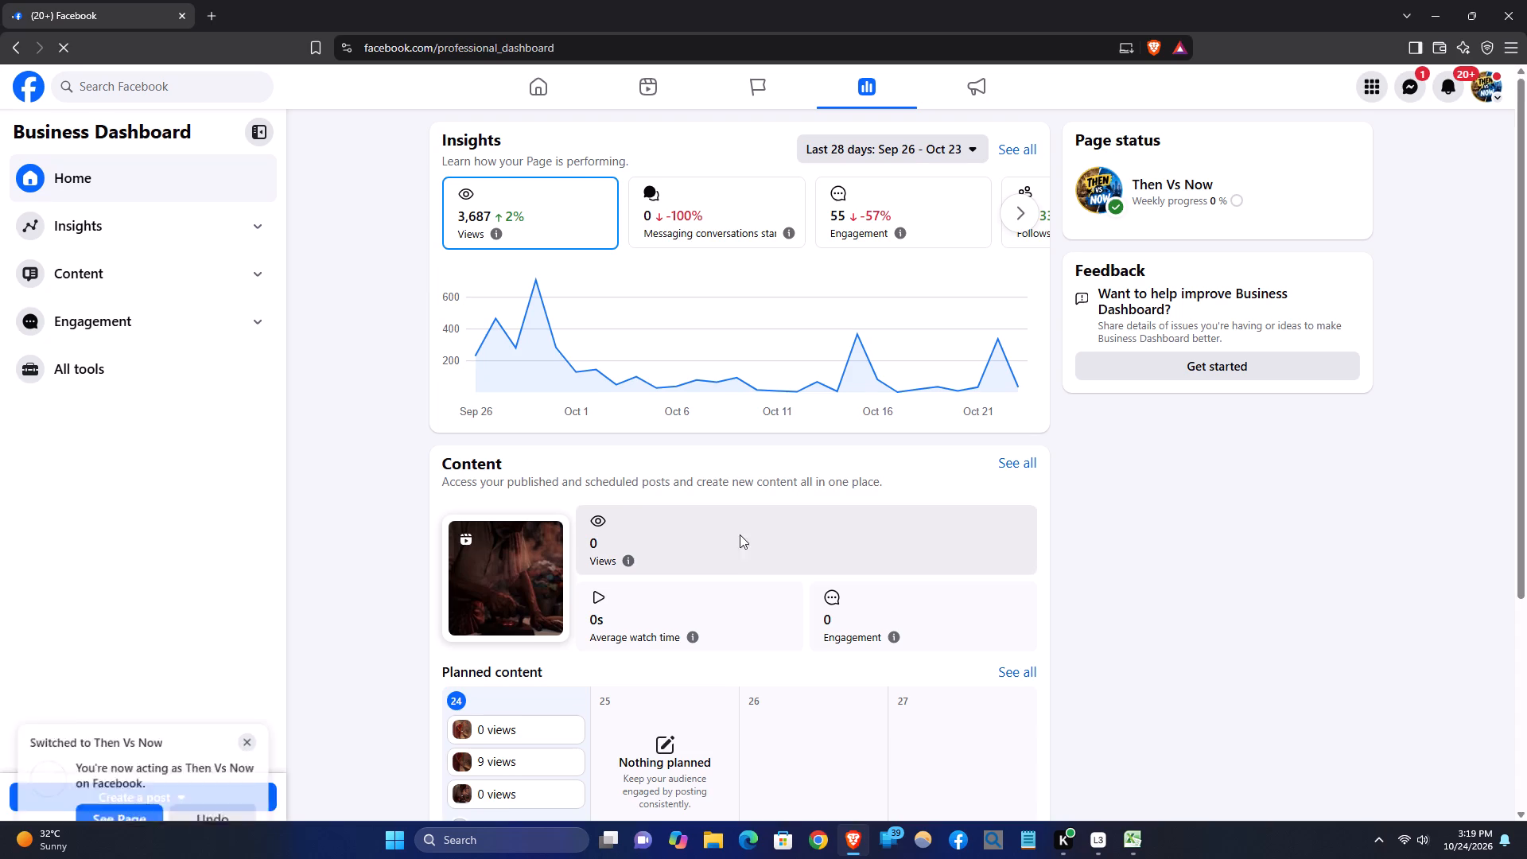
Examine the planned content in the Then Vs Now Business Dashboard.
{"action": "scroll", "coordinate": [748, 537], "scroll_direction": "down", "scroll_amount": 1}
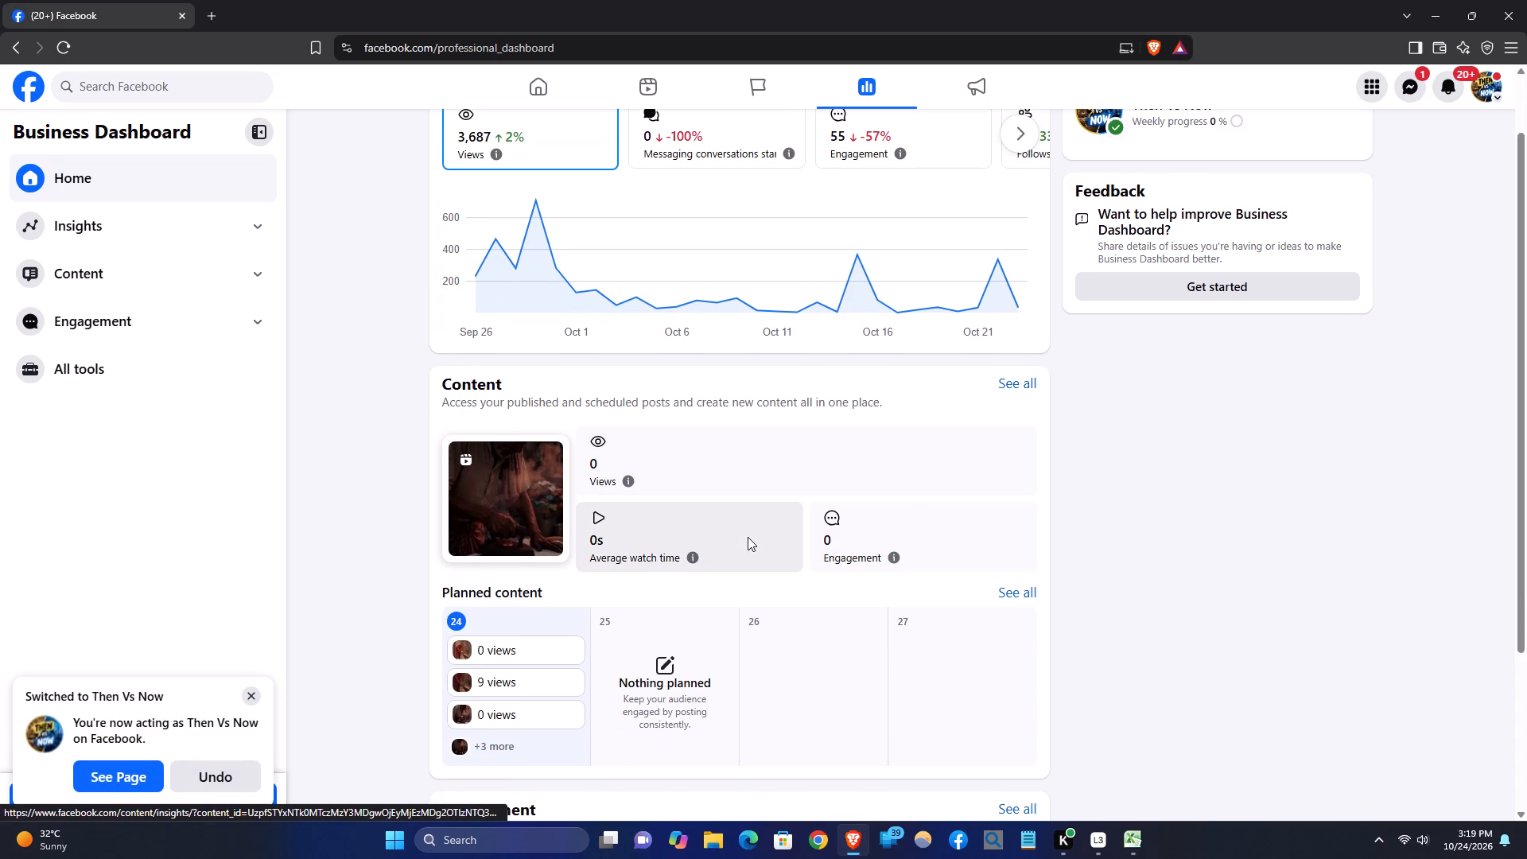
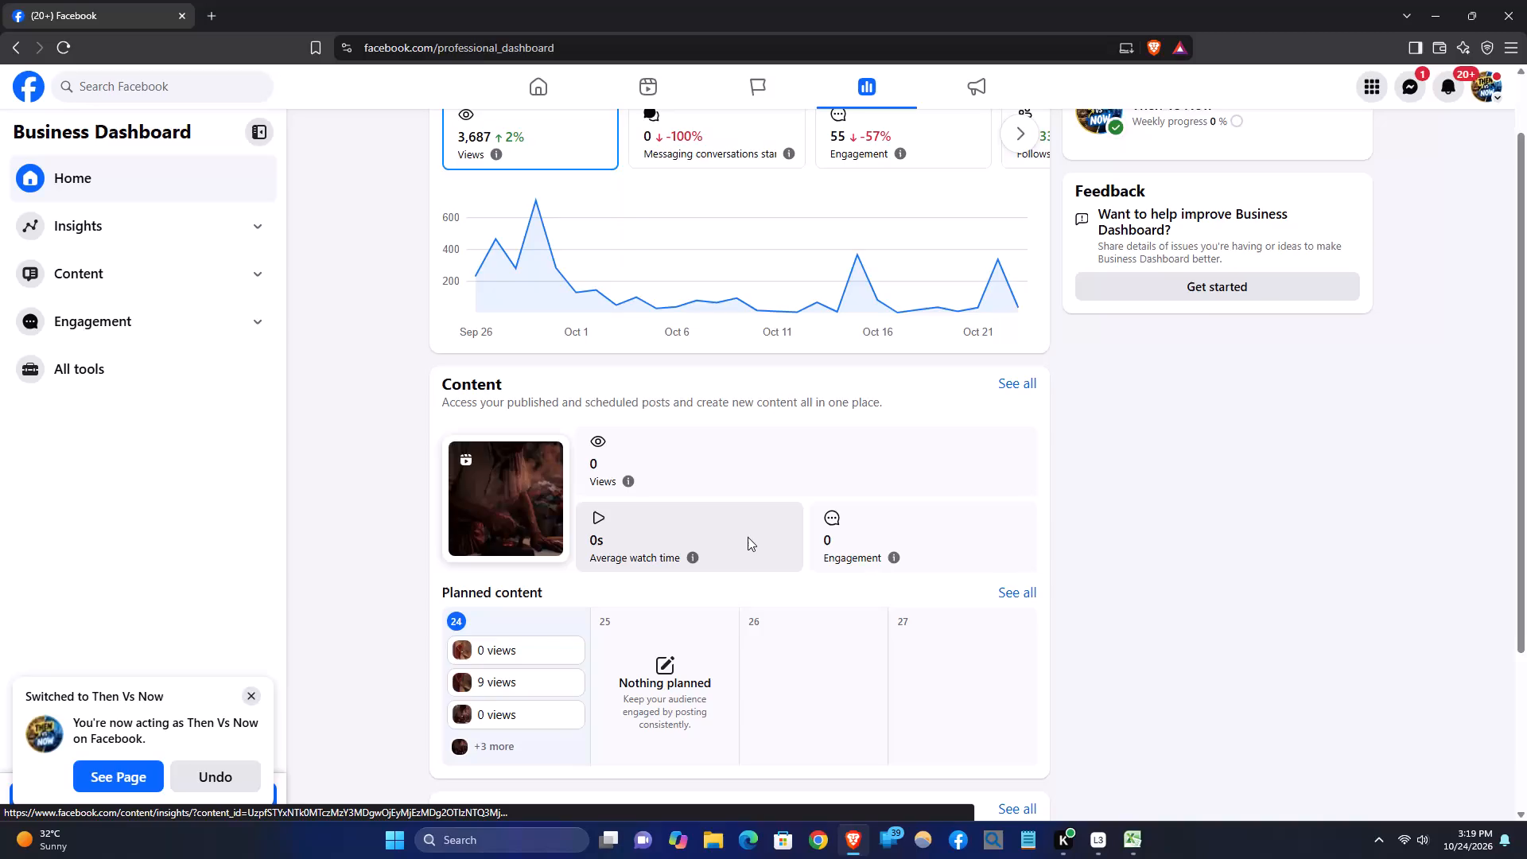
Switch to the Excel workbook and enter THEN VS NOW as the page name in C11, with TODAY ONLY as its date.
{"action": "scroll", "coordinate": [748, 537], "scroll_direction": "up", "scroll_amount": 2}
{"action": "key", "text": "alt+Tab"}
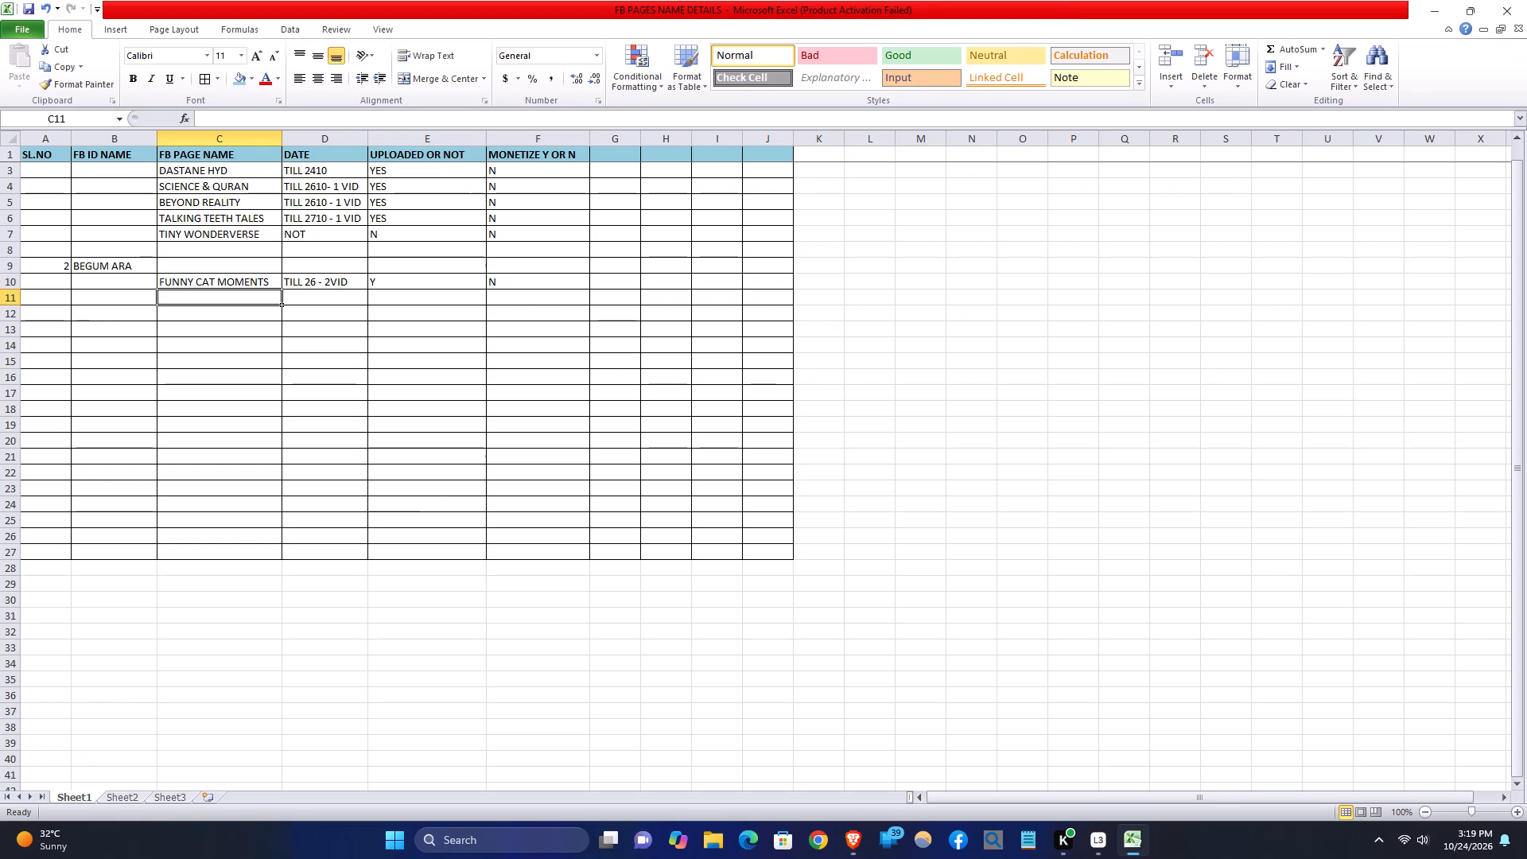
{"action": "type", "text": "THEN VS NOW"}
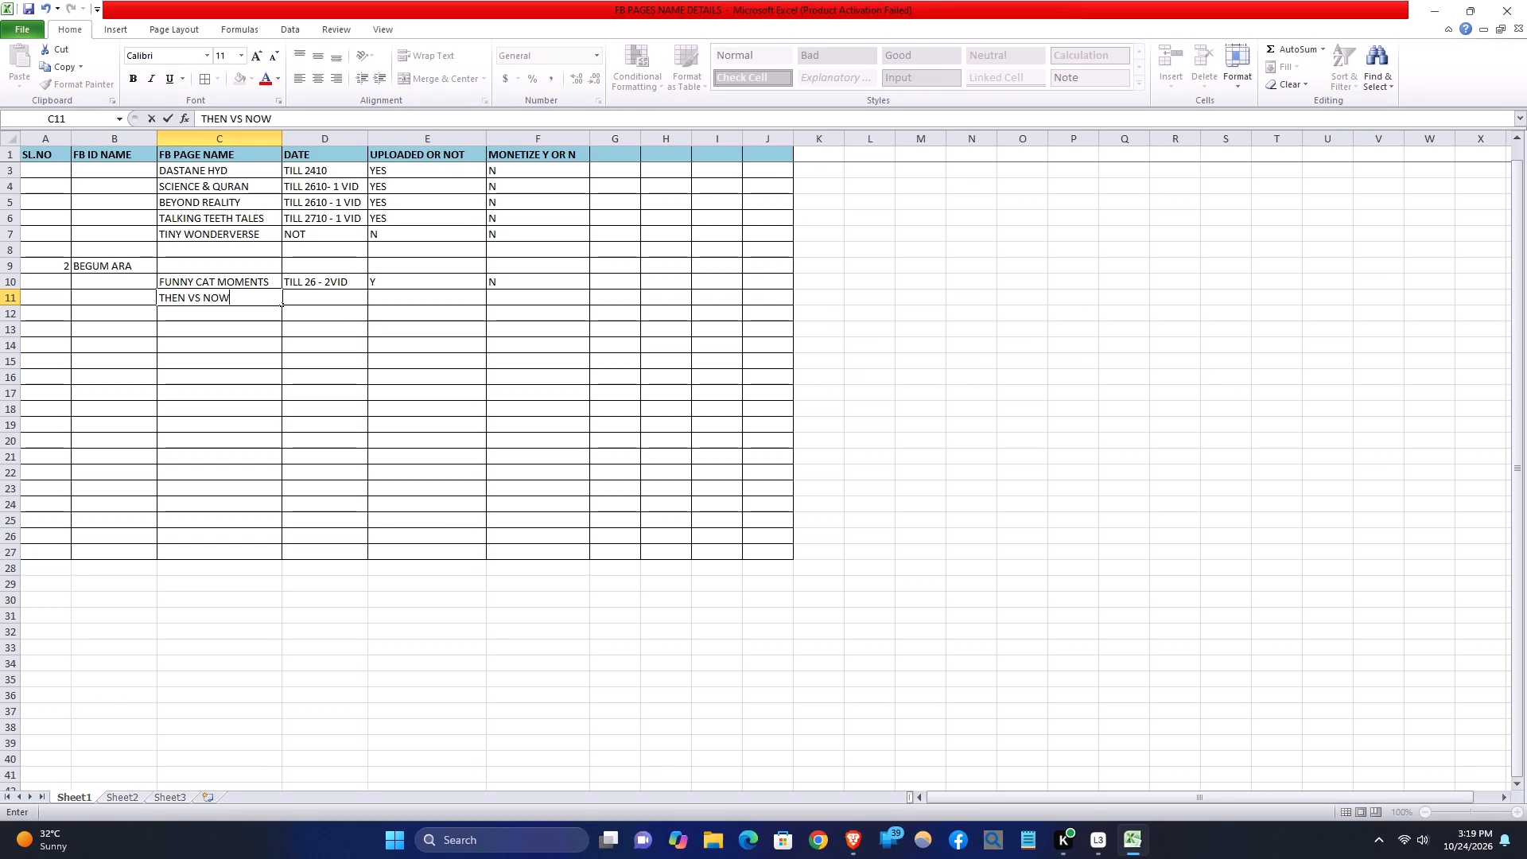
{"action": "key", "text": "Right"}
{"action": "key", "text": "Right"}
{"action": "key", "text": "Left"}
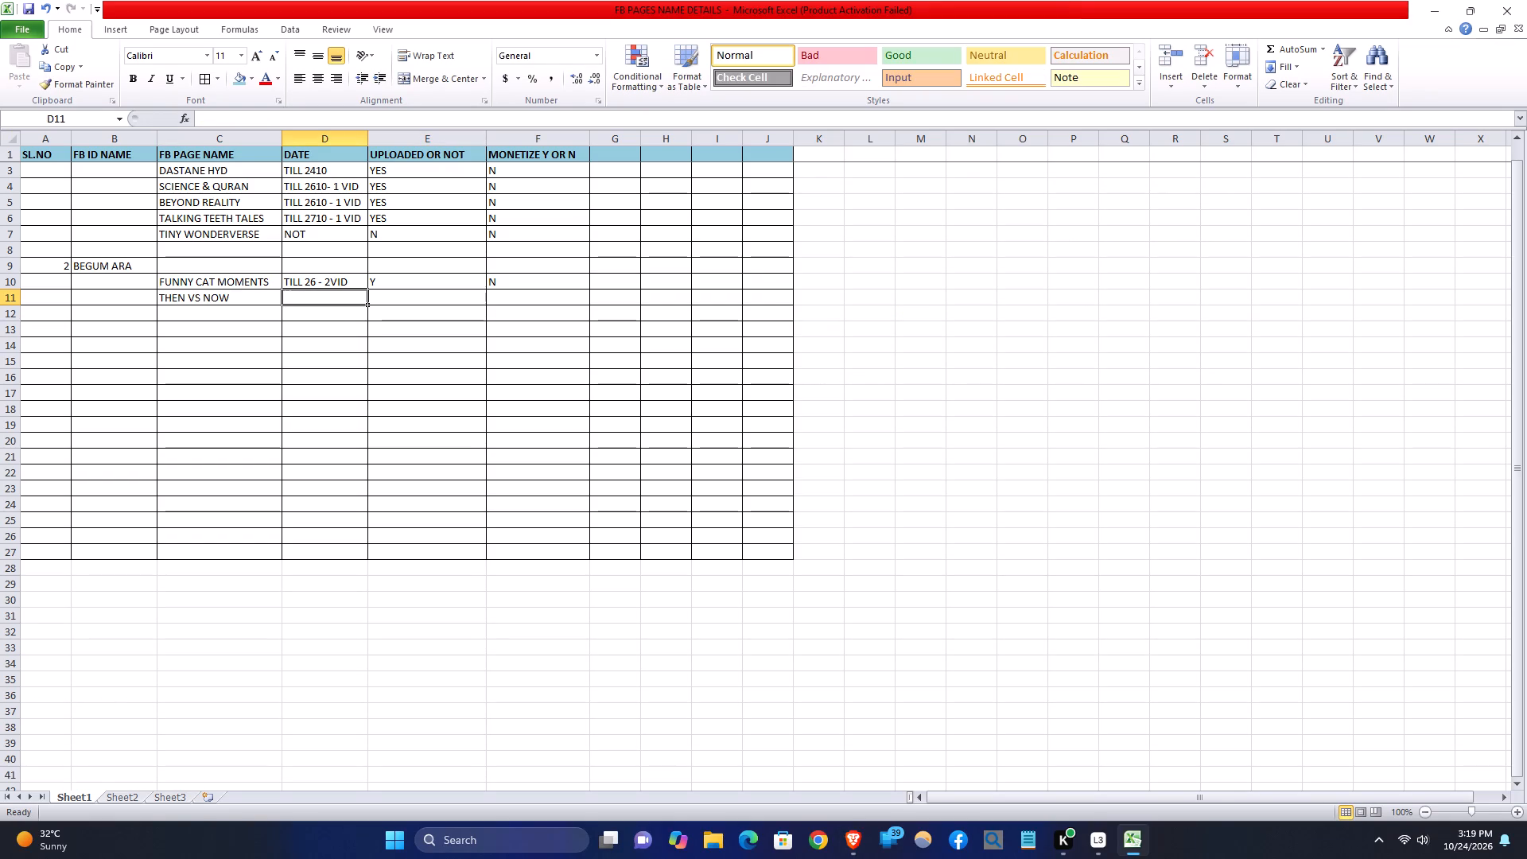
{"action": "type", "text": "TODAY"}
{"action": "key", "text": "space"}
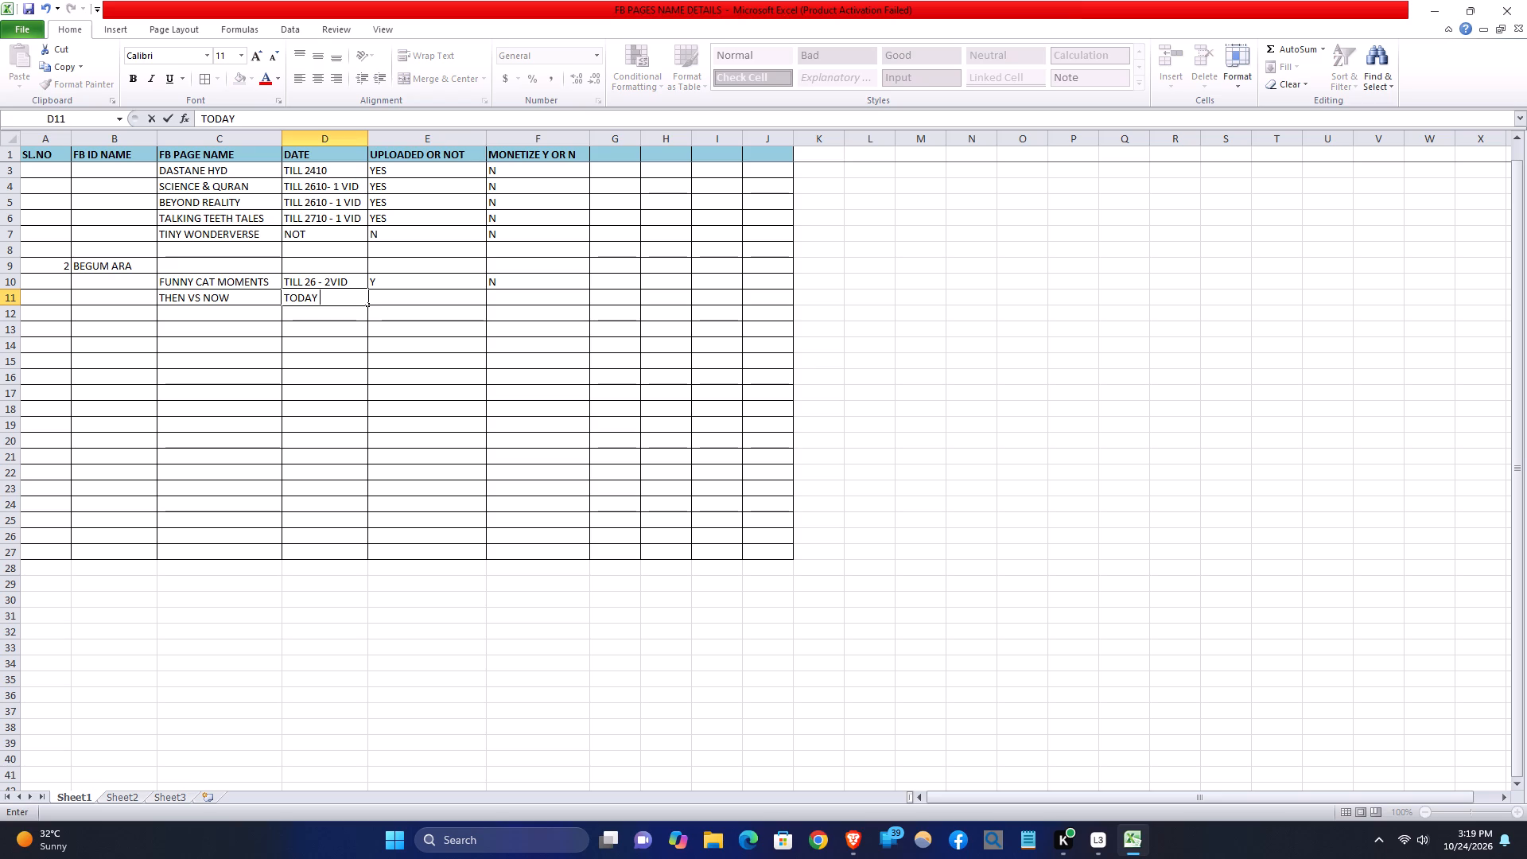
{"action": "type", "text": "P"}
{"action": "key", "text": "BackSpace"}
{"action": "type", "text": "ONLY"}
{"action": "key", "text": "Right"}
Enter Y as upload status and N as monetization status in the THEN VS NOW row, and save the workbook.
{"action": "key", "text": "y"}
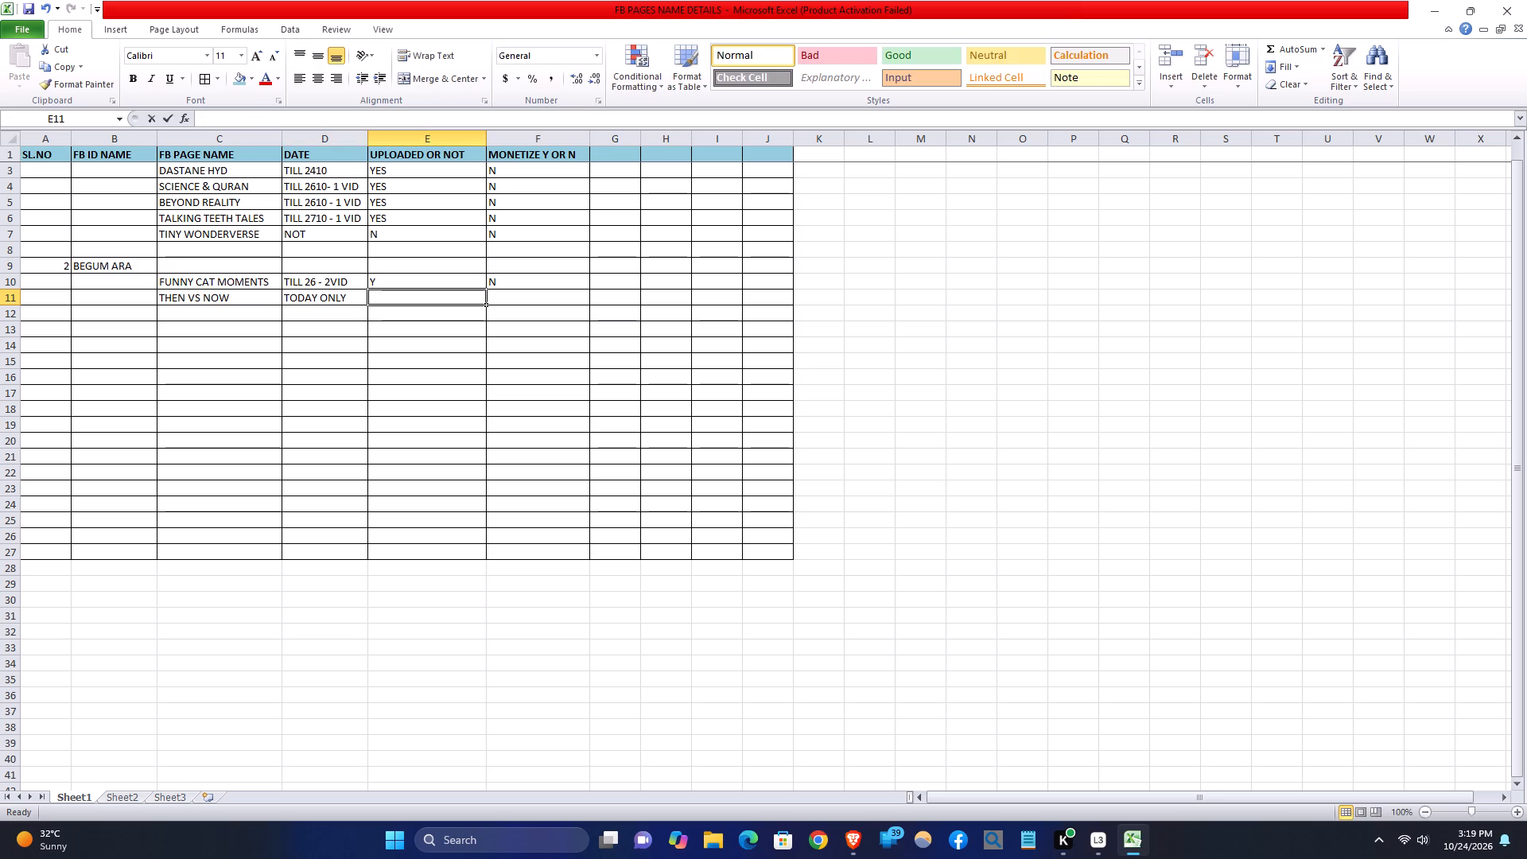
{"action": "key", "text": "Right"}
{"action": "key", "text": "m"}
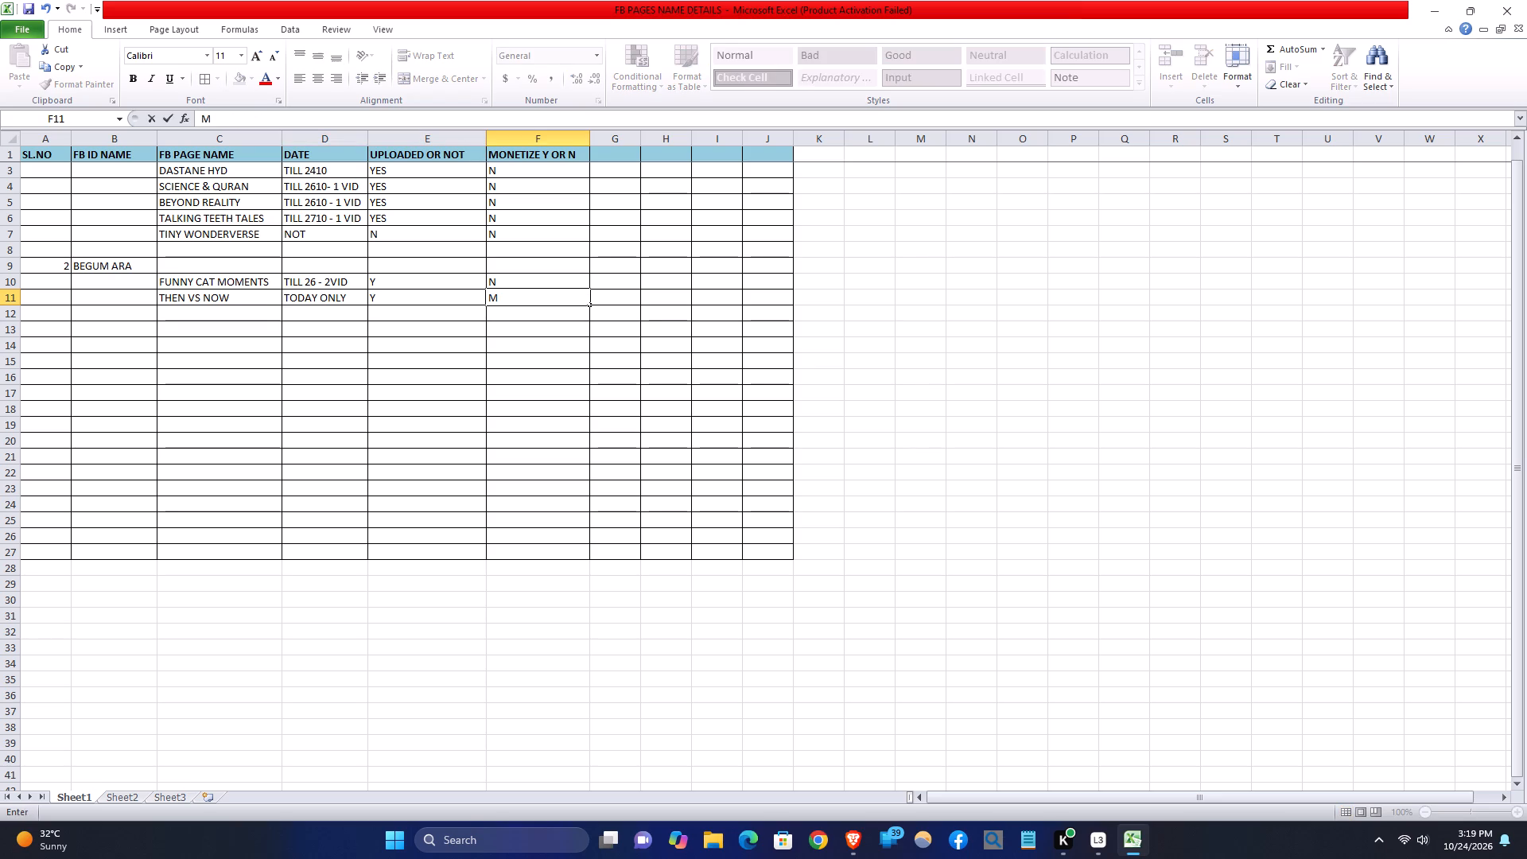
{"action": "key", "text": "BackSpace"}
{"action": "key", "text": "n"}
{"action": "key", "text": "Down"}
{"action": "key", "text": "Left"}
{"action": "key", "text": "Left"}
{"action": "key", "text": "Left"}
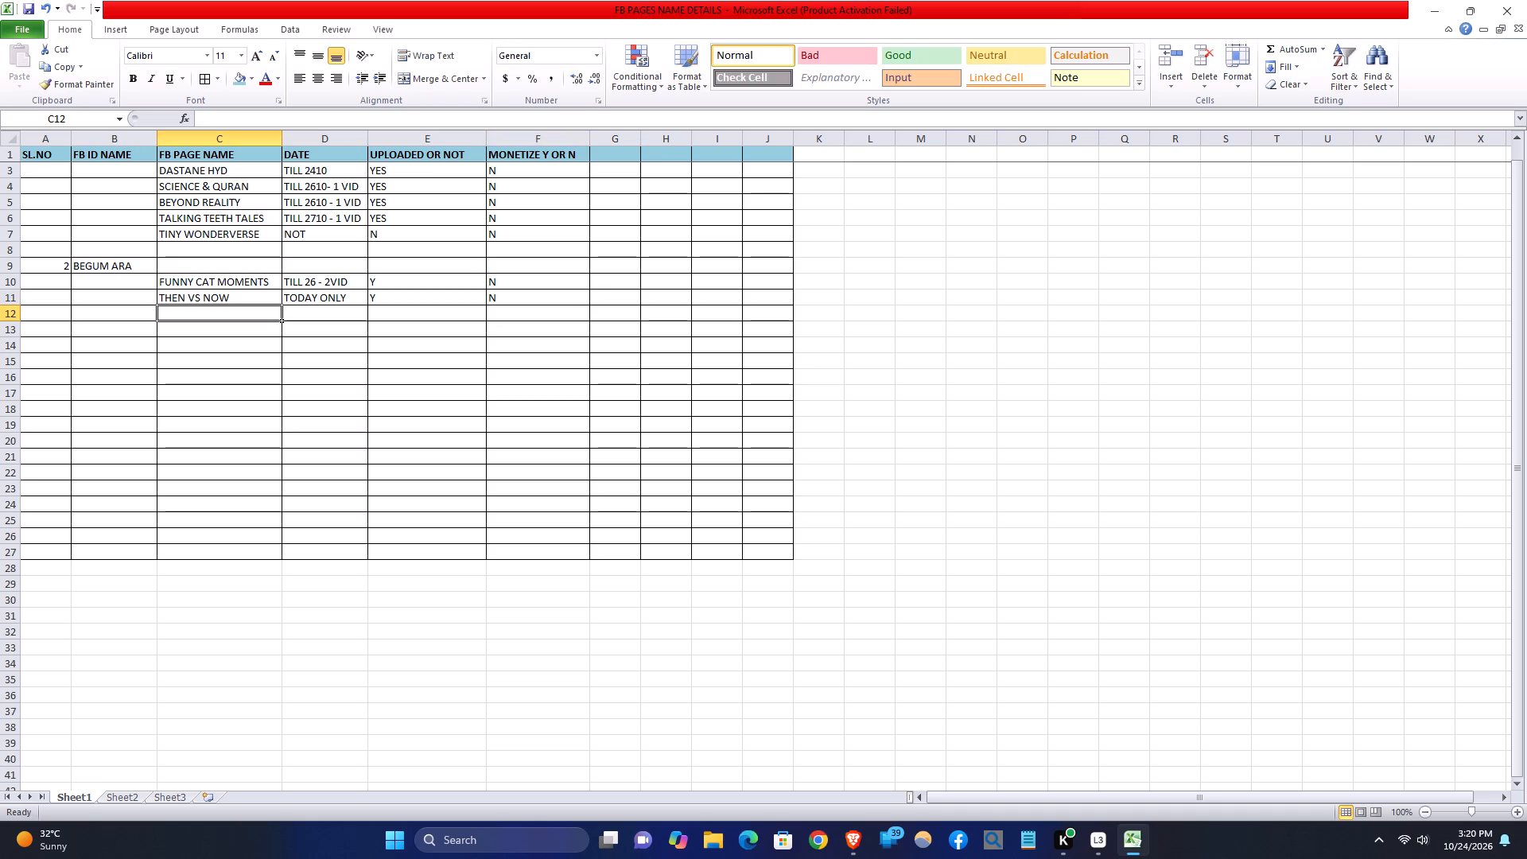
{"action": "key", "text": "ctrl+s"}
Return to Facebook in the Brave browser, switch the profile to Viral Buzz and check its dashboard's planned content.
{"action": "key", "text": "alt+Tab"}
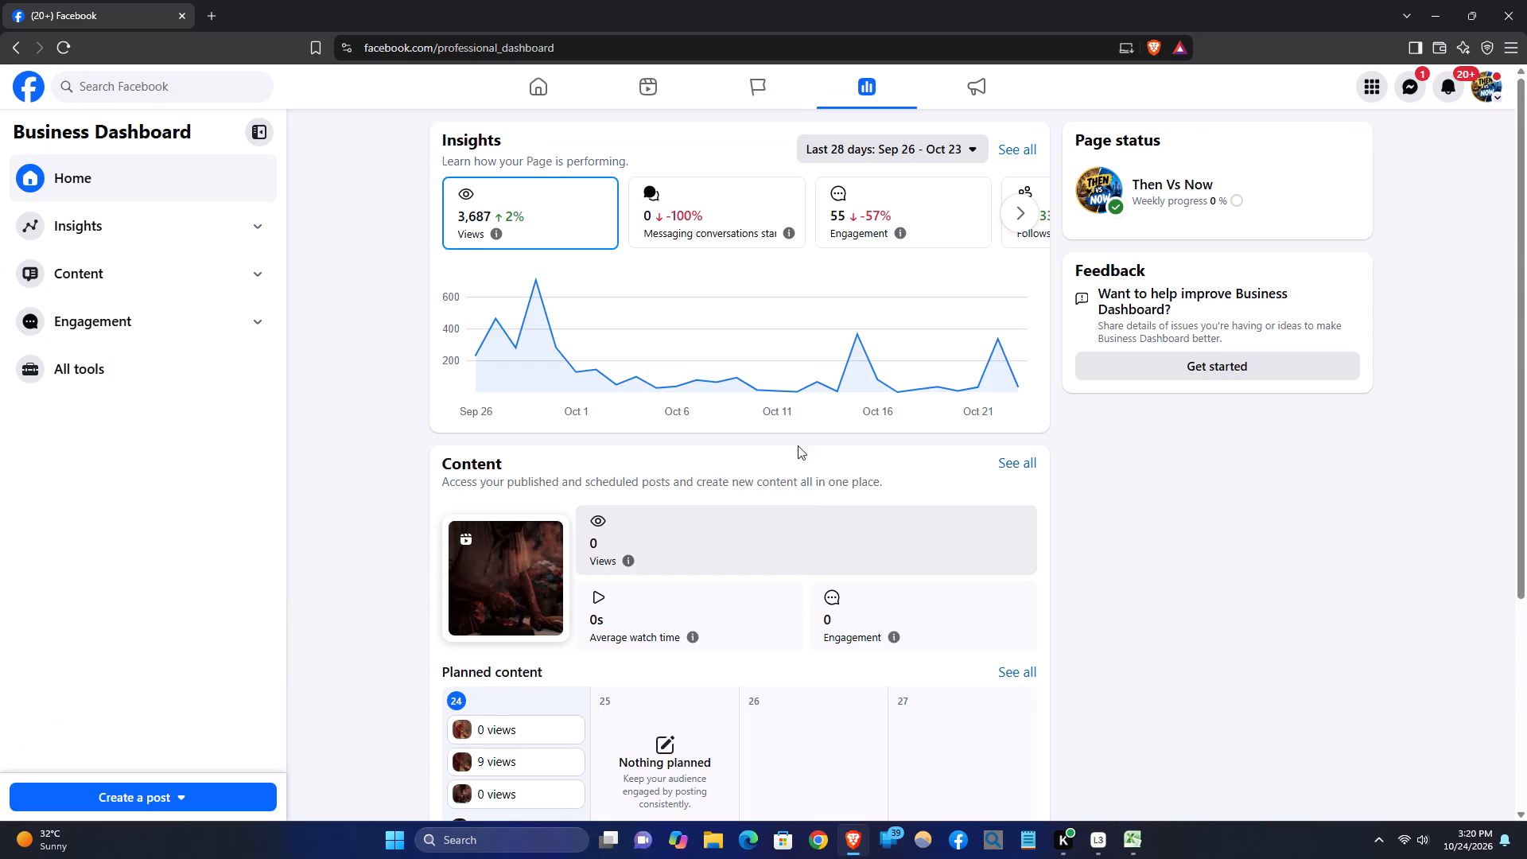
{"action": "scroll", "coordinate": [823, 448], "scroll_direction": "down", "scroll_amount": 3}
{"action": "scroll", "coordinate": [1102, 432], "scroll_direction": "down", "scroll_amount": 3}
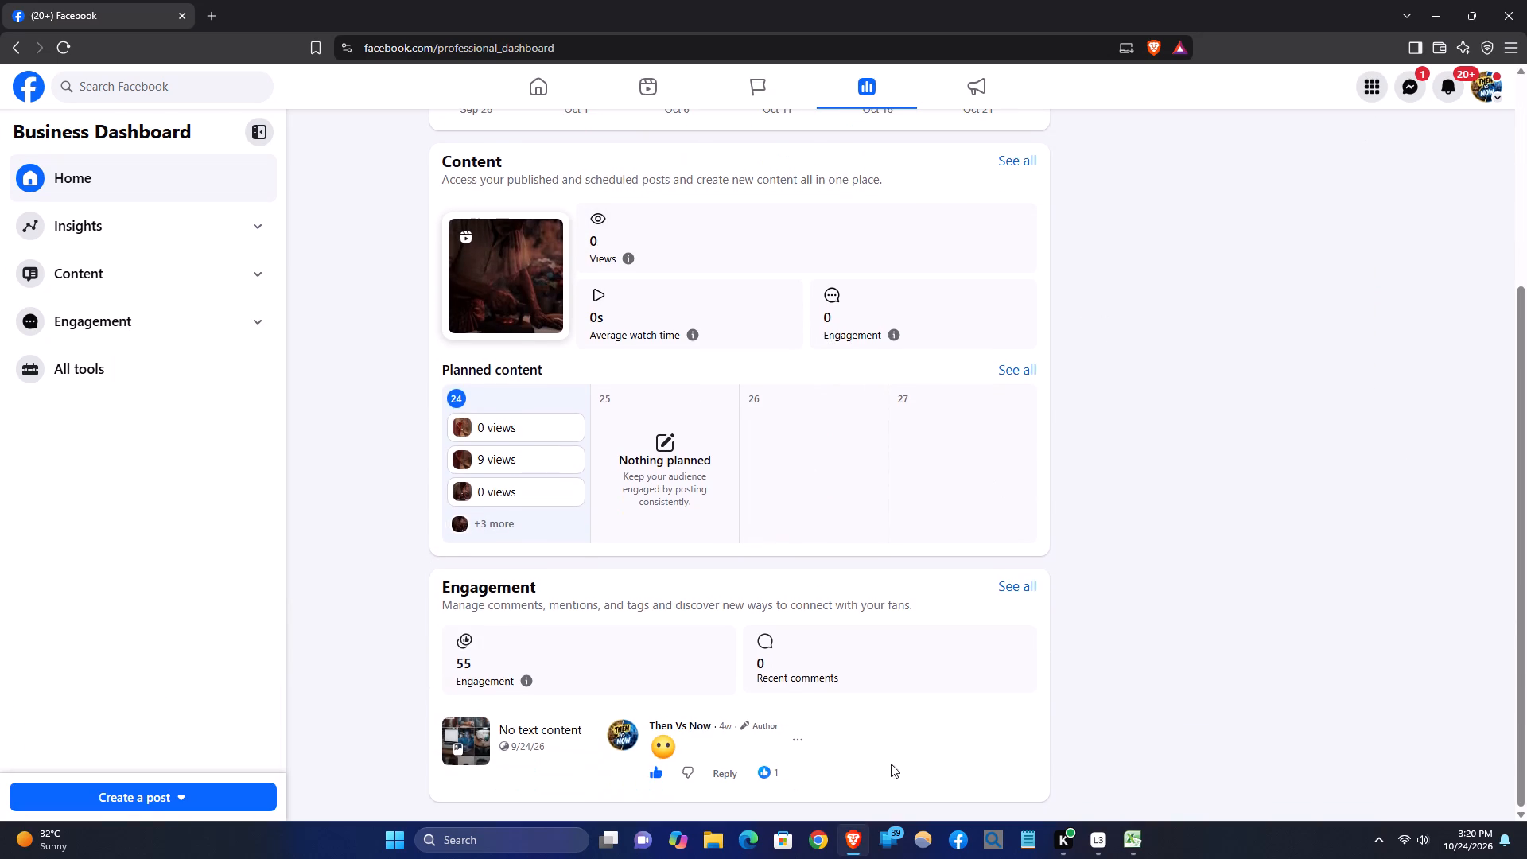
{"action": "scroll", "coordinate": [1043, 477], "scroll_direction": "up", "scroll_amount": 8}
{"action": "left_click", "coordinate": [1494, 96]}
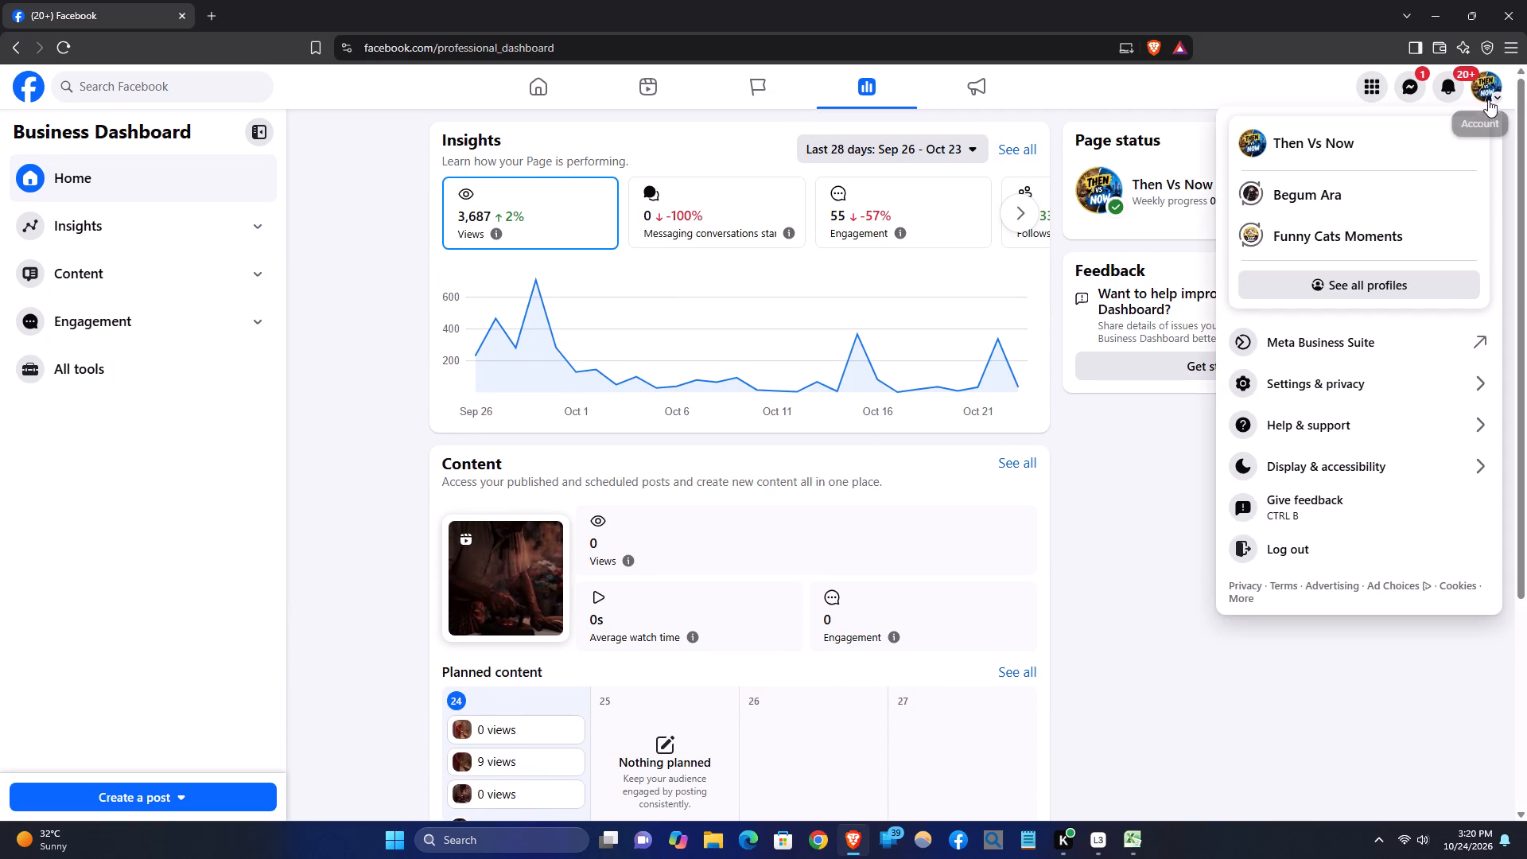
{"action": "left_click", "coordinate": [1371, 282]}
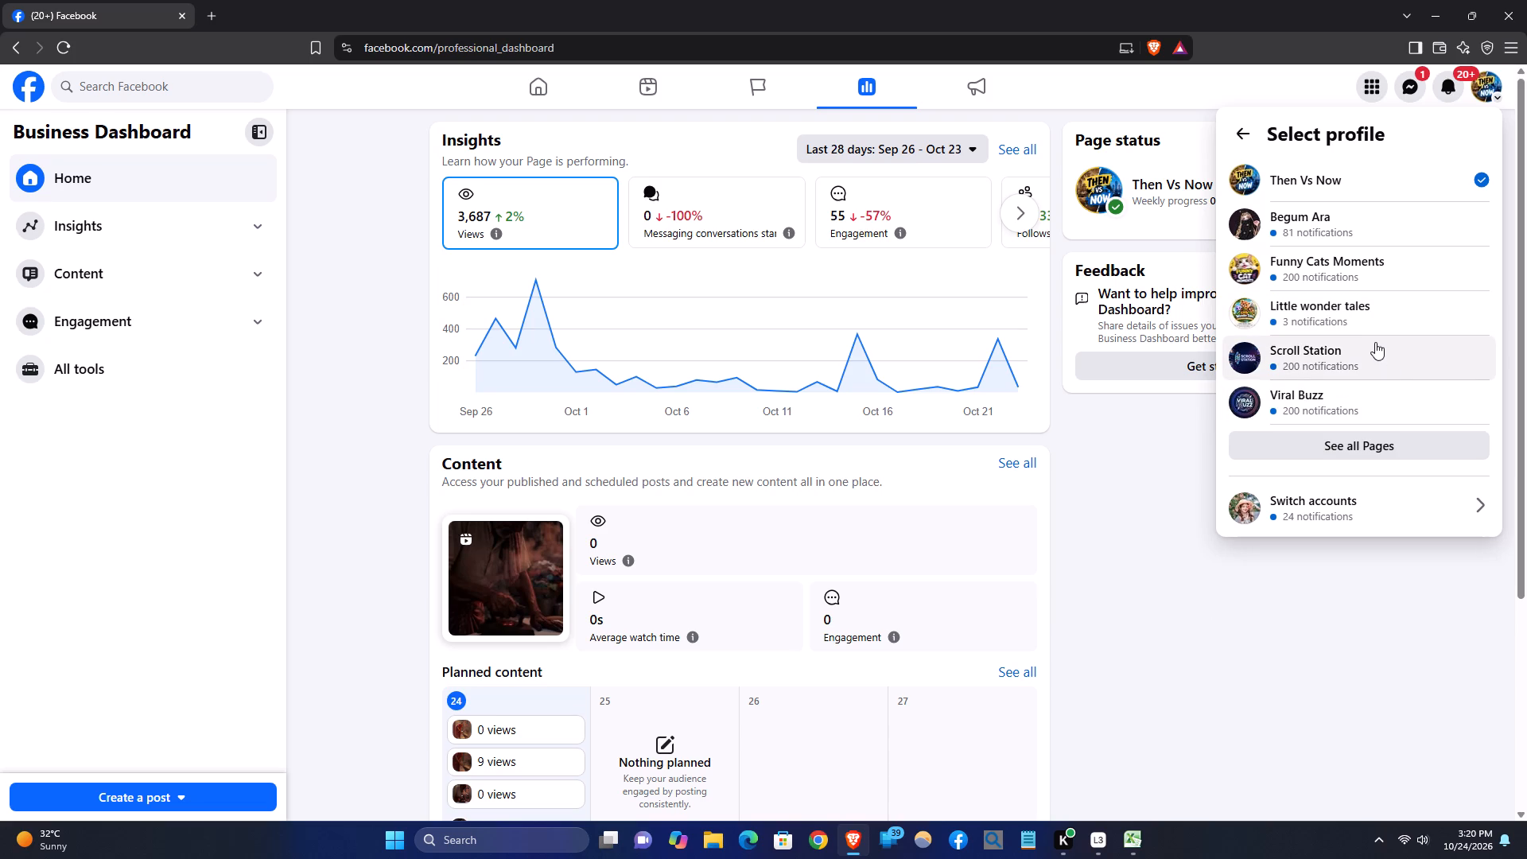
{"action": "left_click", "coordinate": [1368, 383]}
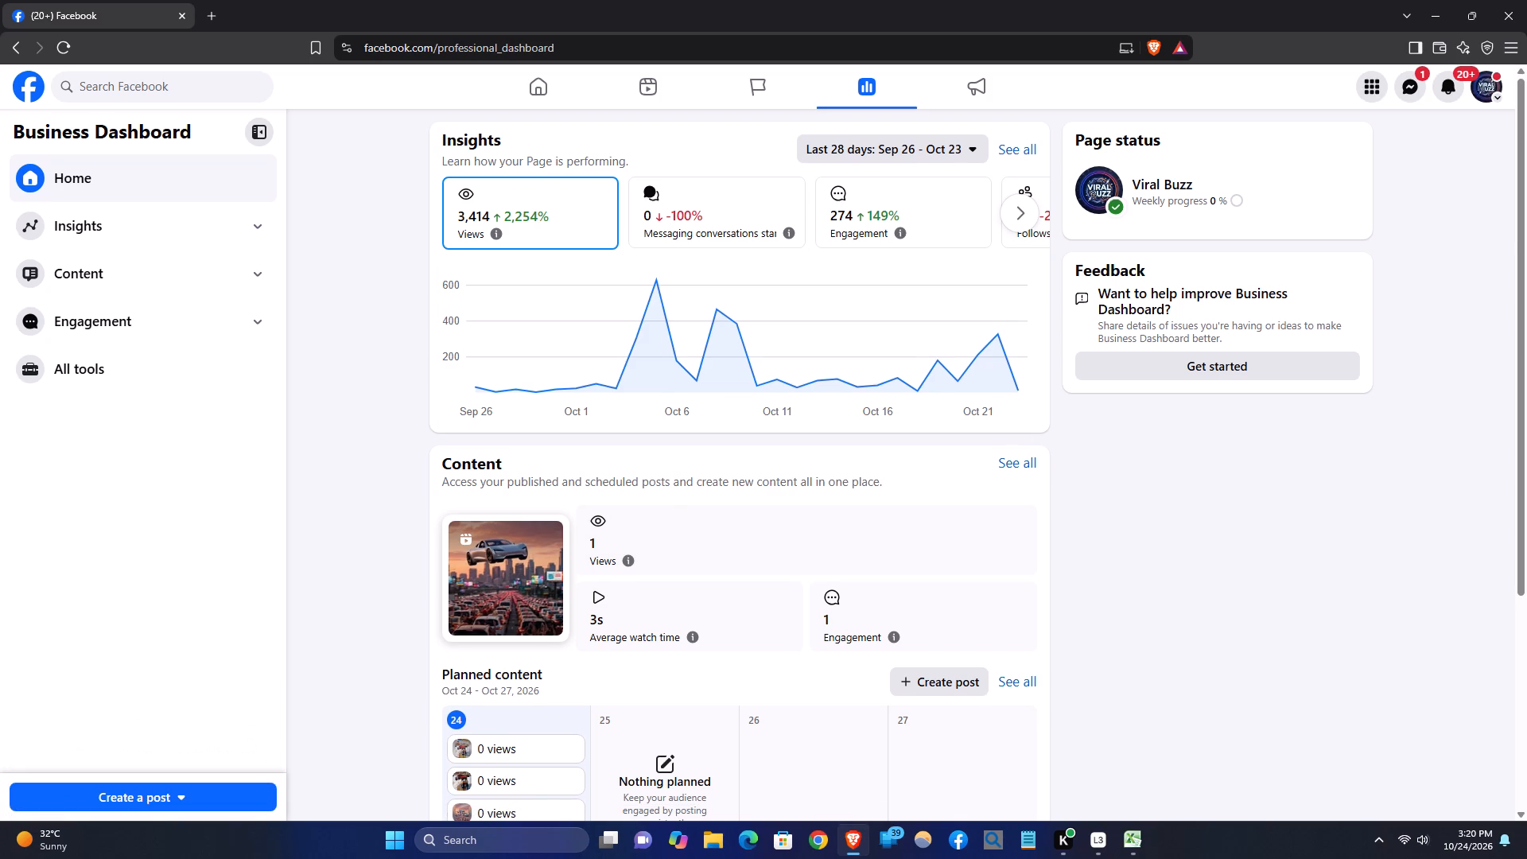
{"action": "scroll", "coordinate": [614, 504], "scroll_direction": "down", "scroll_amount": 3}
{"action": "scroll", "coordinate": [610, 521], "scroll_direction": "up", "scroll_amount": 5}
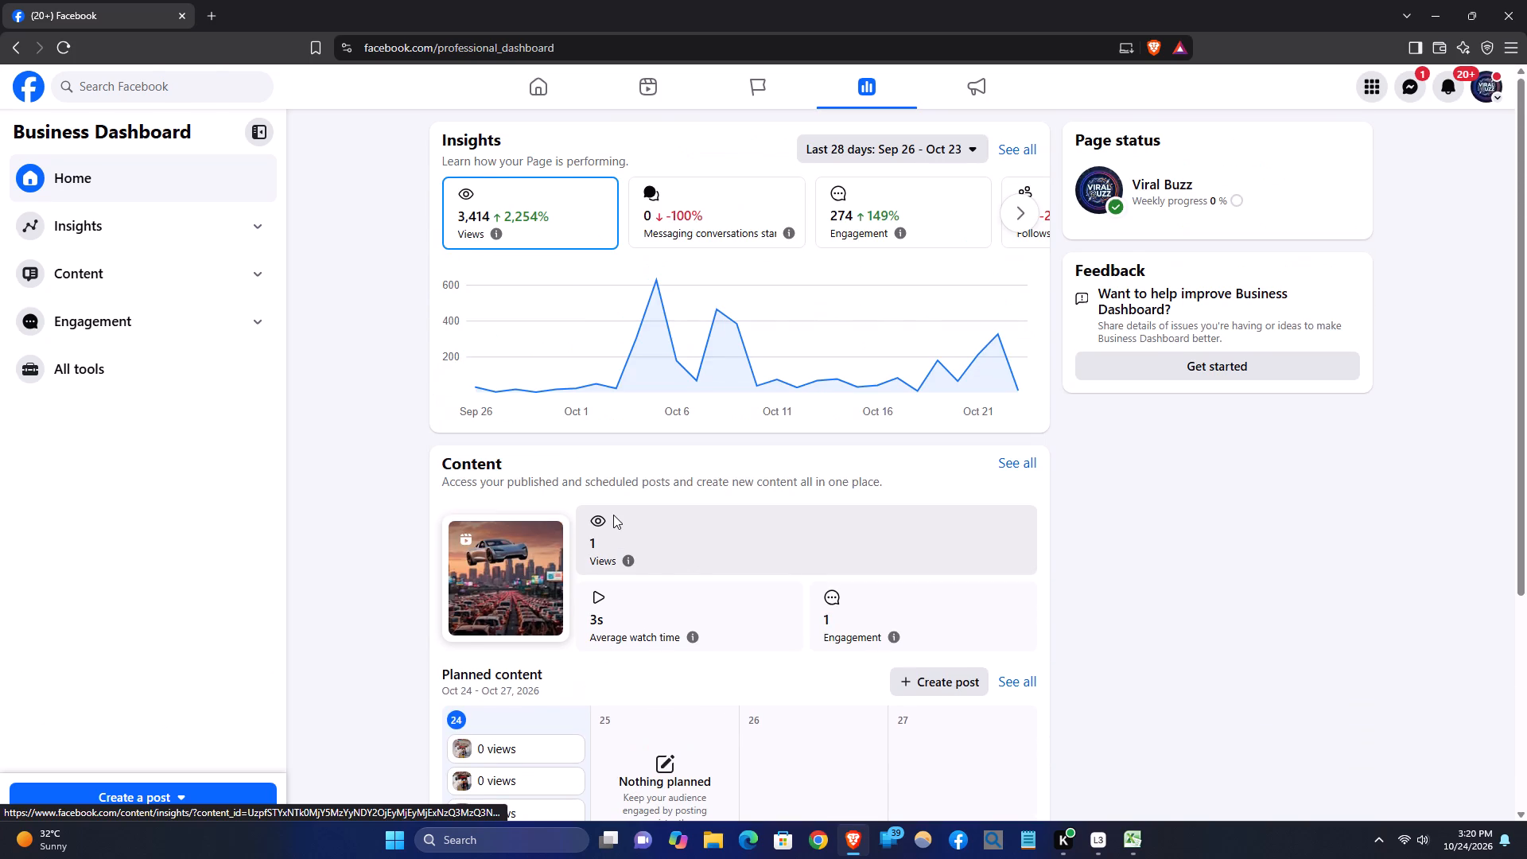
Switch to the Excel workbook and enter VIRAL BUZZ as the page name in cell C12.
{"action": "key", "text": "alt+Tab"}
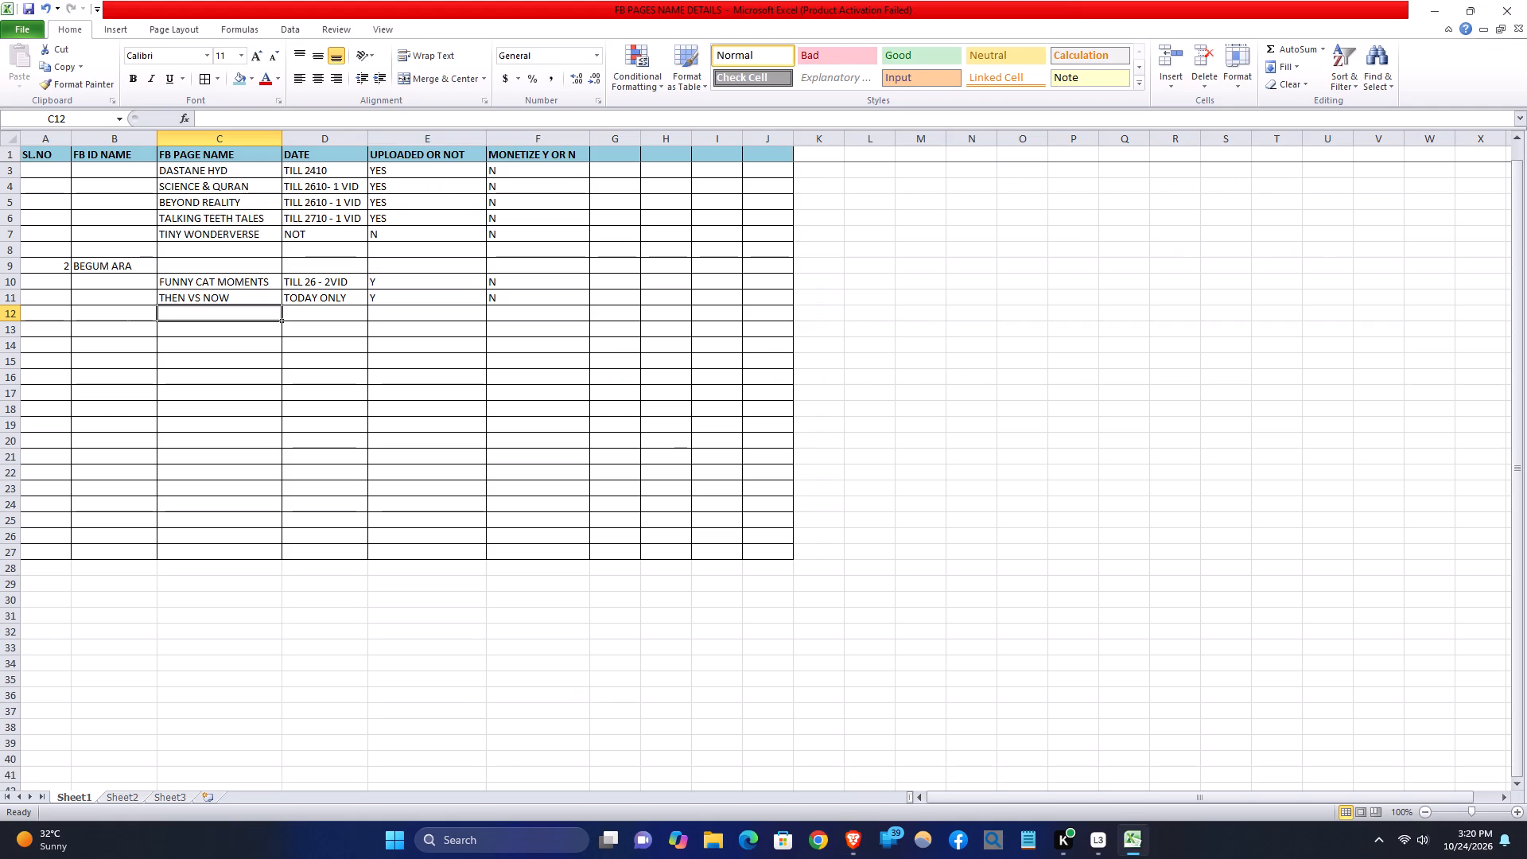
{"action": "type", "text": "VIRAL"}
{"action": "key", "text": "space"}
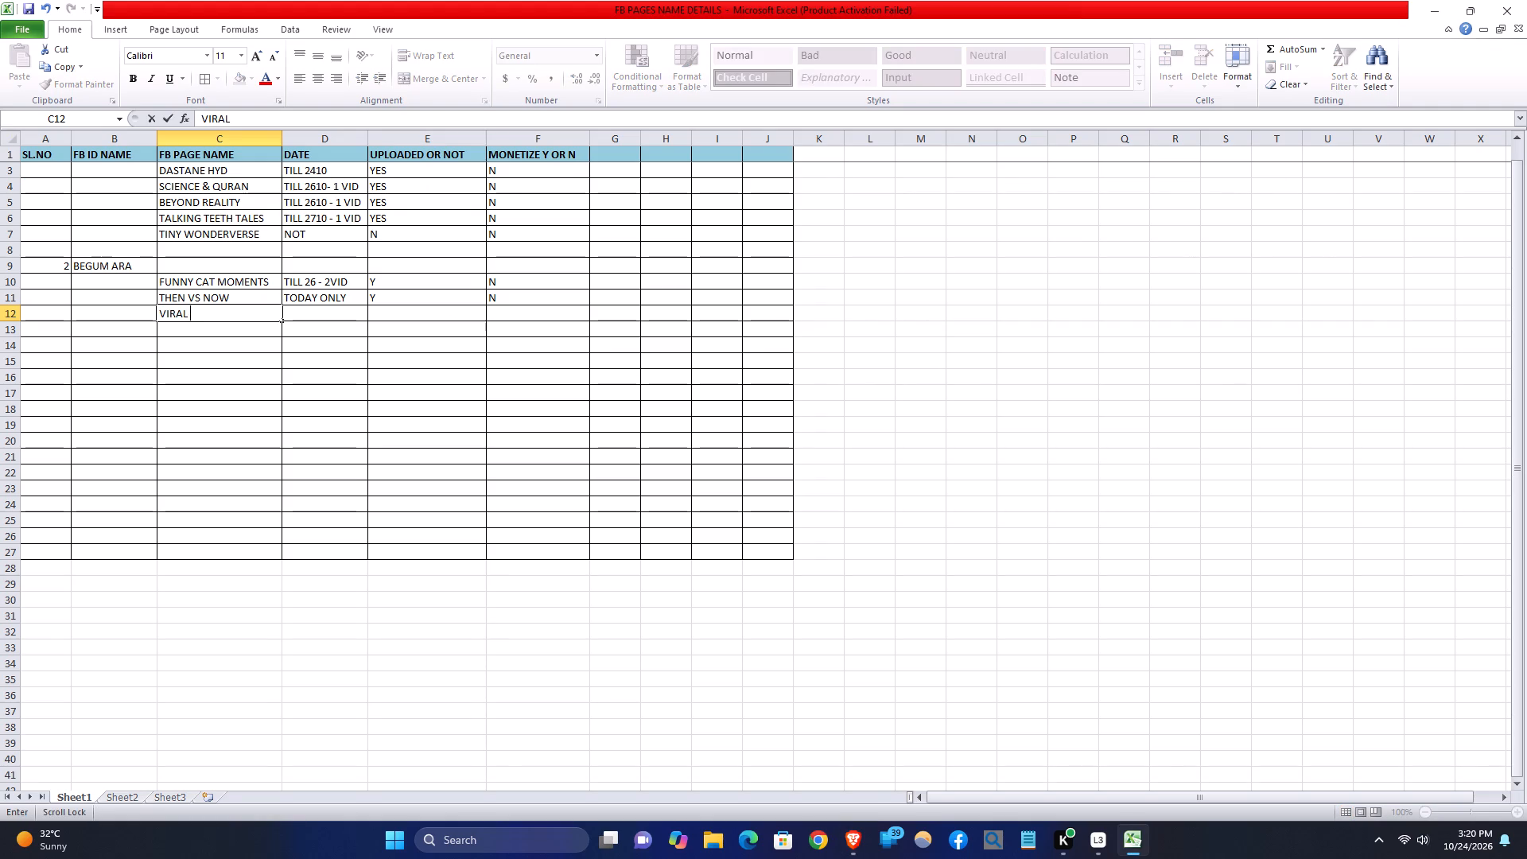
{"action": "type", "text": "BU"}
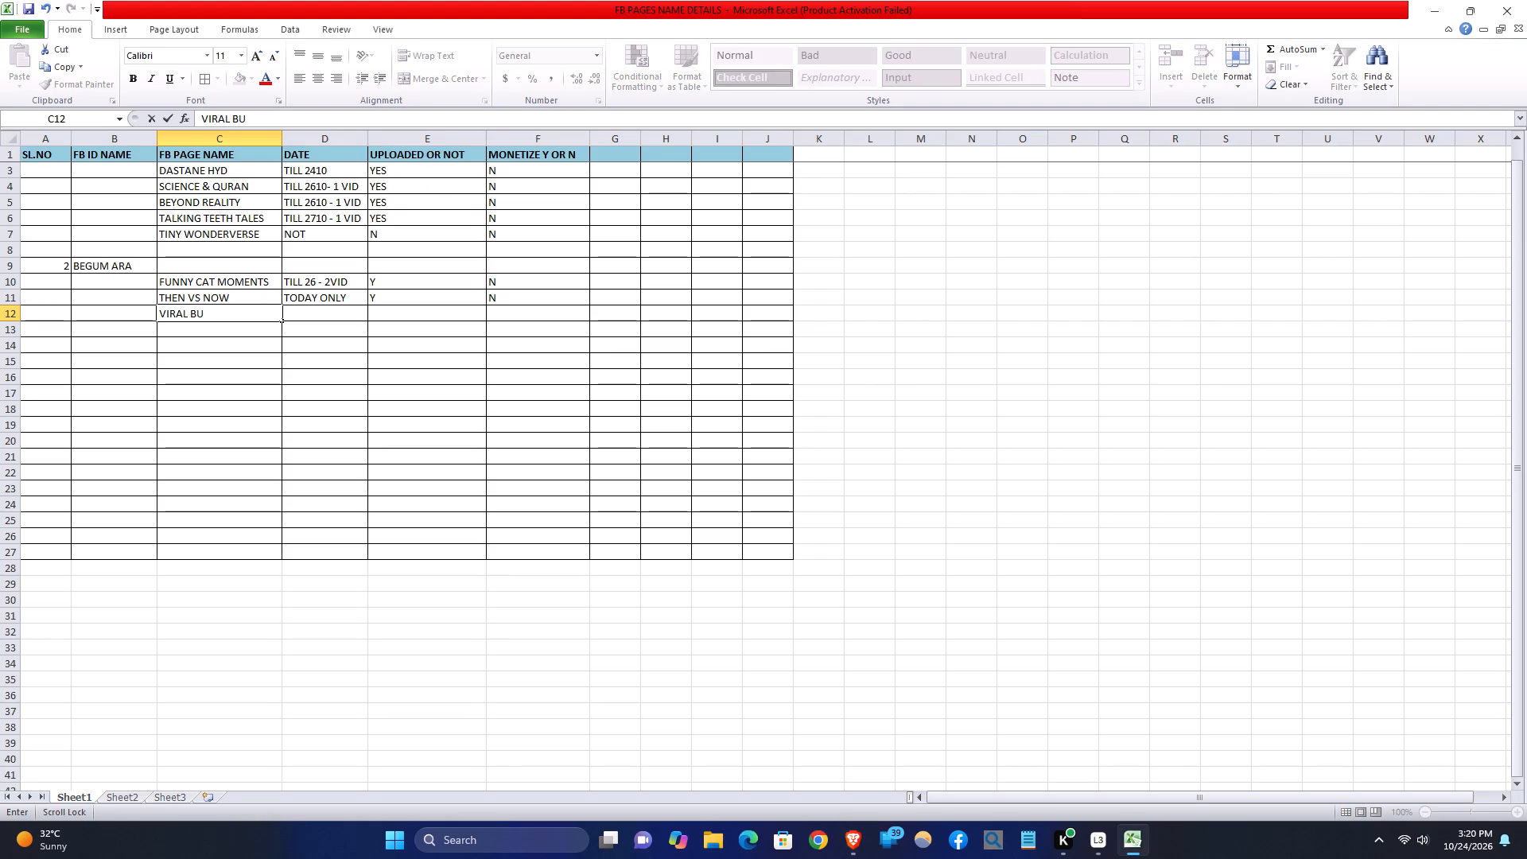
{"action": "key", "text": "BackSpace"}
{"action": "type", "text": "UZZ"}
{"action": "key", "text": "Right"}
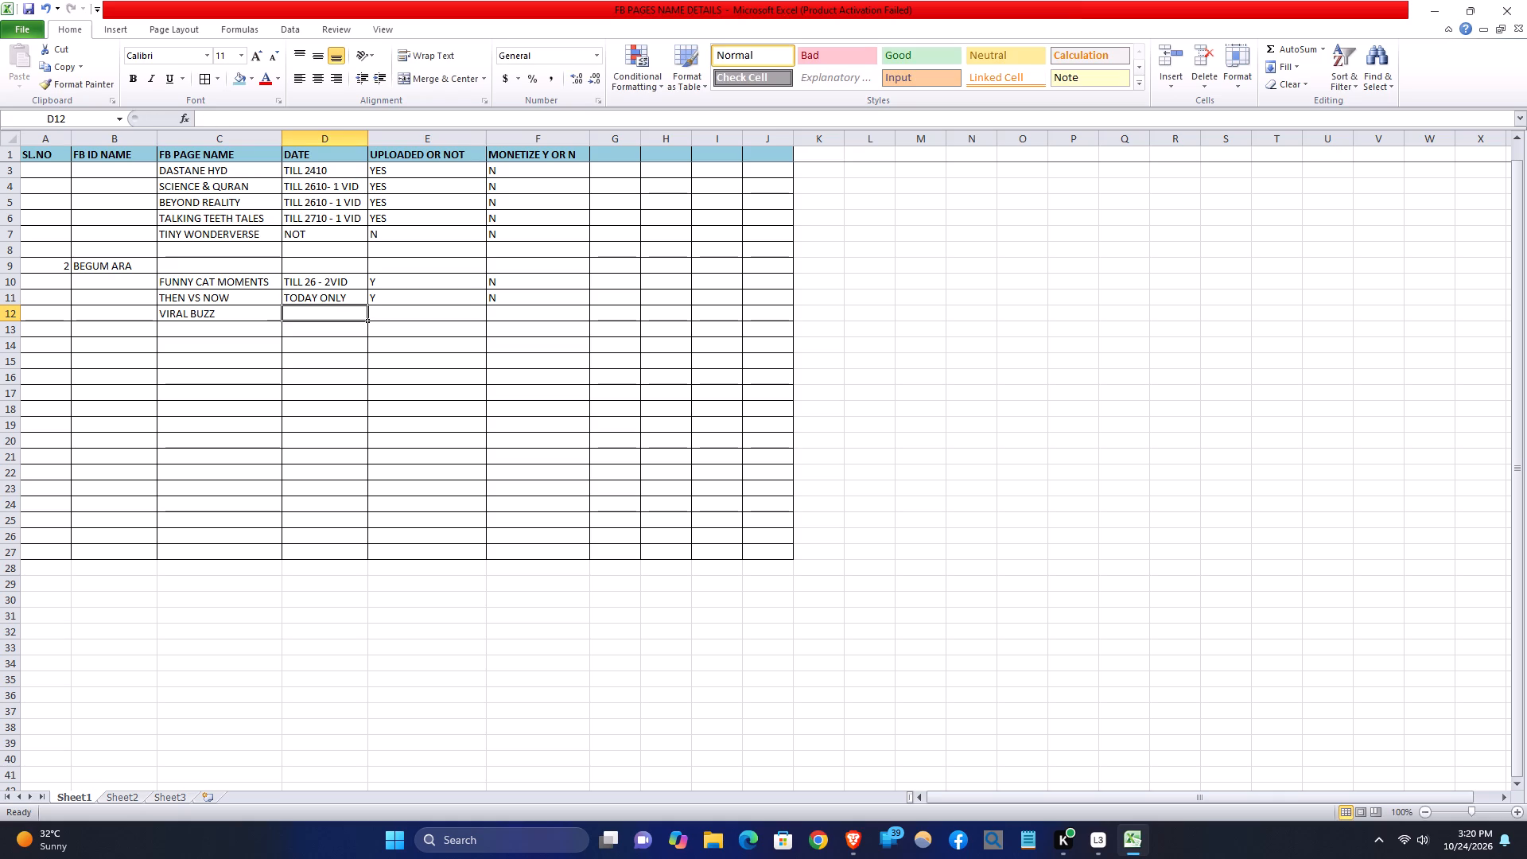
Fill the VIRAL BUZZ row from the row above with TODAY ONLY, Y and N for date, upload and monetization.
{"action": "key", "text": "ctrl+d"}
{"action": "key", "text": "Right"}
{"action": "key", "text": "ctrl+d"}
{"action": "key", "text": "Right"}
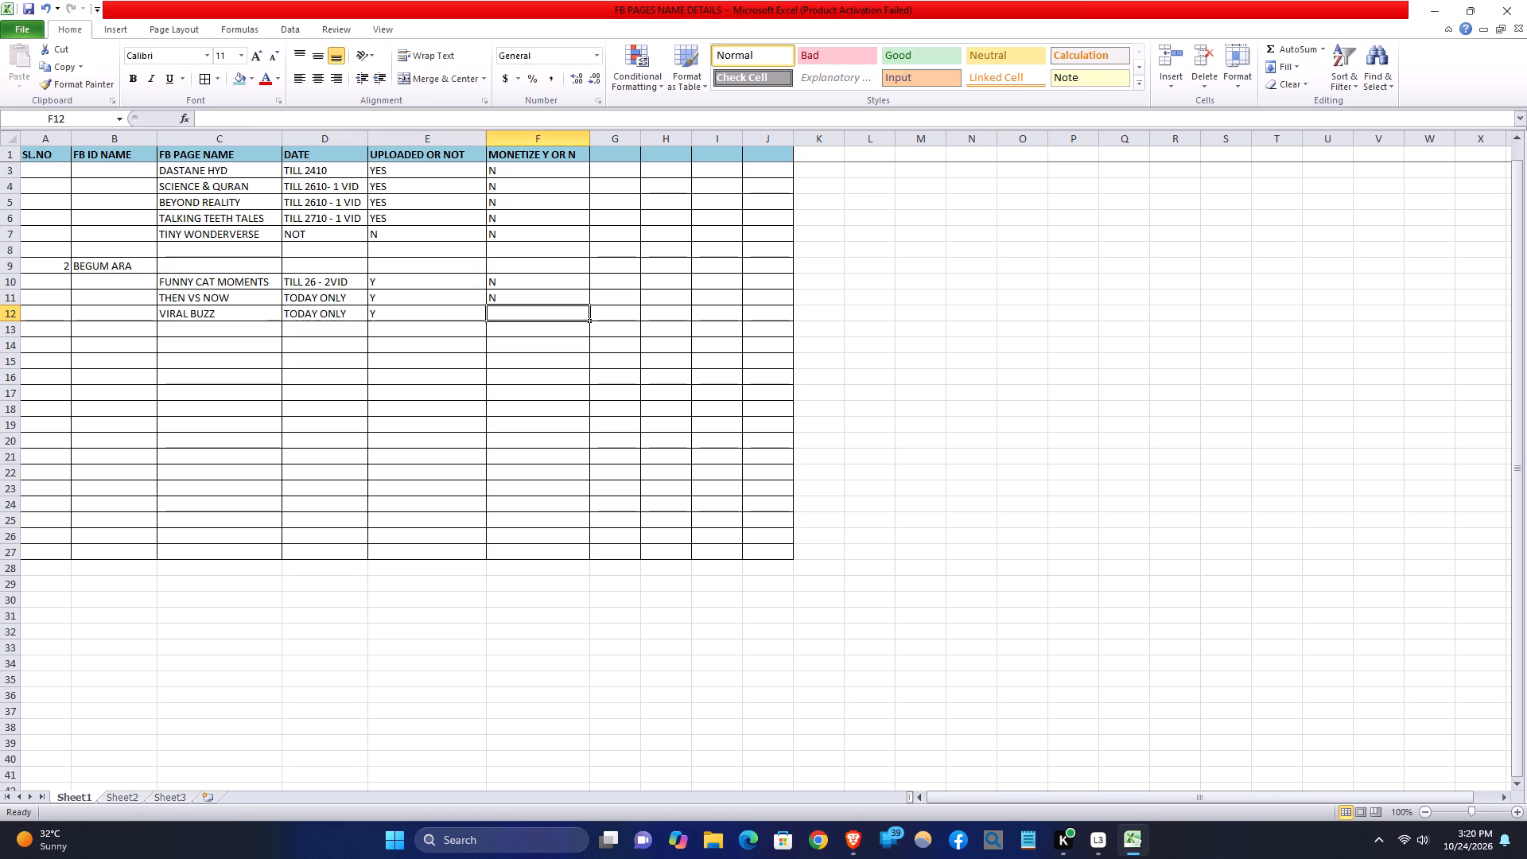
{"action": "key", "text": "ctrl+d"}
Enter SCROLL STATION as the page name in cell C13, below VIRAL BUZZ.
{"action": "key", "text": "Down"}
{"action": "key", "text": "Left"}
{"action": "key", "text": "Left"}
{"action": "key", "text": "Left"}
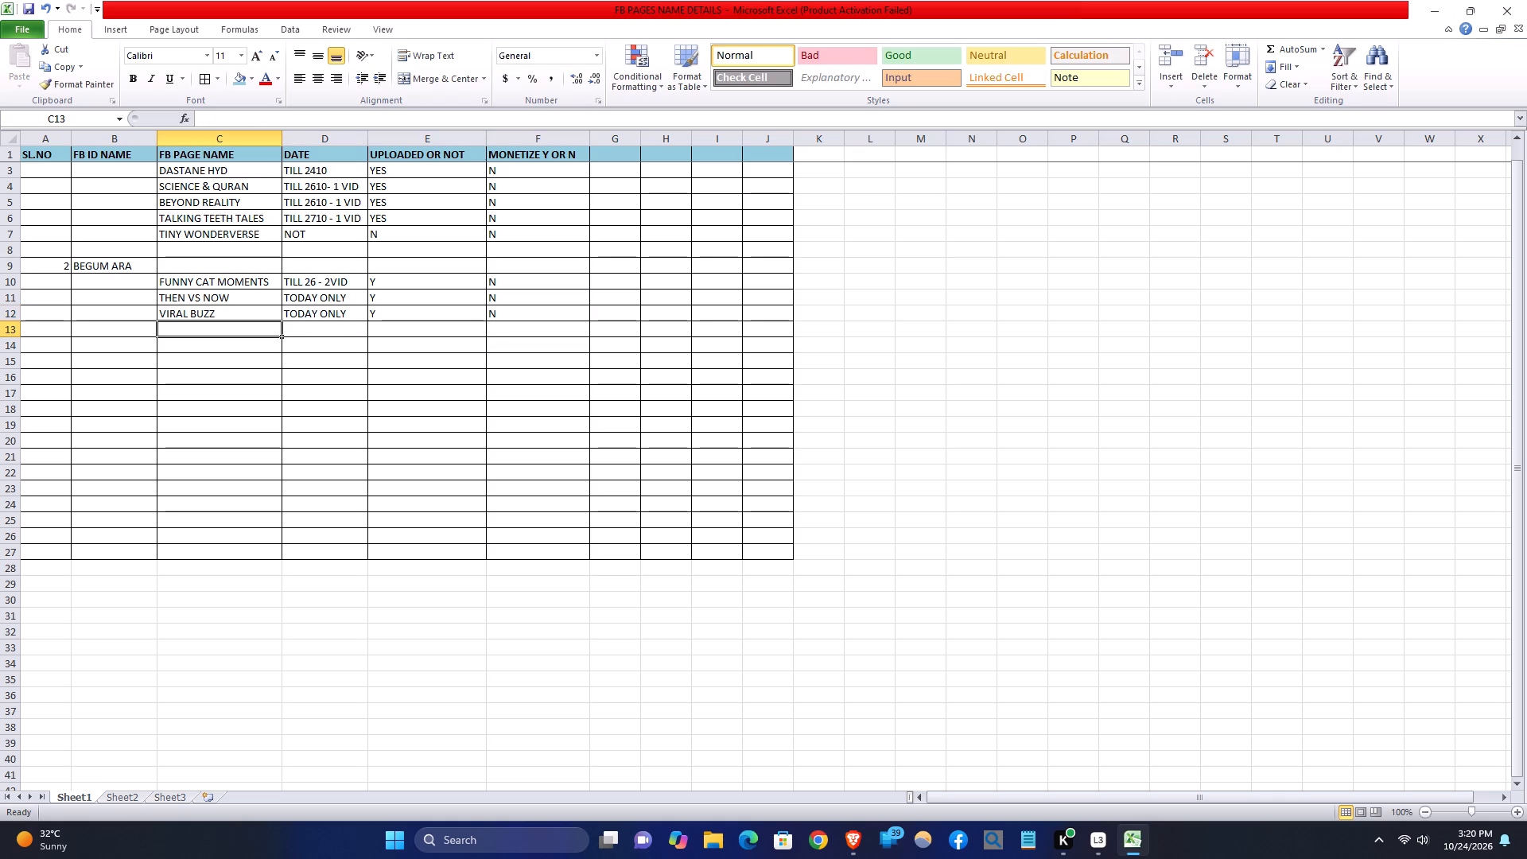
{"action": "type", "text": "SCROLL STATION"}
Switch to the Brave browser and send the connection invite for the Viral Buzz post listed under people who reacted.
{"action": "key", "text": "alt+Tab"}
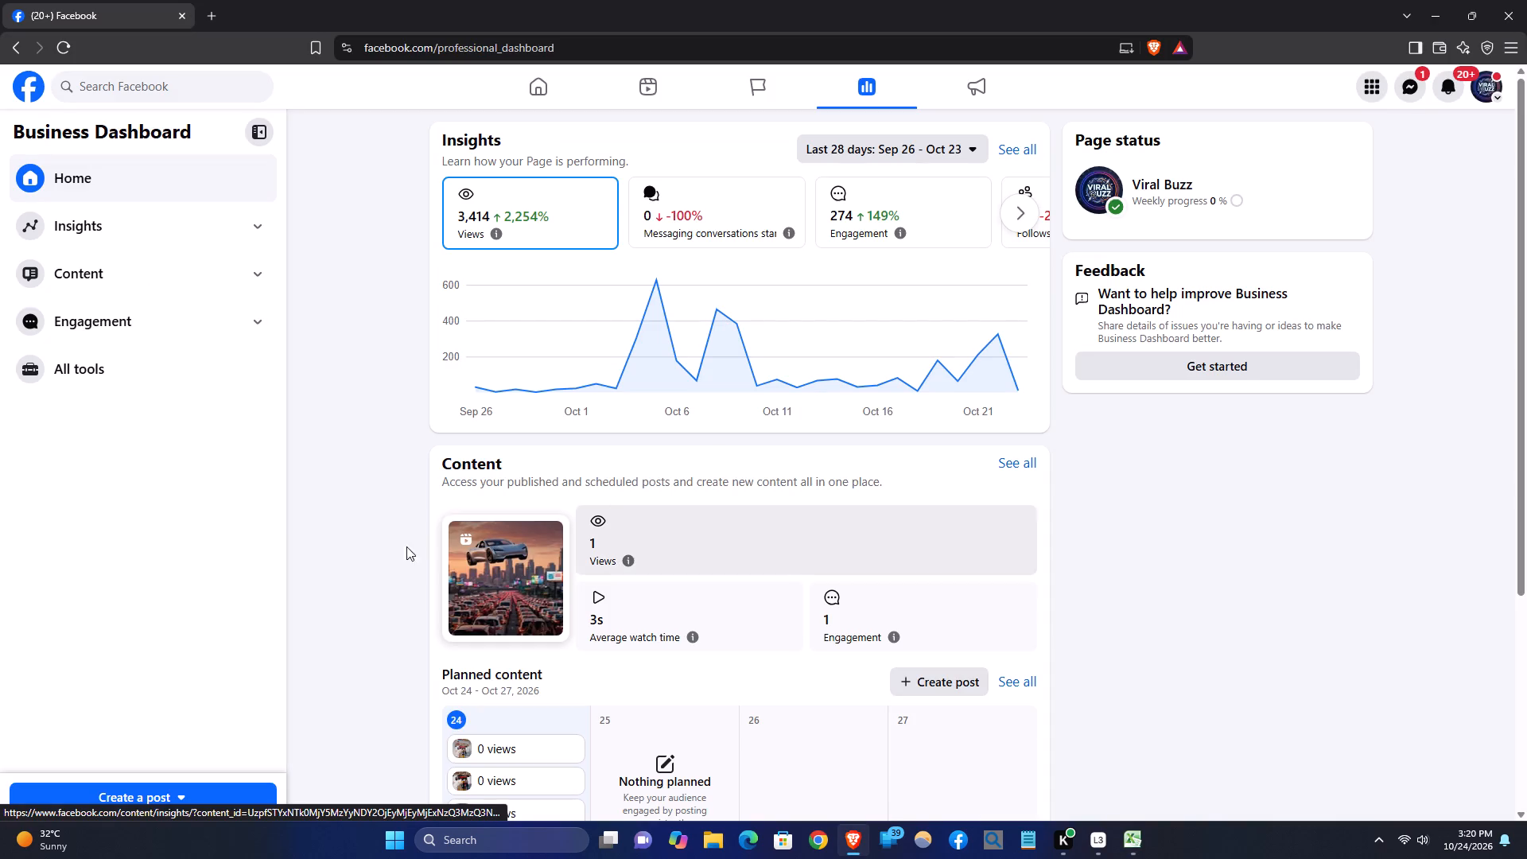
{"action": "left_click", "coordinate": [127, 313]}
{"action": "left_click", "coordinate": [169, 500]}
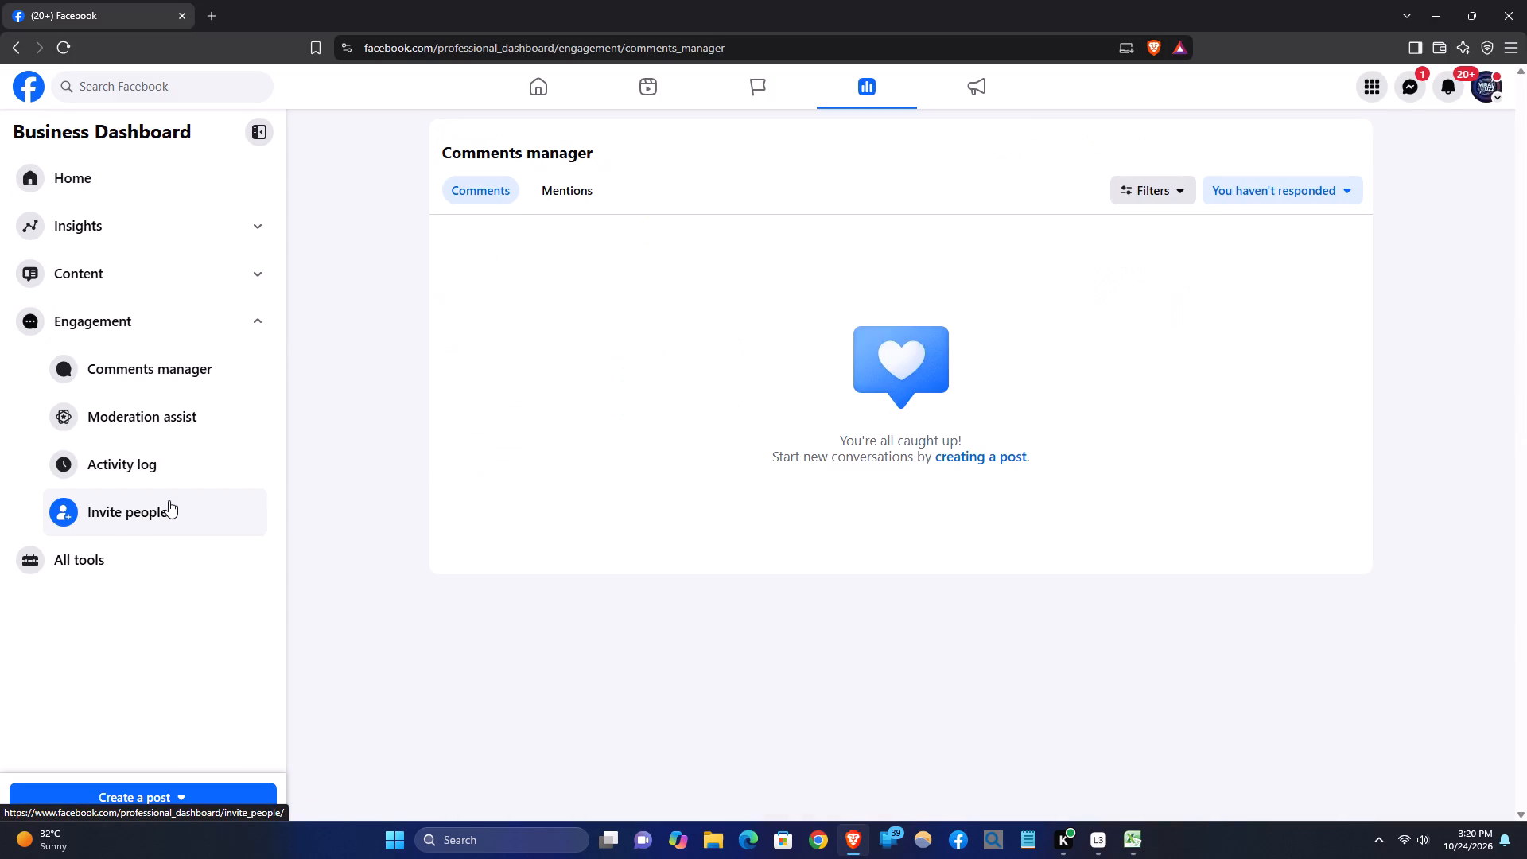
{"action": "left_click", "coordinate": [999, 202]}
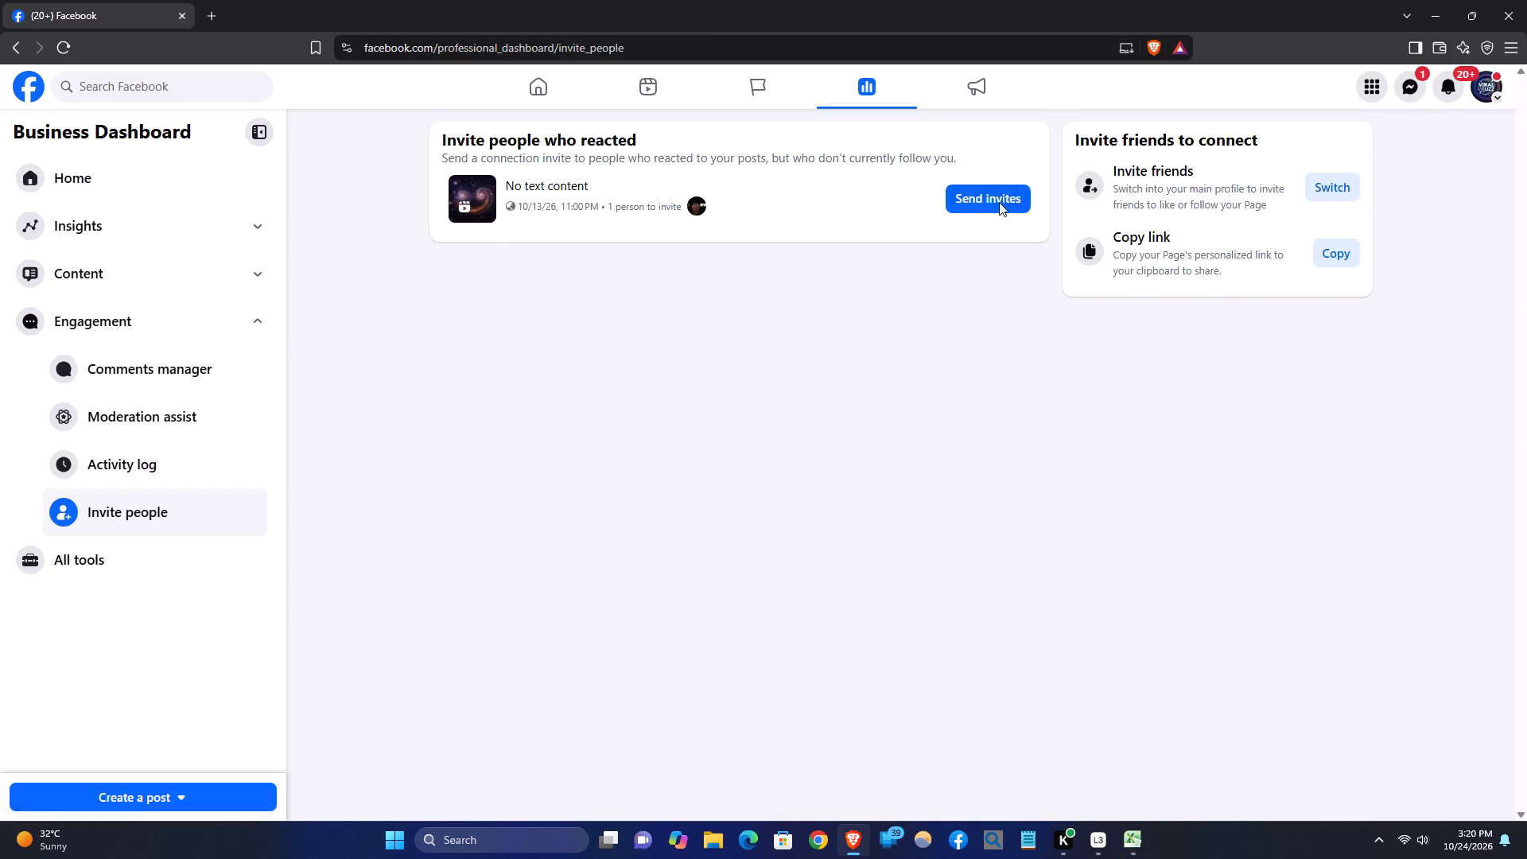
{"action": "left_click", "coordinate": [958, 421]}
{"action": "left_click", "coordinate": [906, 519]}
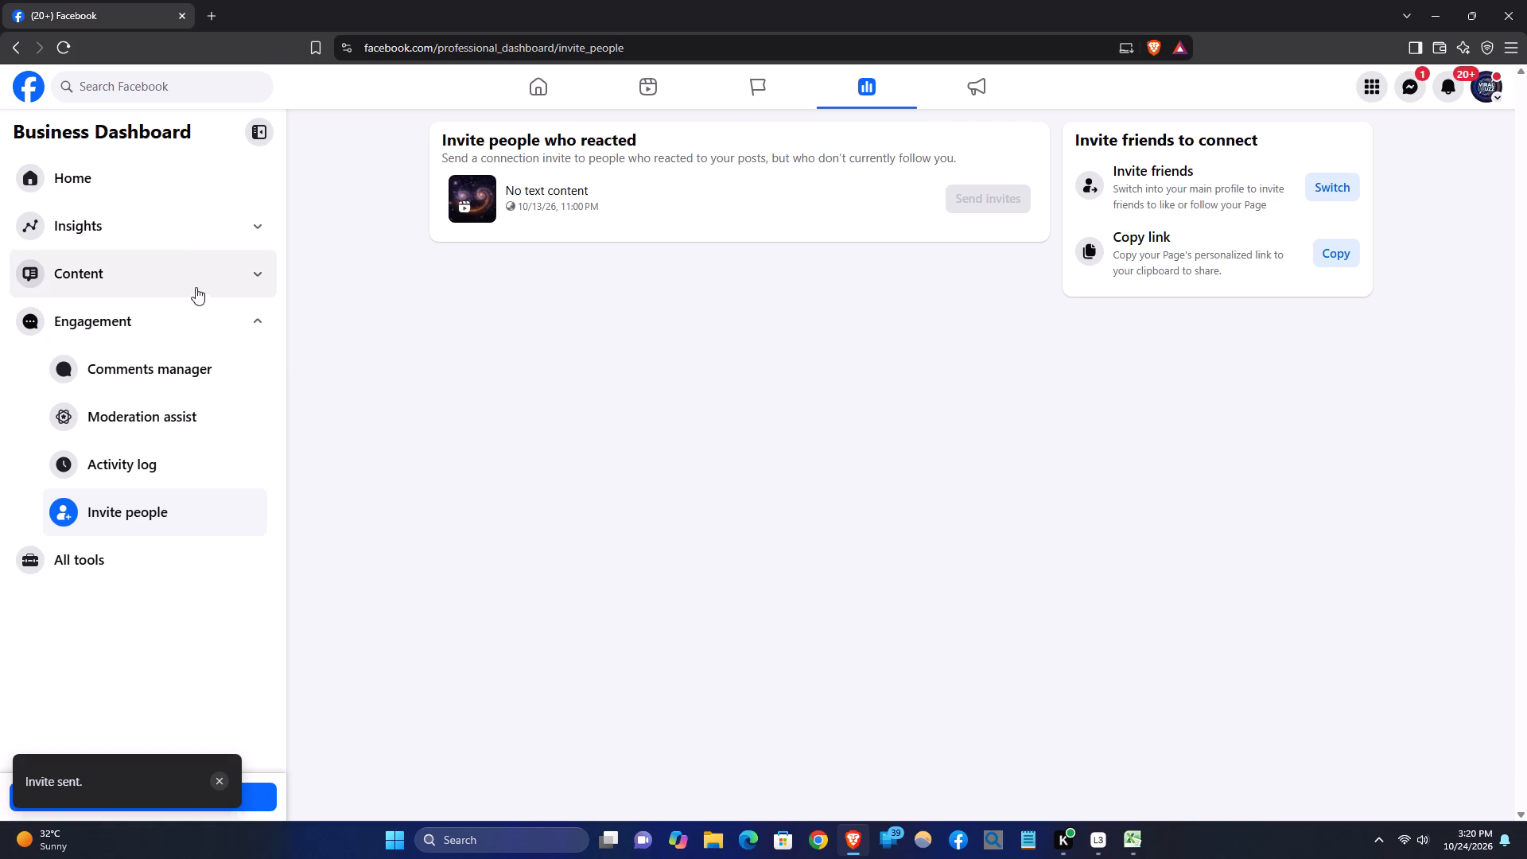
Return to the dashboard home, switch the profile to Scroll Station and check its planned content.
{"action": "left_click", "coordinate": [255, 306]}
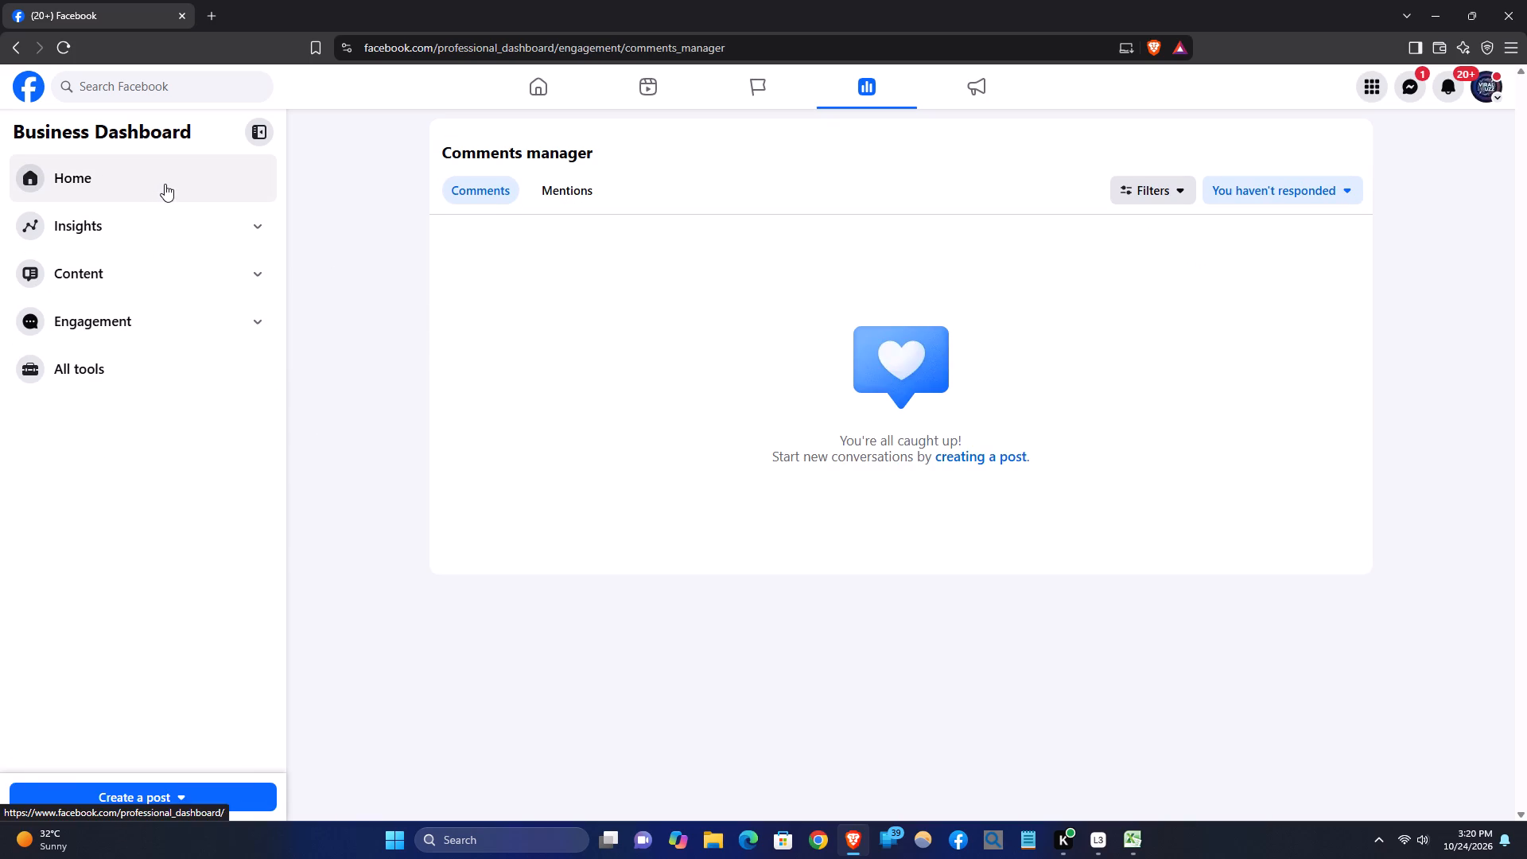
{"action": "left_click", "coordinate": [165, 184]}
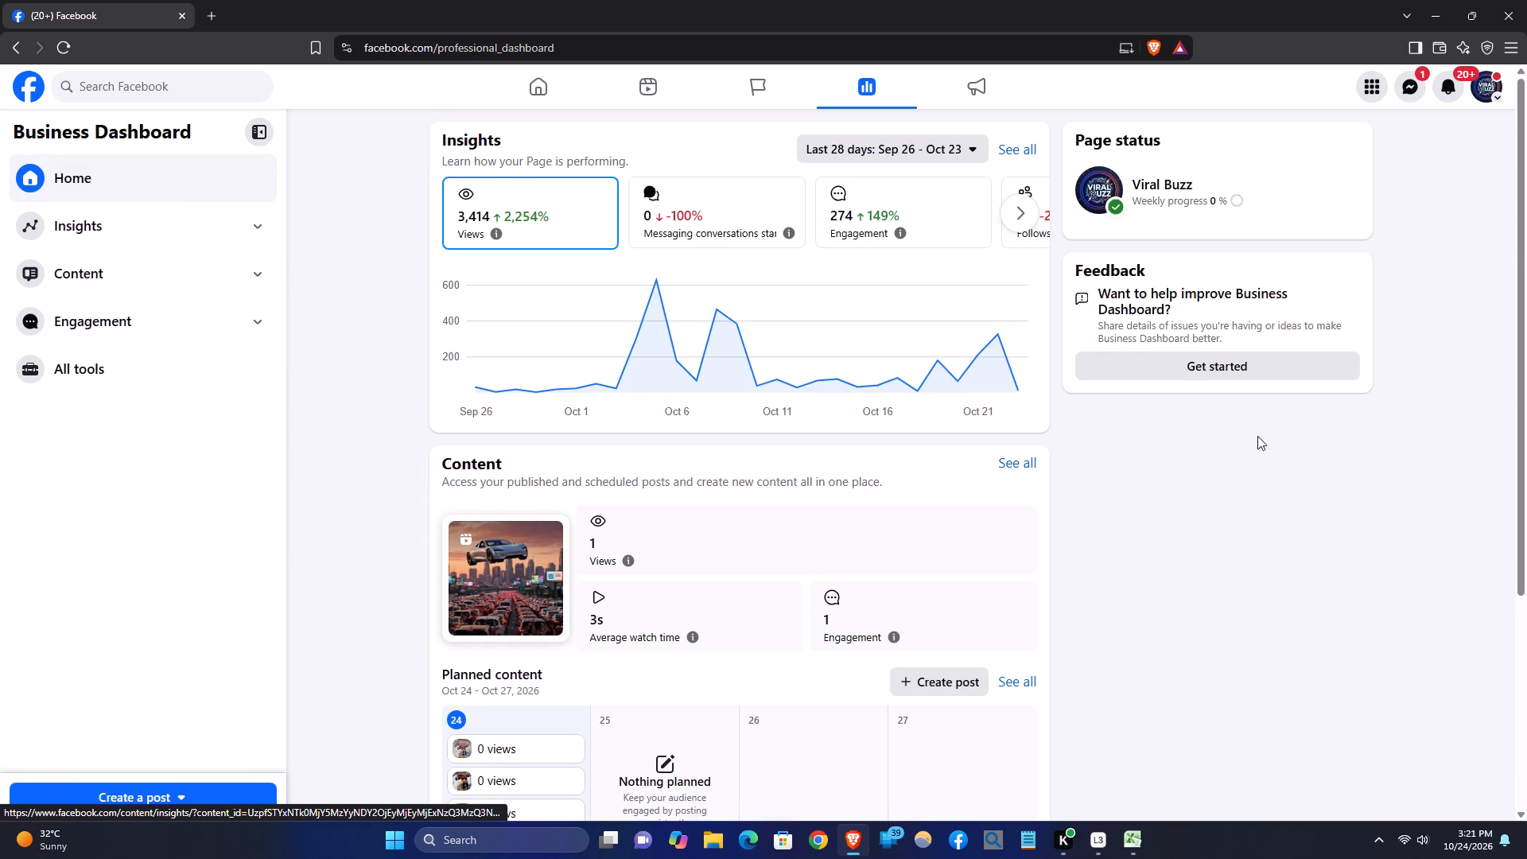
{"action": "left_click", "coordinate": [1484, 95]}
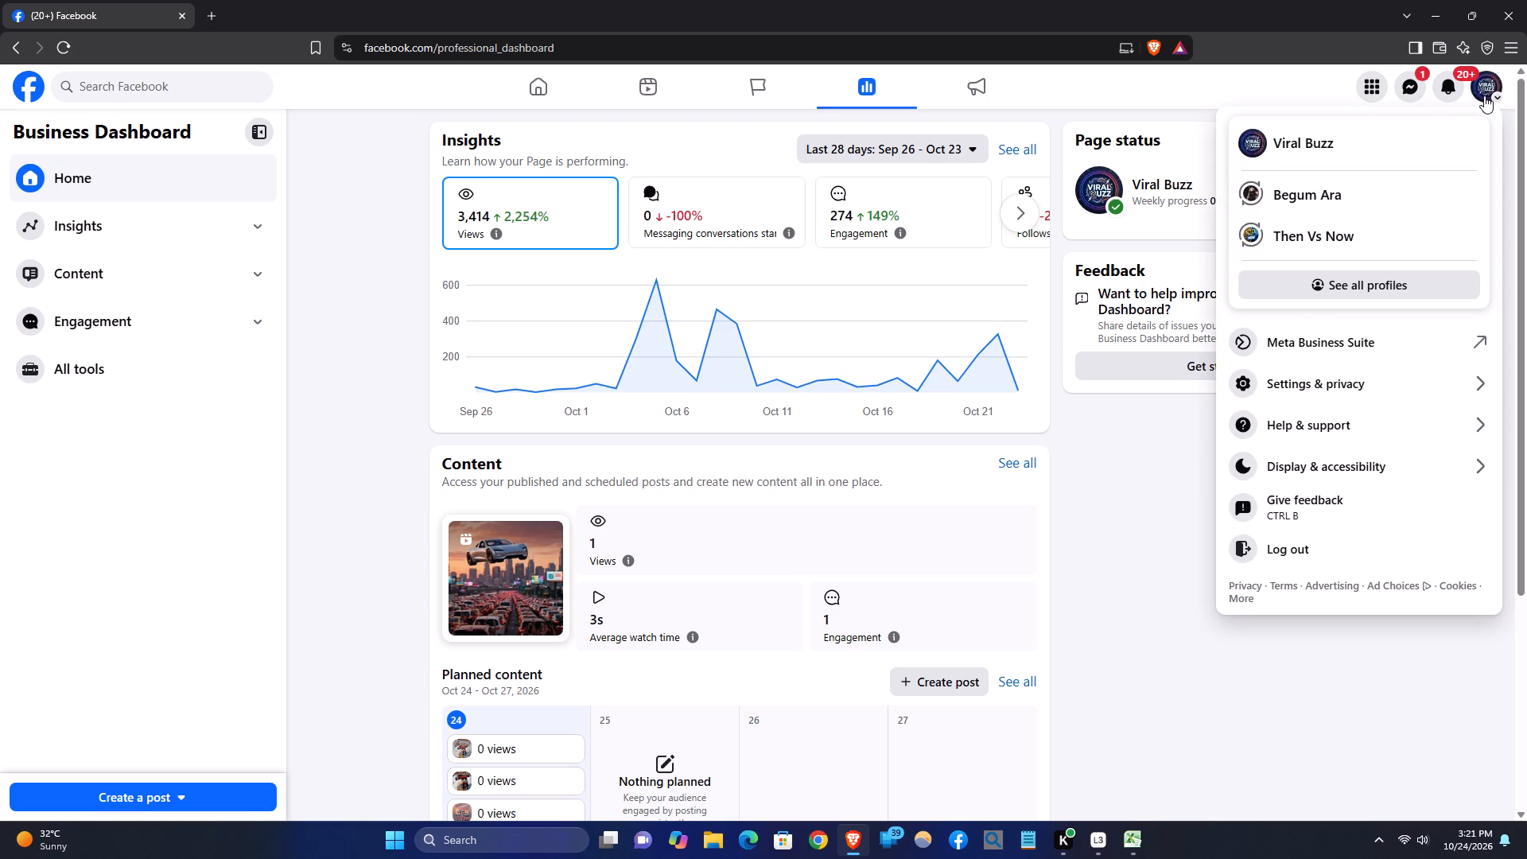
{"action": "left_click", "coordinate": [1388, 281]}
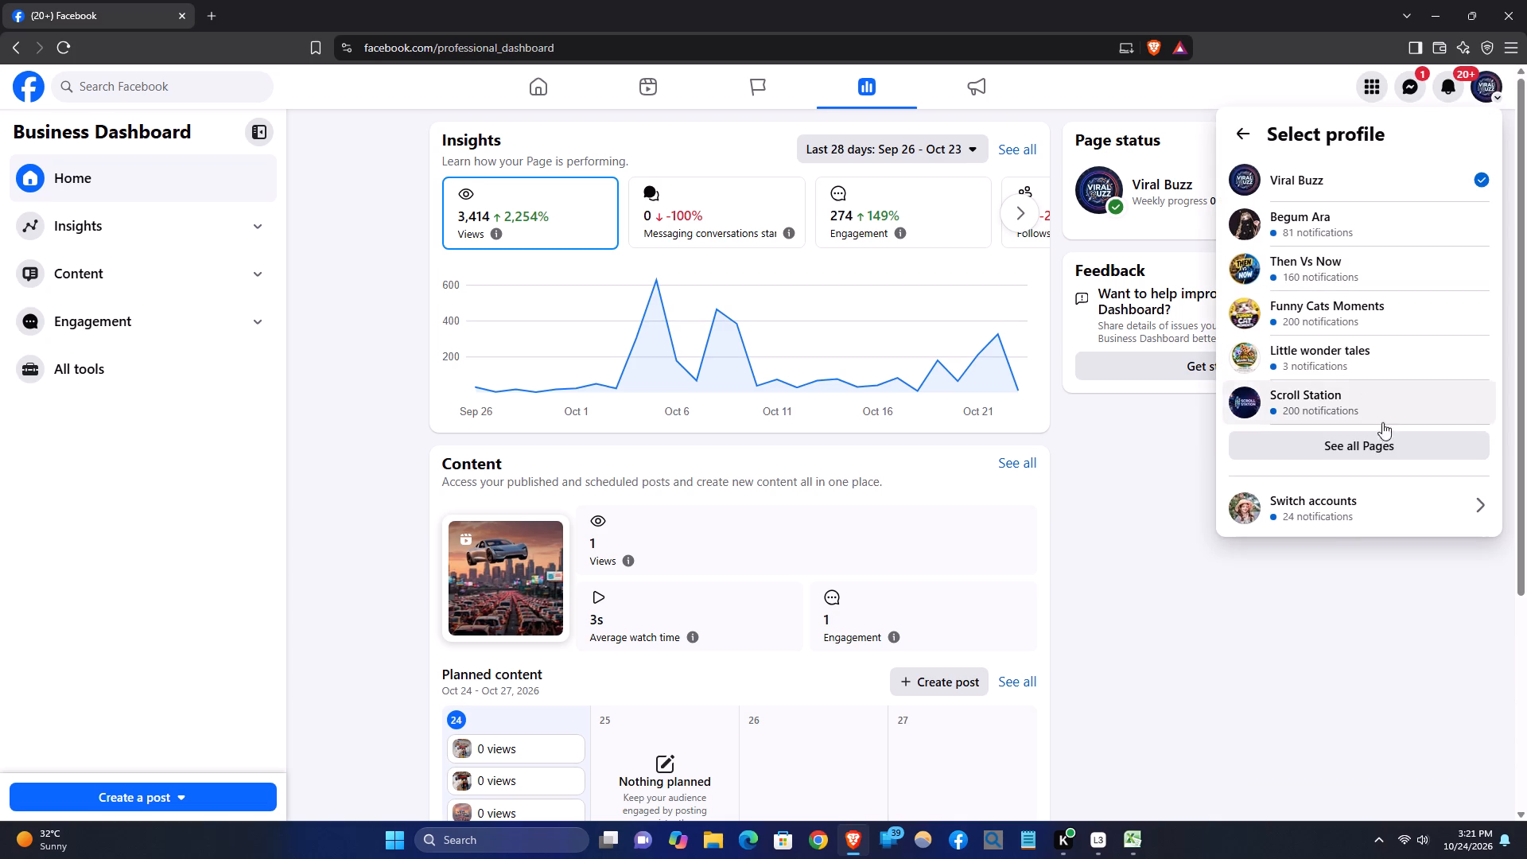
{"action": "left_click", "coordinate": [1344, 409]}
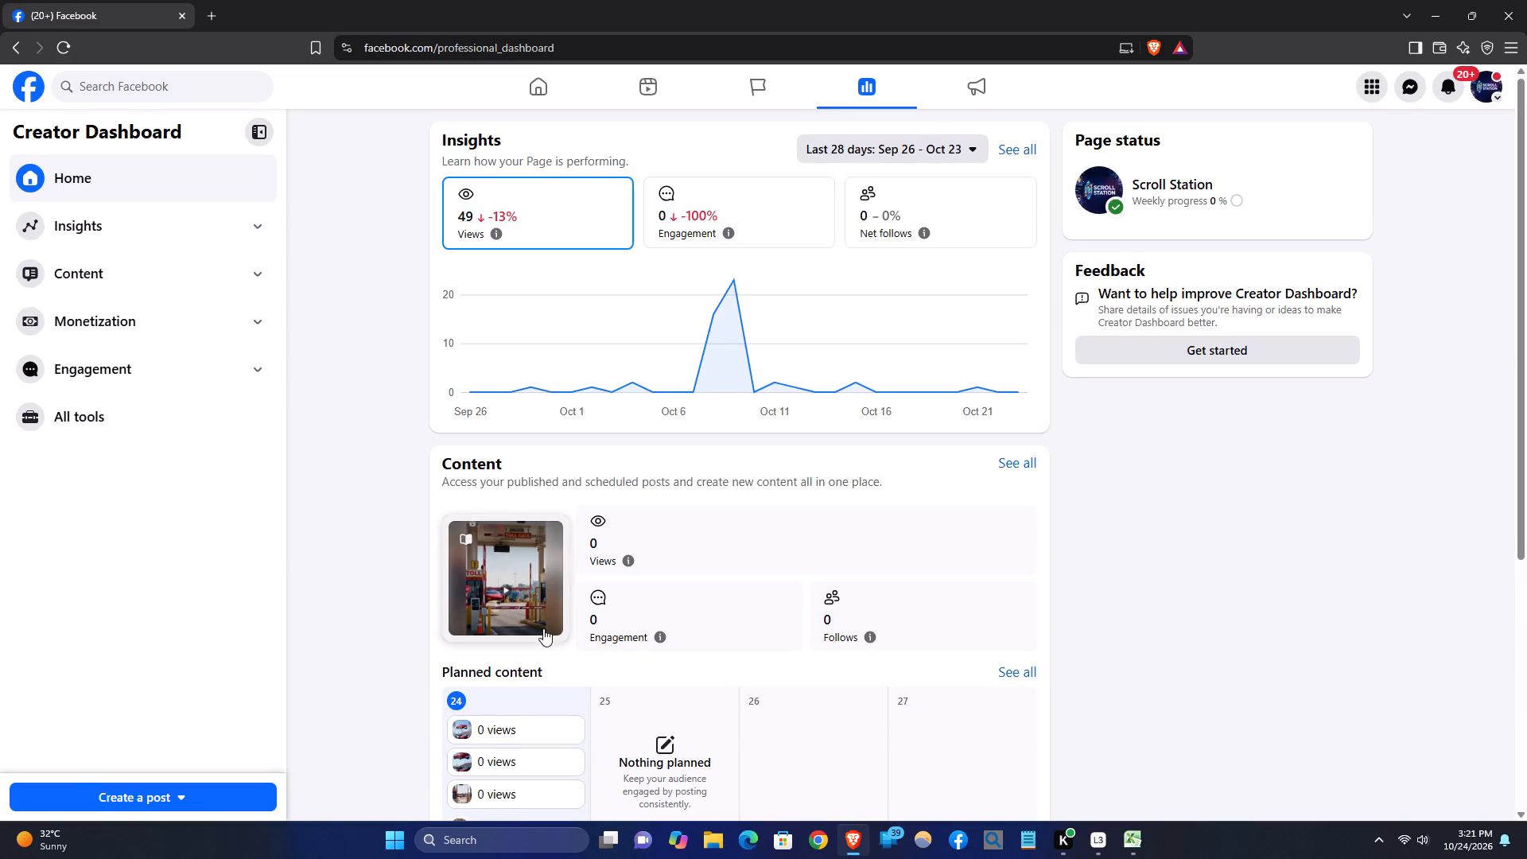
{"action": "scroll", "coordinate": [779, 592], "scroll_direction": "down", "scroll_amount": 1}
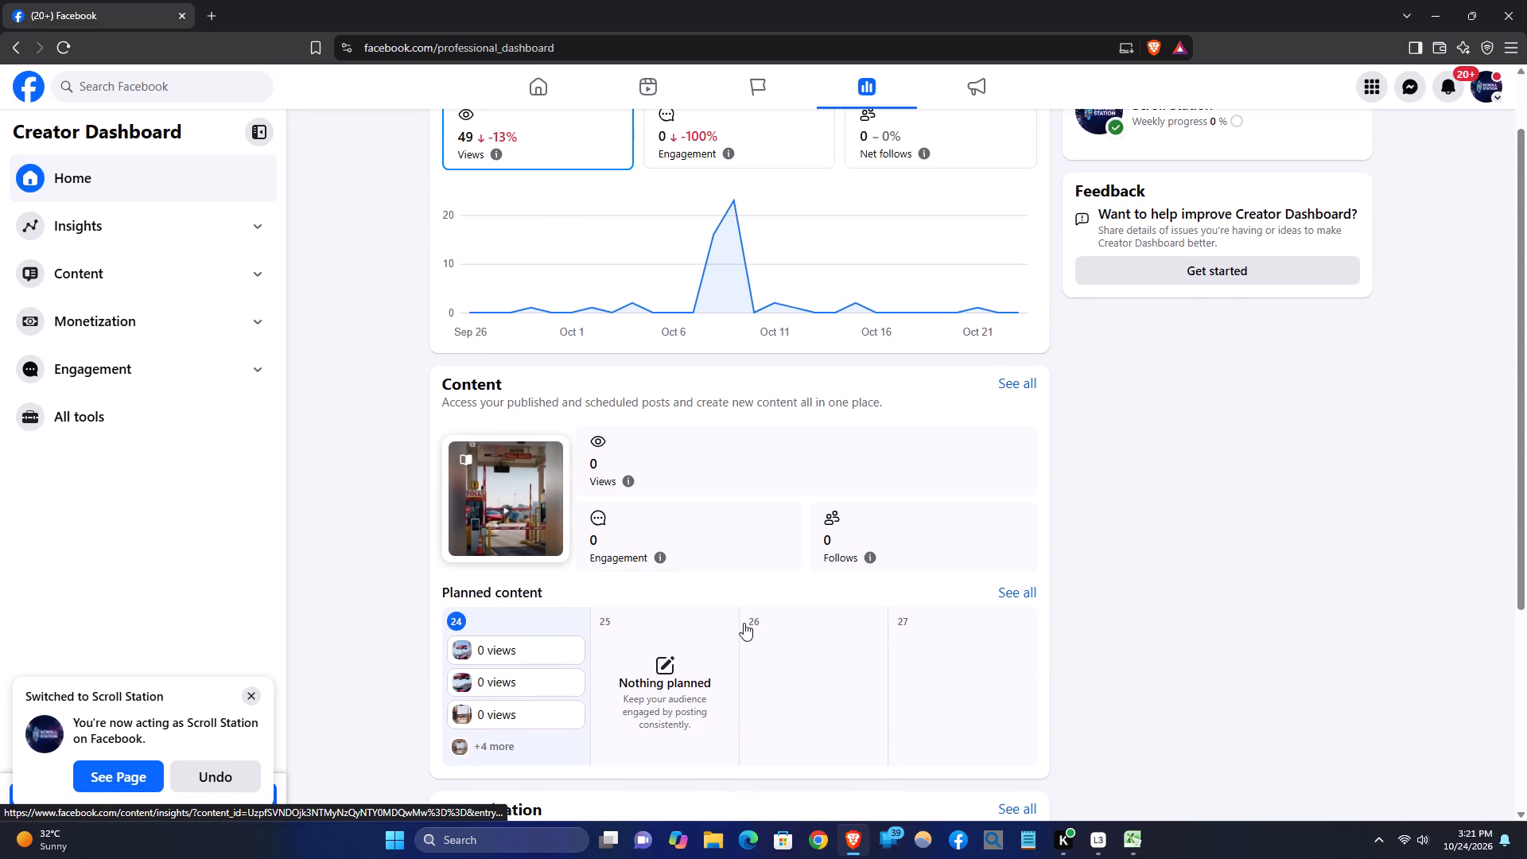
In the Excel workbook, fill the SCROLL STATION row from the row above with TODAY ONLY, Y and N.
{"action": "key", "text": "alt+Tab"}
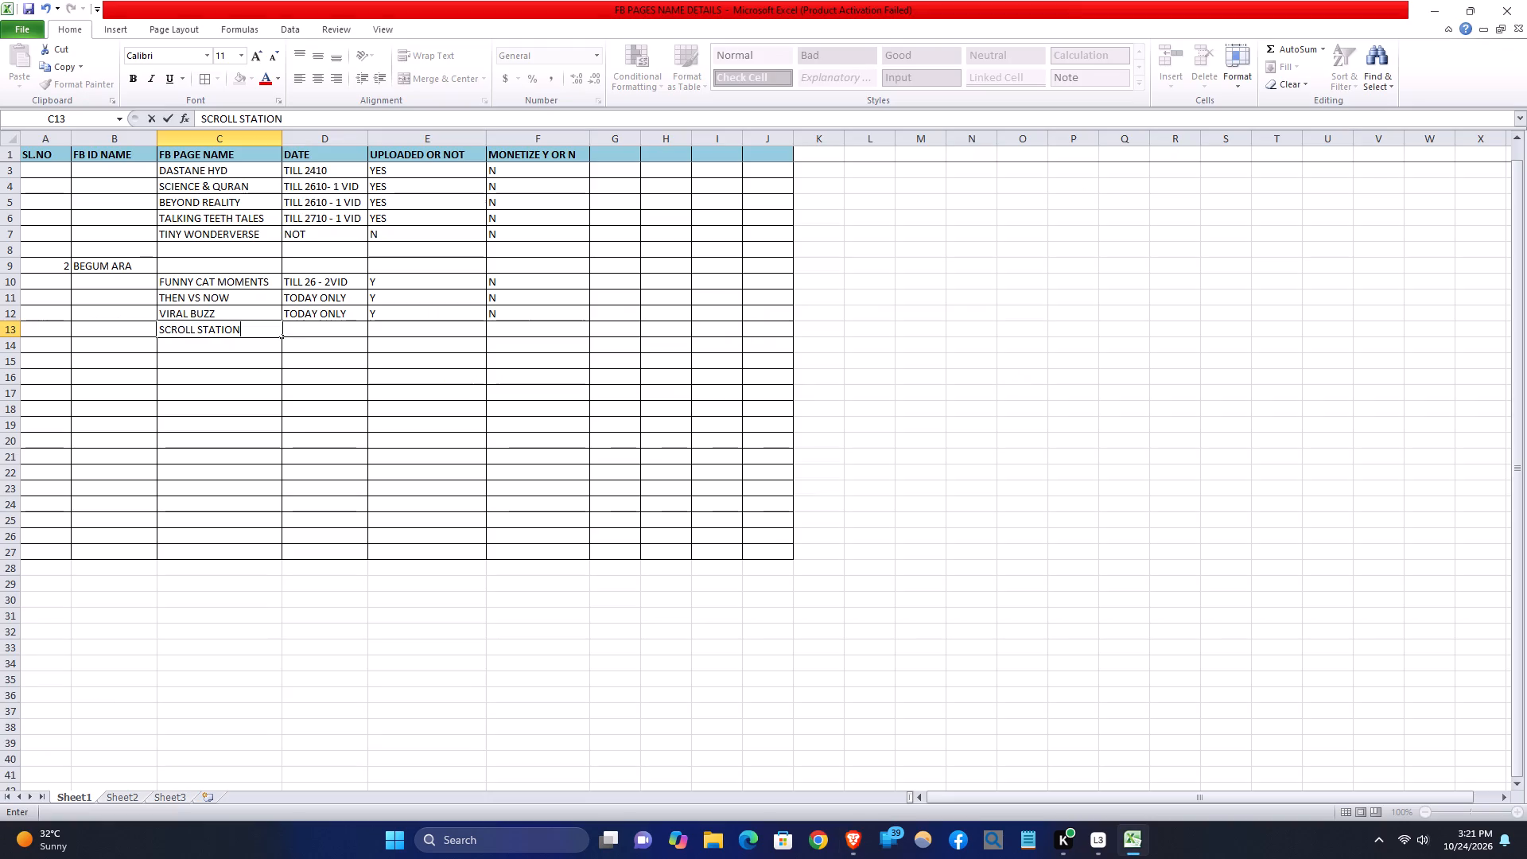
{"action": "key", "text": "Right"}
{"action": "key", "text": "ctrl+d"}
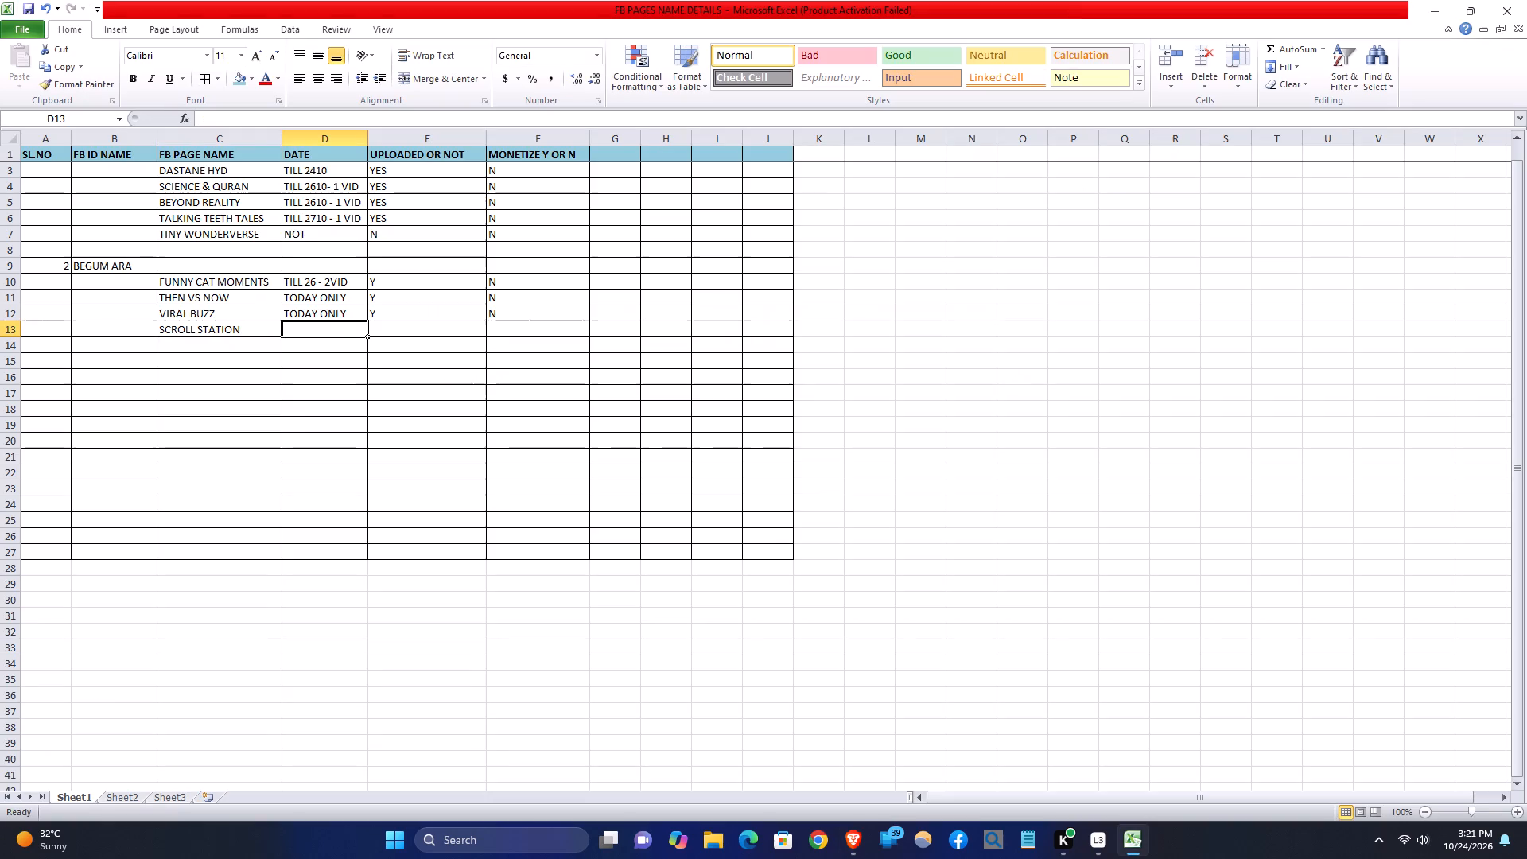
{"action": "key", "text": "Right"}
{"action": "key", "text": "ctrl+d"}
{"action": "key", "text": "Right"}
{"action": "key", "text": "ctrl+d"}
{"action": "key", "text": "Down"}
{"action": "key", "text": "Left"}
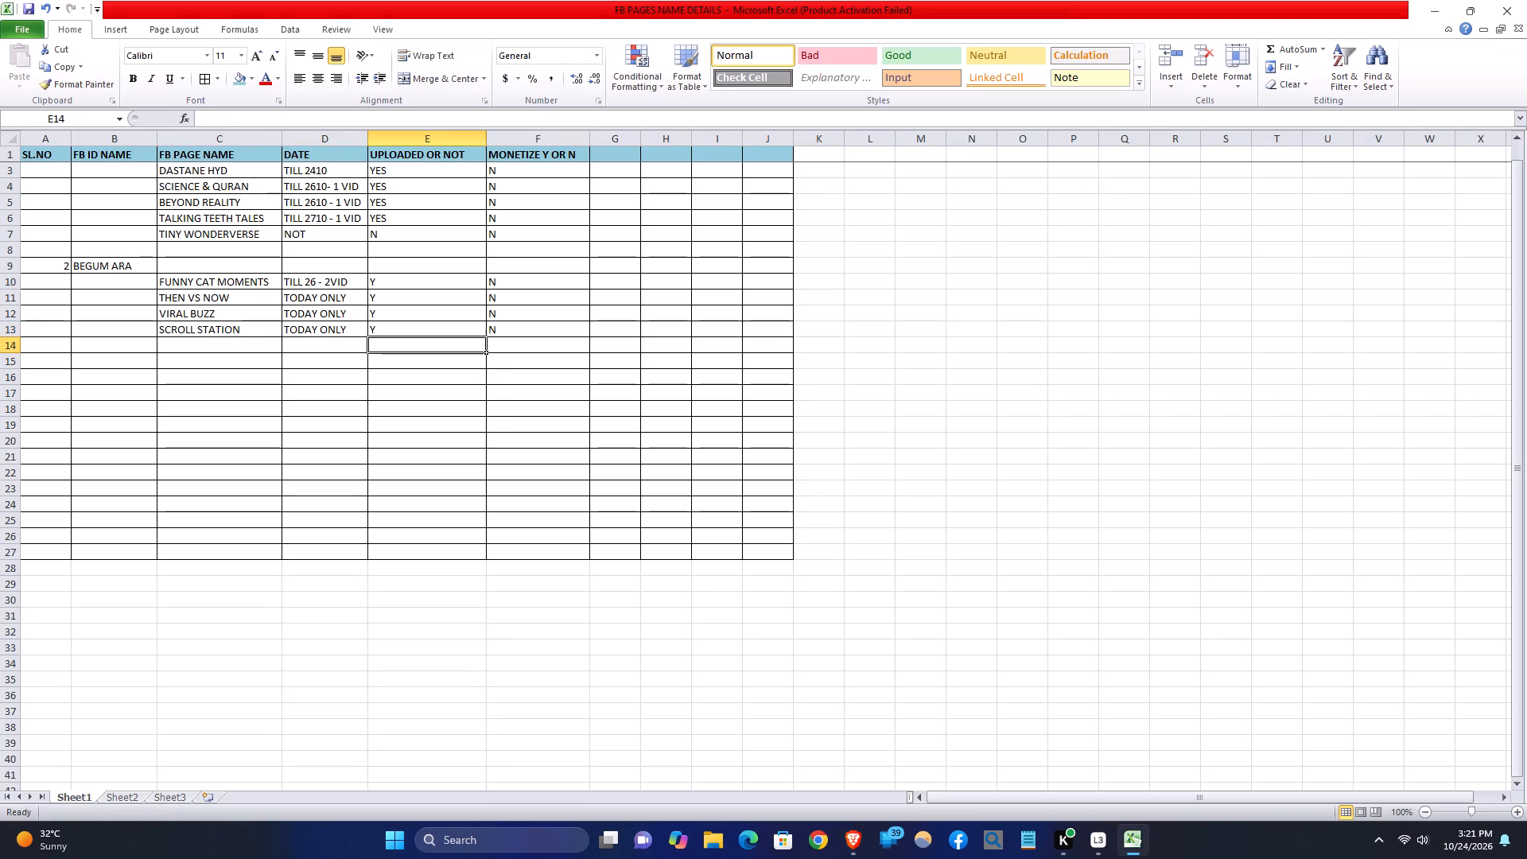
{"action": "key", "text": "Left"}
{"action": "key", "text": "Left"}
Switch to the Brave browser and check the Scroll Station page's invite list for people who reacted.
{"action": "key", "text": "alt+Tab"}
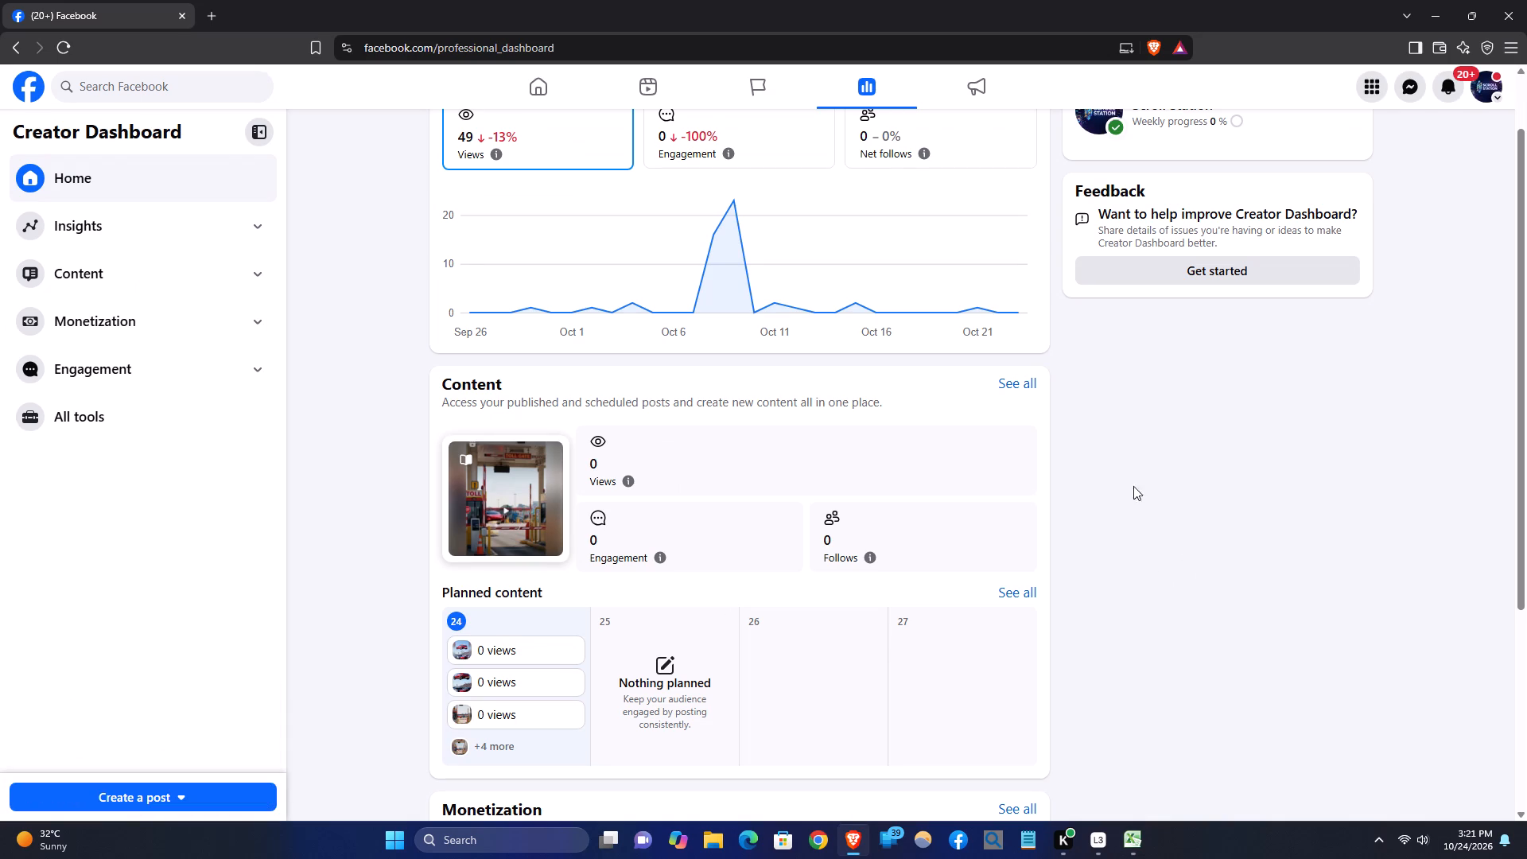
{"action": "left_click", "coordinate": [186, 375]}
{"action": "left_click", "coordinate": [181, 552]}
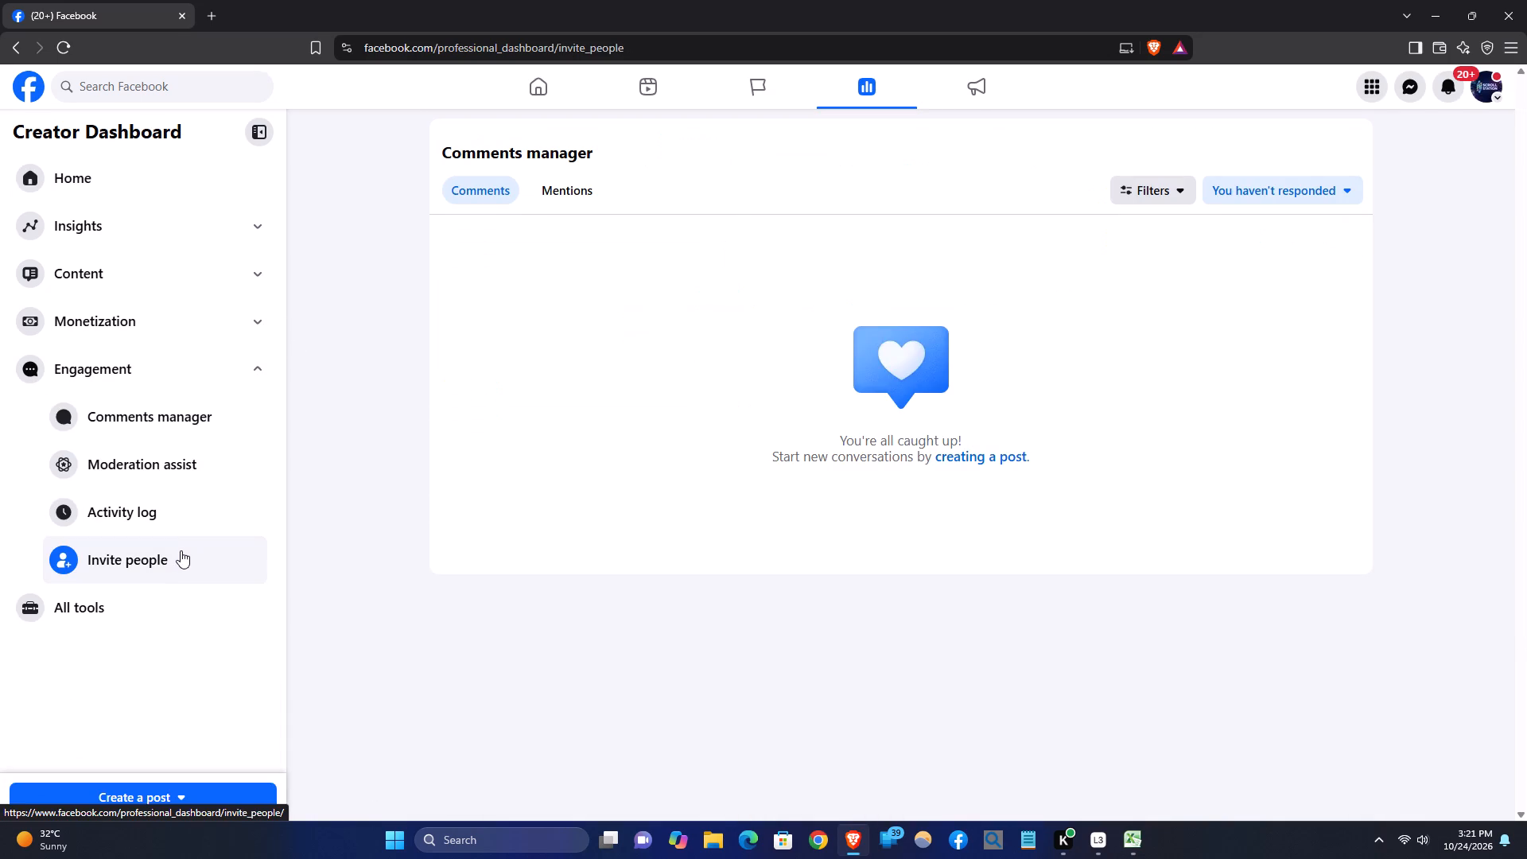
{"action": "left_click", "coordinate": [204, 360]}
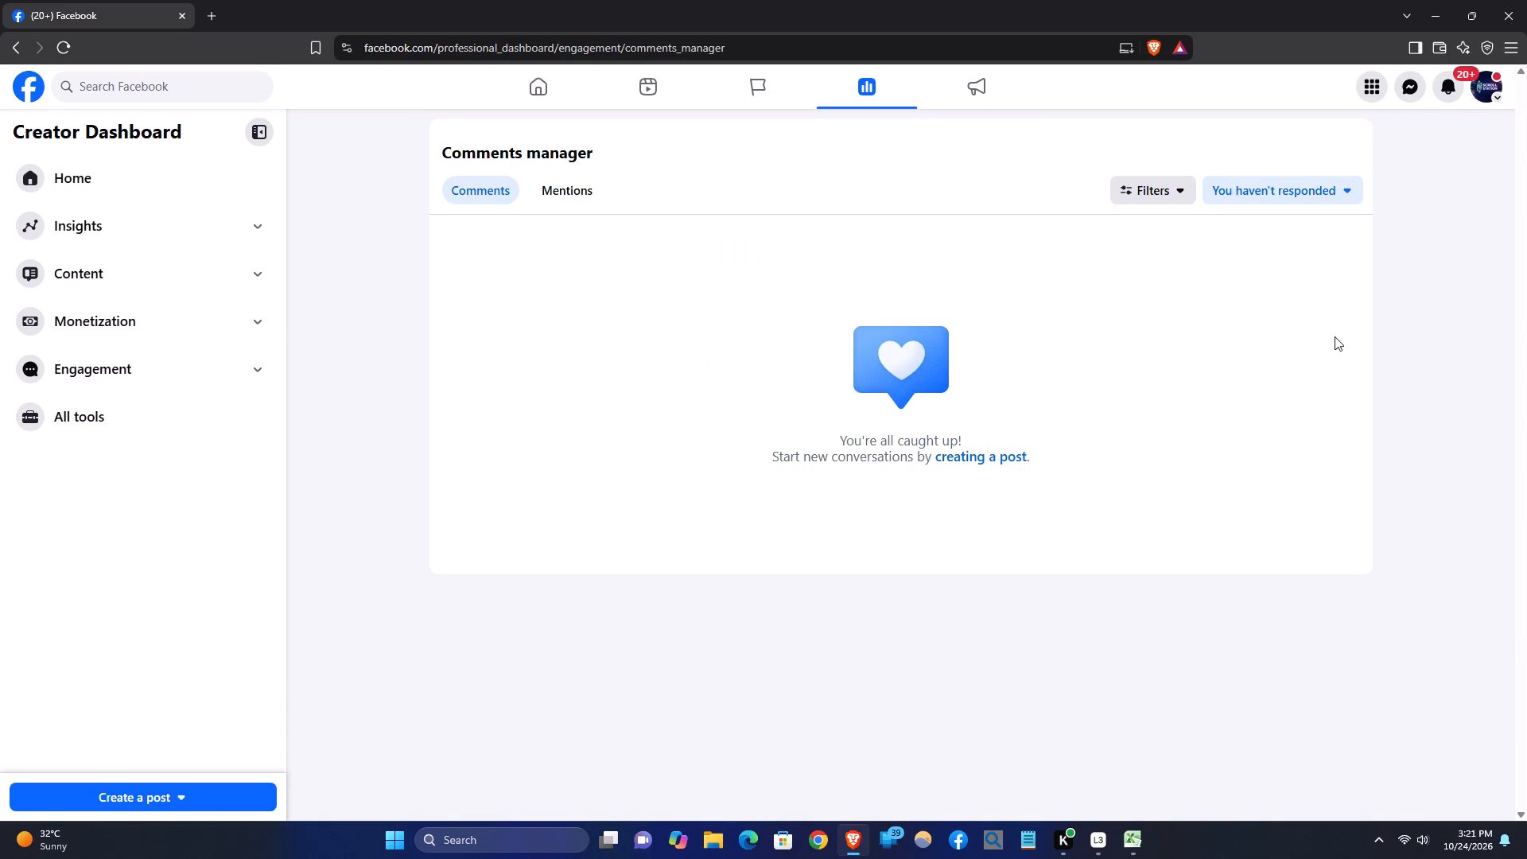
Switch the profile to Little wonder tales and check its planned content on the dashboard home.
{"action": "scroll", "coordinate": [1335, 336], "scroll_direction": "up", "scroll_amount": 6}
{"action": "left_click", "coordinate": [1496, 92]}
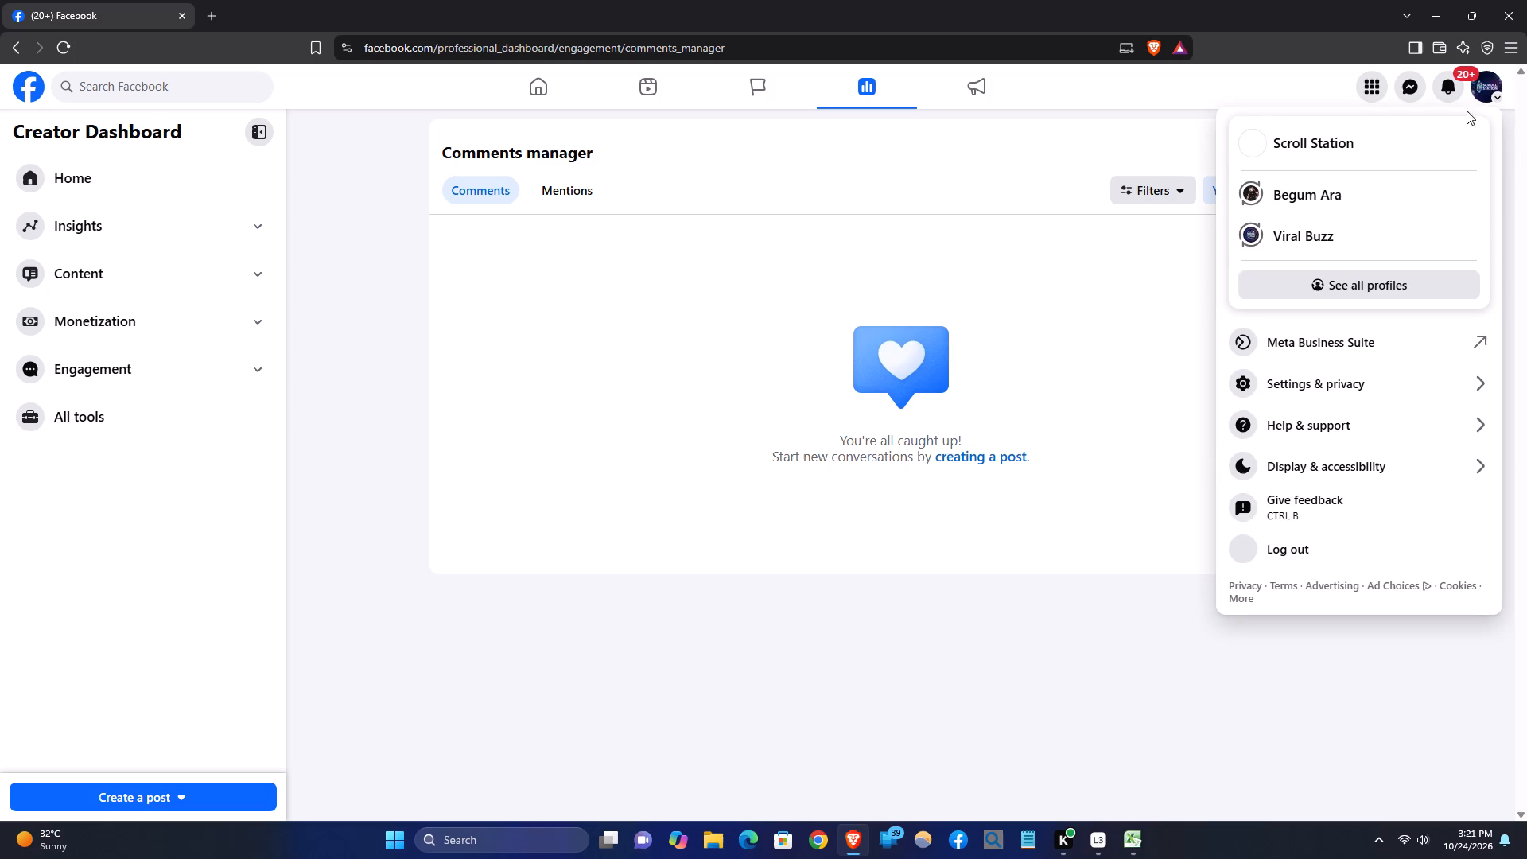
{"action": "left_click", "coordinate": [1358, 281]}
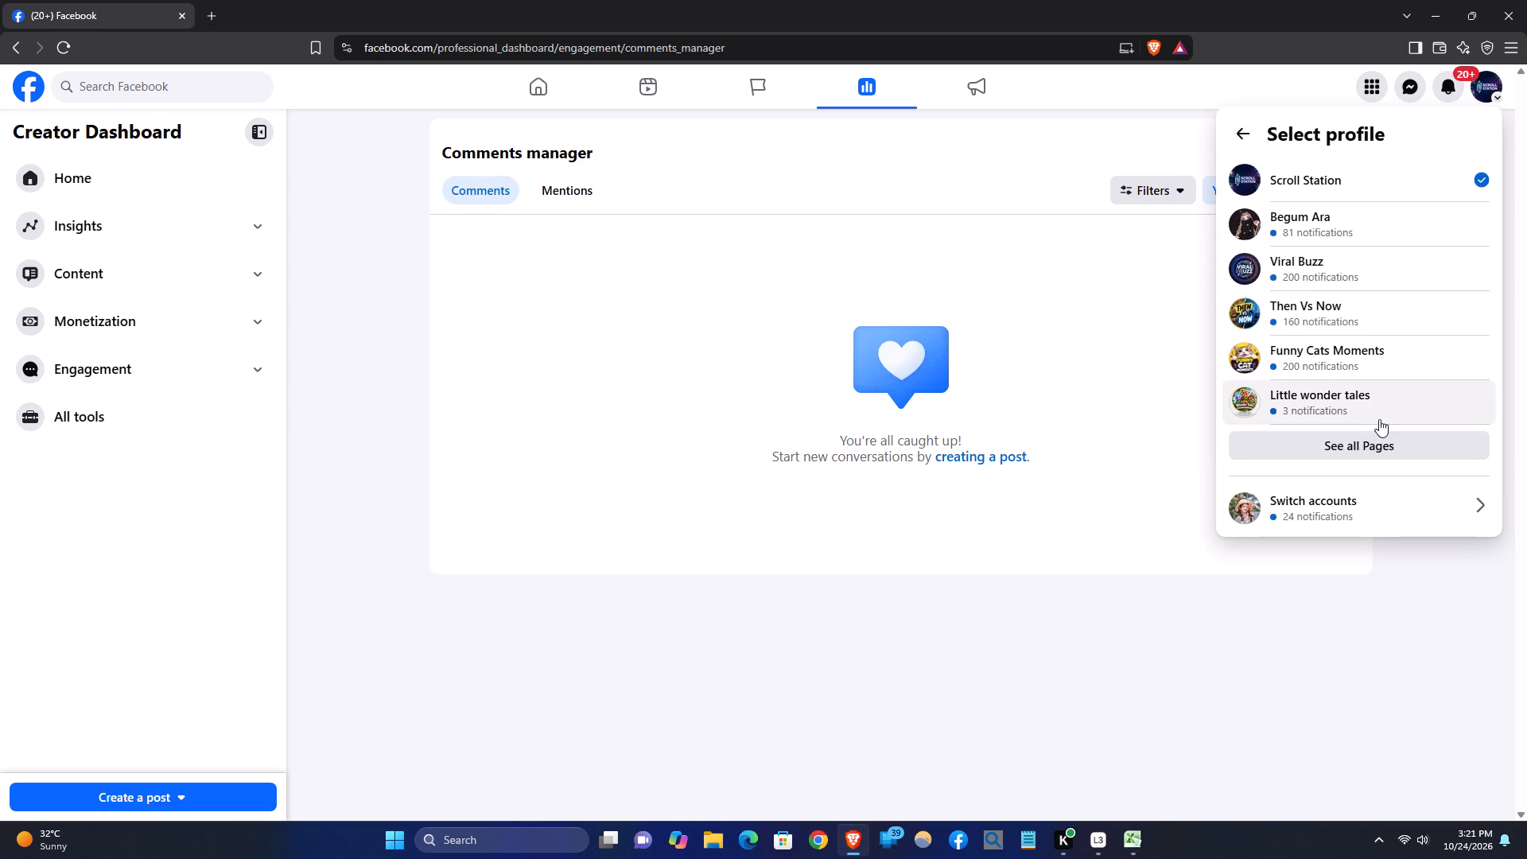
{"action": "left_click", "coordinate": [1353, 398]}
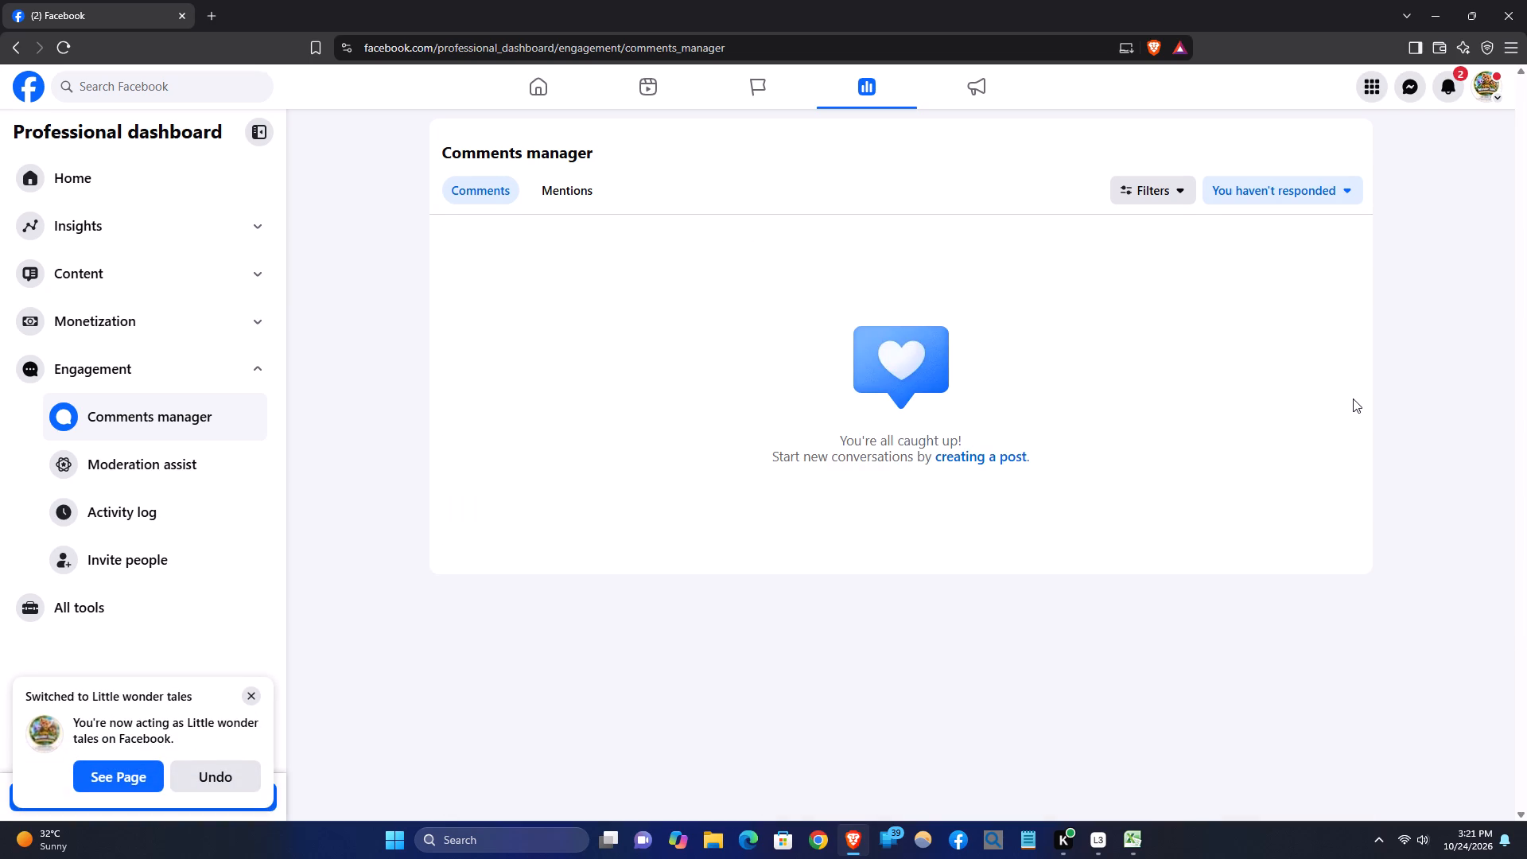
{"action": "left_click", "coordinate": [175, 182]}
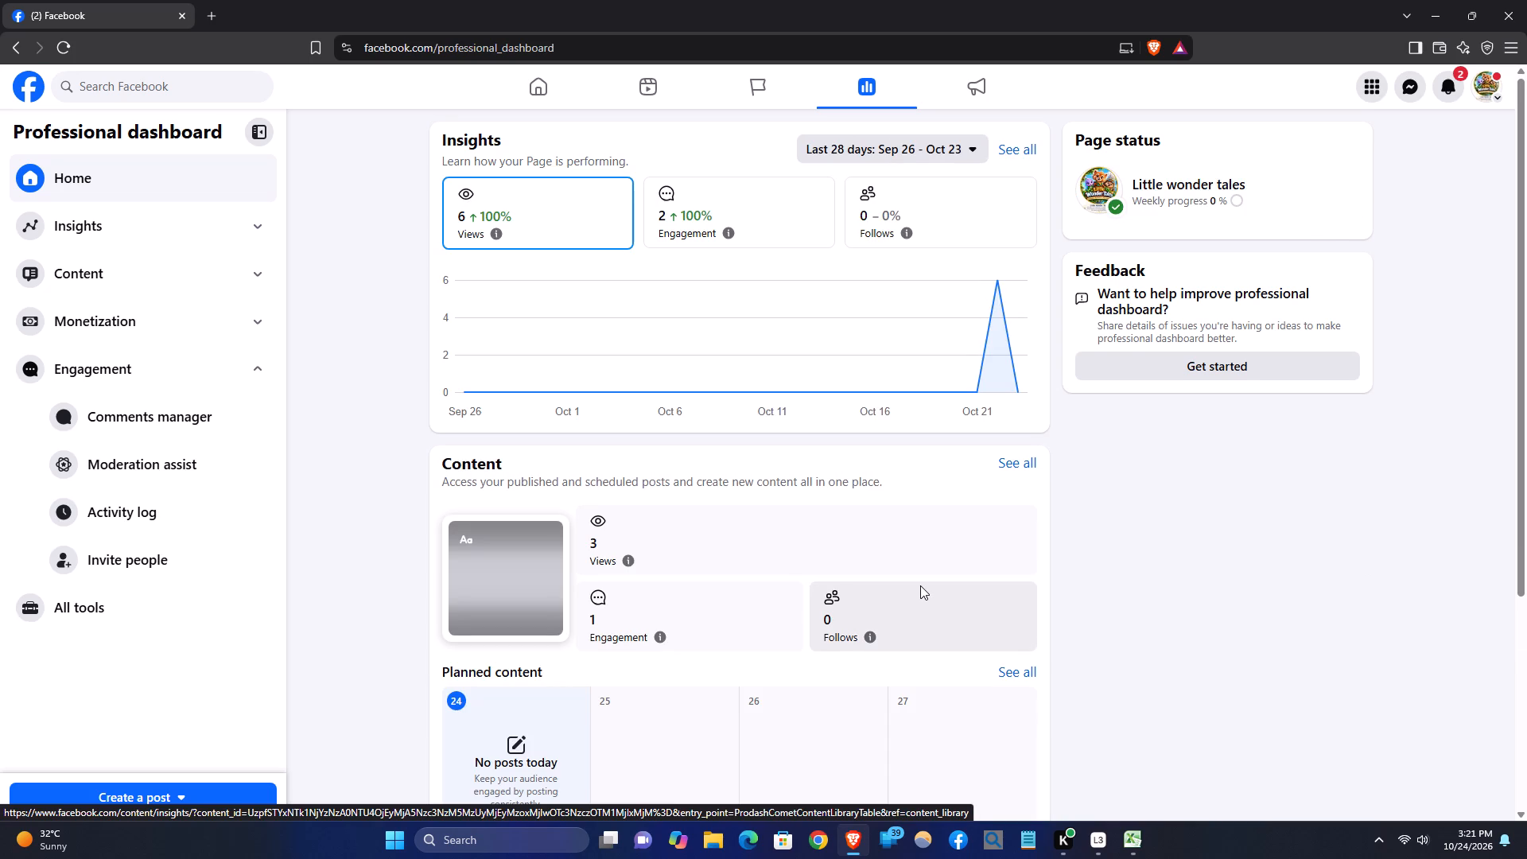
{"action": "scroll", "coordinate": [816, 578], "scroll_direction": "down", "scroll_amount": 3}
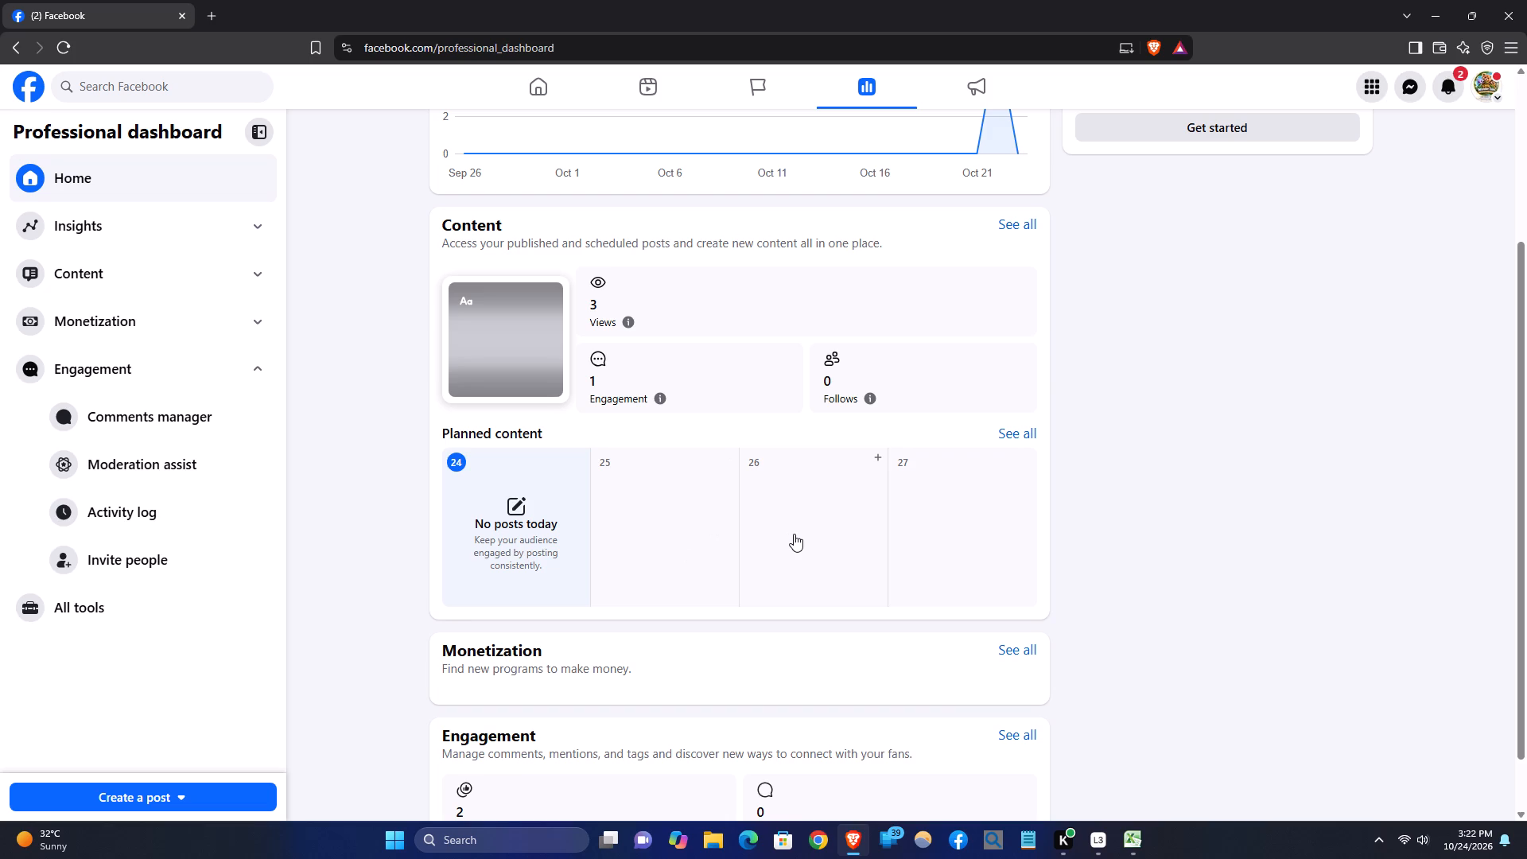
{"action": "key", "text": "alt+Tab"}
{"action": "key", "text": "alt+Tab"}
{"action": "scroll", "coordinate": [762, 531], "scroll_direction": "up", "scroll_amount": 1}
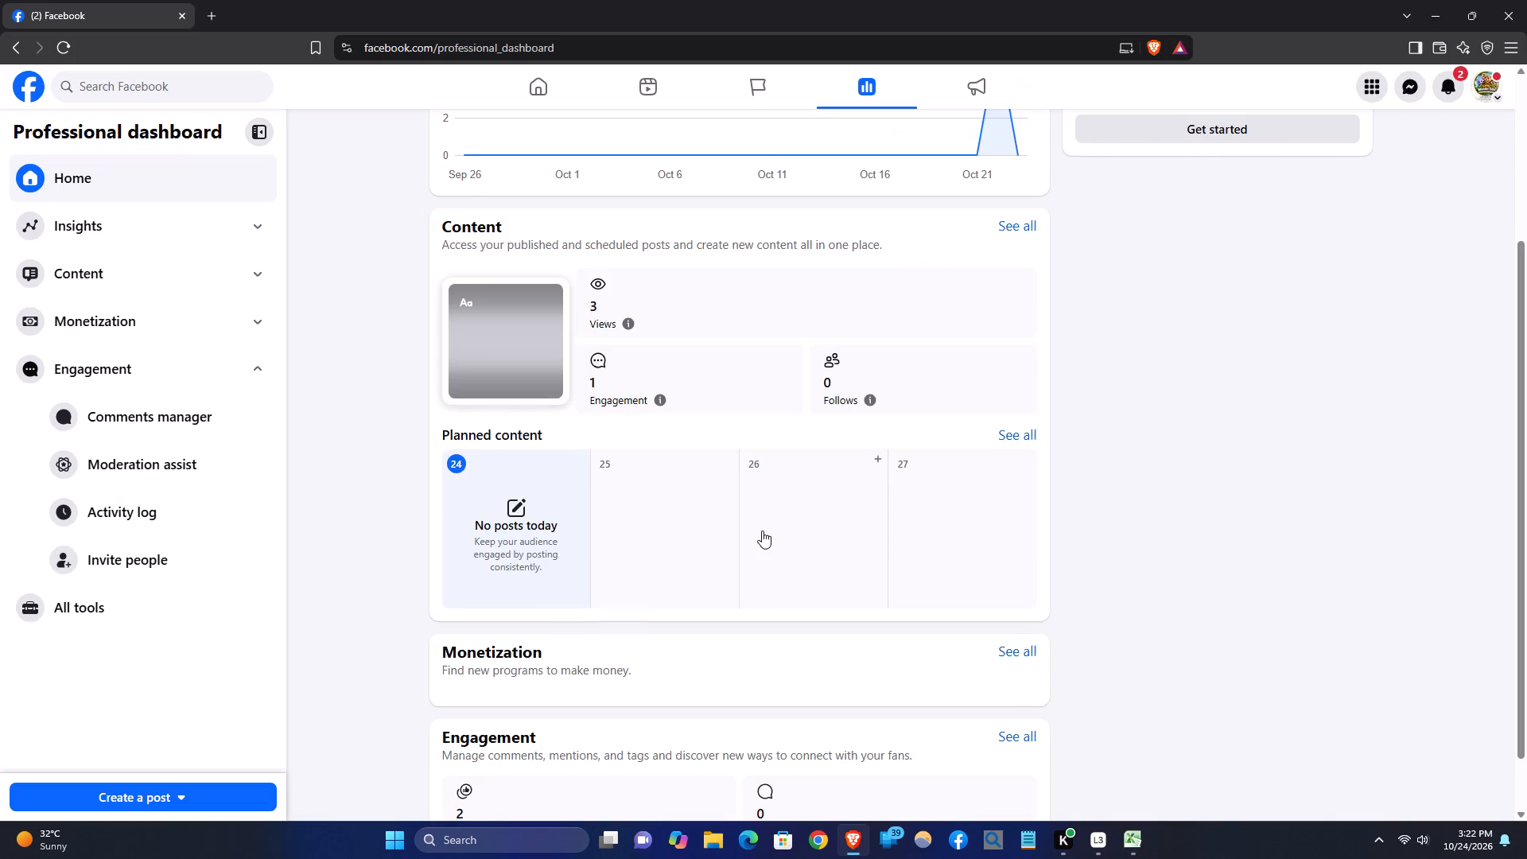
{"action": "scroll", "coordinate": [762, 531], "scroll_direction": "up", "scroll_amount": 2}
In the Excel workbook, add a LITTLE WONDER TALES row below SCROLL STATION with NOT, N and N.
{"action": "key", "text": "alt+Tab"}
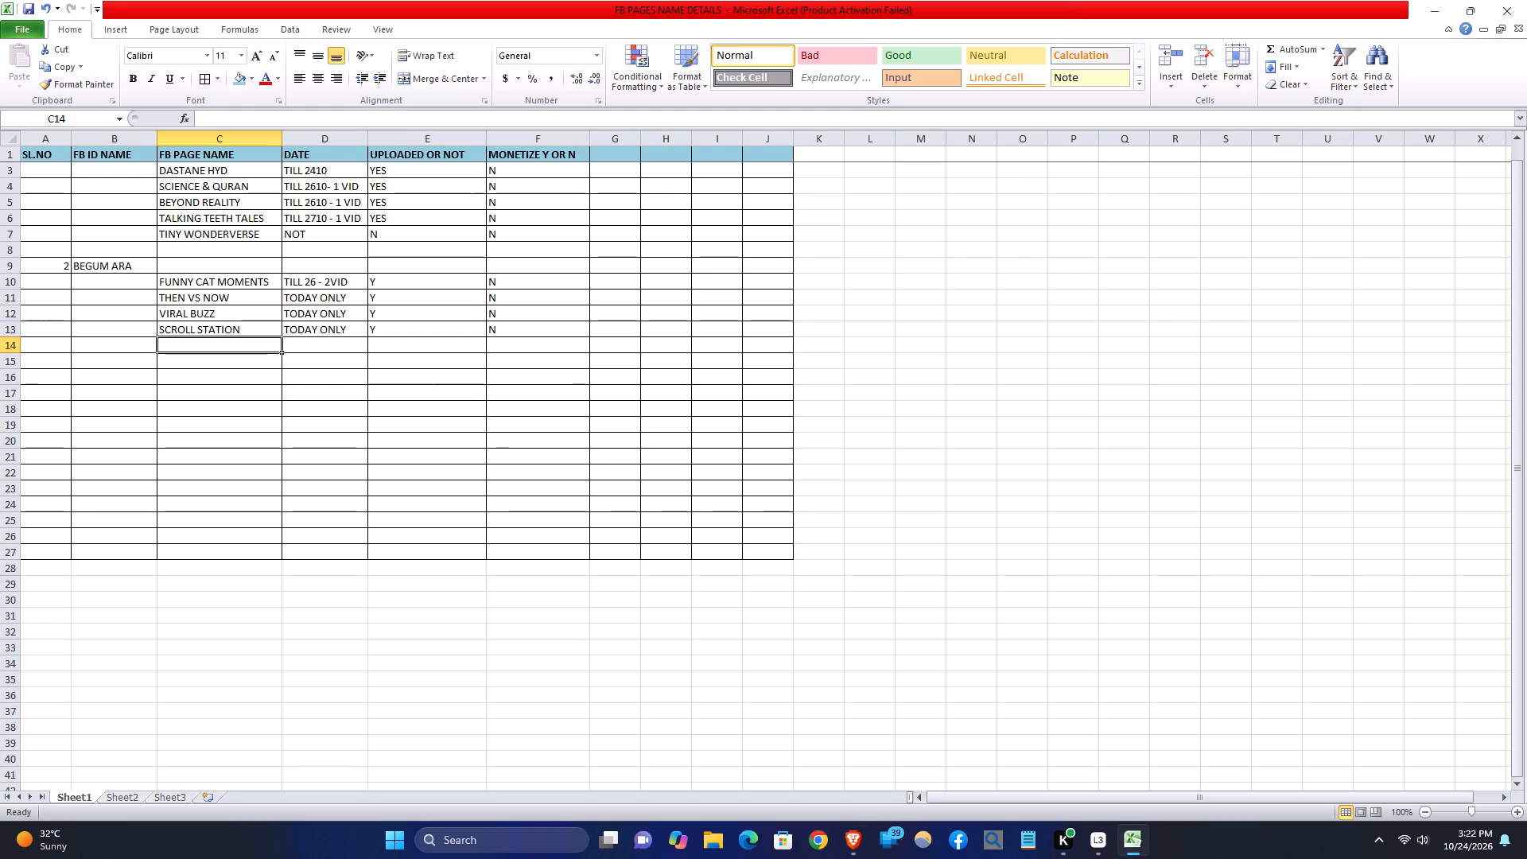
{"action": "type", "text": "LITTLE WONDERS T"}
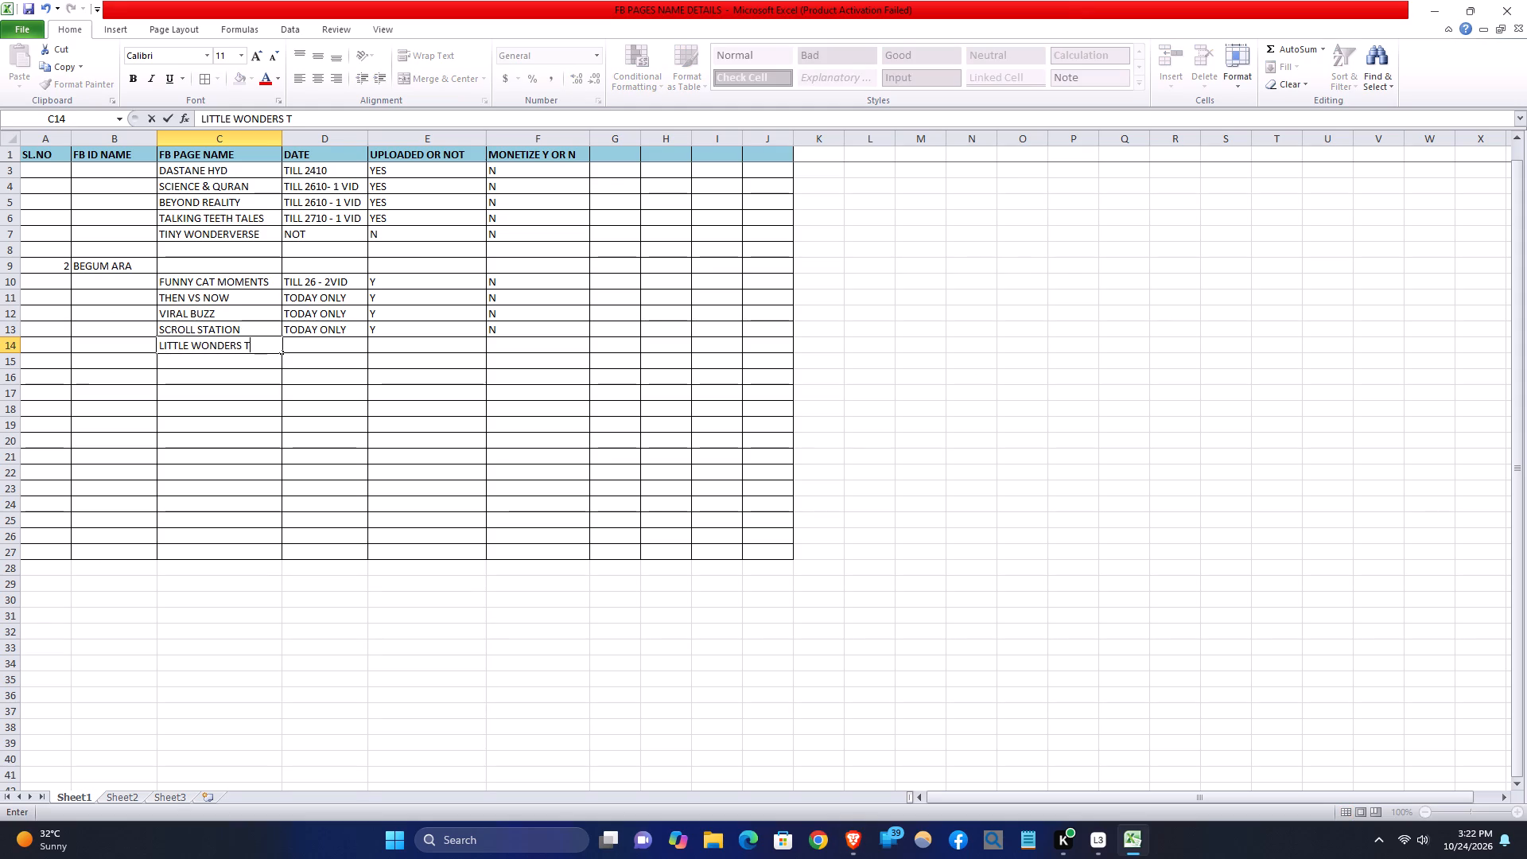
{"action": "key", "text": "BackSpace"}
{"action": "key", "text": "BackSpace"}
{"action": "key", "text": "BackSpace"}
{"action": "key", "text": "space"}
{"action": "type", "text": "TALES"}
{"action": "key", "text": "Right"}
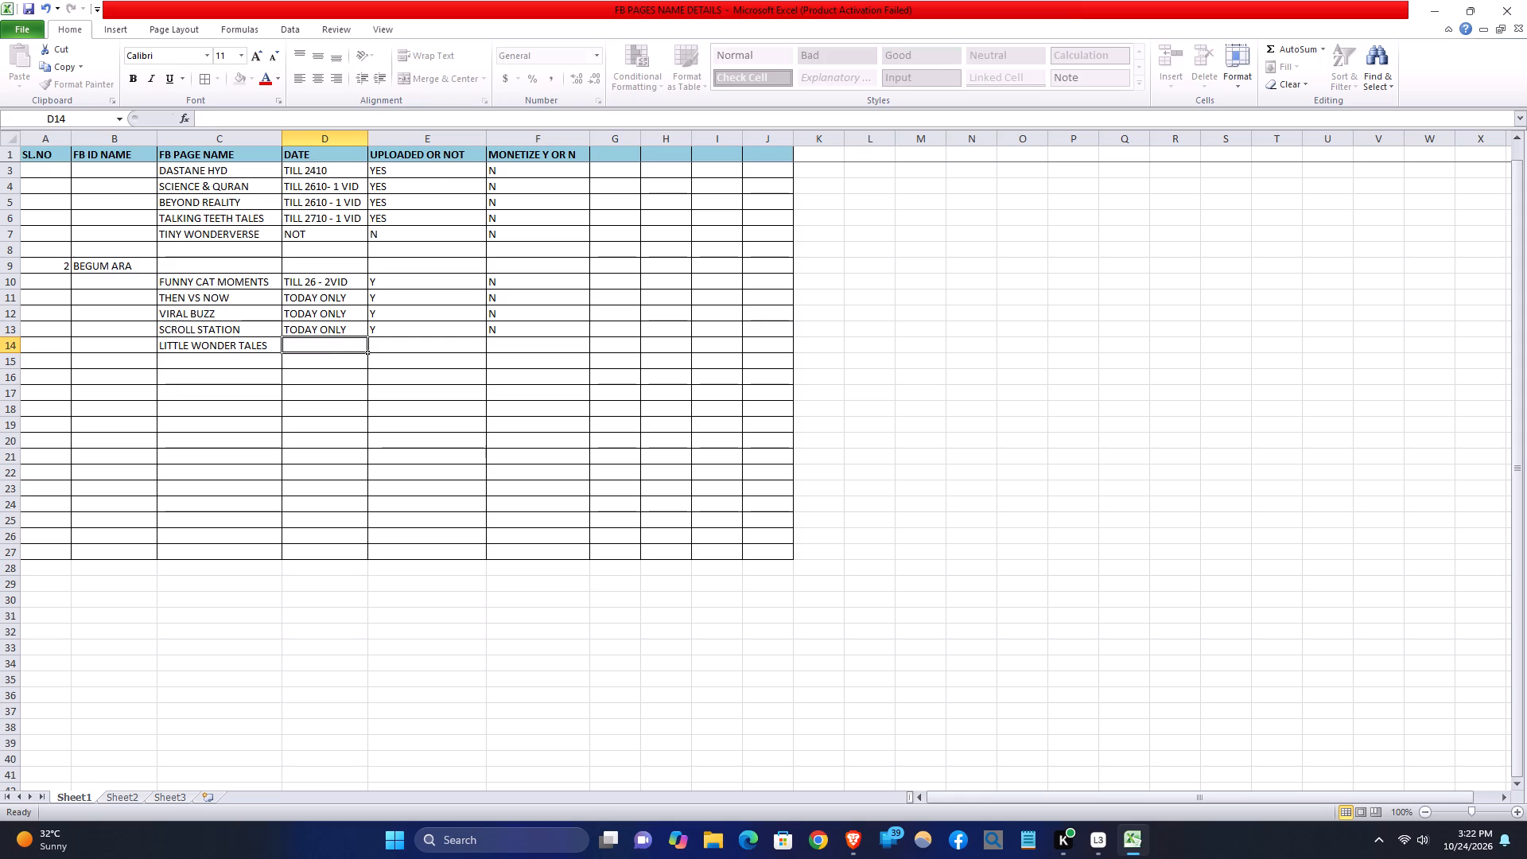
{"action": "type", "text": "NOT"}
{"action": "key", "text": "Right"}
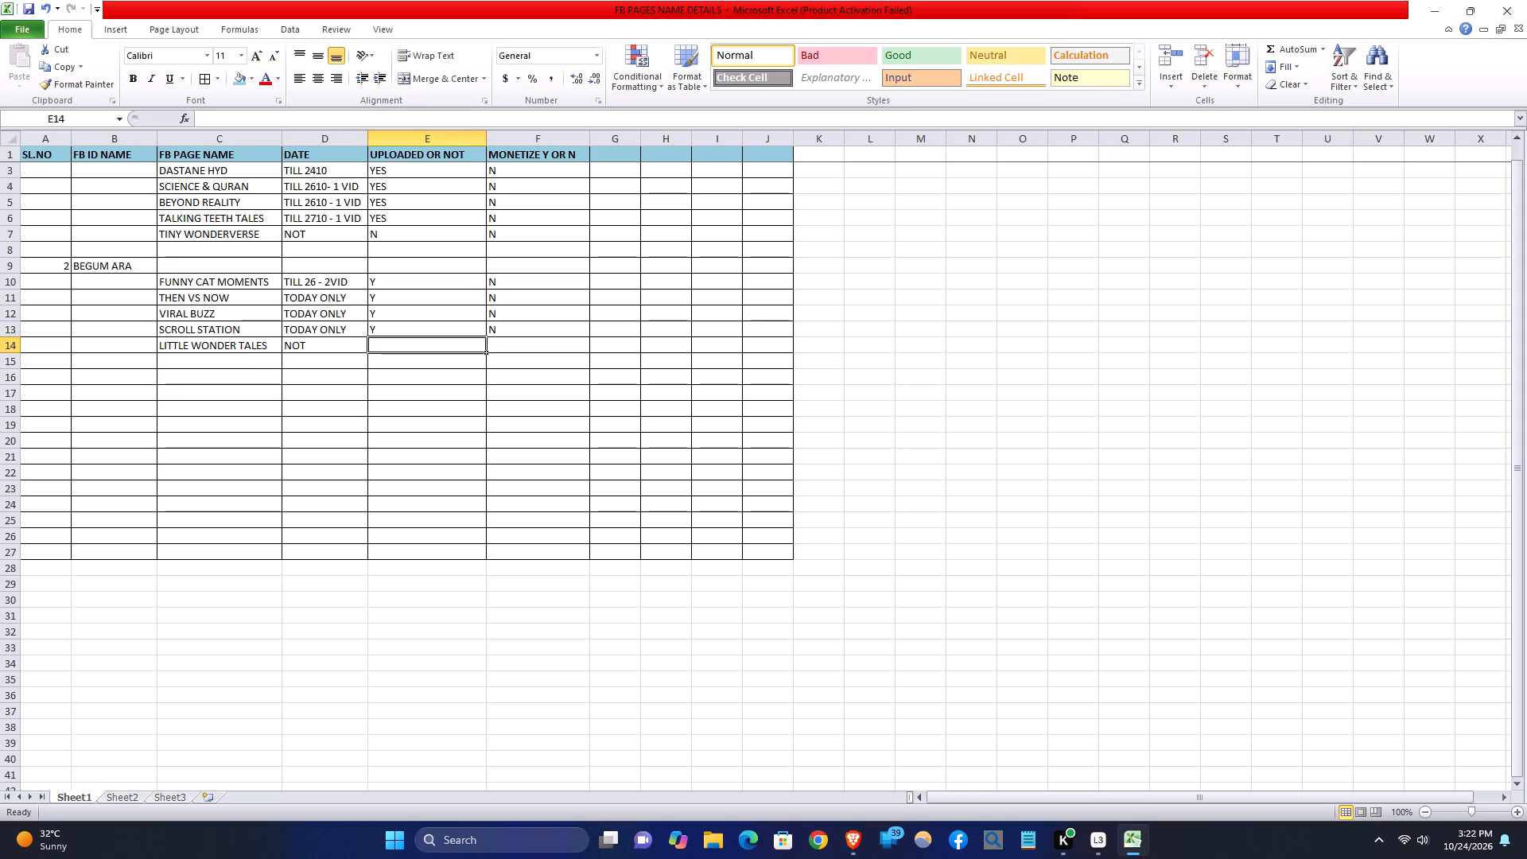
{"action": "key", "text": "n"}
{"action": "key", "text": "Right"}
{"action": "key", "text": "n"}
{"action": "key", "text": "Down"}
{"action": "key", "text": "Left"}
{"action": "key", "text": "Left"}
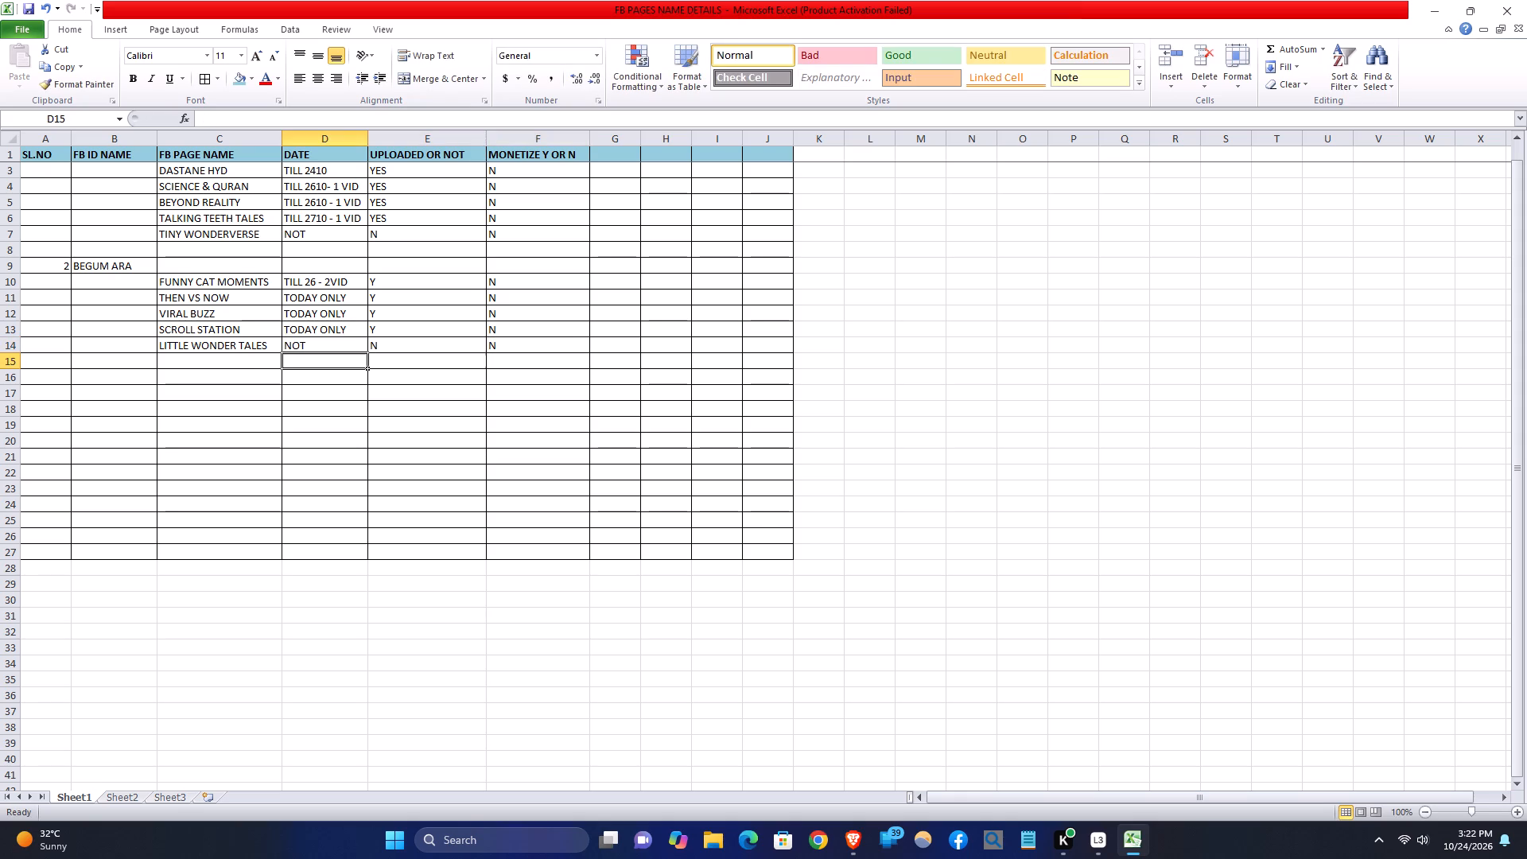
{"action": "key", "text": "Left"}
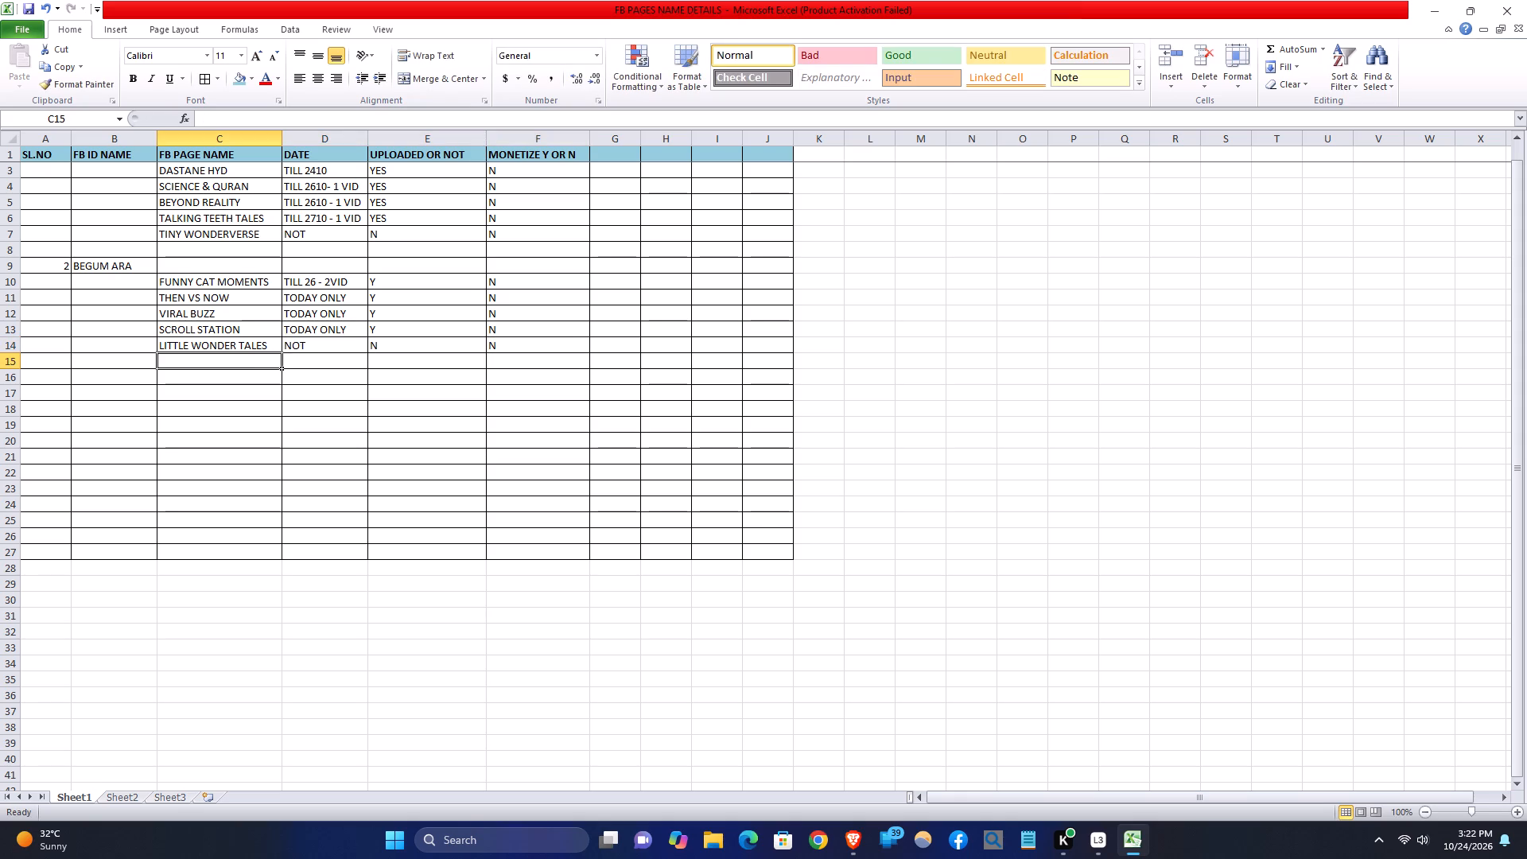
Make the serial number 2 and the Facebook ID name beside it in row 9 bold.
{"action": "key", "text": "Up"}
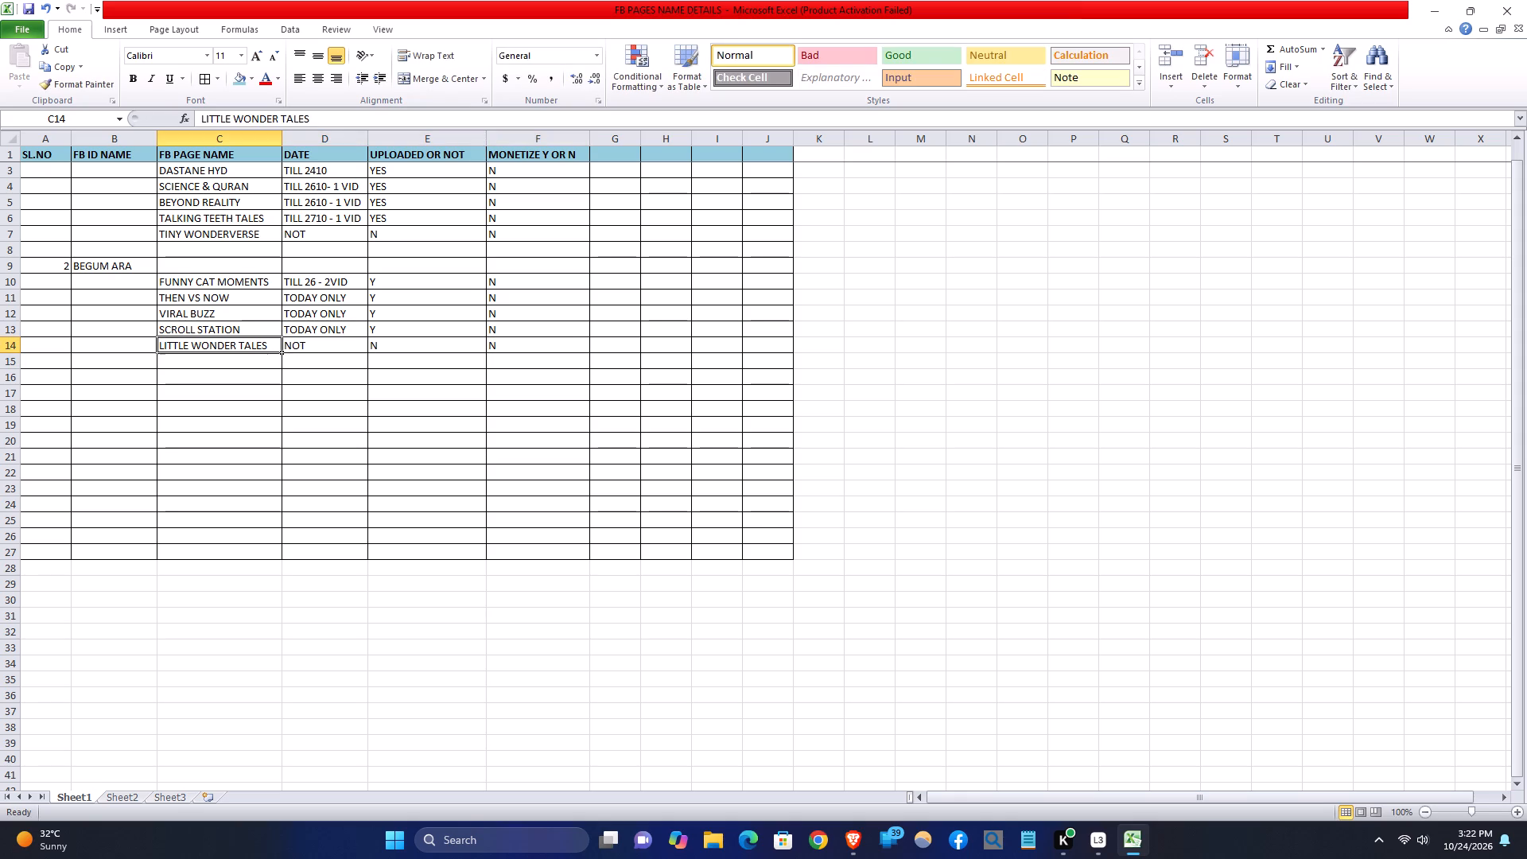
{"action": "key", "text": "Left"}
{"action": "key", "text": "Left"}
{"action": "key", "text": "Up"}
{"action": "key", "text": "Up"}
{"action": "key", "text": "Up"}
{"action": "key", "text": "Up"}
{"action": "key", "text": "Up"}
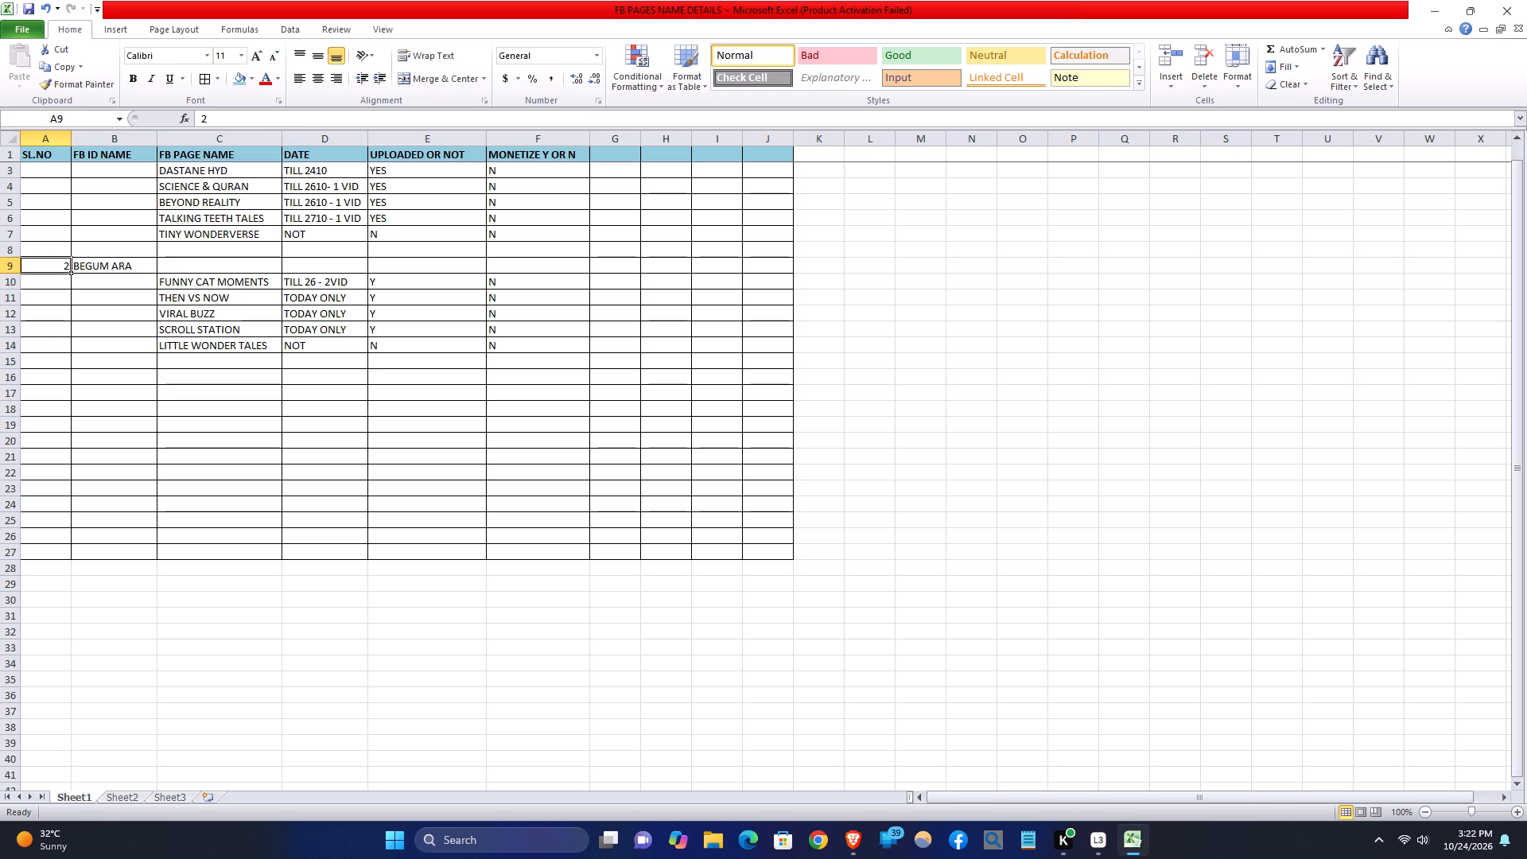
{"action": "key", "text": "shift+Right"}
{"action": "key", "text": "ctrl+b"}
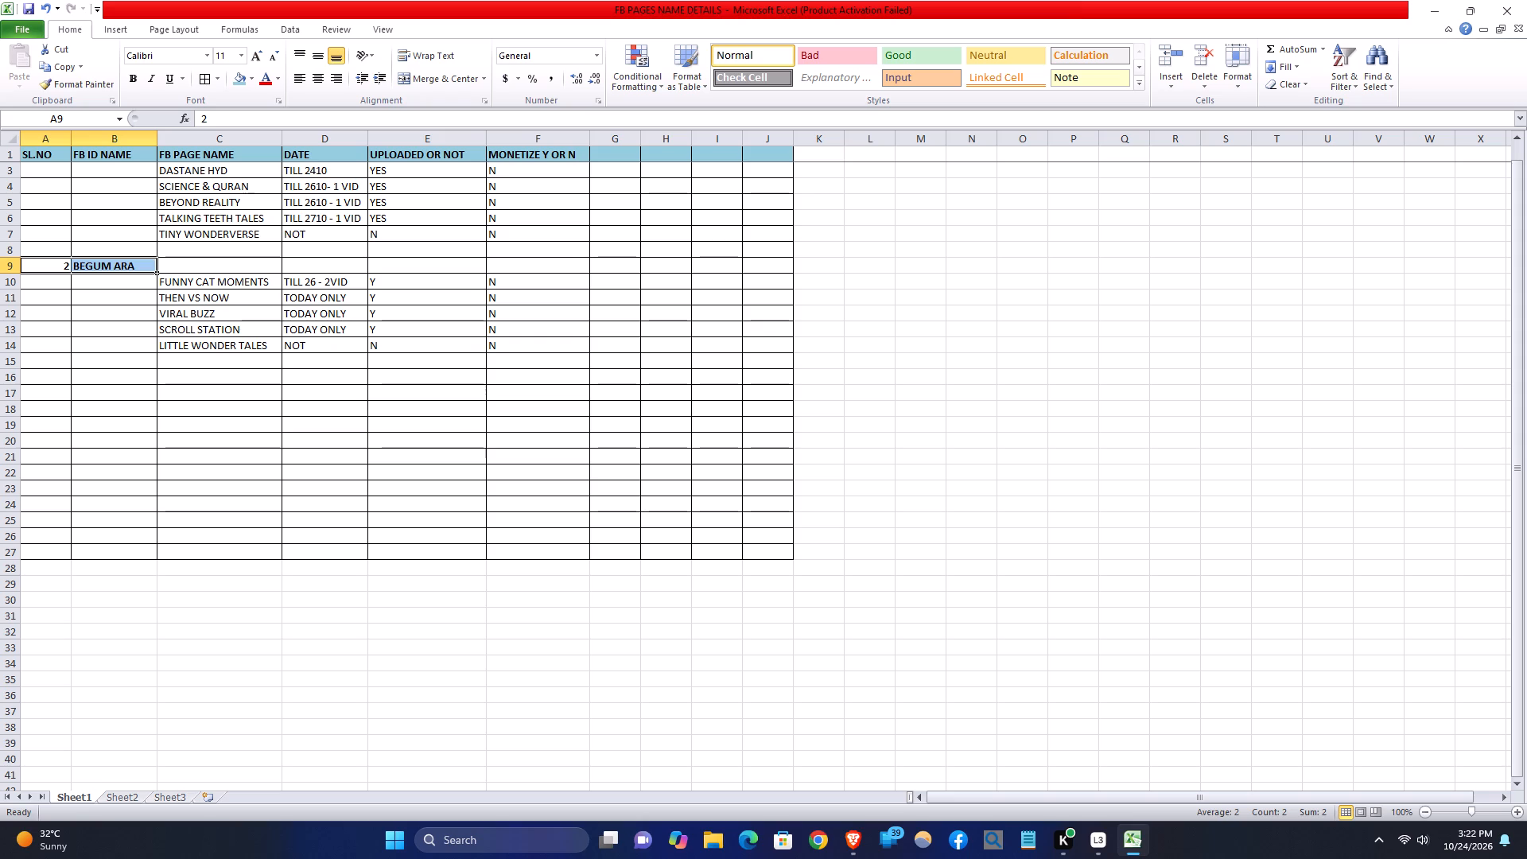
Enter serial number 3 in row 16, leaving one blank row after LITTLE WONDER TALES, and save the workbook.
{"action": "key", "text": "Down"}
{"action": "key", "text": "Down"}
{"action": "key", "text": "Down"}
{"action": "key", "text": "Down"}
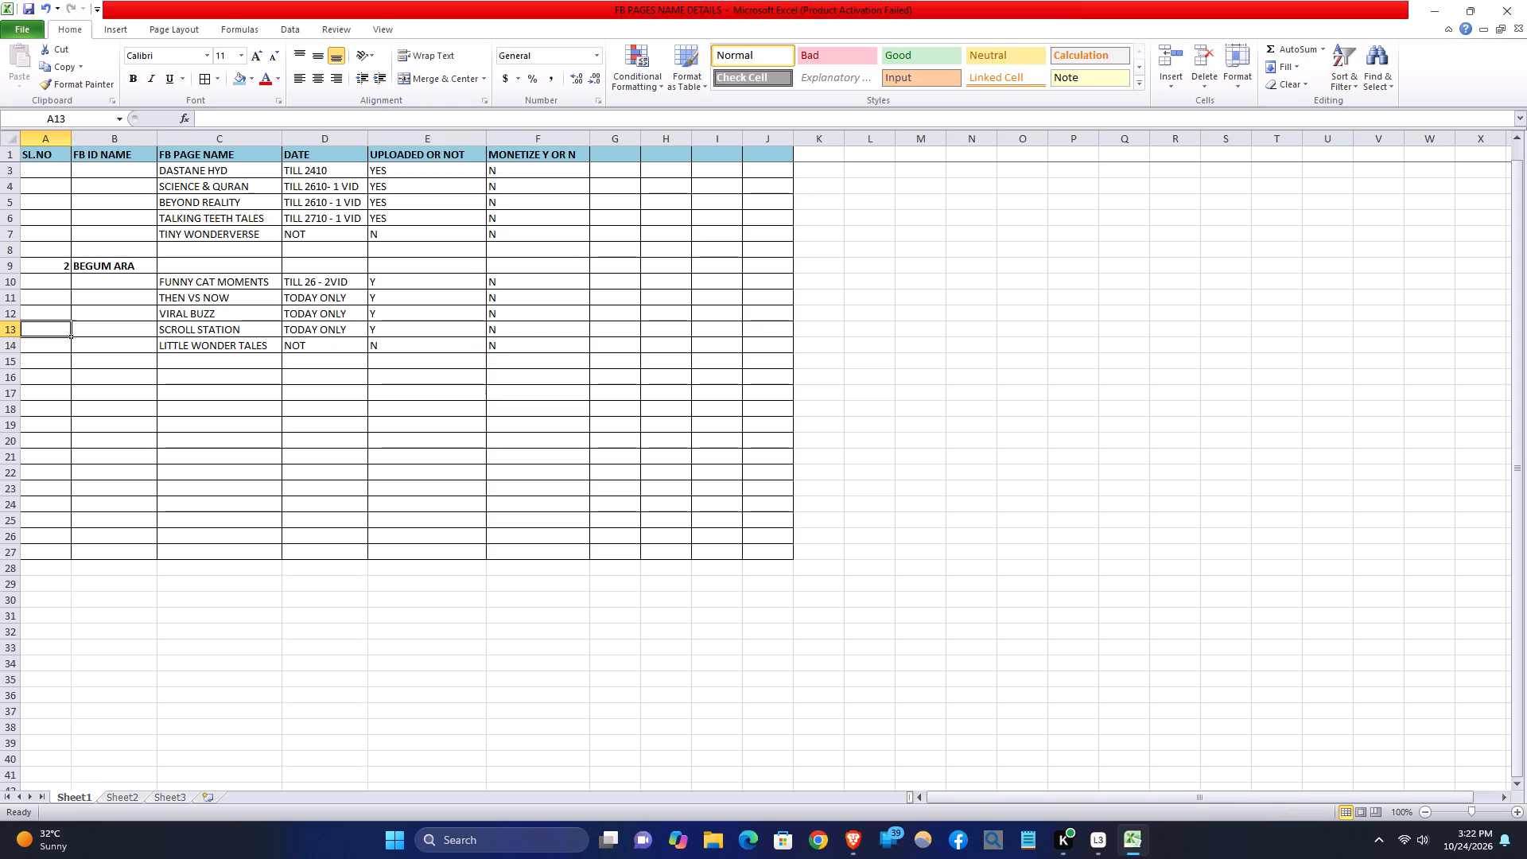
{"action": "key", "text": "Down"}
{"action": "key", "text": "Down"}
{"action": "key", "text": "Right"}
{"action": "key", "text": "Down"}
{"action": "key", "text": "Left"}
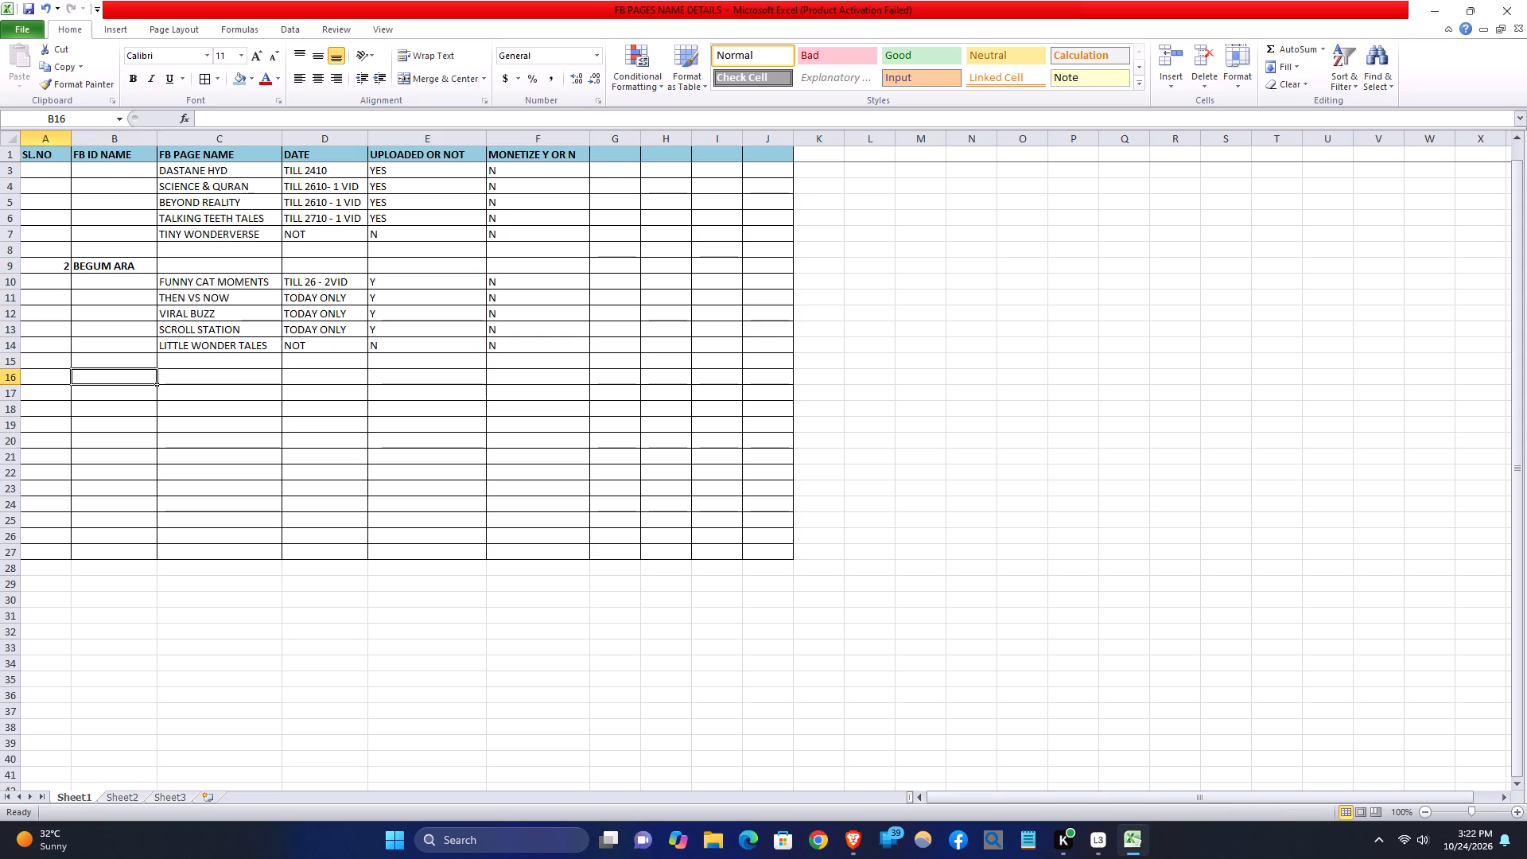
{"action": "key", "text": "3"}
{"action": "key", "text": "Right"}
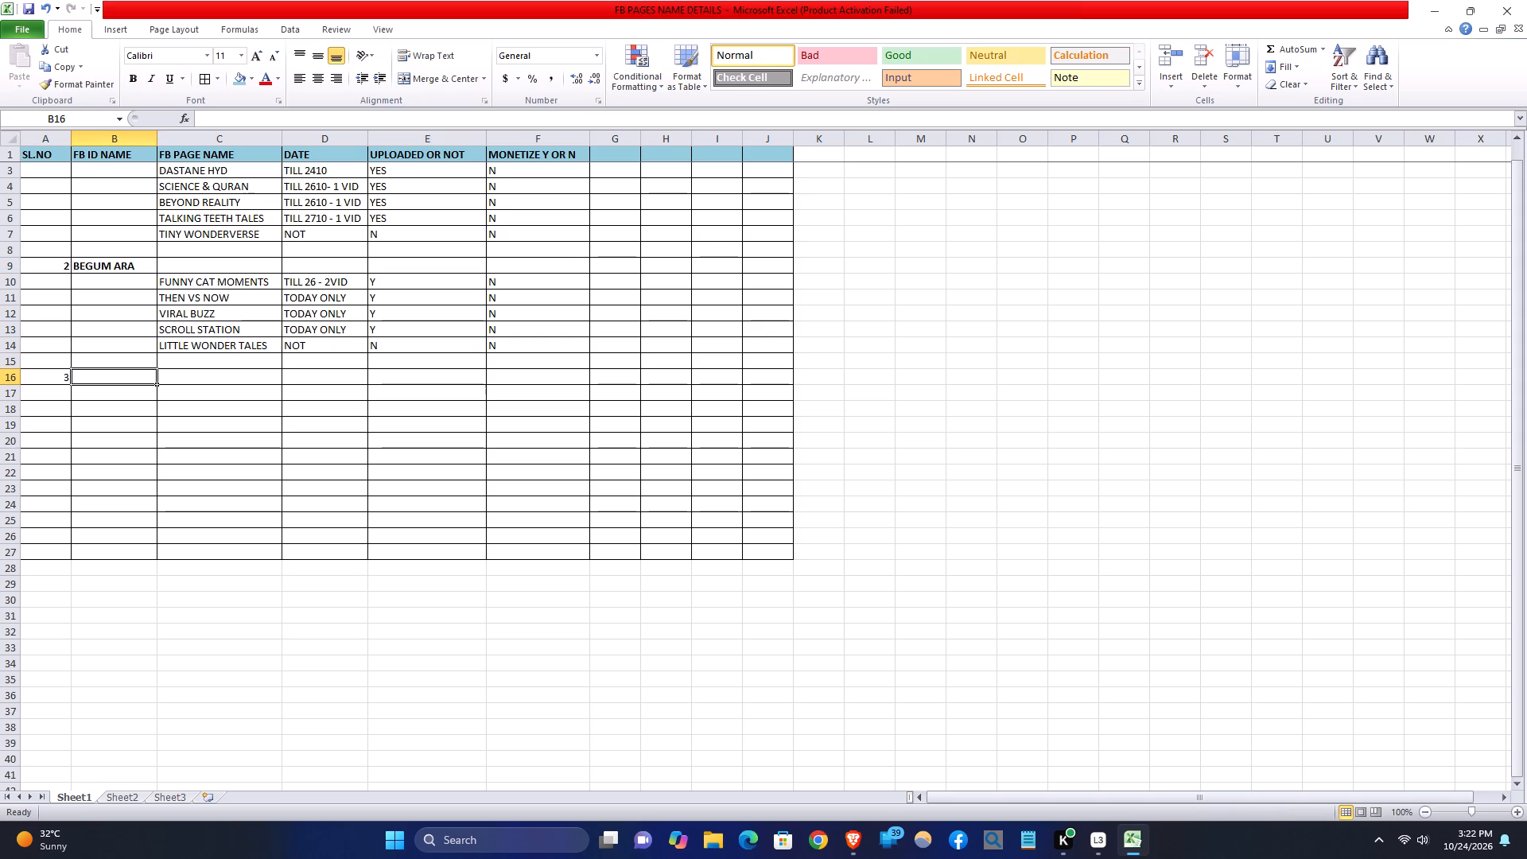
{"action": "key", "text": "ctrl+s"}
Switch to the Brave browser, change from Little wonder tales to the account's personal profile and open its profile page.
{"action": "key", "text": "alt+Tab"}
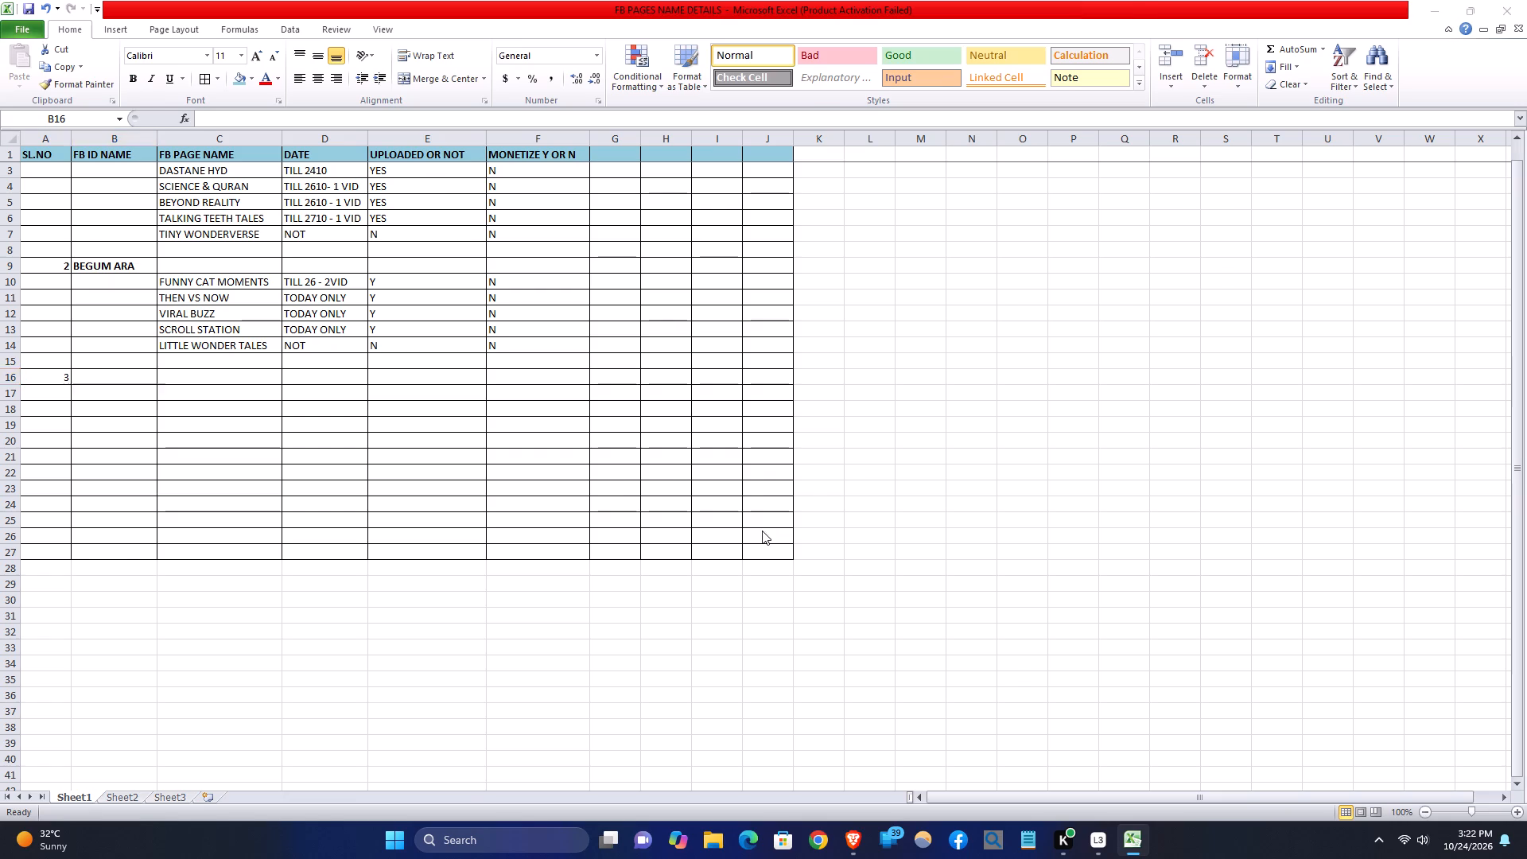
{"action": "scroll", "coordinate": [948, 400], "scroll_direction": "down", "scroll_amount": 3}
{"action": "scroll", "coordinate": [1148, 469], "scroll_direction": "up", "scroll_amount": 4}
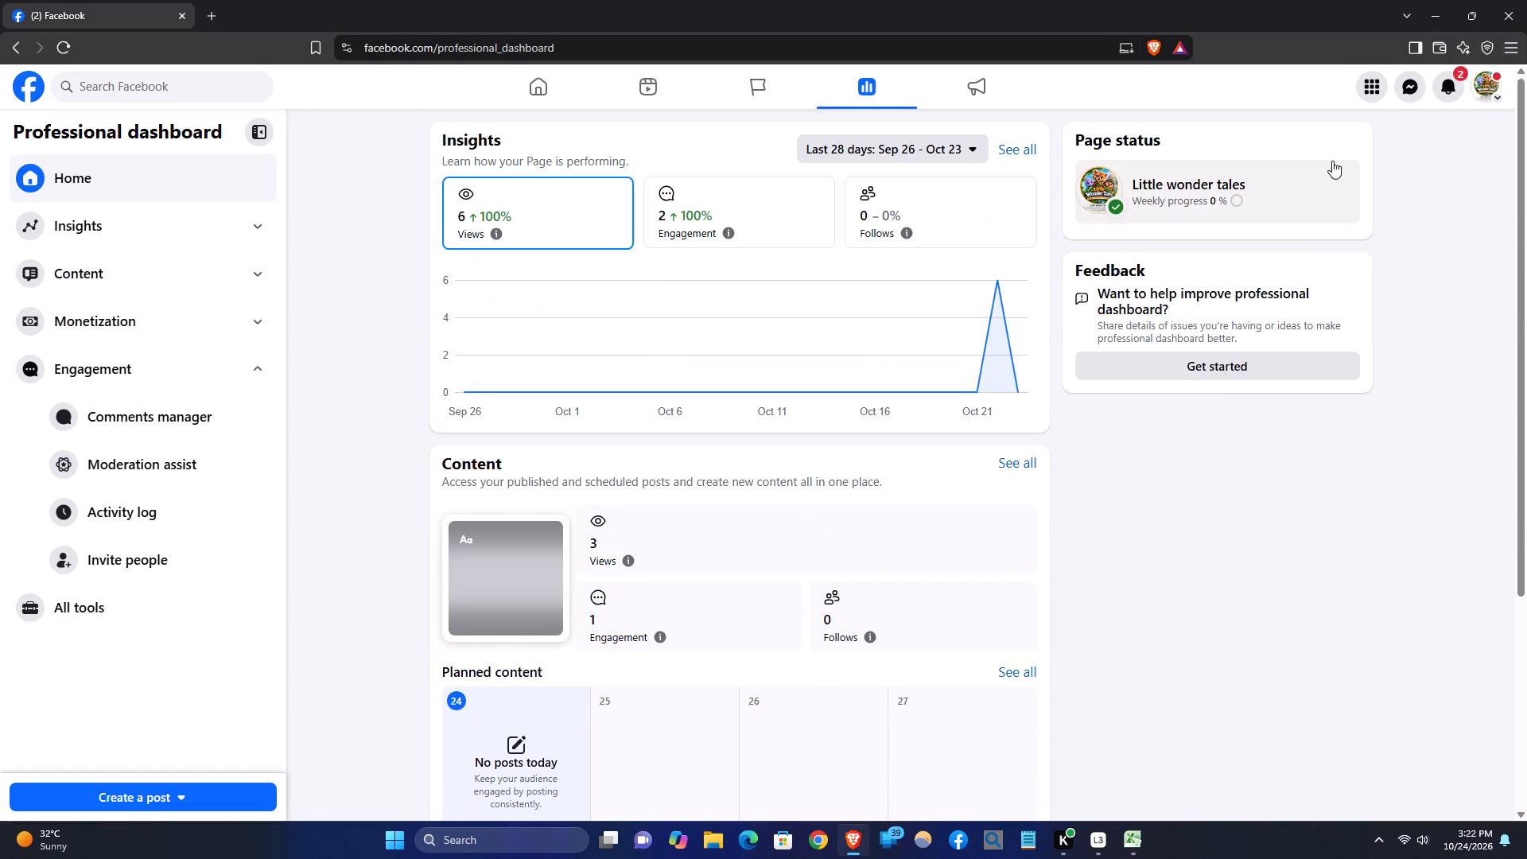
{"action": "left_click", "coordinate": [1482, 87]}
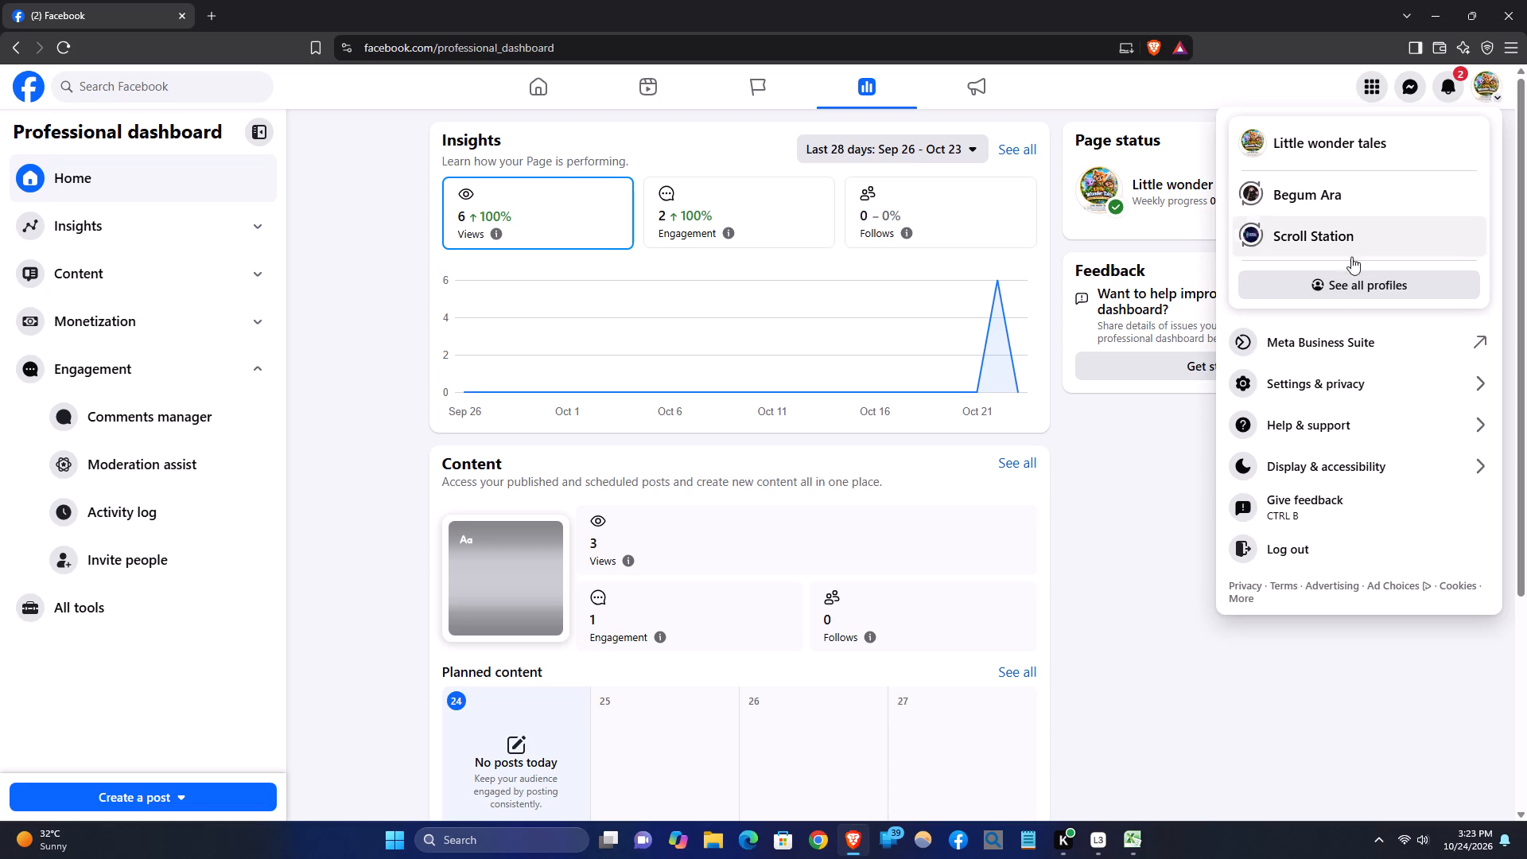
{"action": "left_click", "coordinate": [1341, 278]}
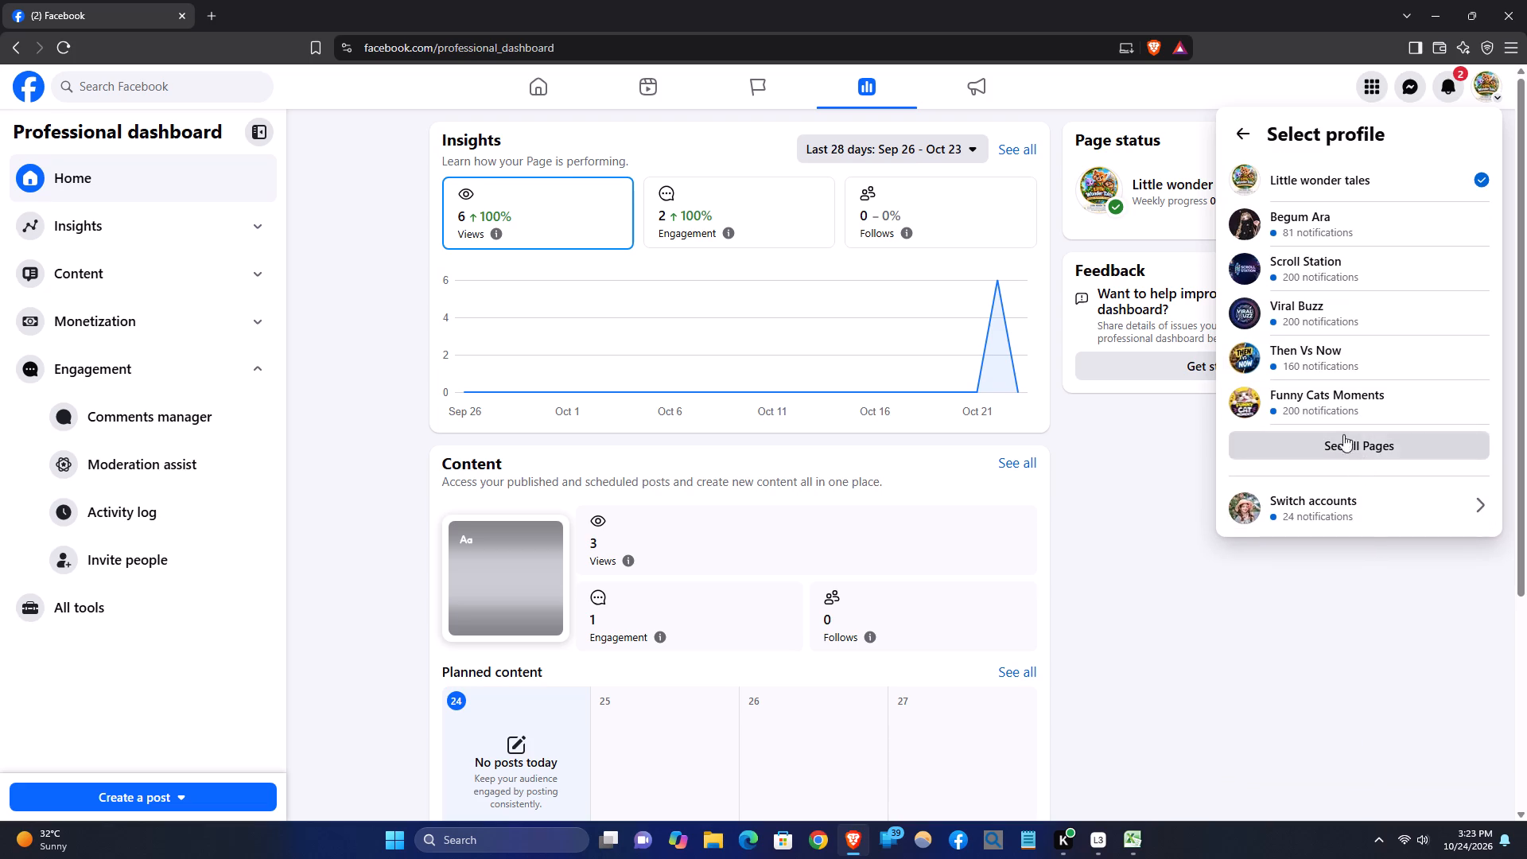
{"action": "left_click", "coordinate": [1317, 238]}
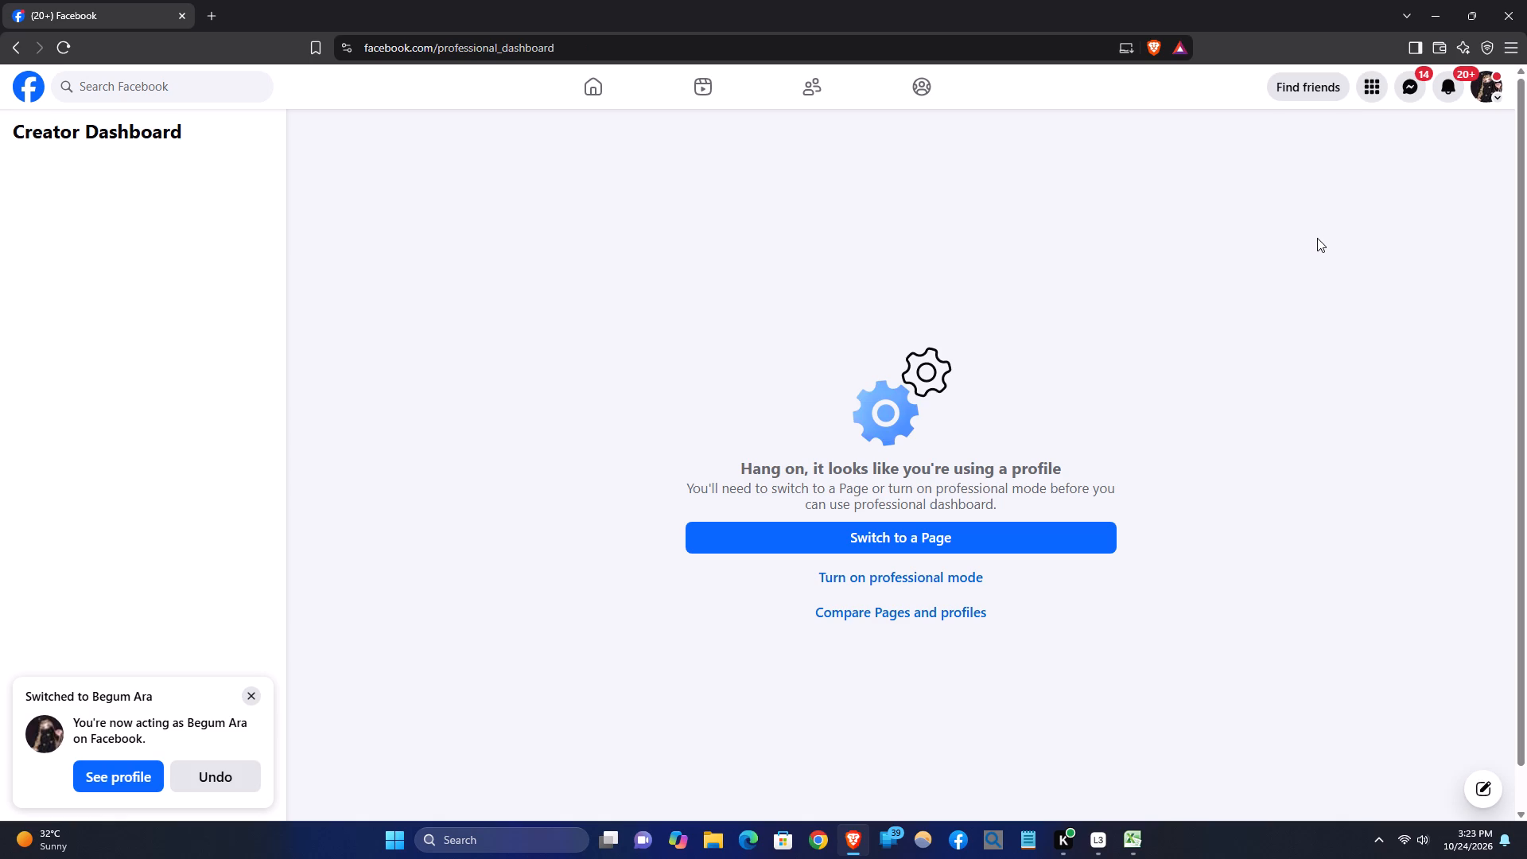
{"action": "left_click", "coordinate": [1482, 83]}
{"action": "left_click", "coordinate": [1362, 144]}
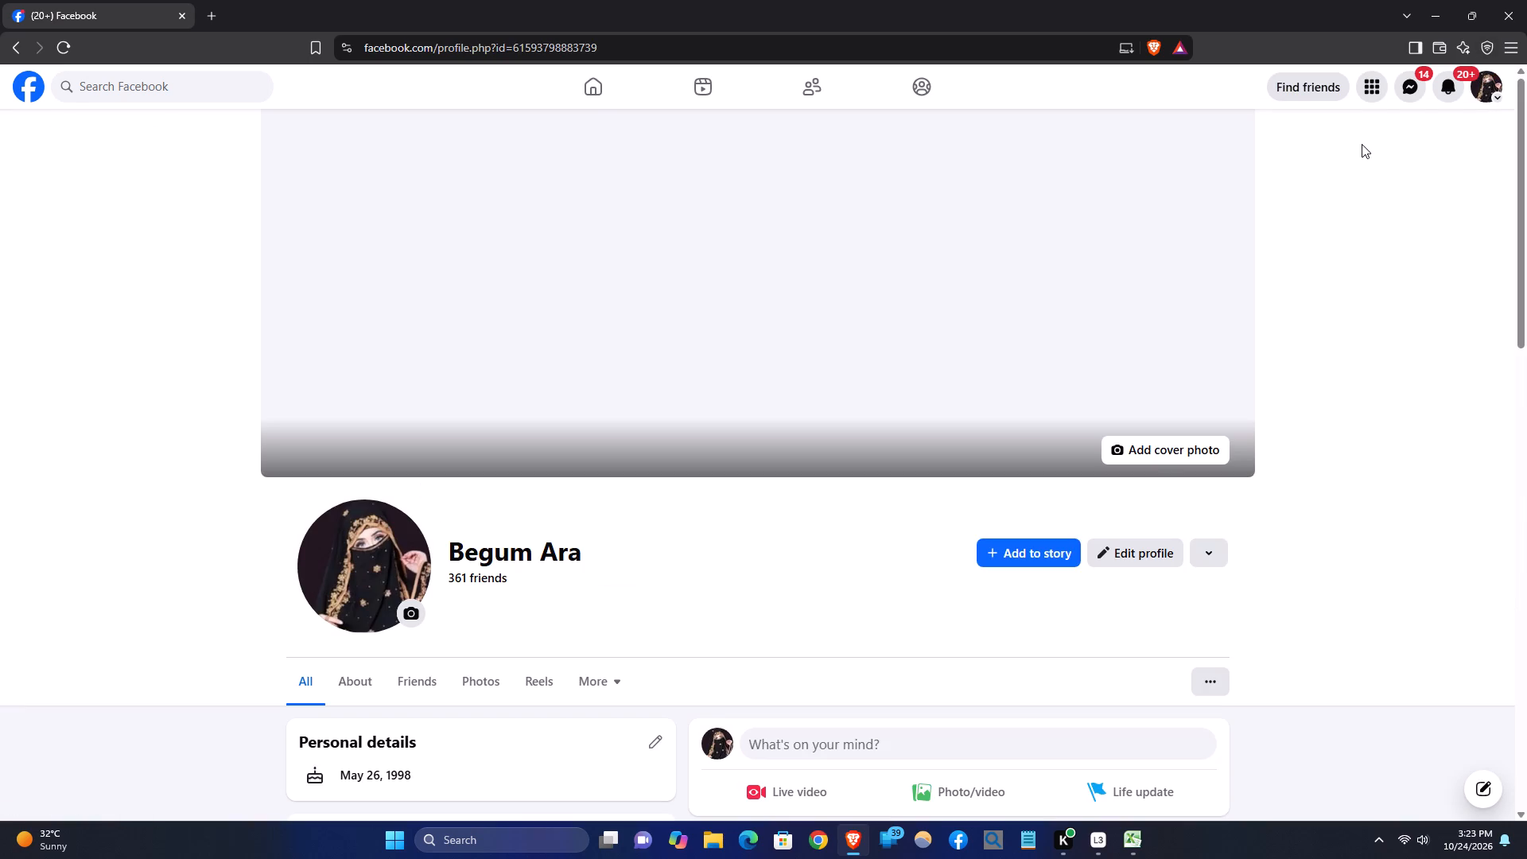
Go to the Facebook home feed and accept the friend request listed beside it.
{"action": "left_click", "coordinate": [603, 89]}
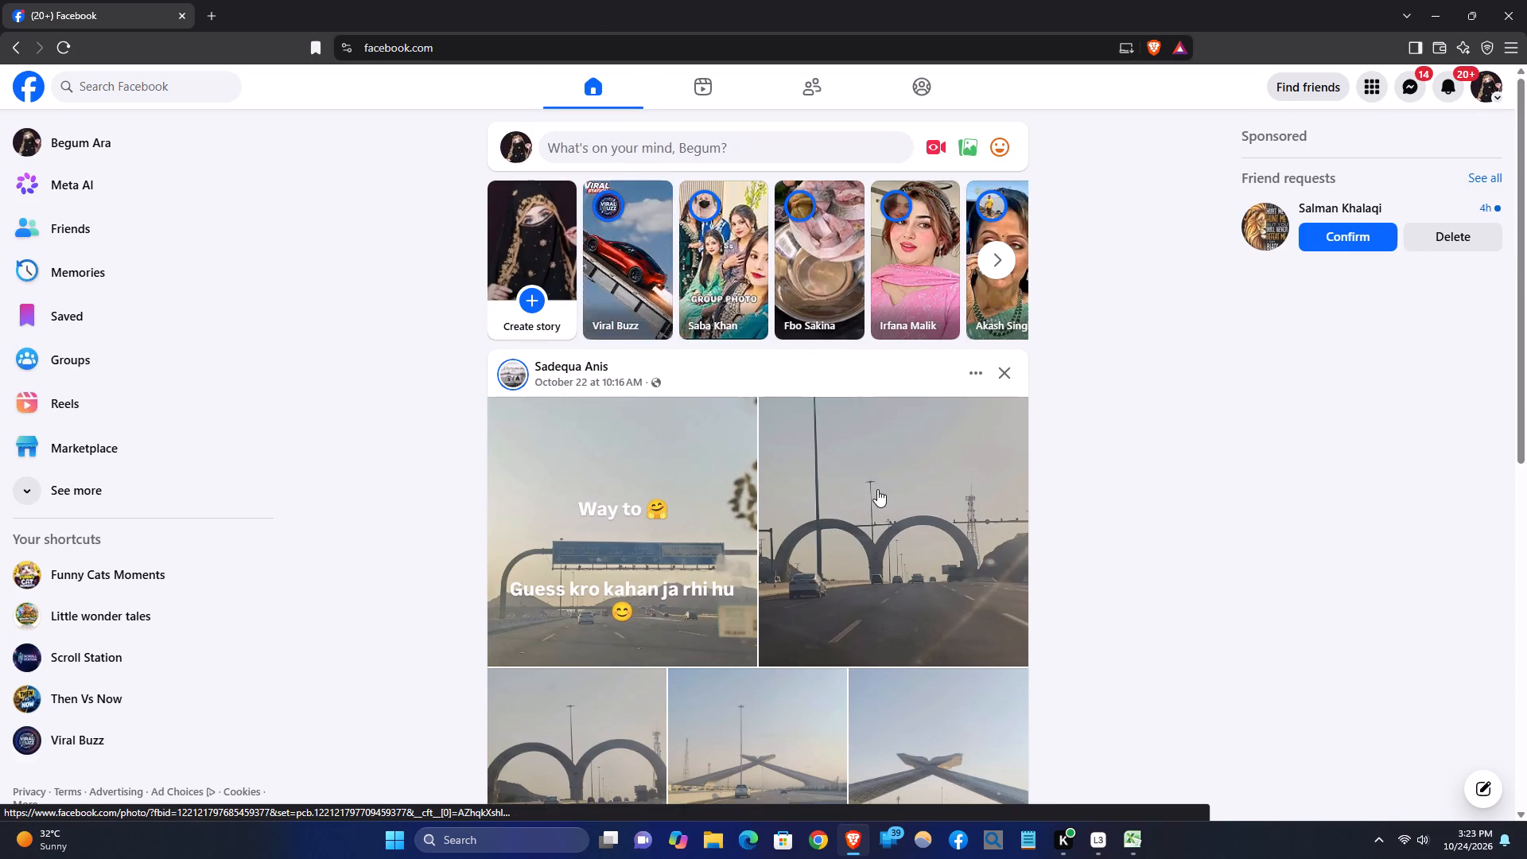
{"action": "scroll", "coordinate": [877, 489], "scroll_direction": "down", "scroll_amount": 3}
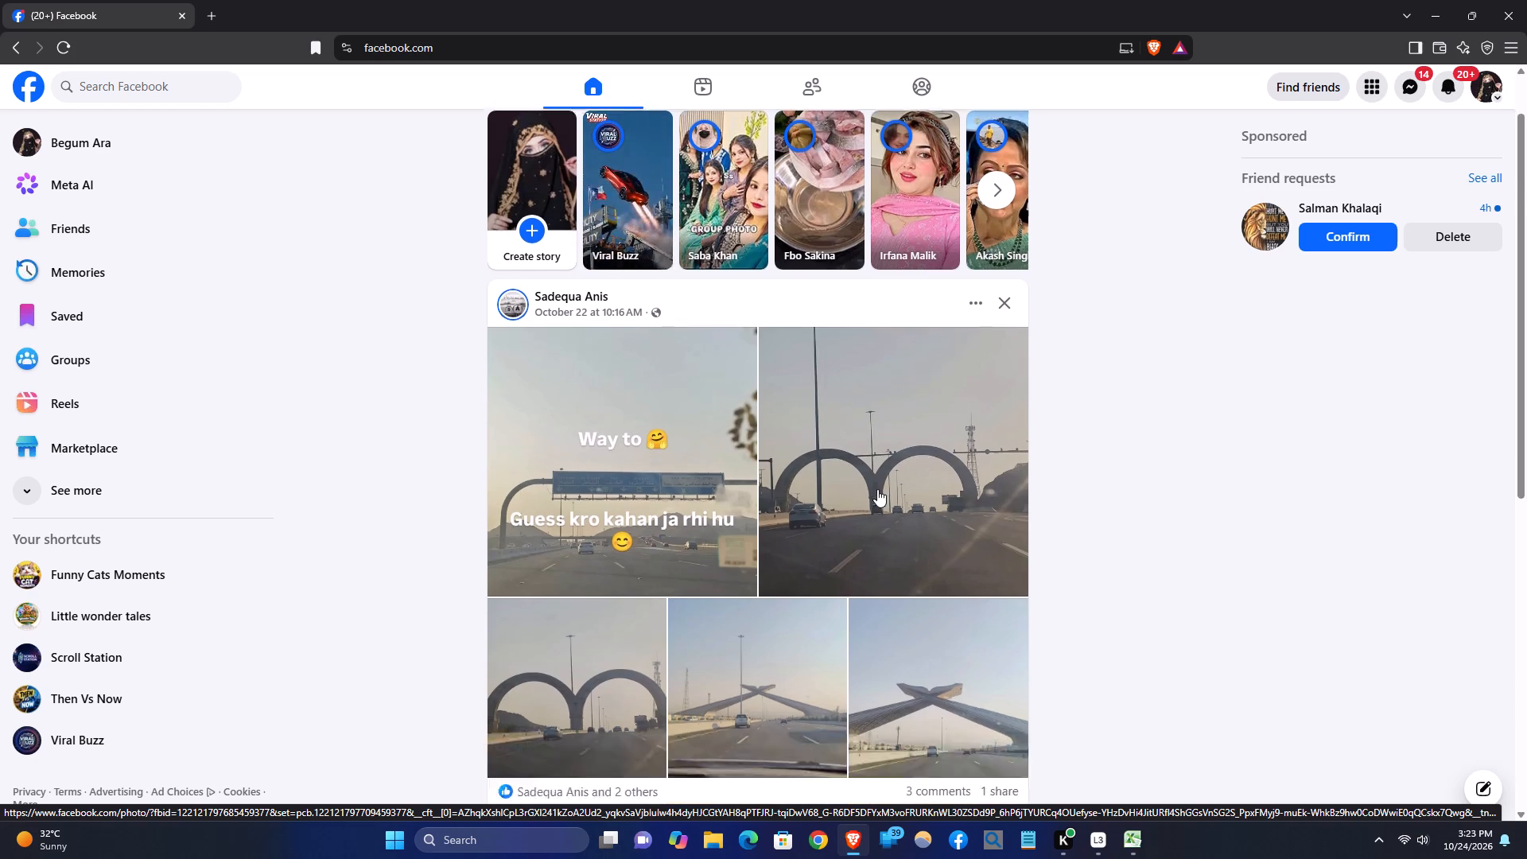
{"action": "scroll", "coordinate": [877, 489], "scroll_direction": "down", "scroll_amount": 4}
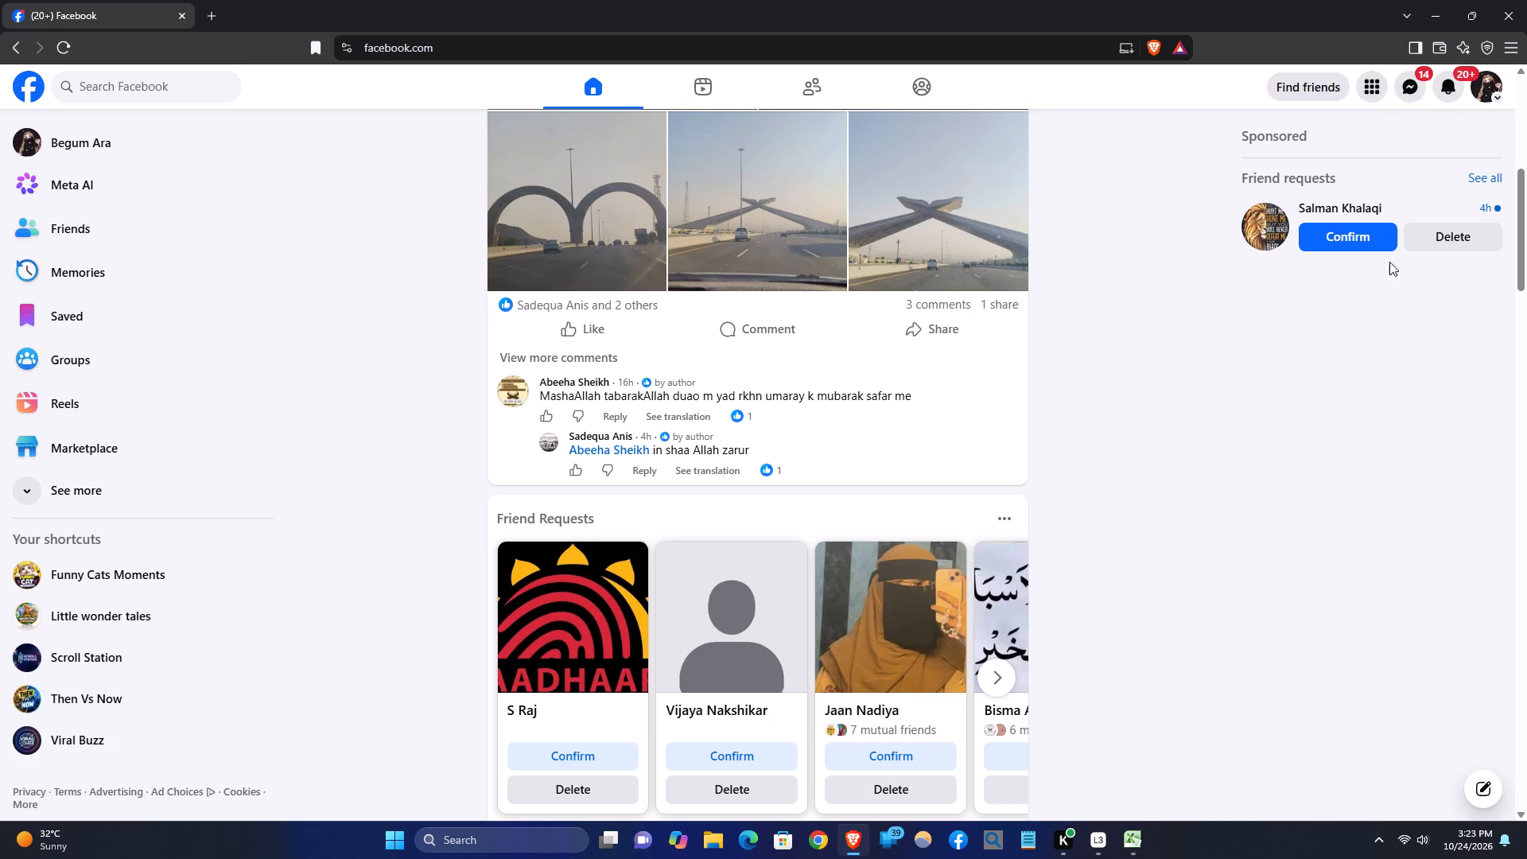
{"action": "left_click", "coordinate": [1351, 239]}
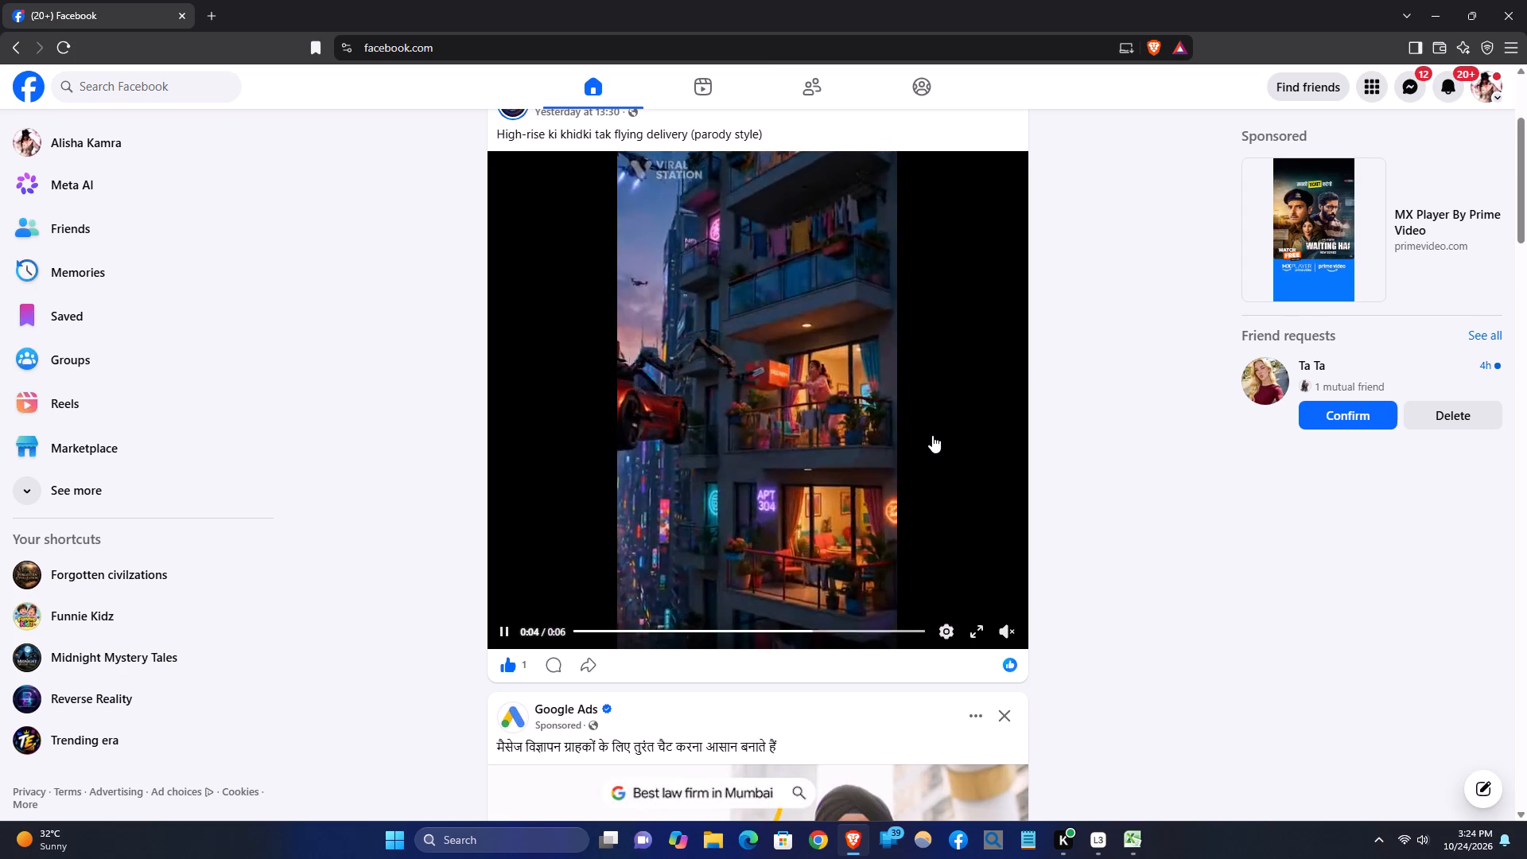
Like the three-day-old video of a crowded mosque courtyard in the Facebook news feed.
{"action": "scroll", "coordinate": [933, 425], "scroll_direction": "down", "scroll_amount": 6}
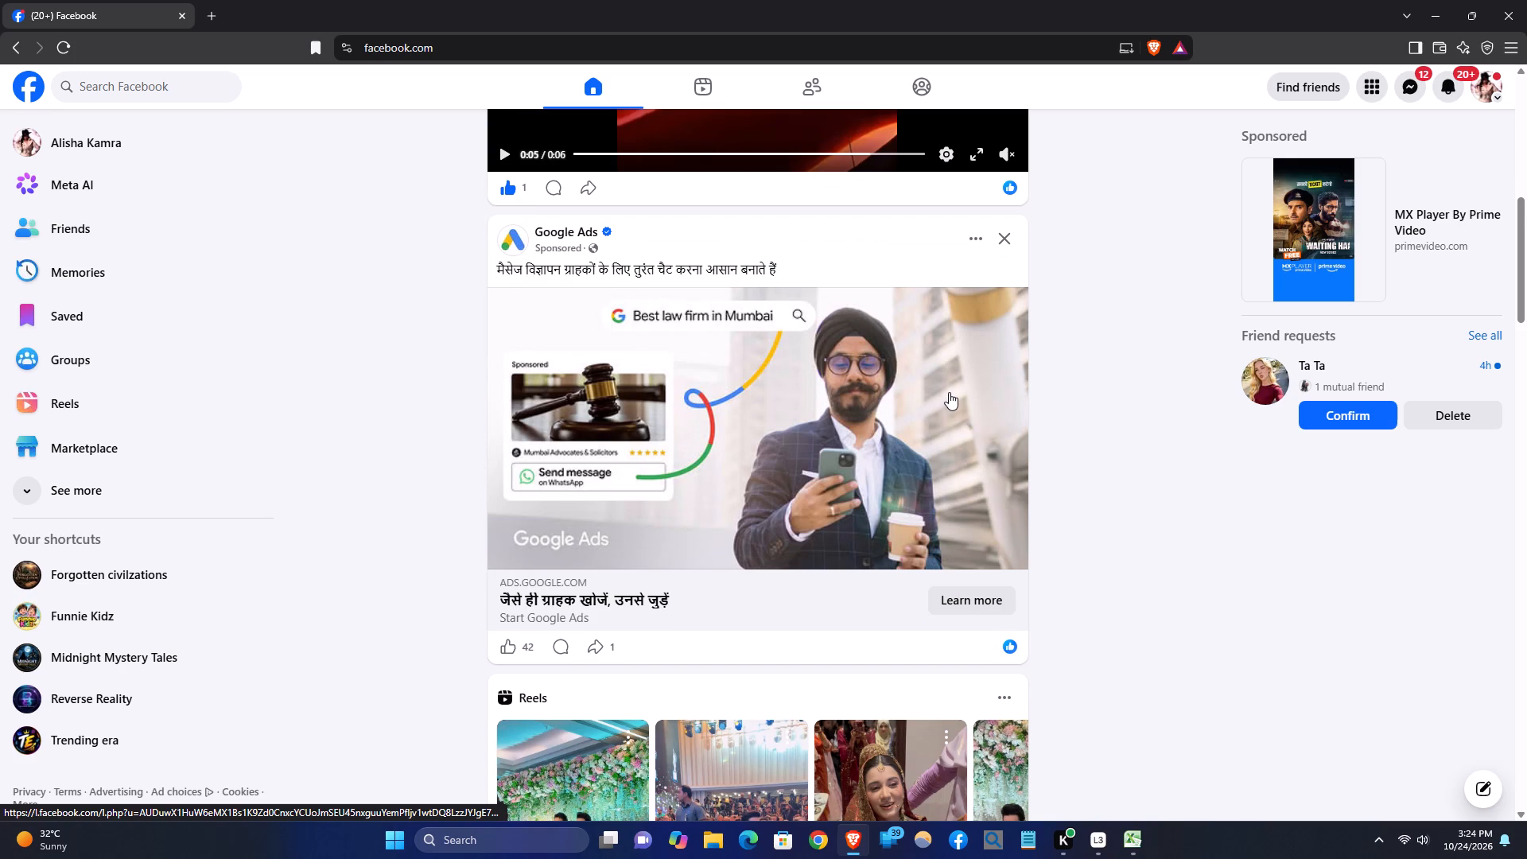
{"action": "scroll", "coordinate": [949, 392], "scroll_direction": "down", "scroll_amount": 13}
{"action": "scroll", "coordinate": [949, 397], "scroll_direction": "up", "scroll_amount": 3}
{"action": "scroll", "coordinate": [949, 397], "scroll_direction": "down", "scroll_amount": 2}
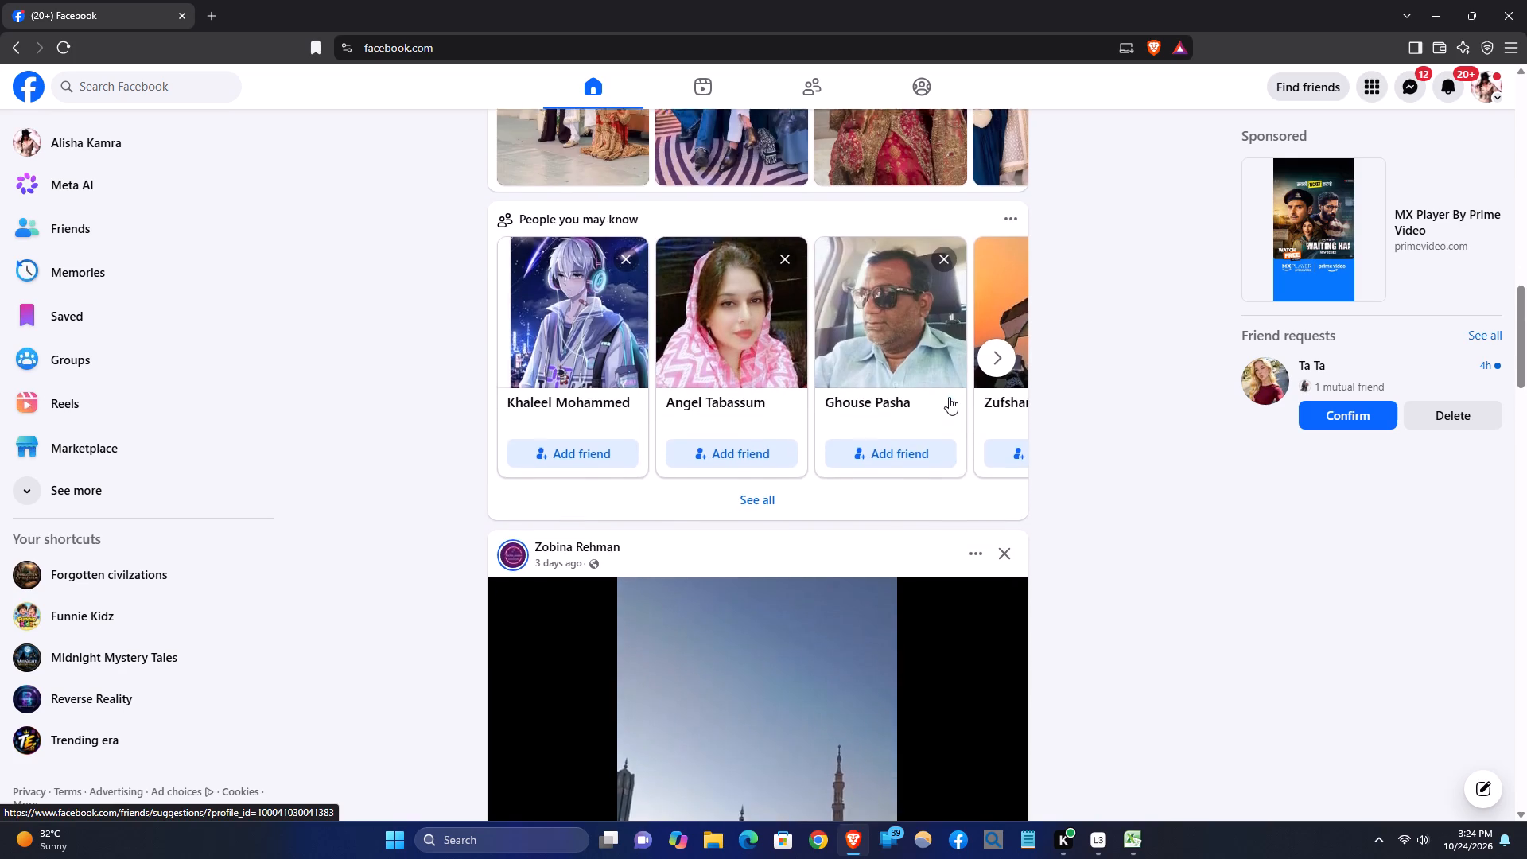
{"action": "scroll", "coordinate": [949, 397], "scroll_direction": "down", "scroll_amount": 5}
{"action": "left_click", "coordinate": [516, 548]}
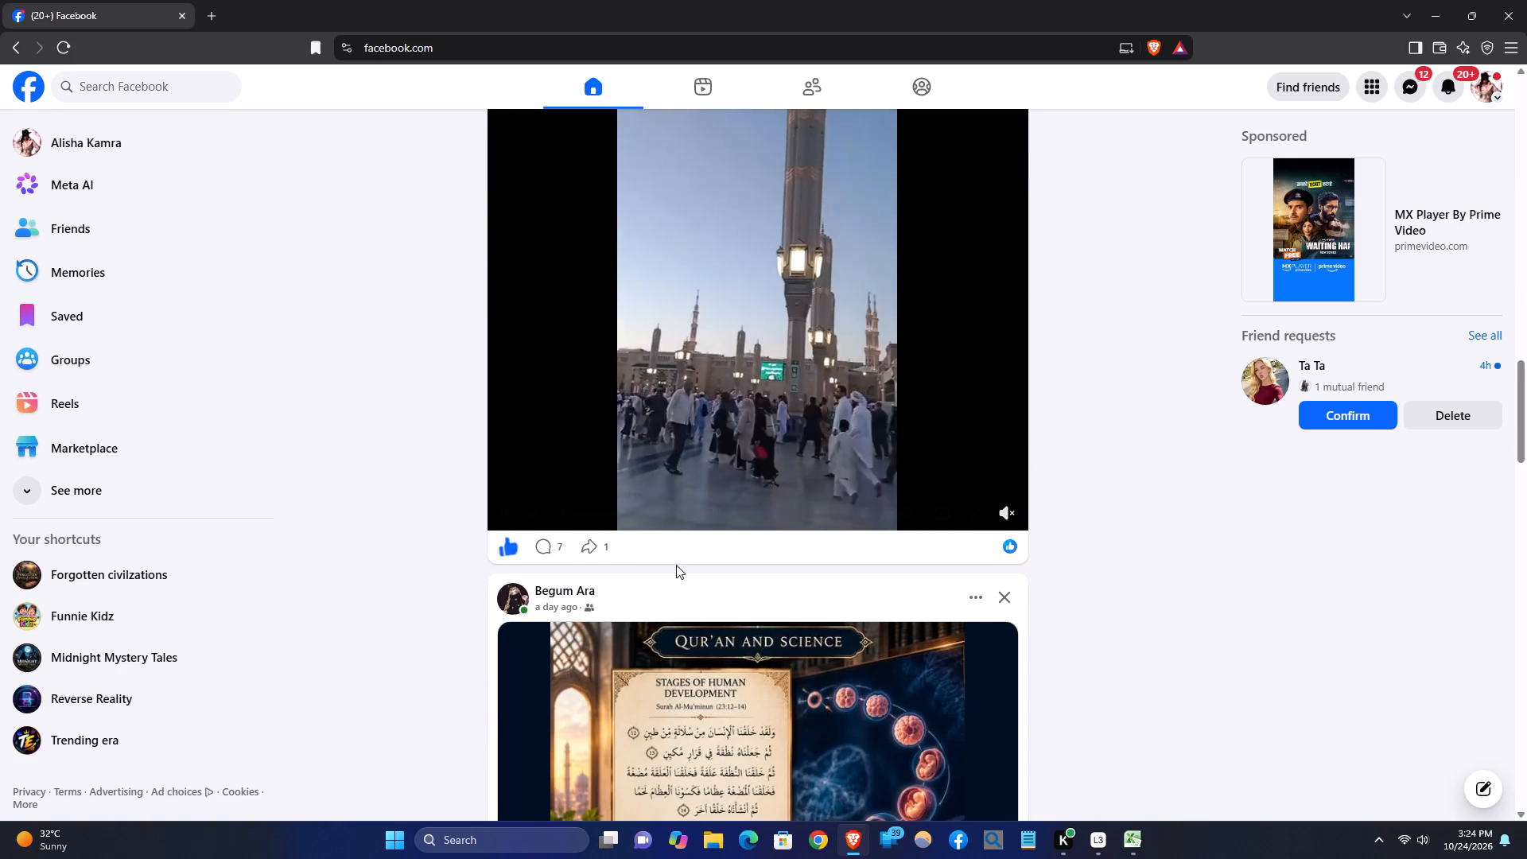
Like the shared Science & Quran post about the stages of human development.
{"action": "scroll", "coordinate": [725, 531], "scroll_direction": "down", "scroll_amount": 3}
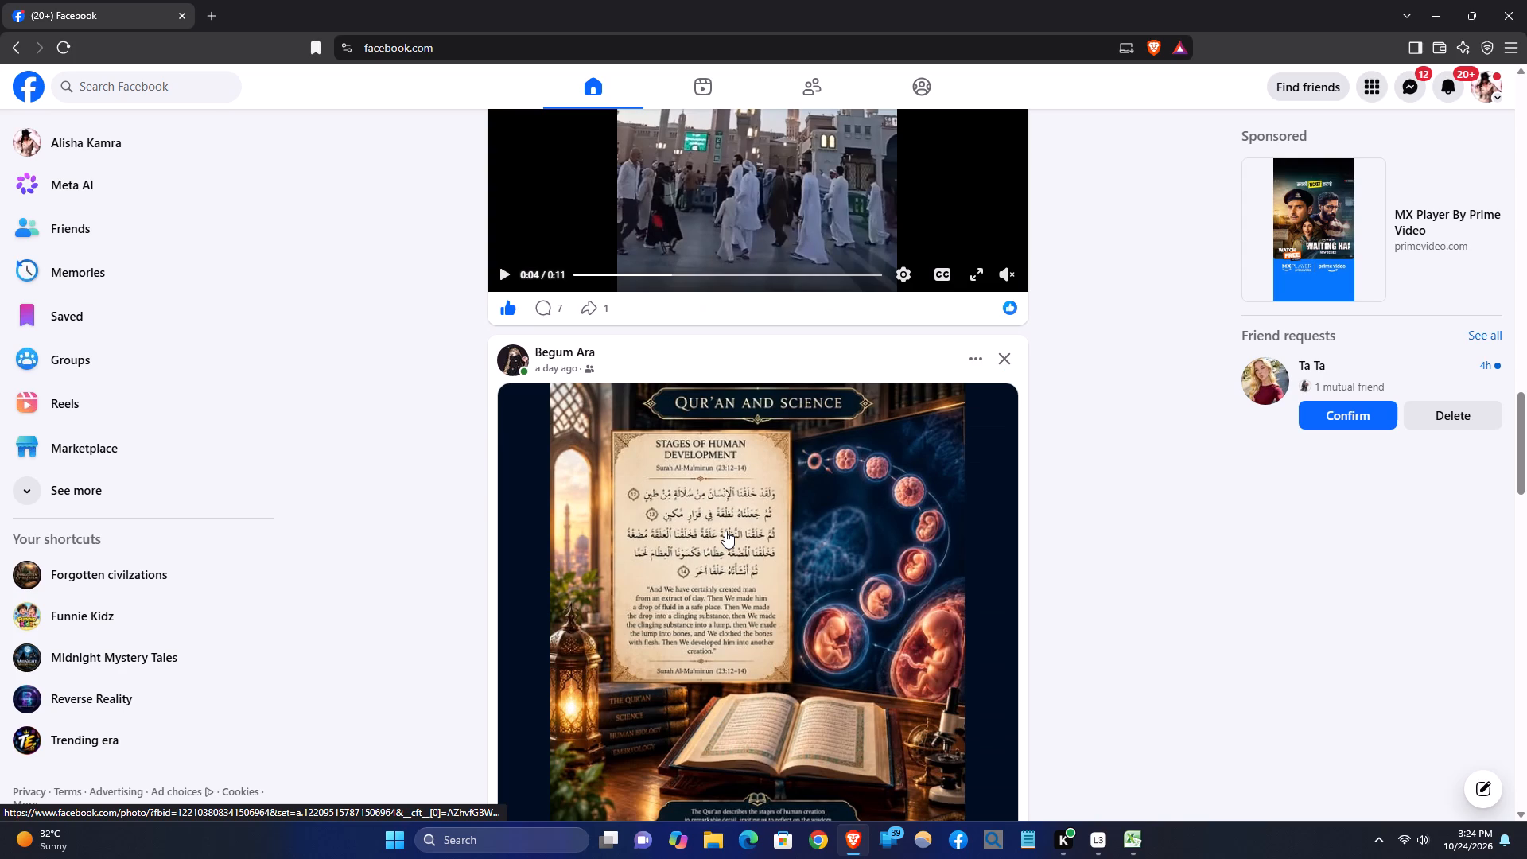
{"action": "scroll", "coordinate": [725, 531], "scroll_direction": "down", "scroll_amount": 5}
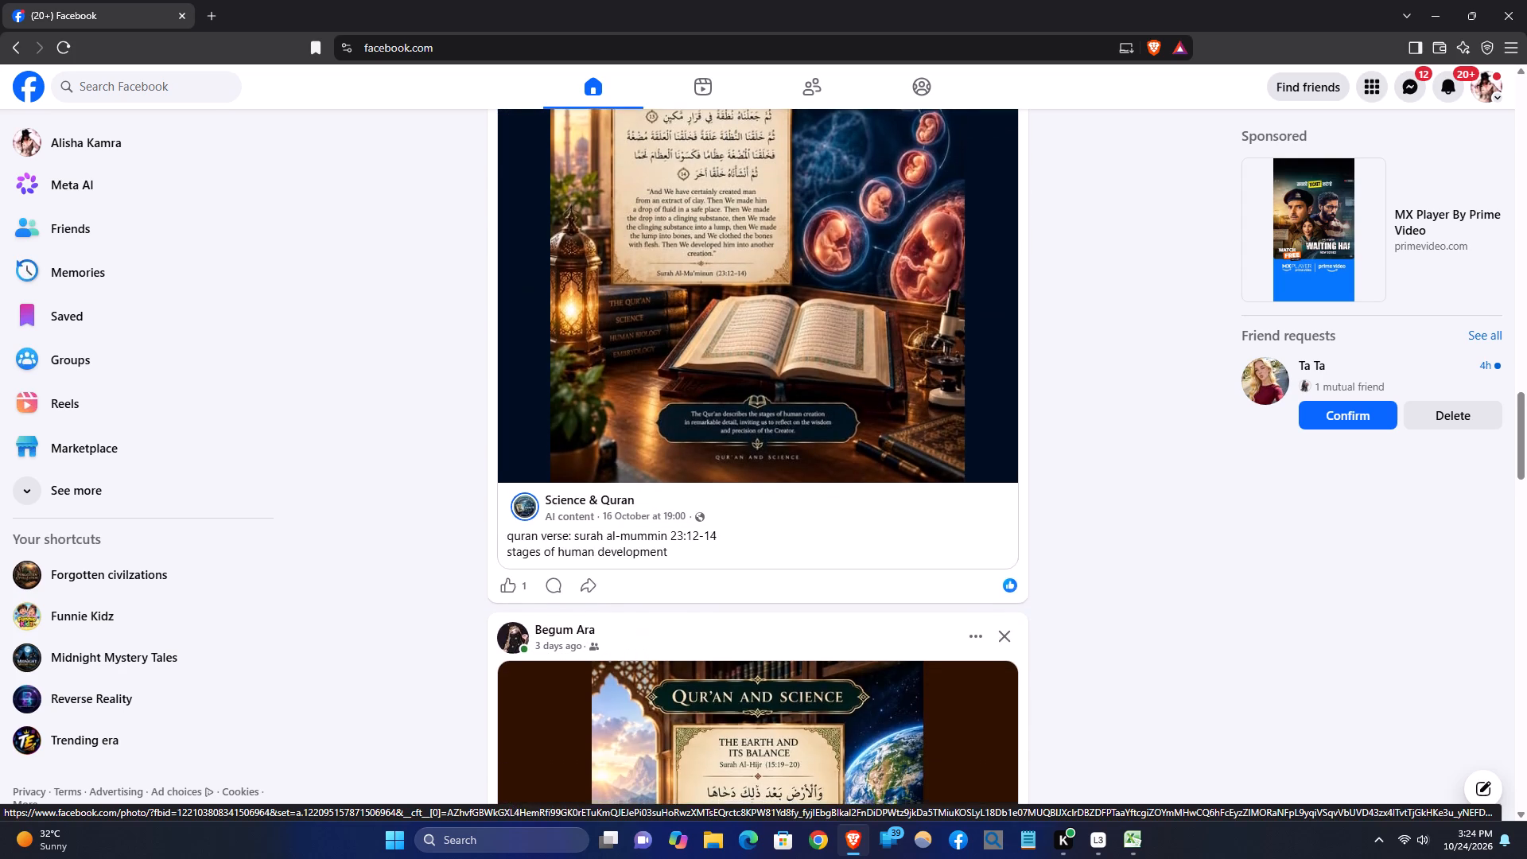
{"action": "left_click", "coordinate": [518, 592]}
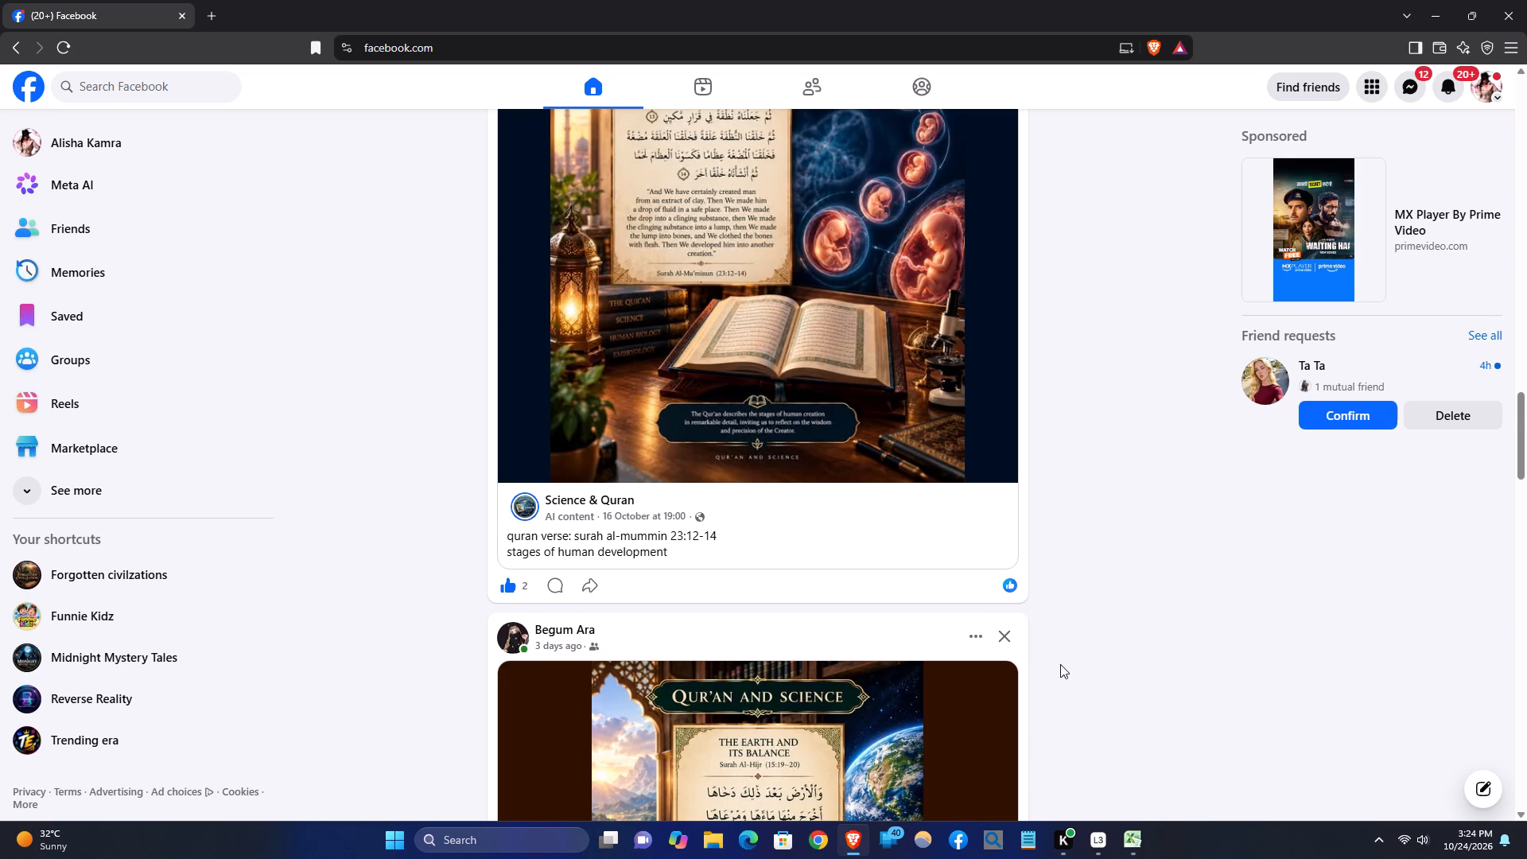
Send friend requests to the first three people suggested under People you may know.
{"action": "scroll", "coordinate": [1058, 670], "scroll_direction": "down", "scroll_amount": 5}
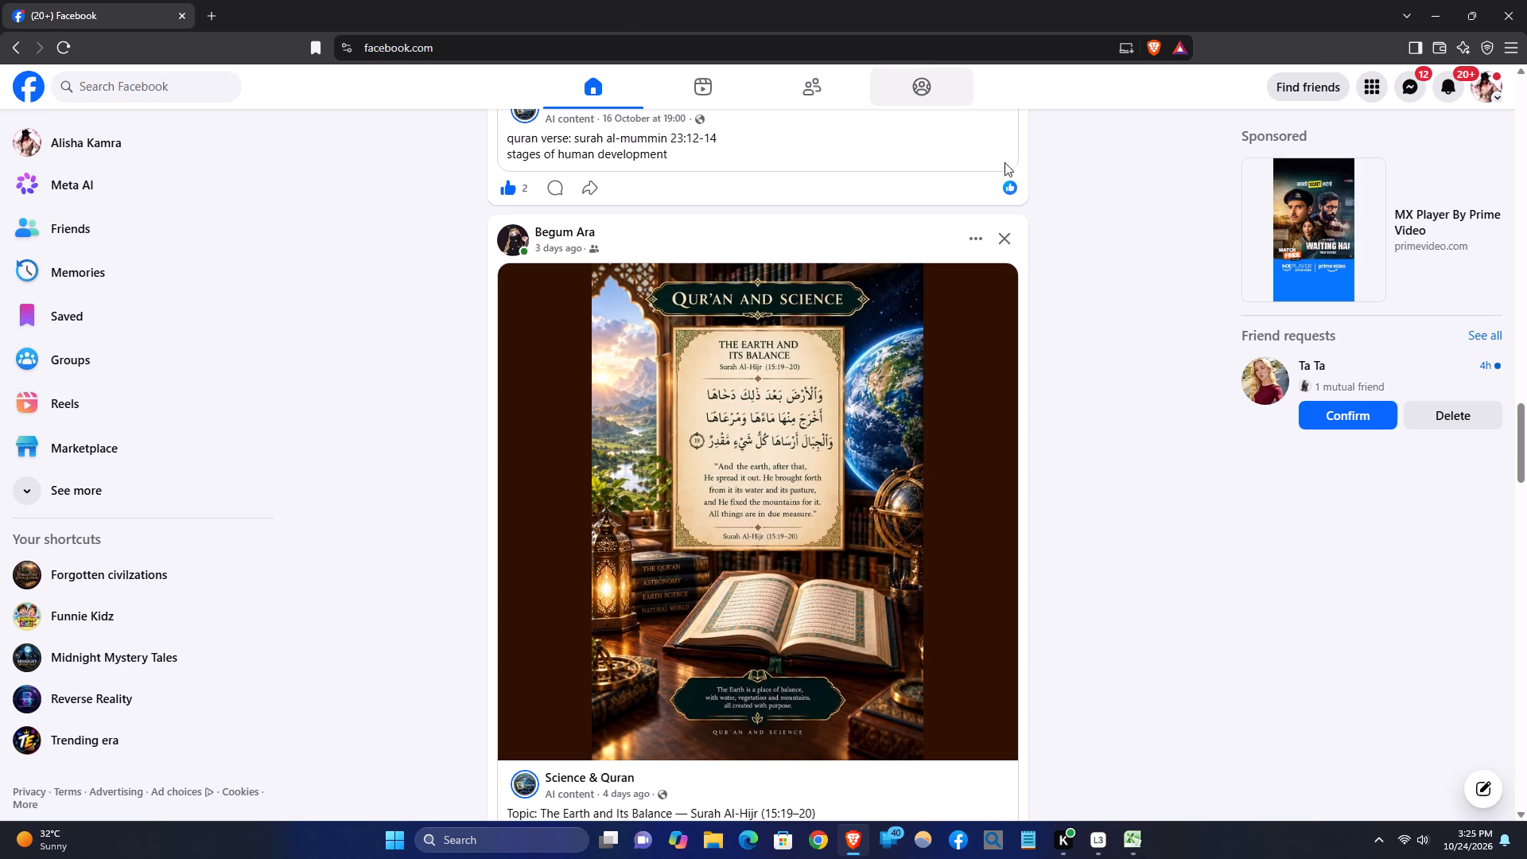
{"action": "scroll", "coordinate": [1113, 425], "scroll_direction": "down", "scroll_amount": 8}
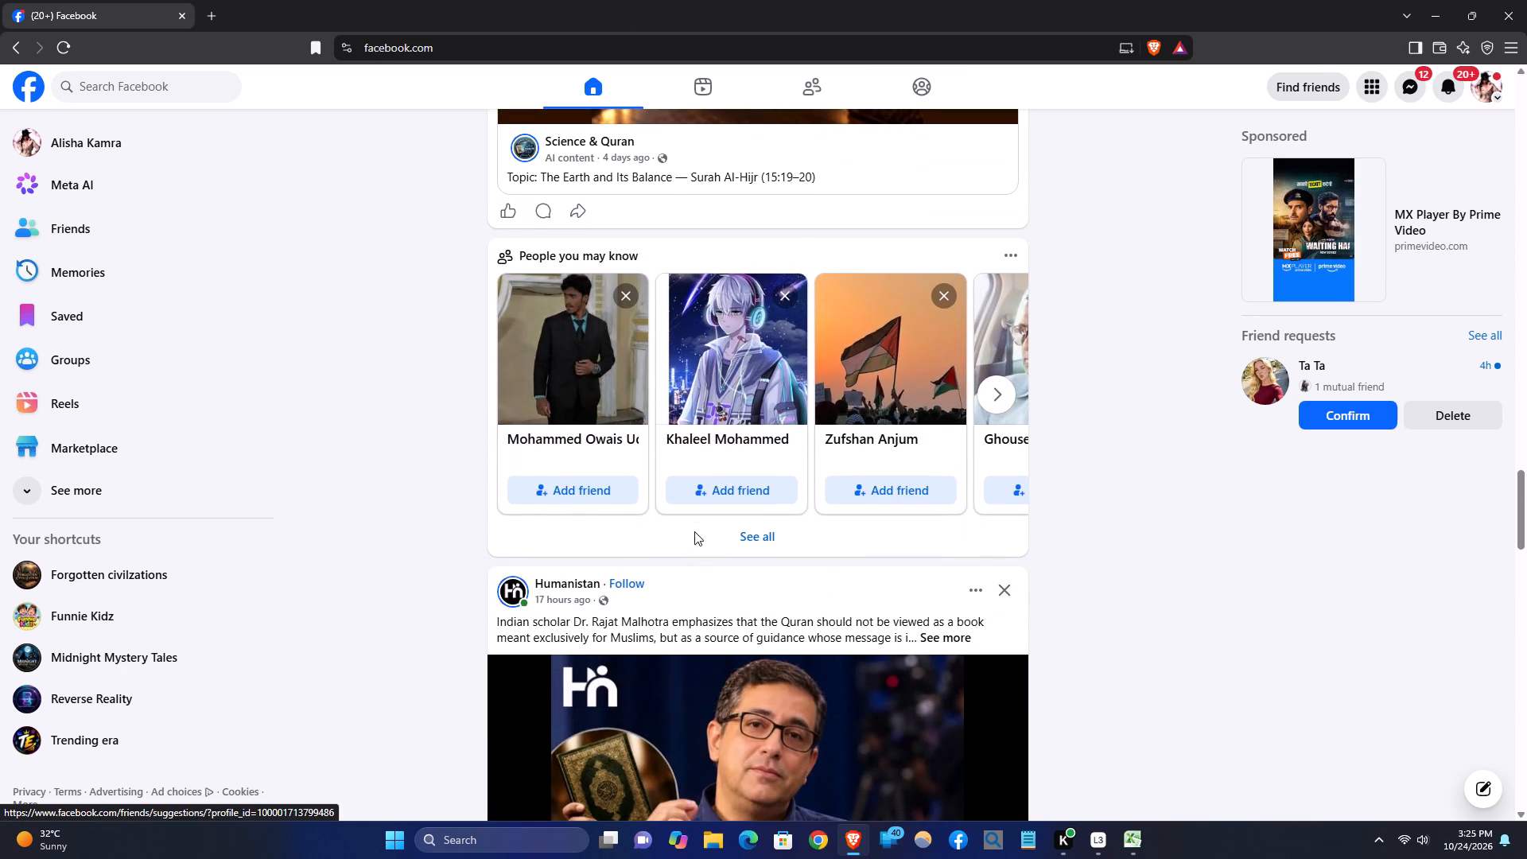
{"action": "left_click", "coordinate": [597, 496]}
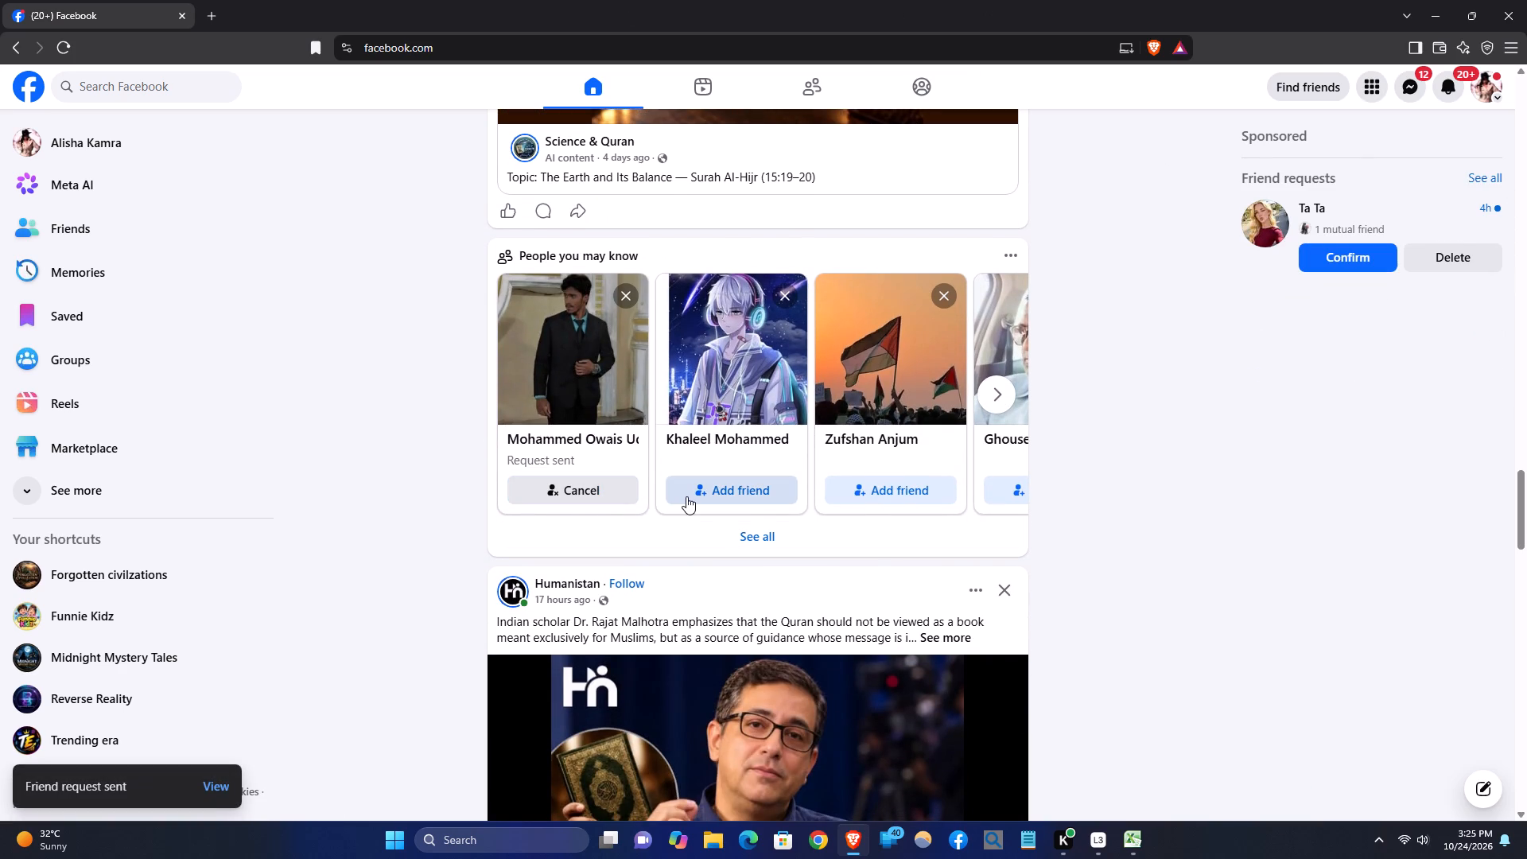
{"action": "left_click", "coordinate": [686, 496]}
{"action": "left_click", "coordinate": [861, 499]}
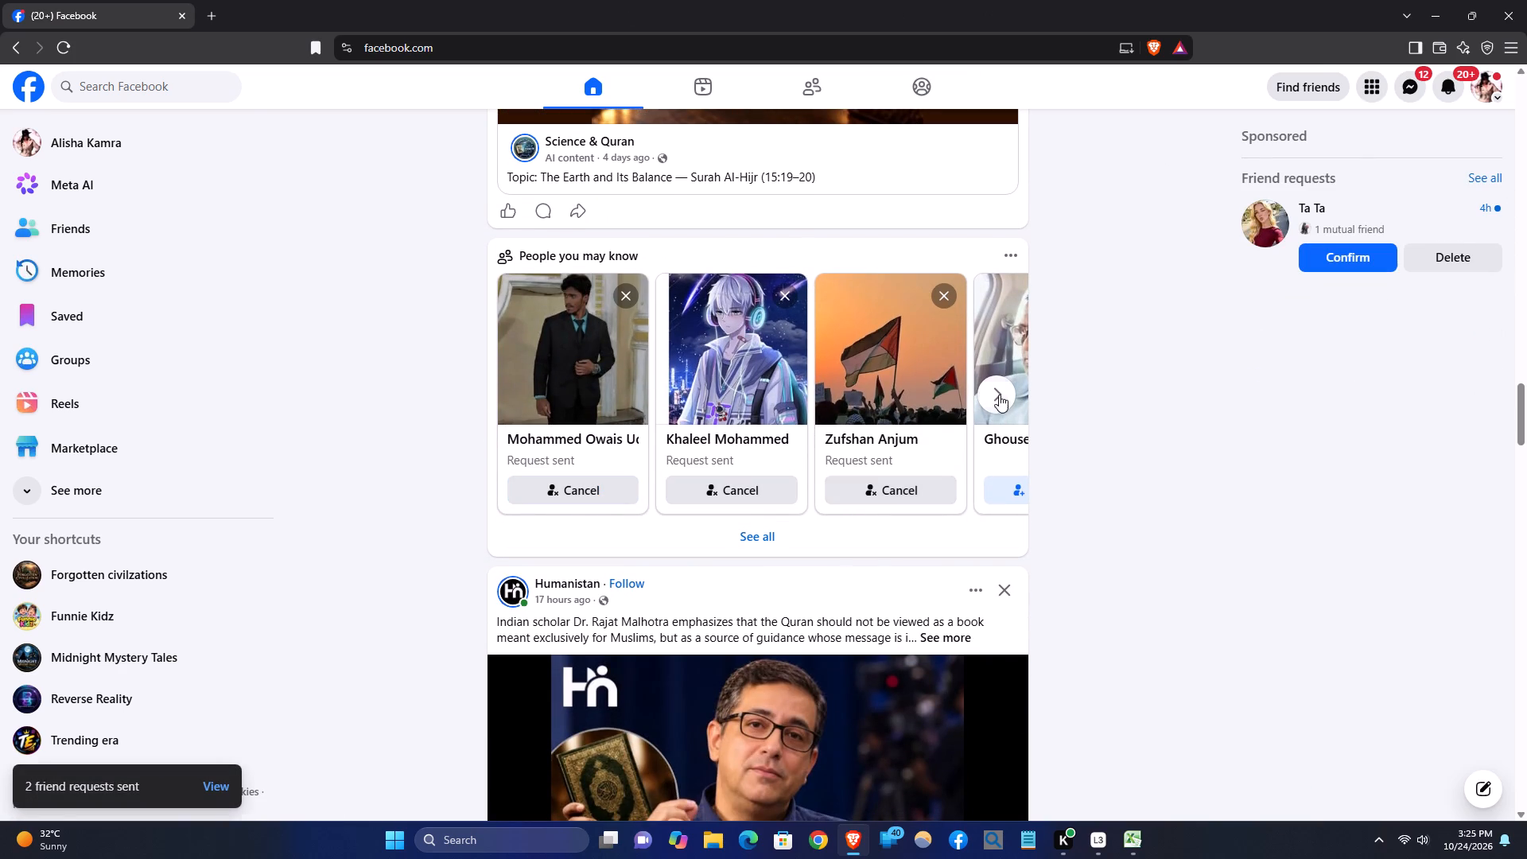
{"action": "left_click", "coordinate": [999, 395]}
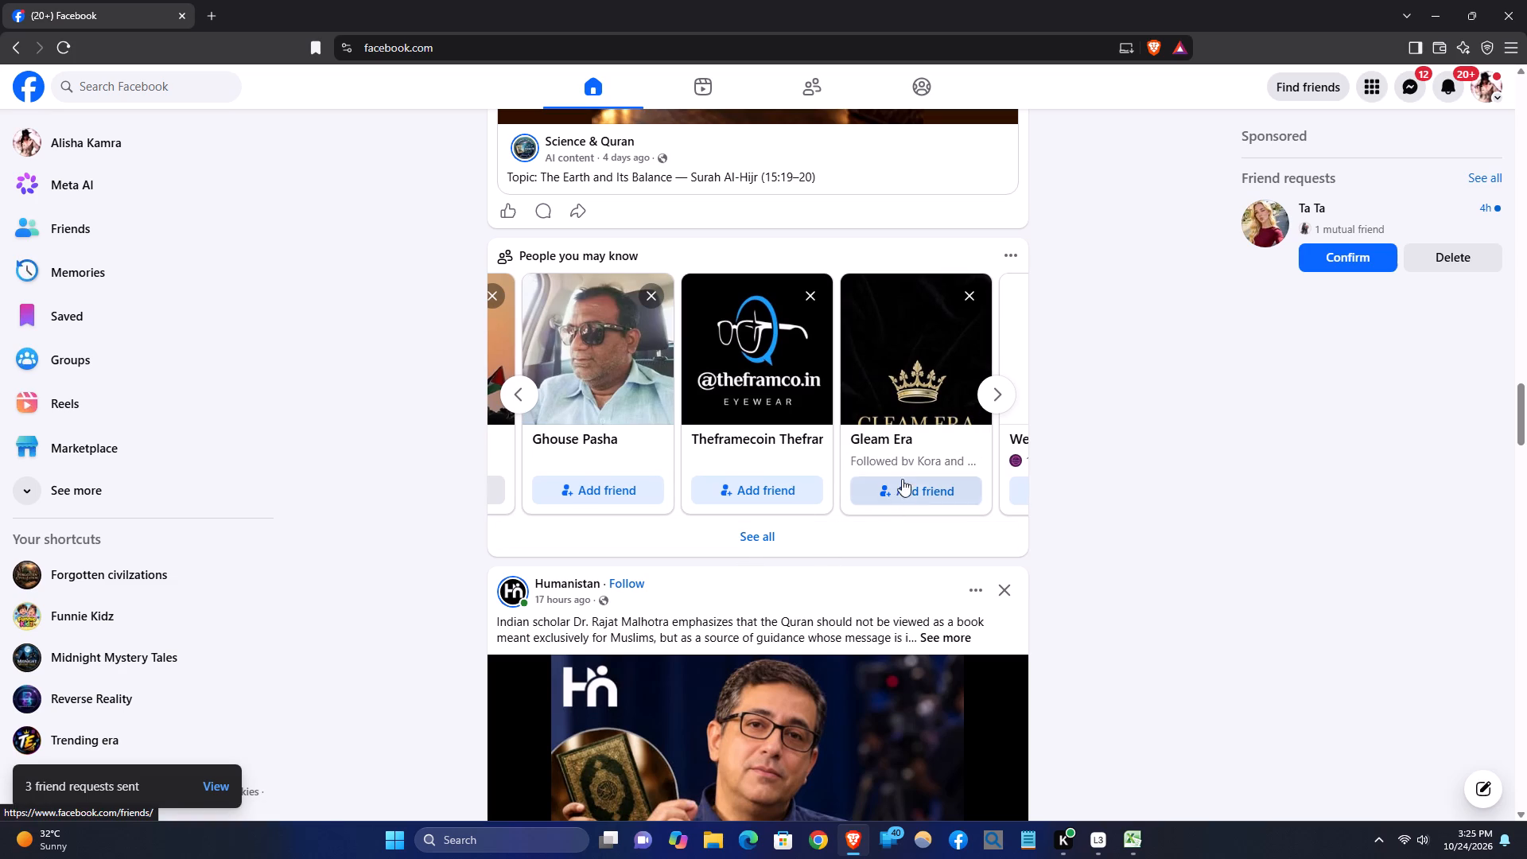
Like the Humanistan post about the Quran being a universal guide for all humanity.
{"action": "scroll", "coordinate": [919, 622], "scroll_direction": "down", "scroll_amount": 6}
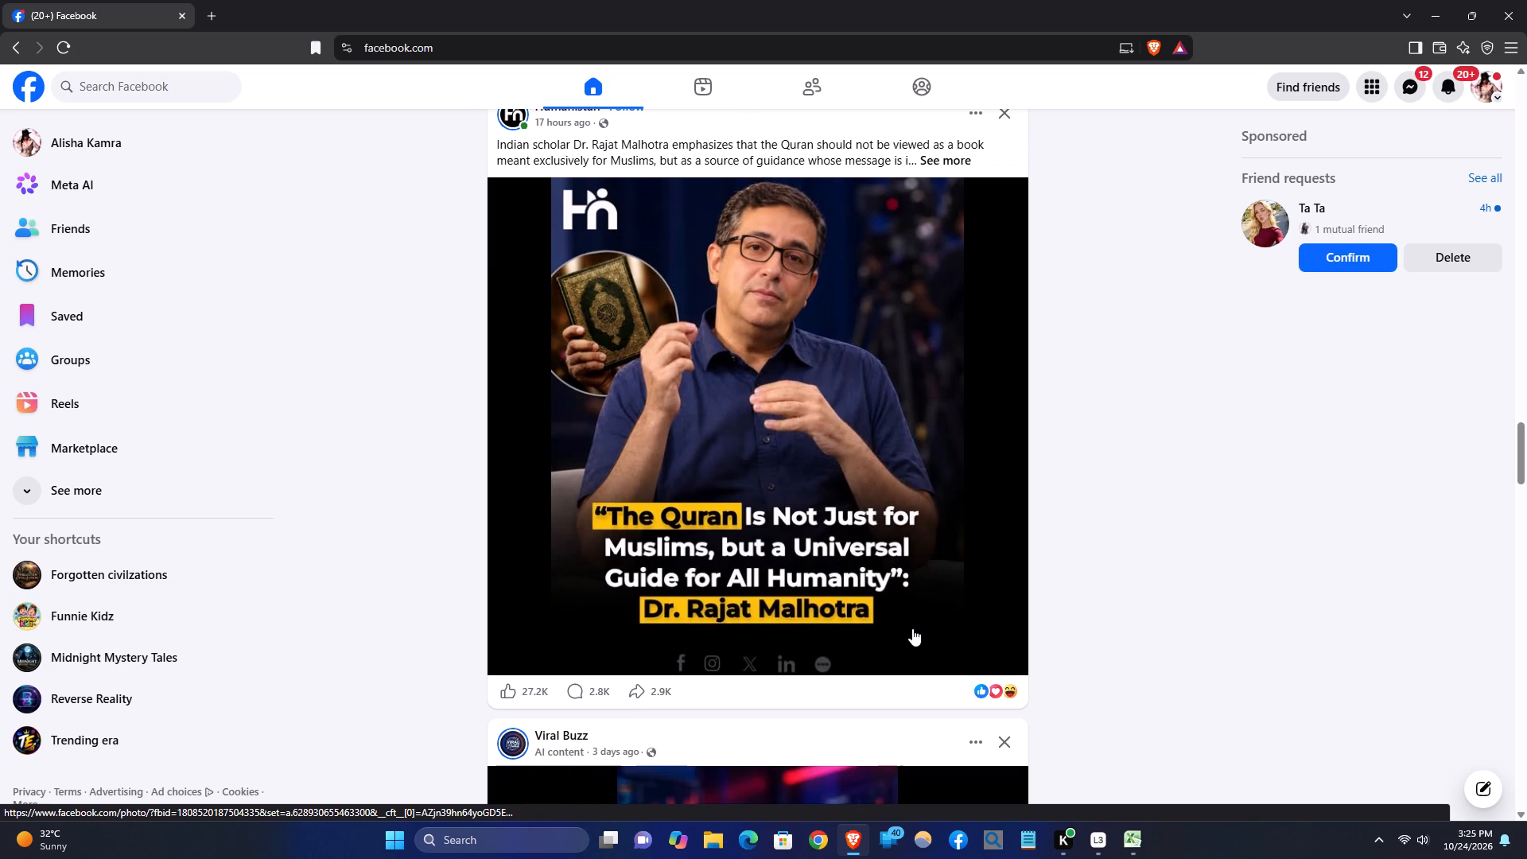
{"action": "left_click", "coordinate": [522, 688]}
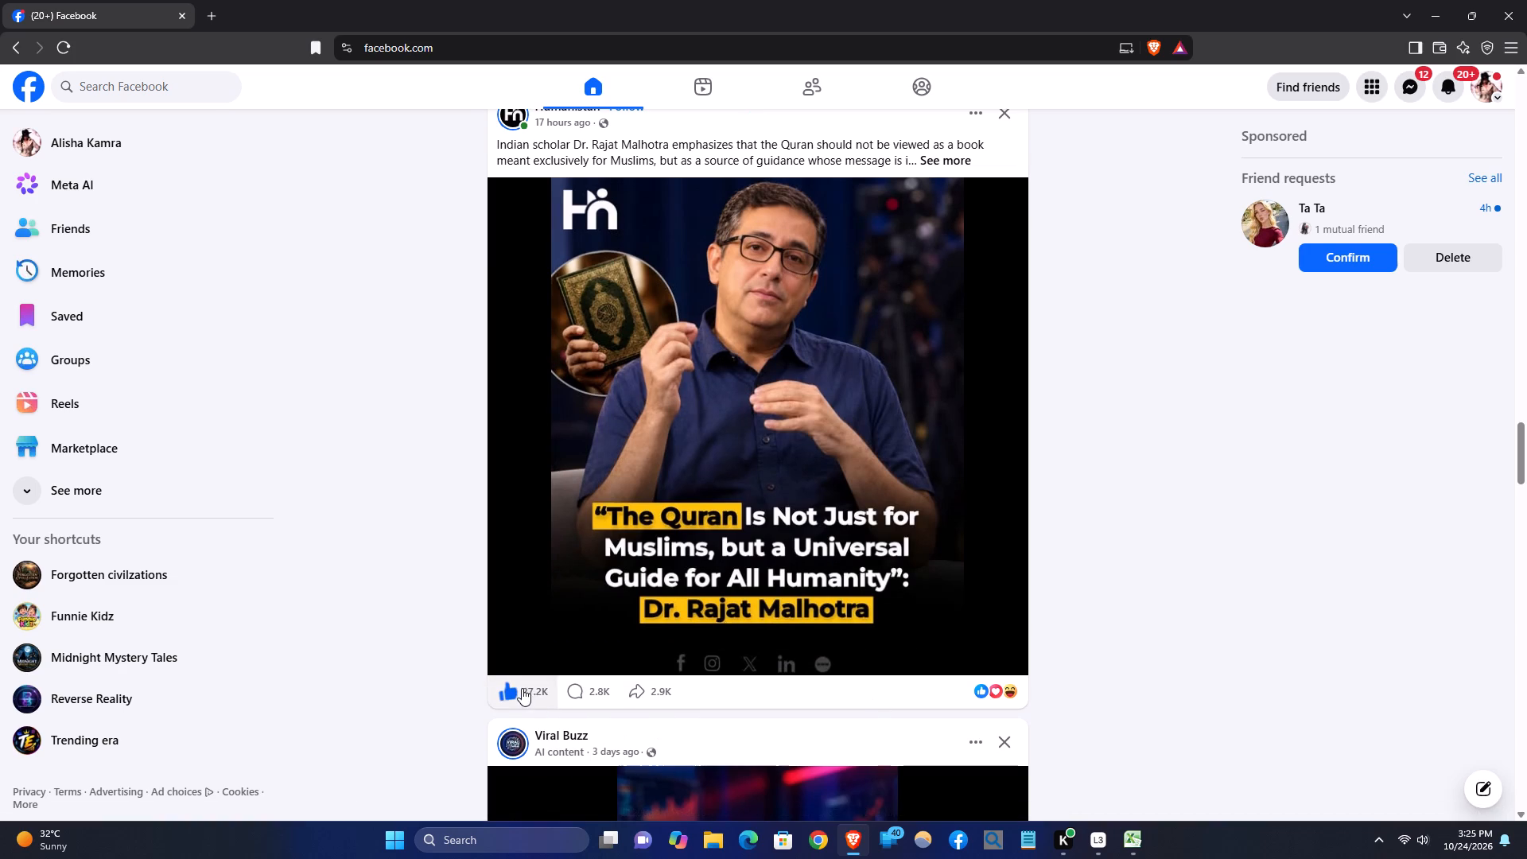
Like the Viral Buzz video about Ghana's 20 percent digital tax.
{"action": "scroll", "coordinate": [950, 550], "scroll_direction": "down", "scroll_amount": 6}
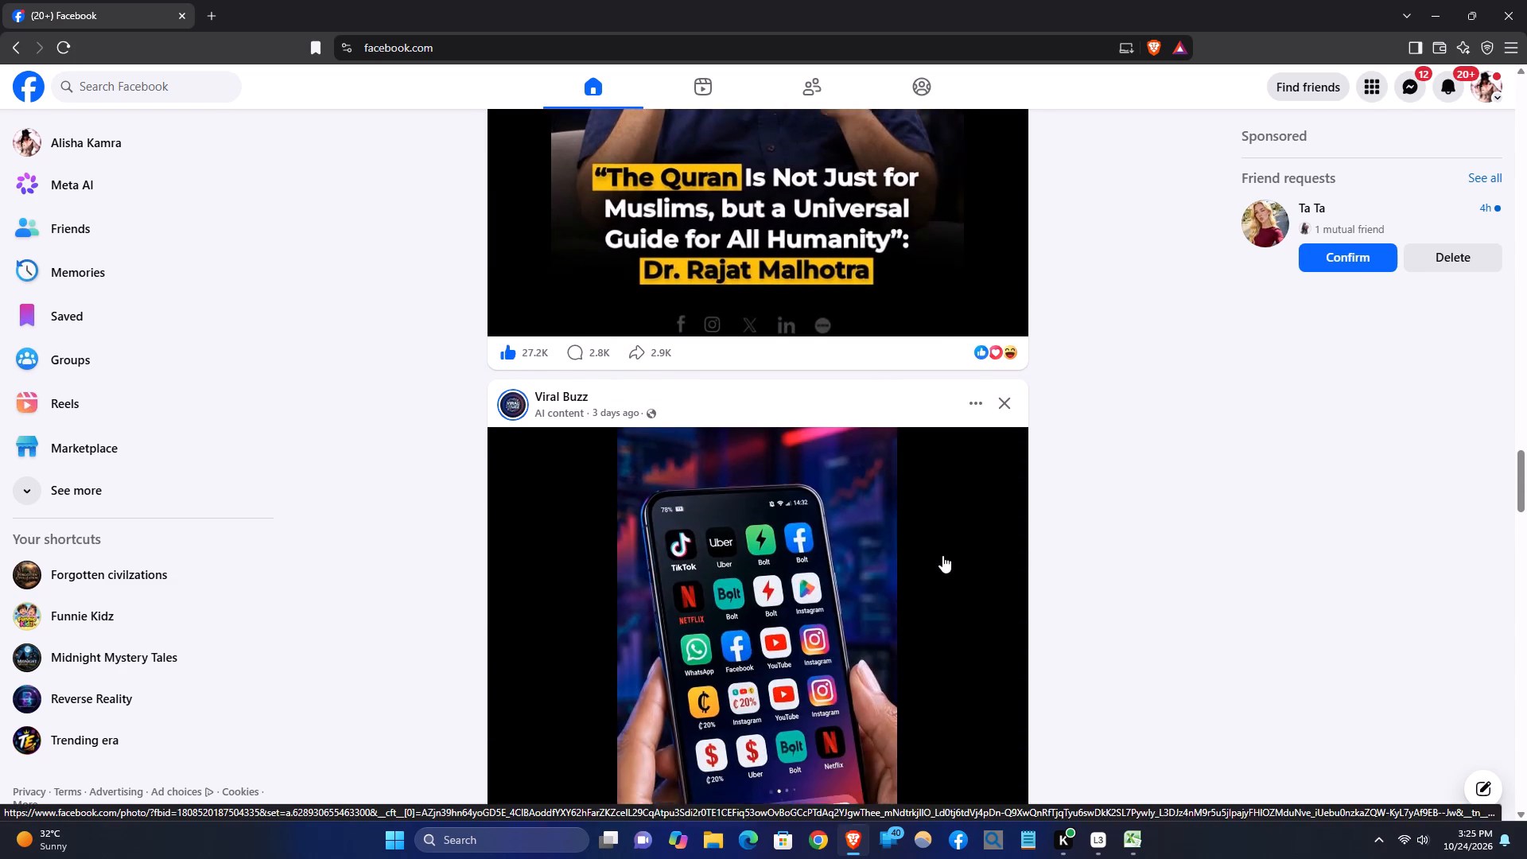
{"action": "scroll", "coordinate": [942, 555], "scroll_direction": "down", "scroll_amount": 2}
{"action": "left_click", "coordinate": [505, 651]}
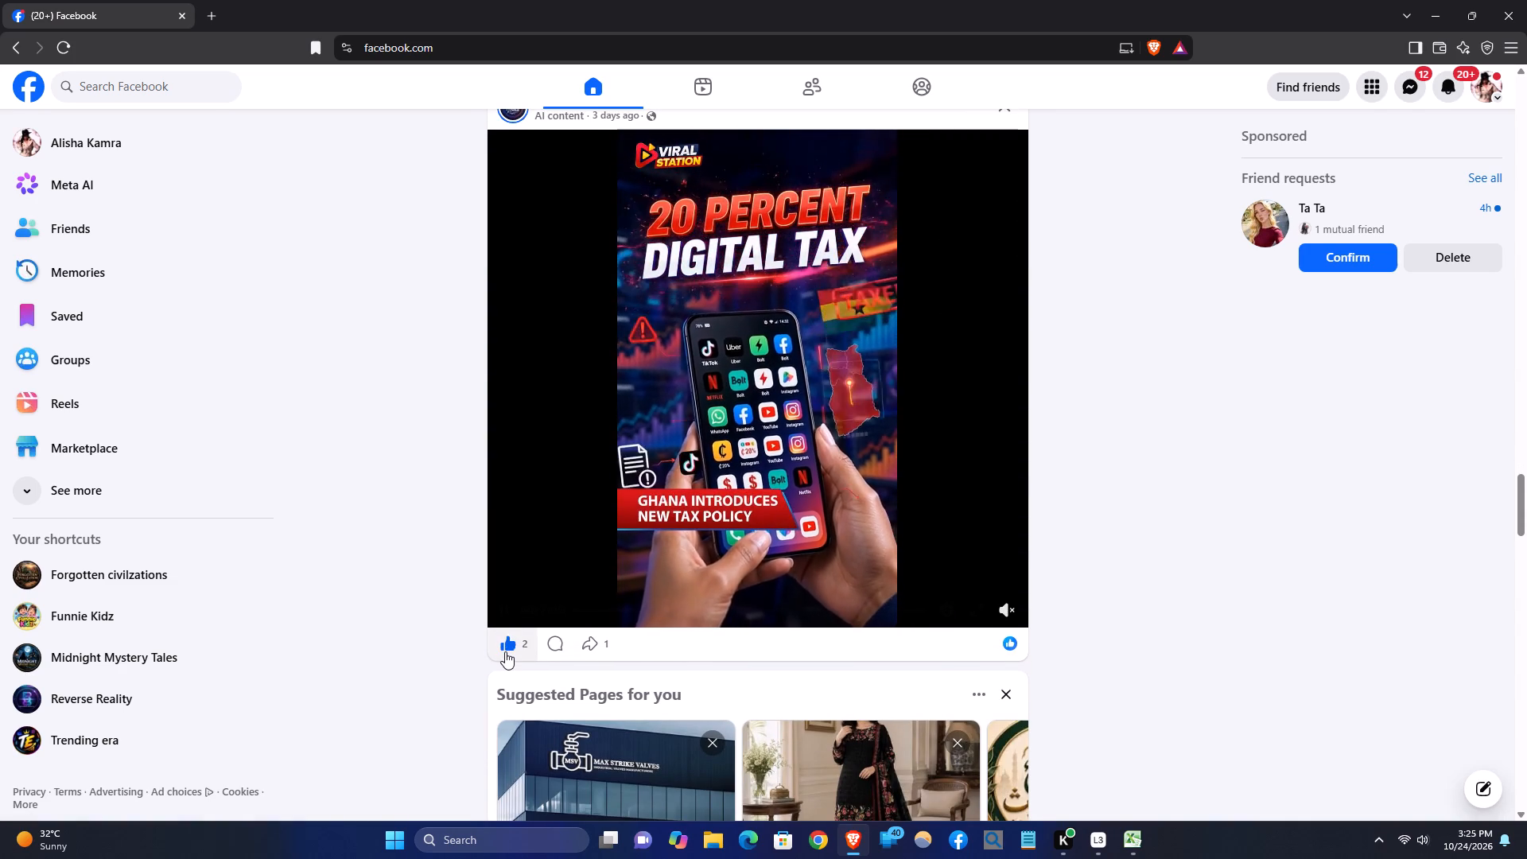
{"action": "scroll", "coordinate": [669, 581], "scroll_direction": "down", "scroll_amount": 4}
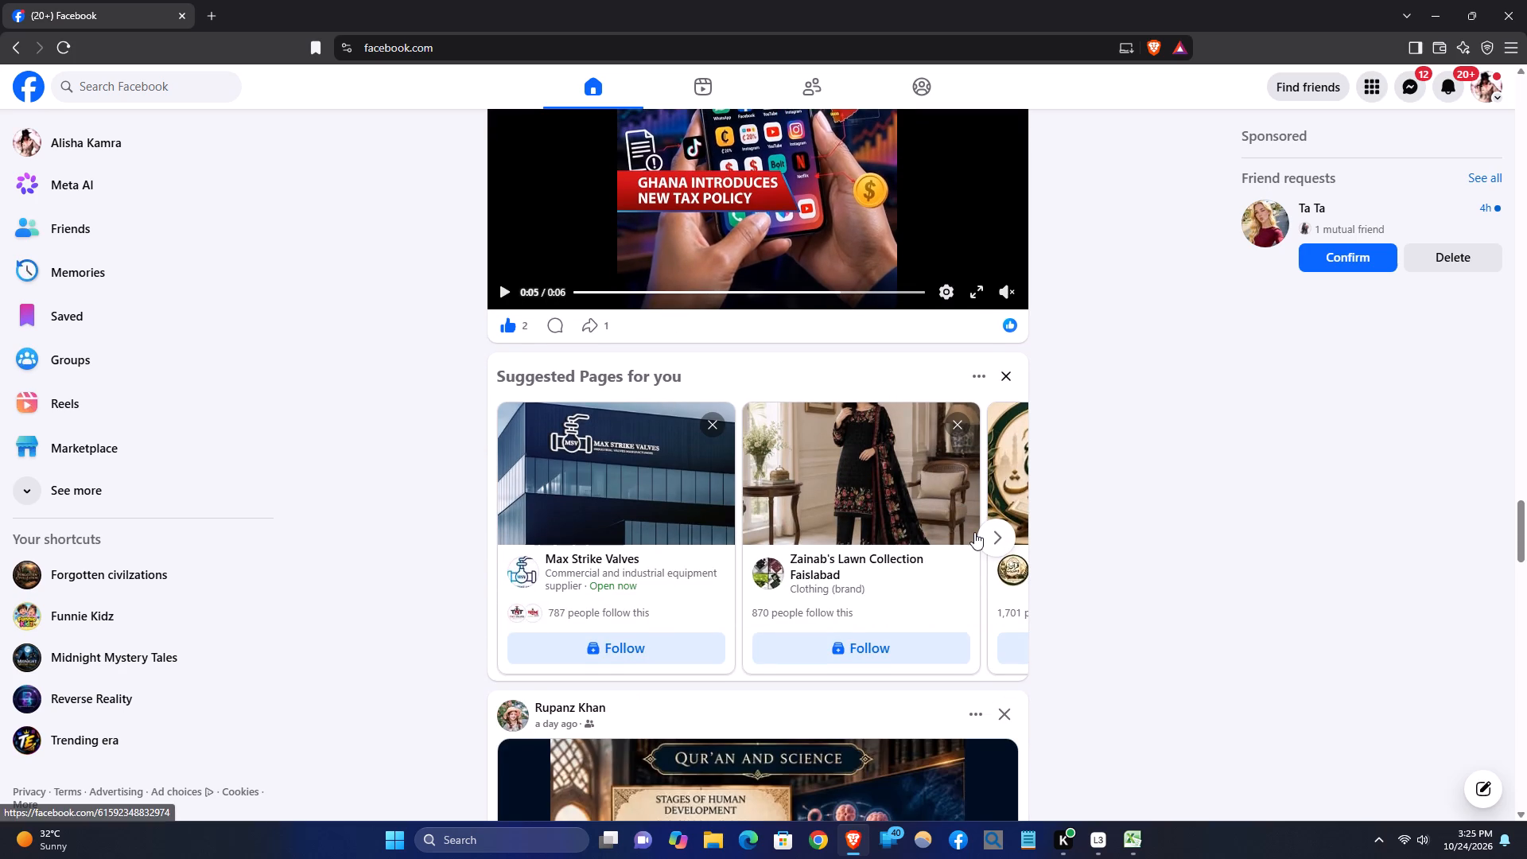
In the Facebook feed, like the shared Science & Quran posts on human development and the vast universe, plus the "He Changed The Future" post.
{"action": "scroll", "coordinate": [974, 532], "scroll_direction": "down", "scroll_amount": 6}
{"action": "scroll", "coordinate": [565, 727], "scroll_direction": "down", "scroll_amount": 2}
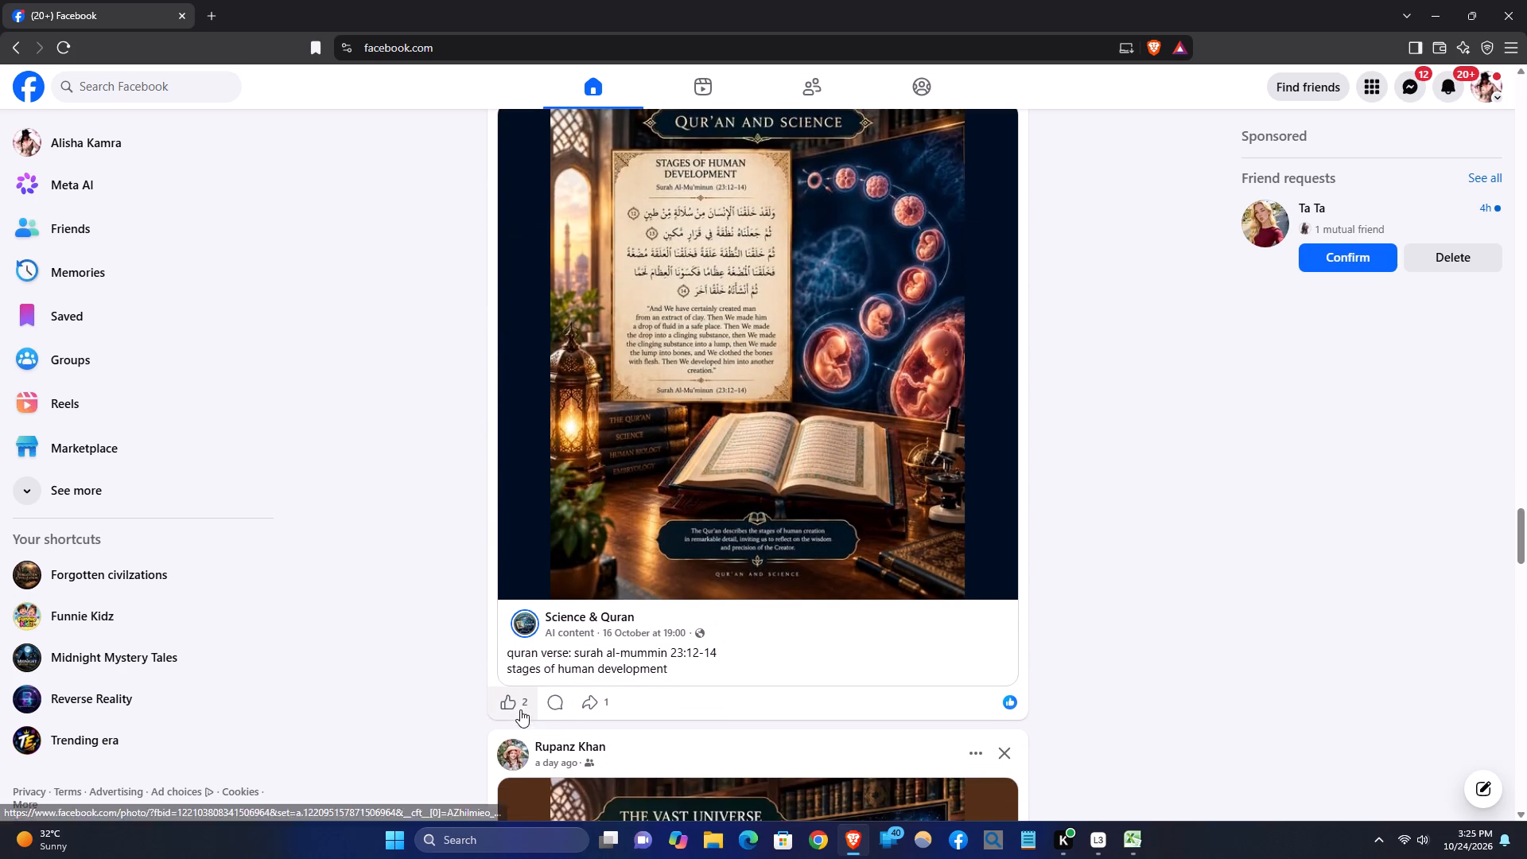
{"action": "left_click", "coordinate": [515, 704]}
{"action": "scroll", "coordinate": [689, 652], "scroll_direction": "down", "scroll_amount": 8}
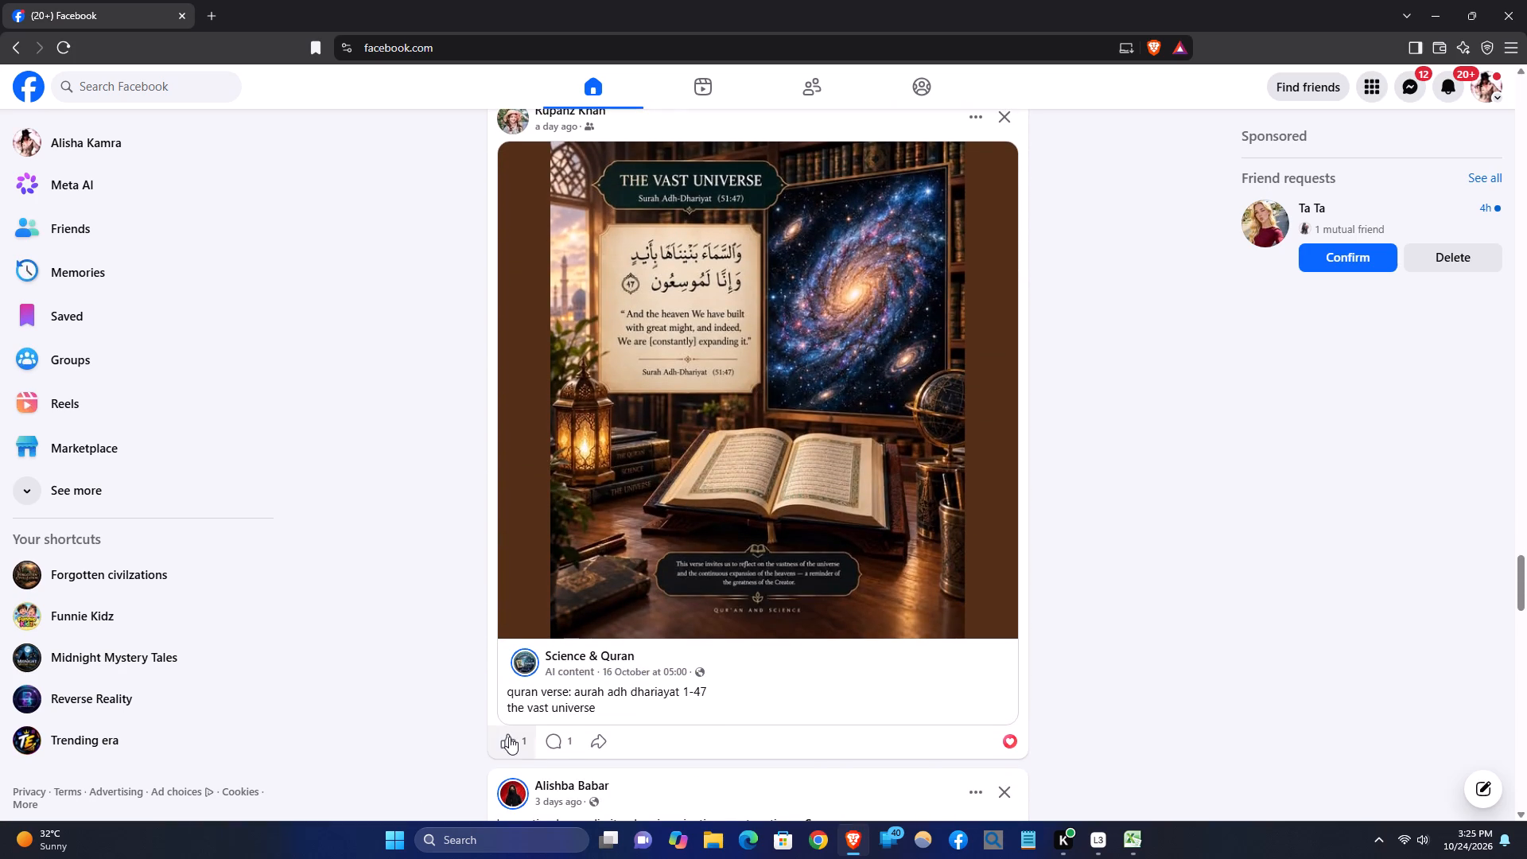
{"action": "left_click", "coordinate": [508, 737]}
{"action": "scroll", "coordinate": [802, 635], "scroll_direction": "down", "scroll_amount": 4}
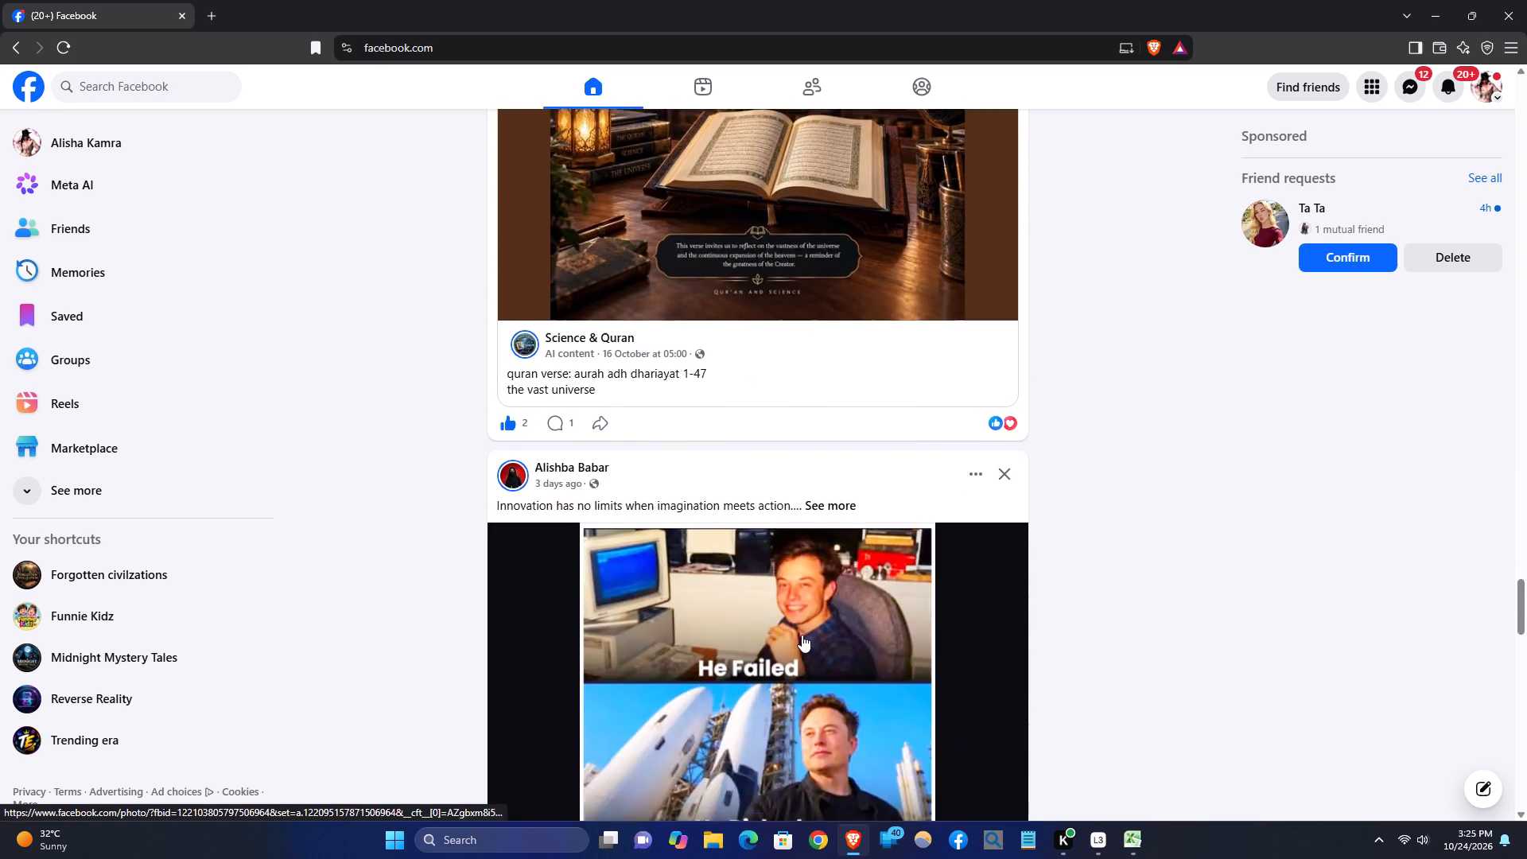
{"action": "scroll", "coordinate": [802, 635], "scroll_direction": "down", "scroll_amount": 7}
{"action": "left_click", "coordinate": [523, 477]}
{"action": "scroll", "coordinate": [781, 558], "scroll_direction": "down", "scroll_amount": 2}
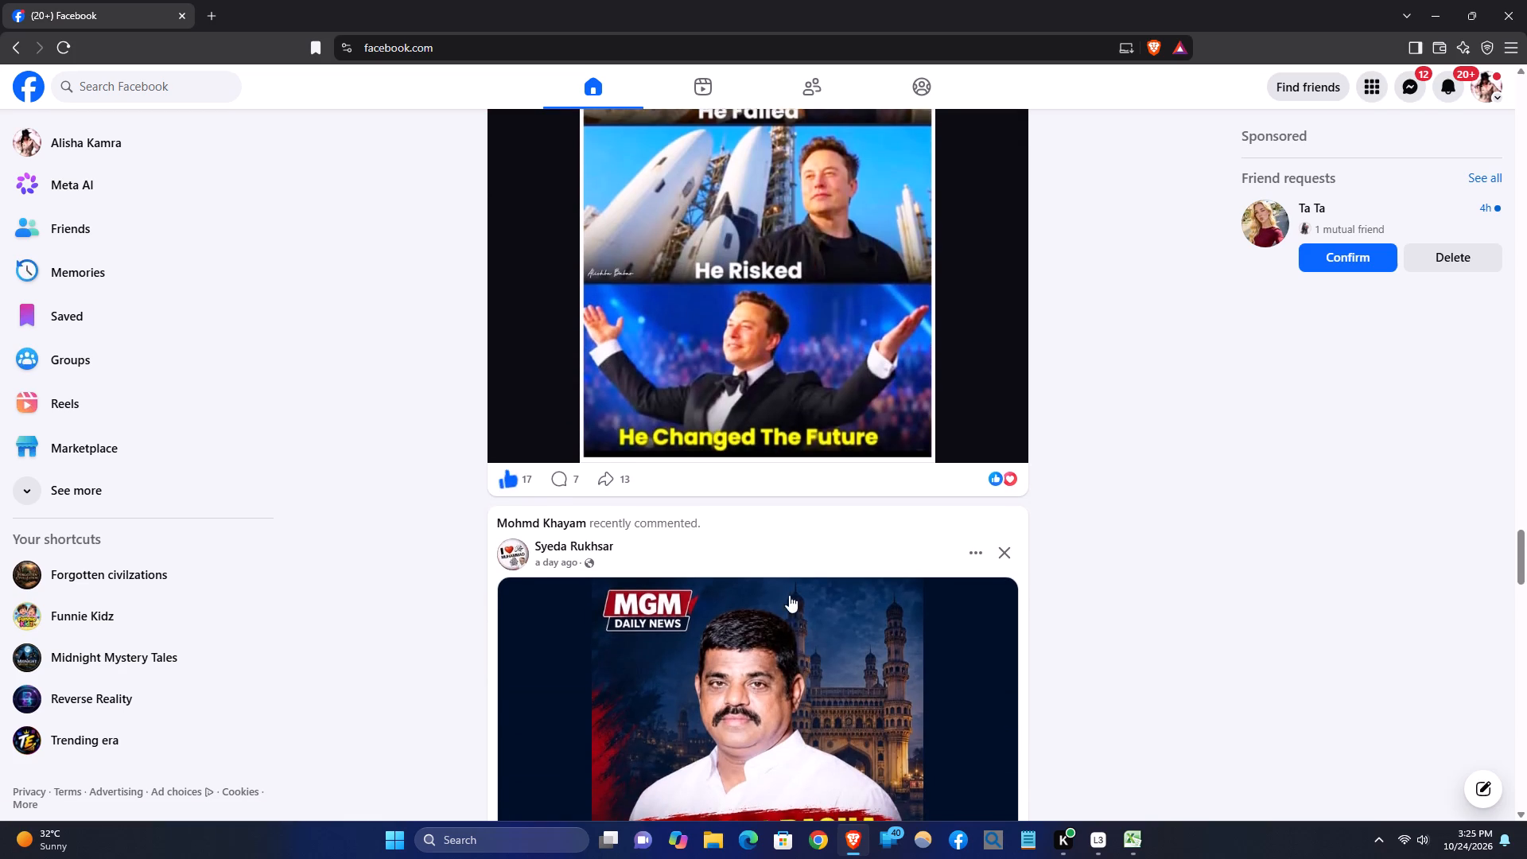
Like the "Dil Saf Rakho" video post further down the Facebook feed.
{"action": "scroll", "coordinate": [789, 595], "scroll_direction": "down", "scroll_amount": 1}
{"action": "scroll", "coordinate": [752, 656], "scroll_direction": "down", "scroll_amount": 9}
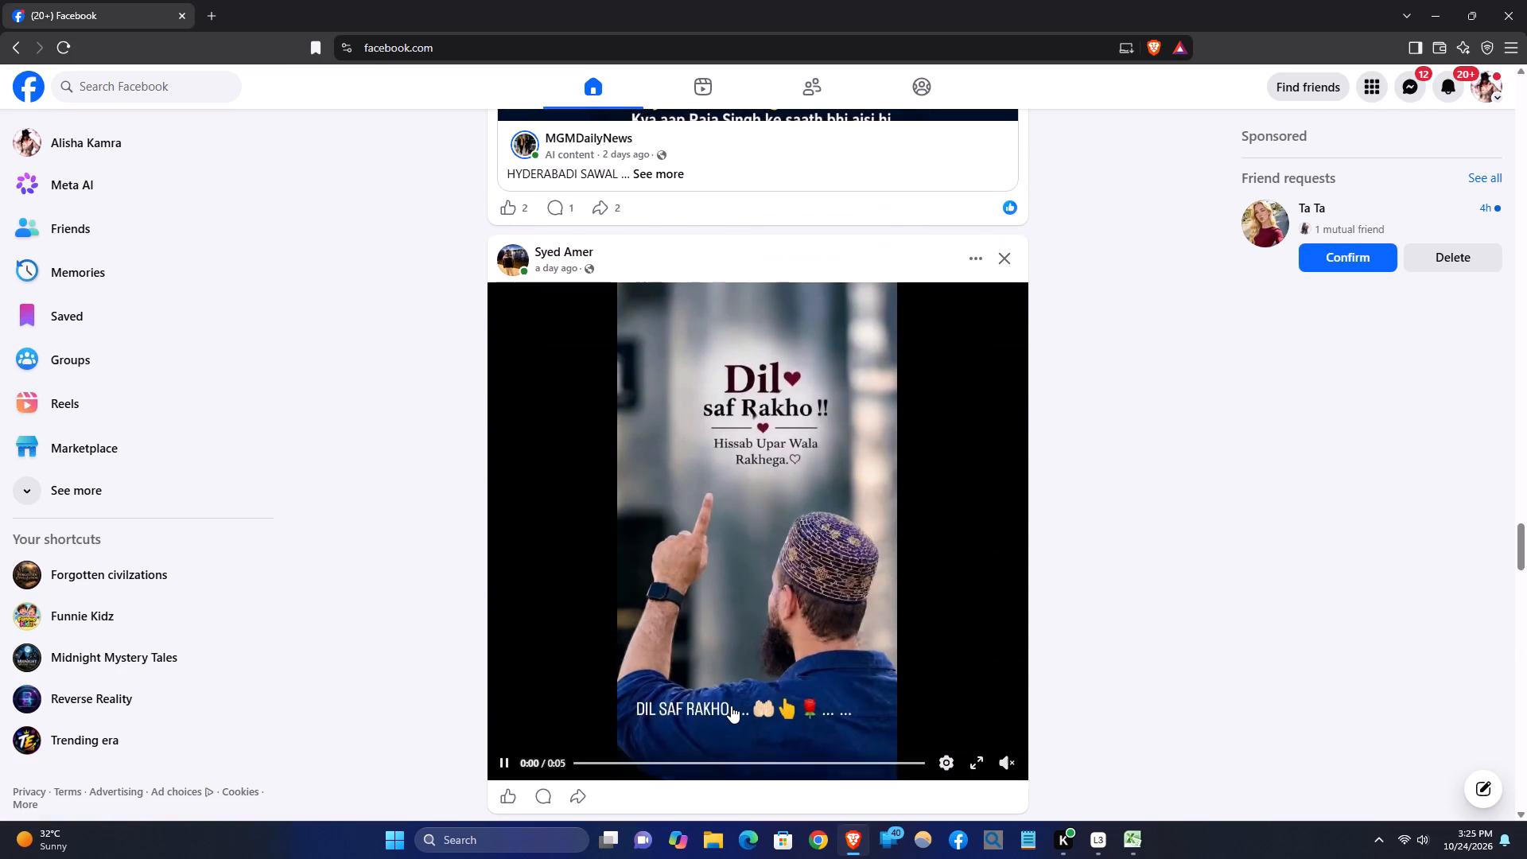
{"action": "scroll", "coordinate": [701, 724], "scroll_direction": "down", "scroll_amount": 3}
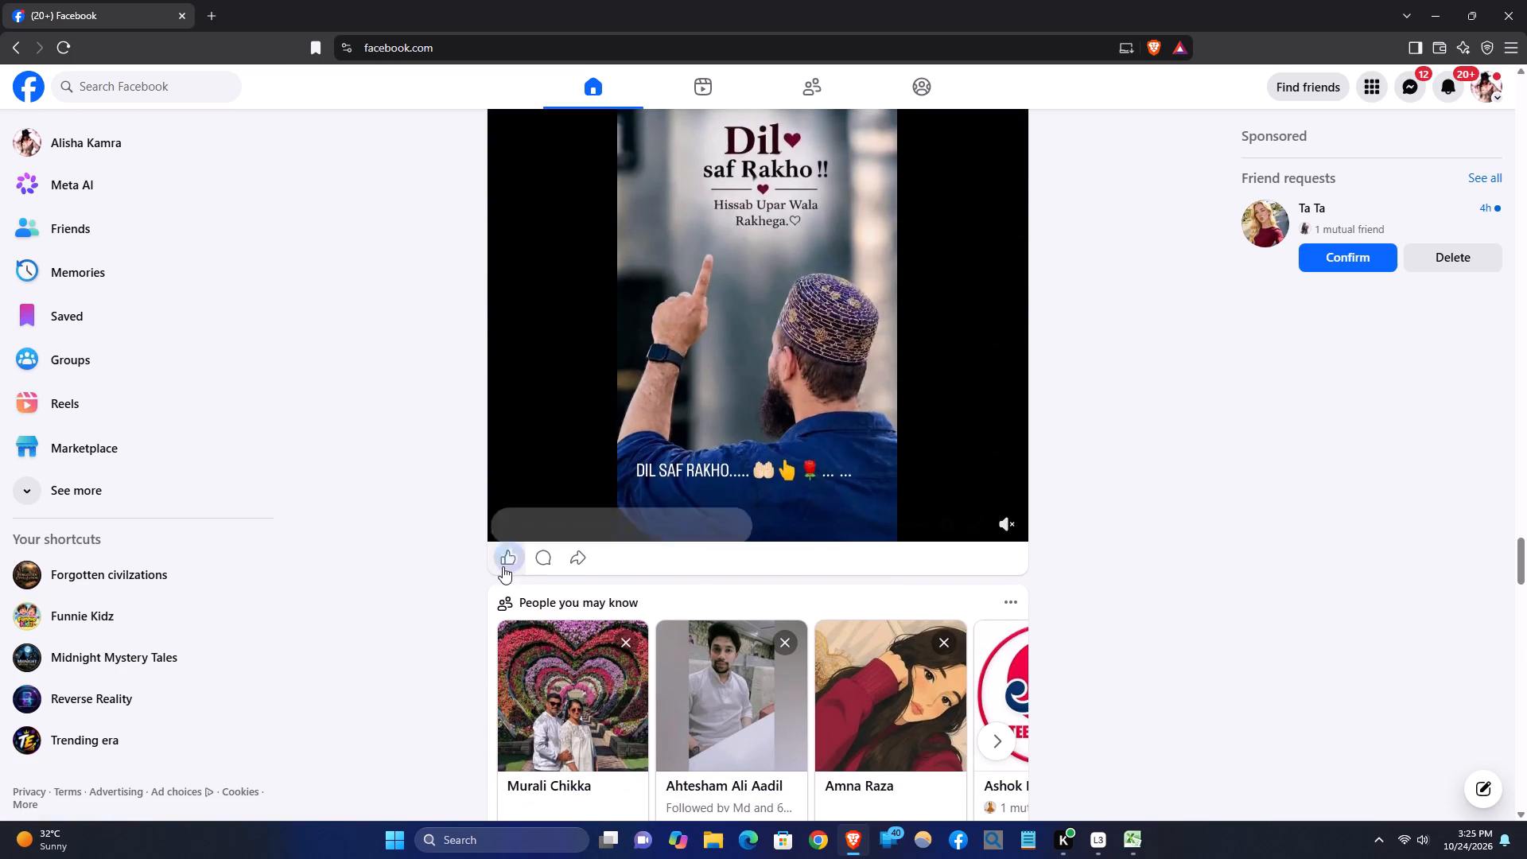
{"action": "left_click", "coordinate": [503, 566]}
{"action": "scroll", "coordinate": [827, 589], "scroll_direction": "down", "scroll_amount": 4}
{"action": "scroll", "coordinate": [1076, 548], "scroll_direction": "up", "scroll_amount": 5}
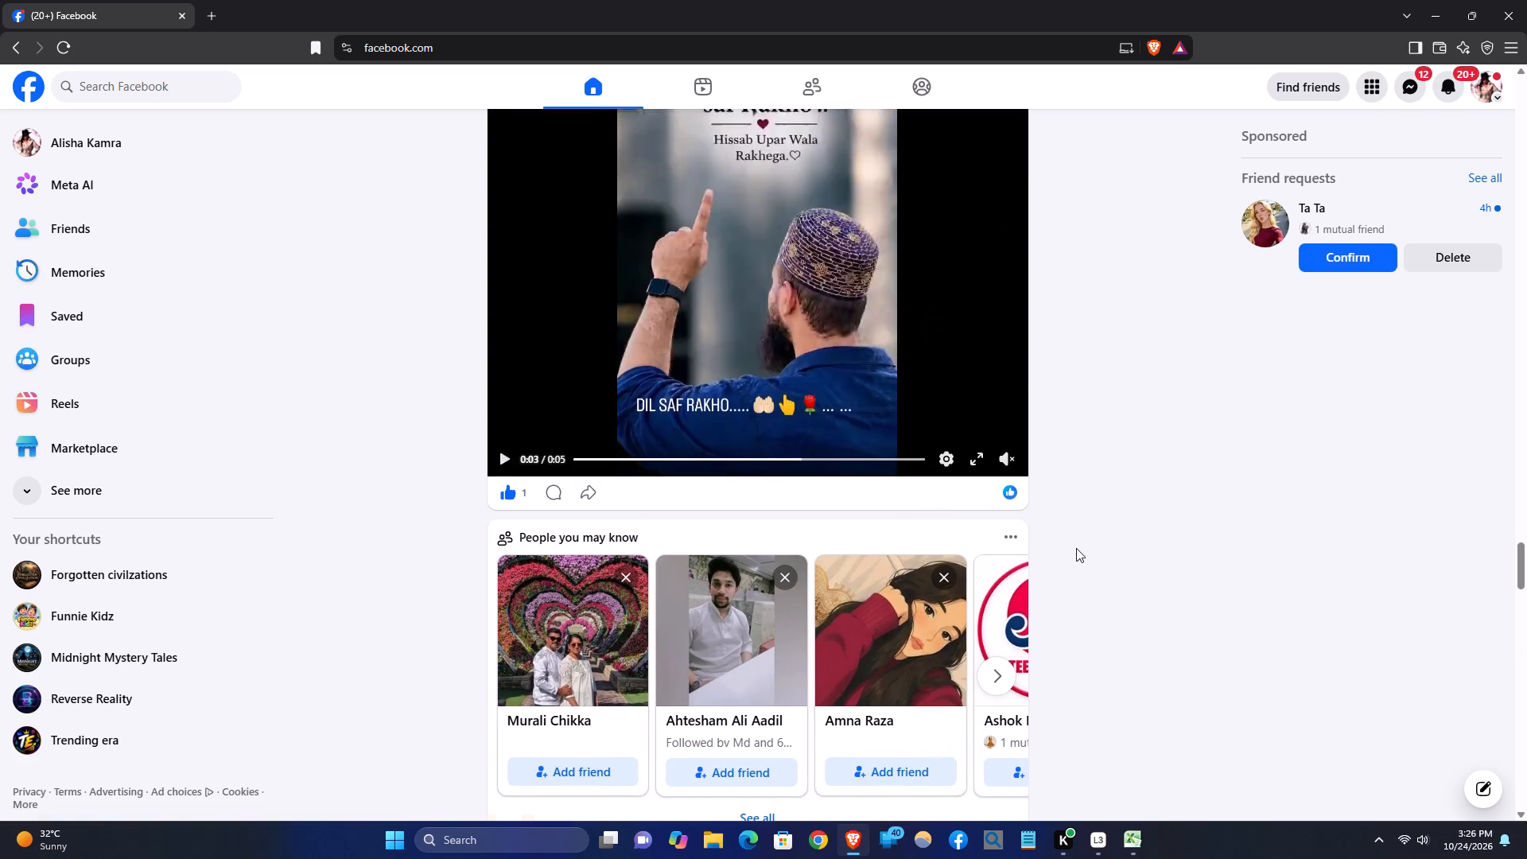
Switch to the Forgotten civilzations page profile and bring up the planned content in its creator dashboard.
{"action": "scroll", "coordinate": [1076, 548], "scroll_direction": "up", "scroll_amount": 20}
{"action": "scroll", "coordinate": [1076, 548], "scroll_direction": "up", "scroll_amount": 2}
{"action": "left_click", "coordinate": [1490, 88]}
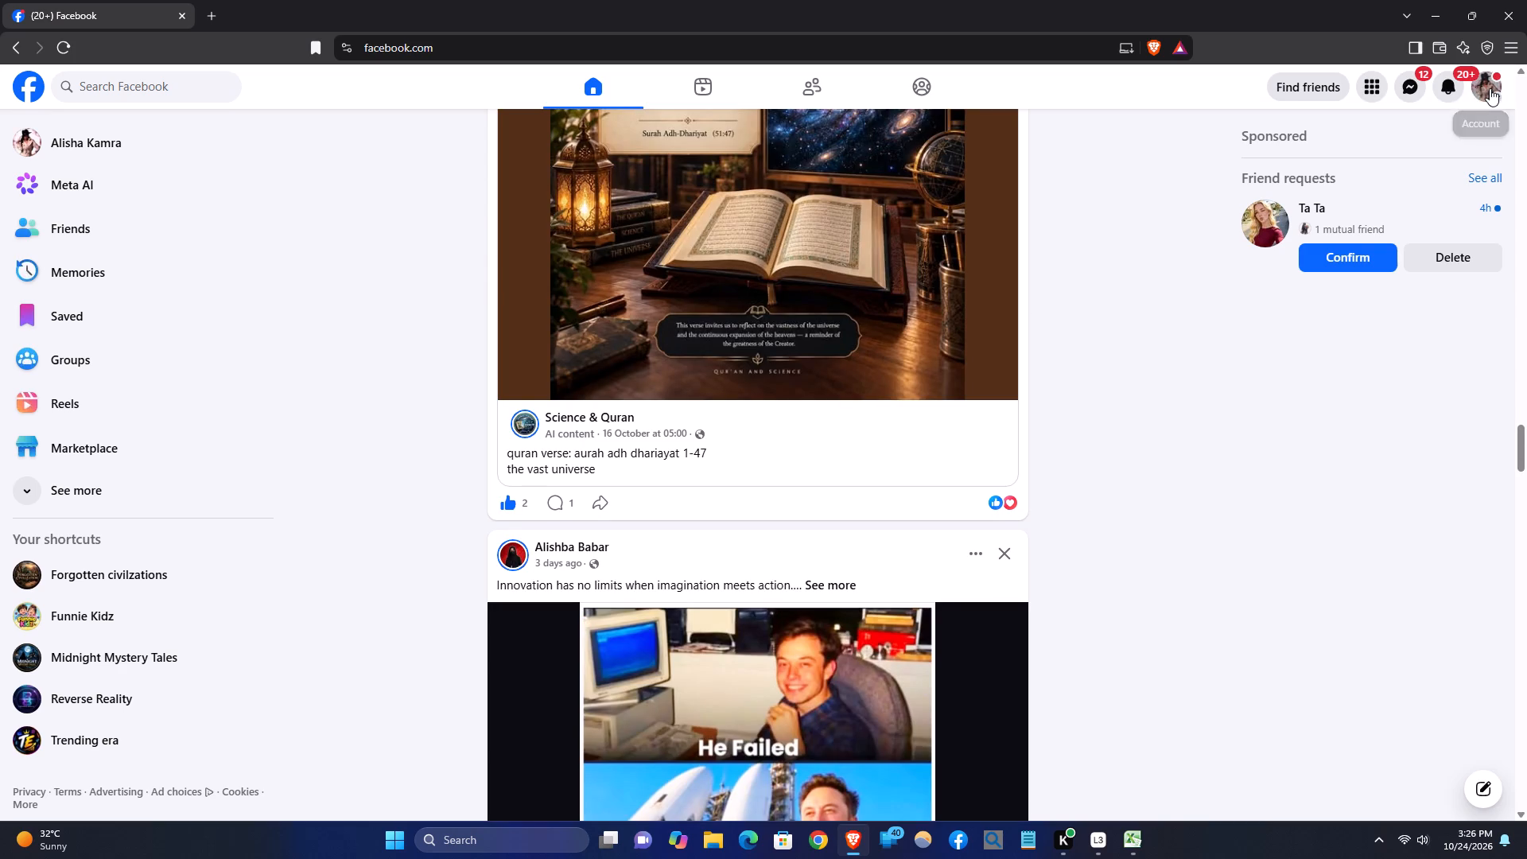
{"action": "left_click", "coordinate": [1364, 278]}
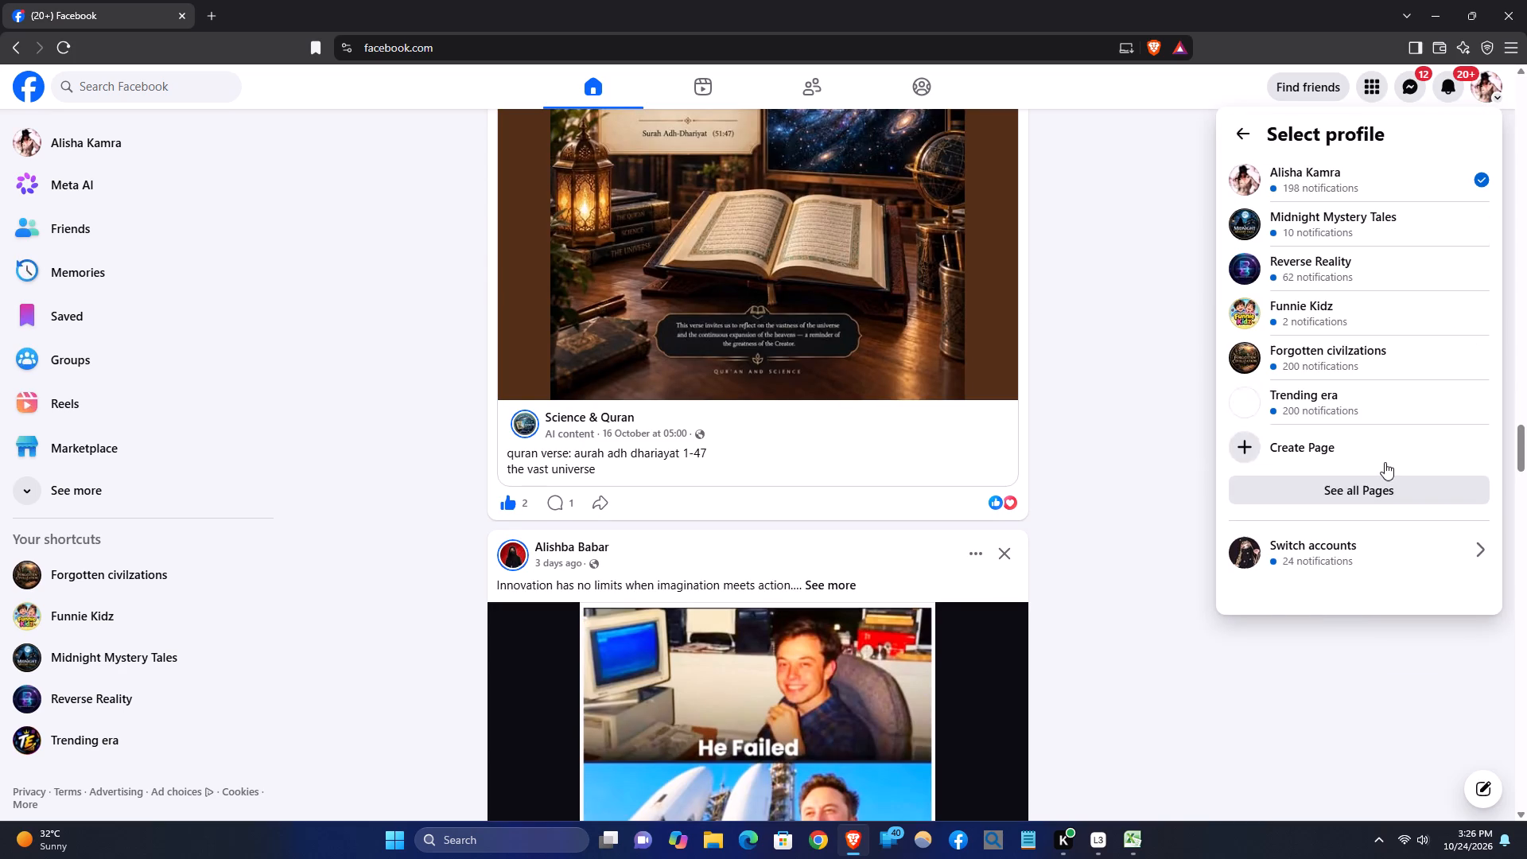
{"action": "left_click", "coordinate": [1358, 359]}
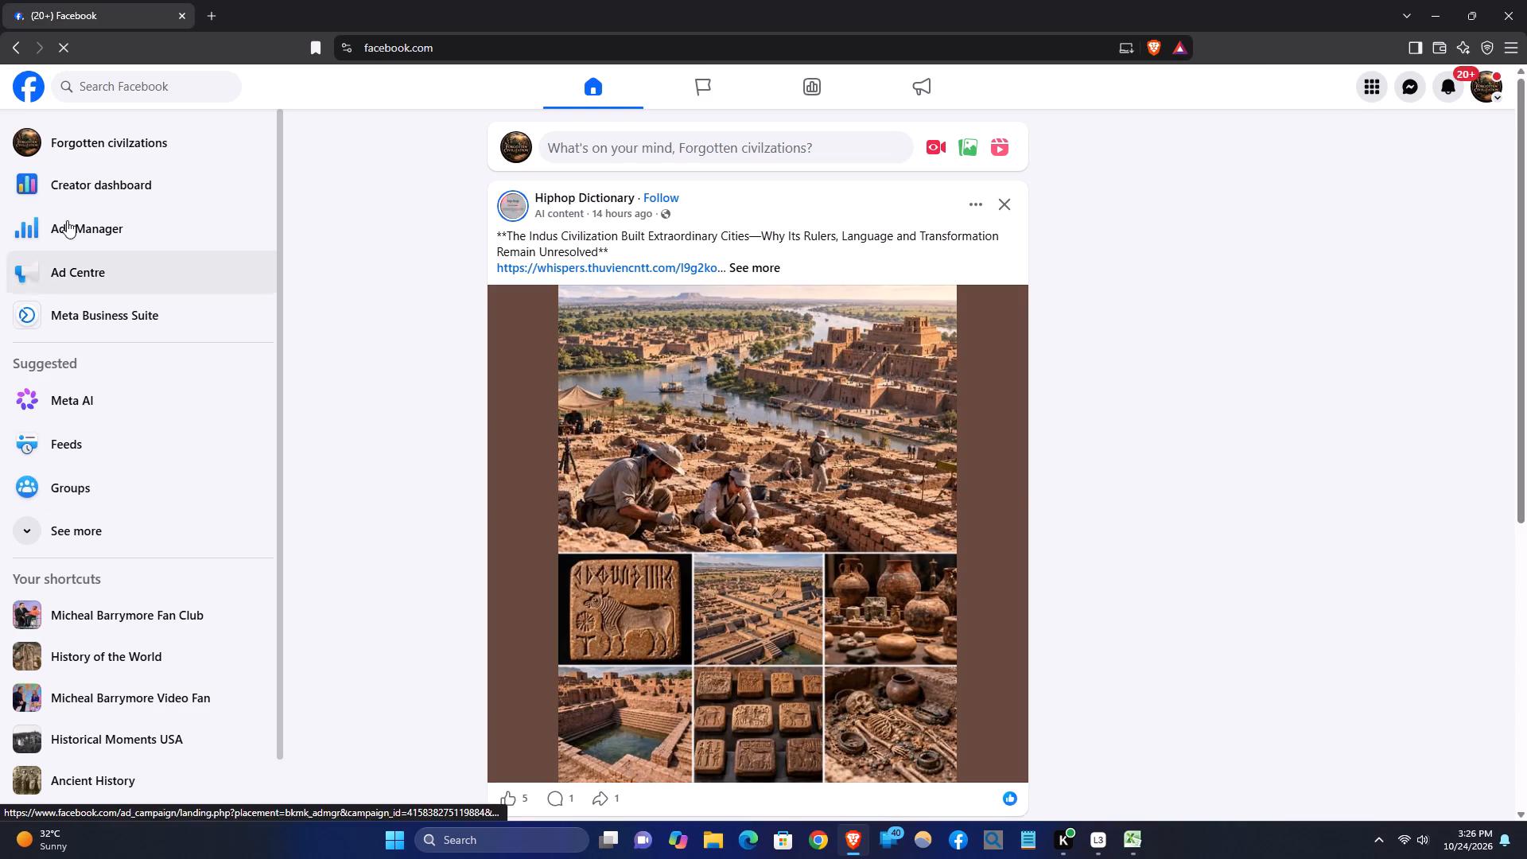
{"action": "left_click", "coordinate": [89, 177]}
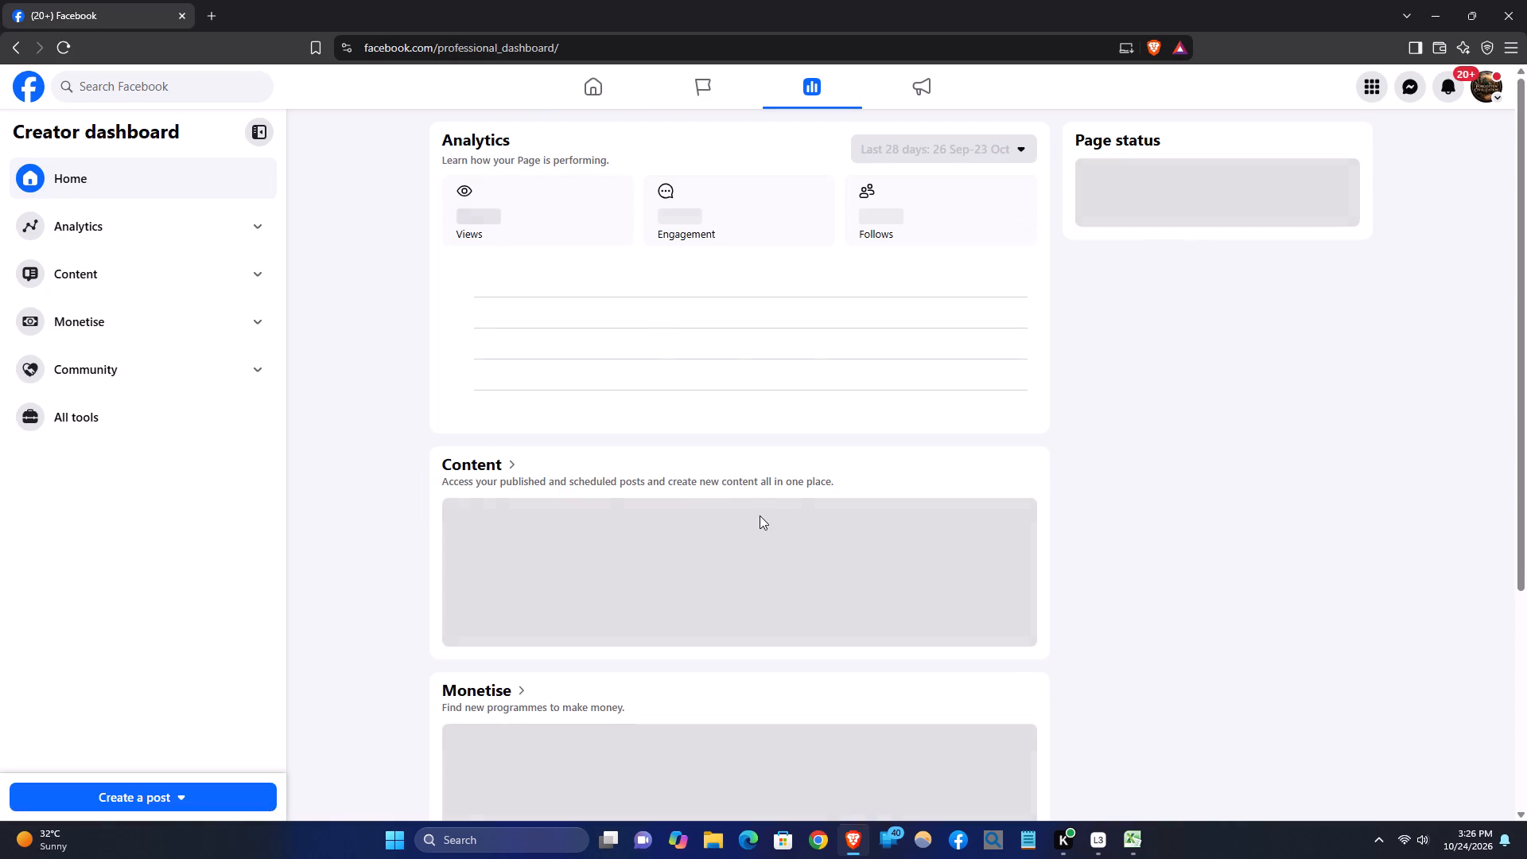
{"action": "scroll", "coordinate": [677, 527], "scroll_direction": "down", "scroll_amount": 2}
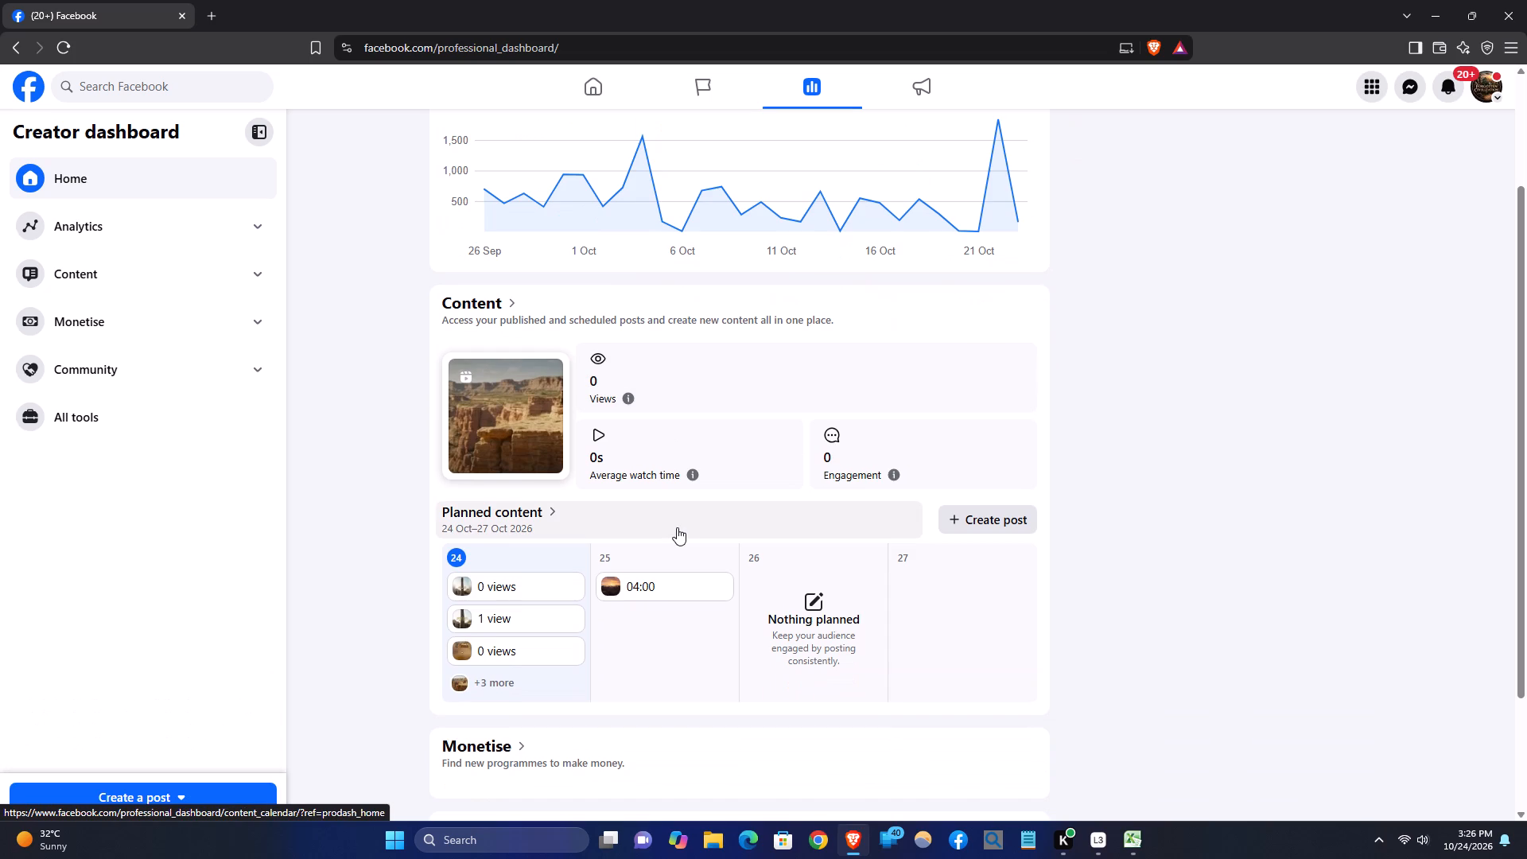
In the Excel sheet, enter the name of the main Facebook profile as the FB ID name in cell B16.
{"action": "key", "text": "alt+Tab"}
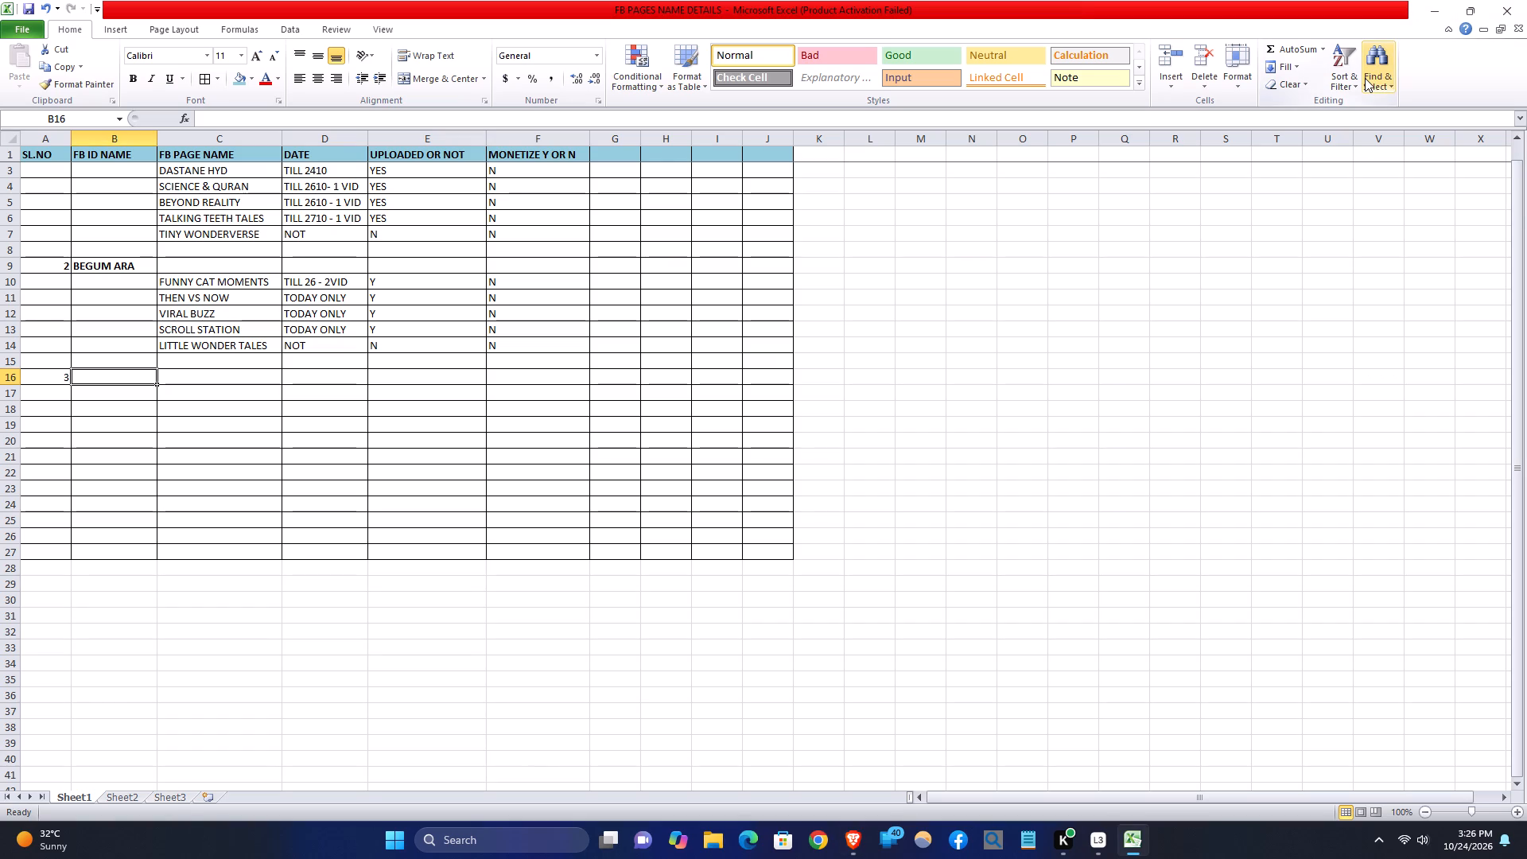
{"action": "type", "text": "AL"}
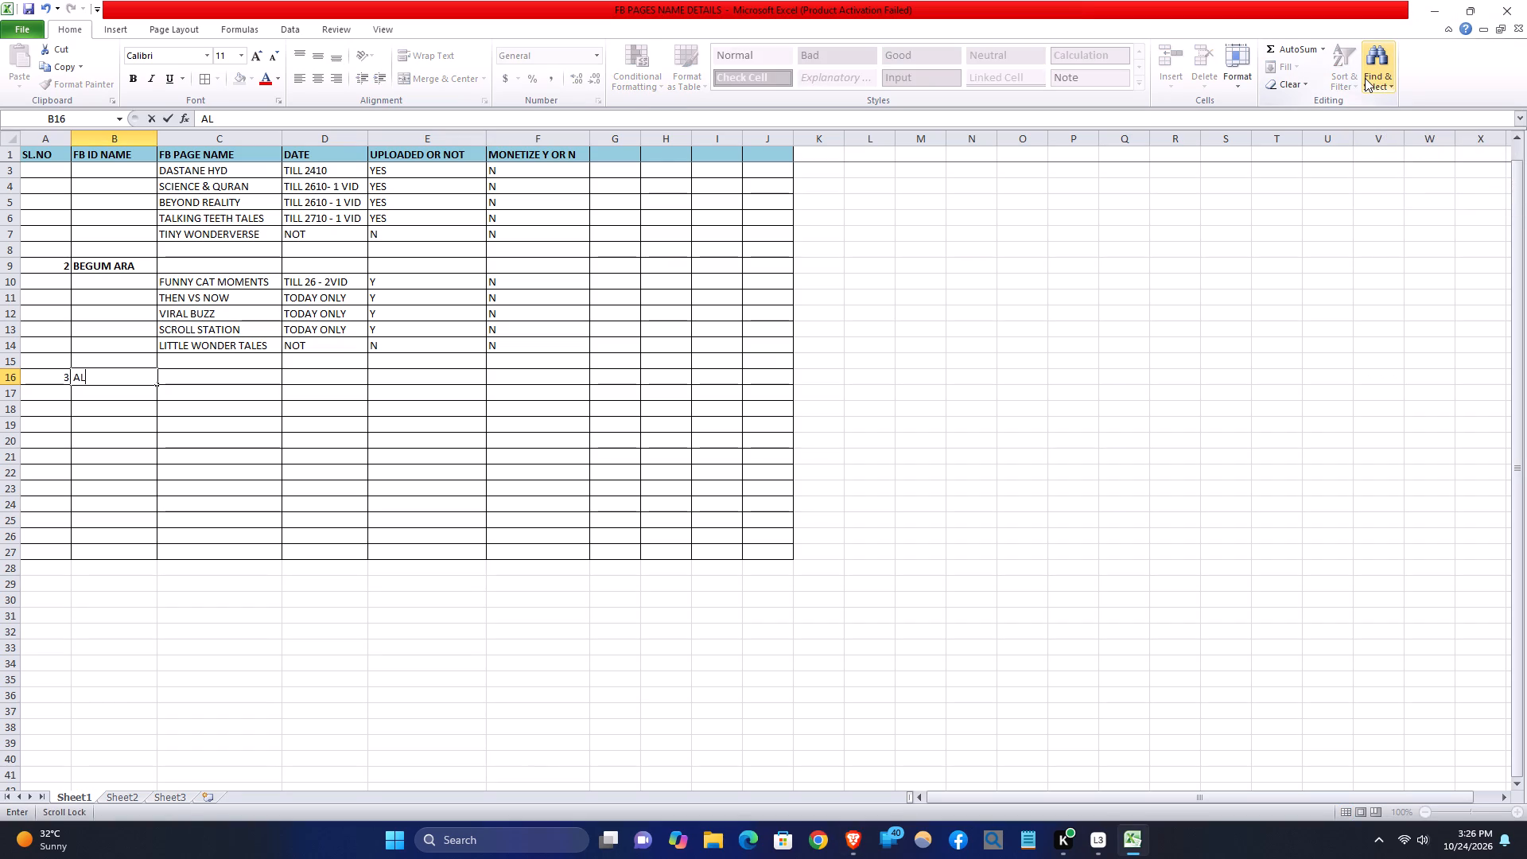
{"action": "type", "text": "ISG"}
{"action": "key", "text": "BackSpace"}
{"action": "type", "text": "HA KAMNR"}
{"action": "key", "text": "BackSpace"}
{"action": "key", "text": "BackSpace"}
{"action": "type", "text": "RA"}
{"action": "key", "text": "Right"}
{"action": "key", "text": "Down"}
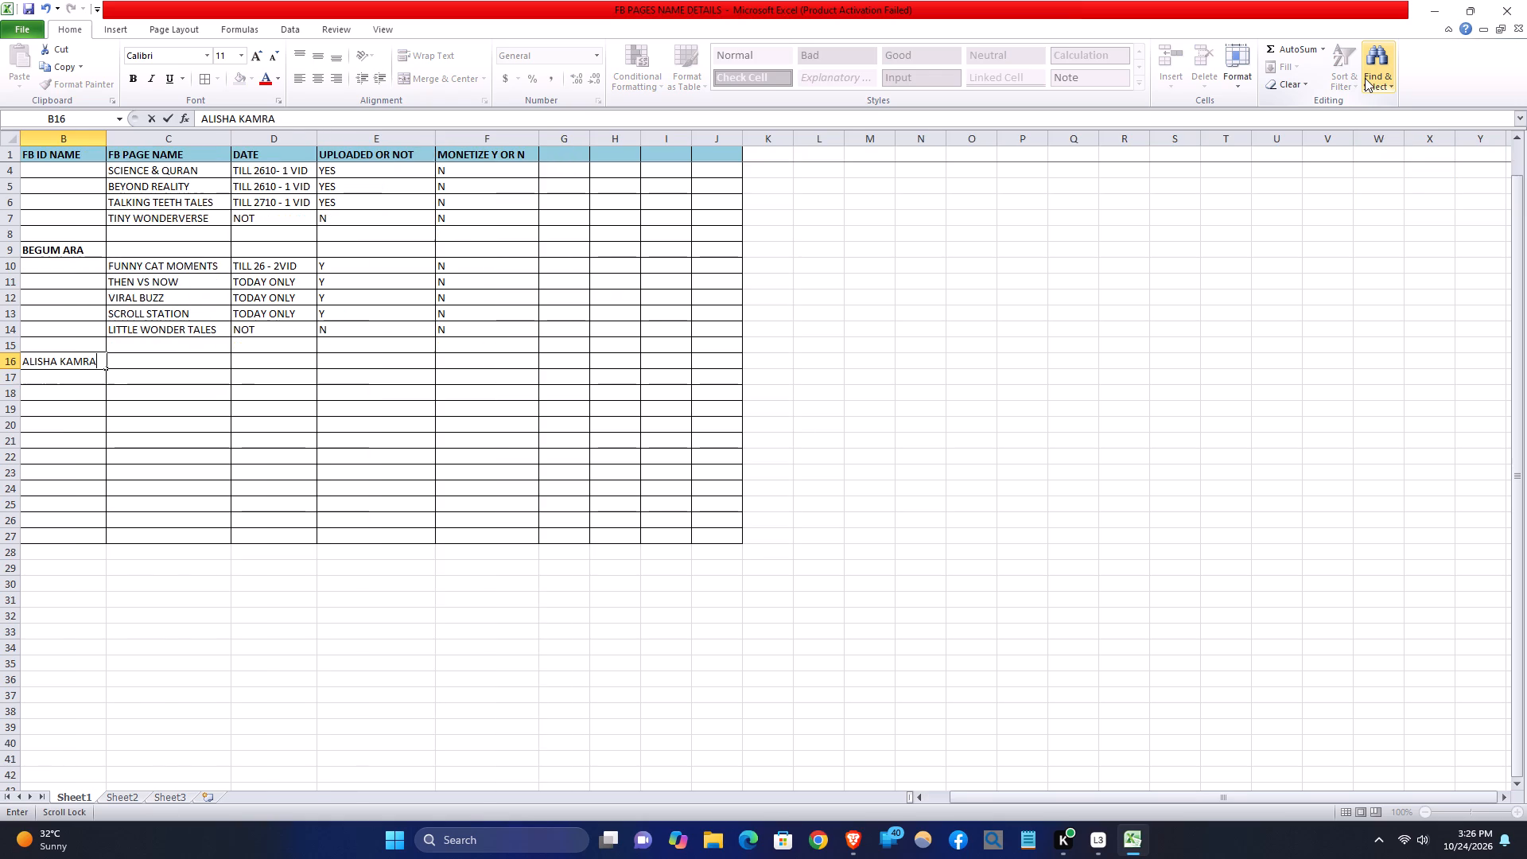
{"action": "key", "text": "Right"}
Enter FORGOTTEN CIVILIZATION as the FB page name in cell C17, one row below the ID name.
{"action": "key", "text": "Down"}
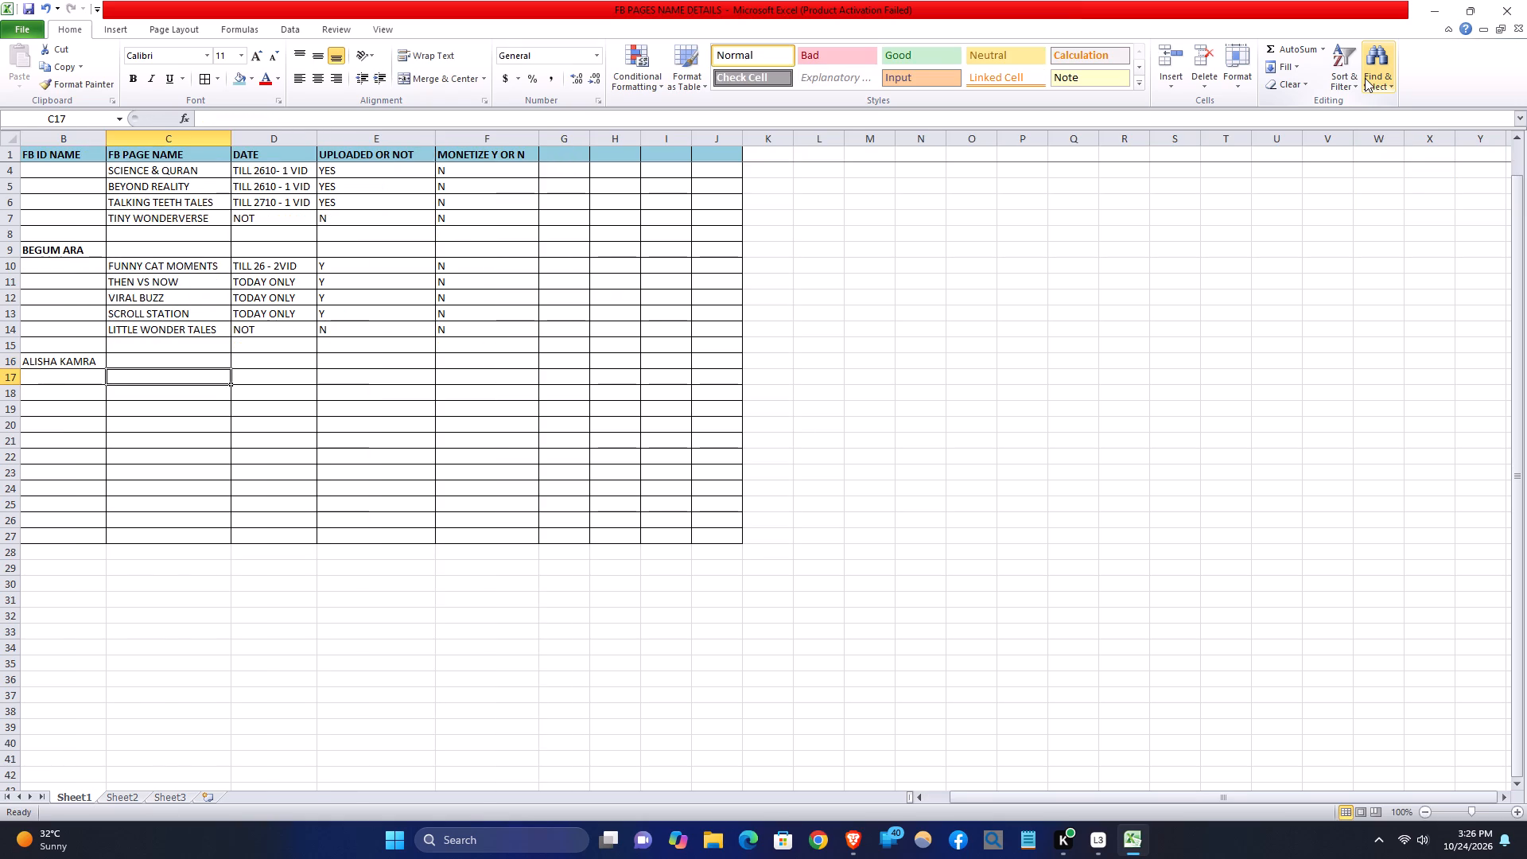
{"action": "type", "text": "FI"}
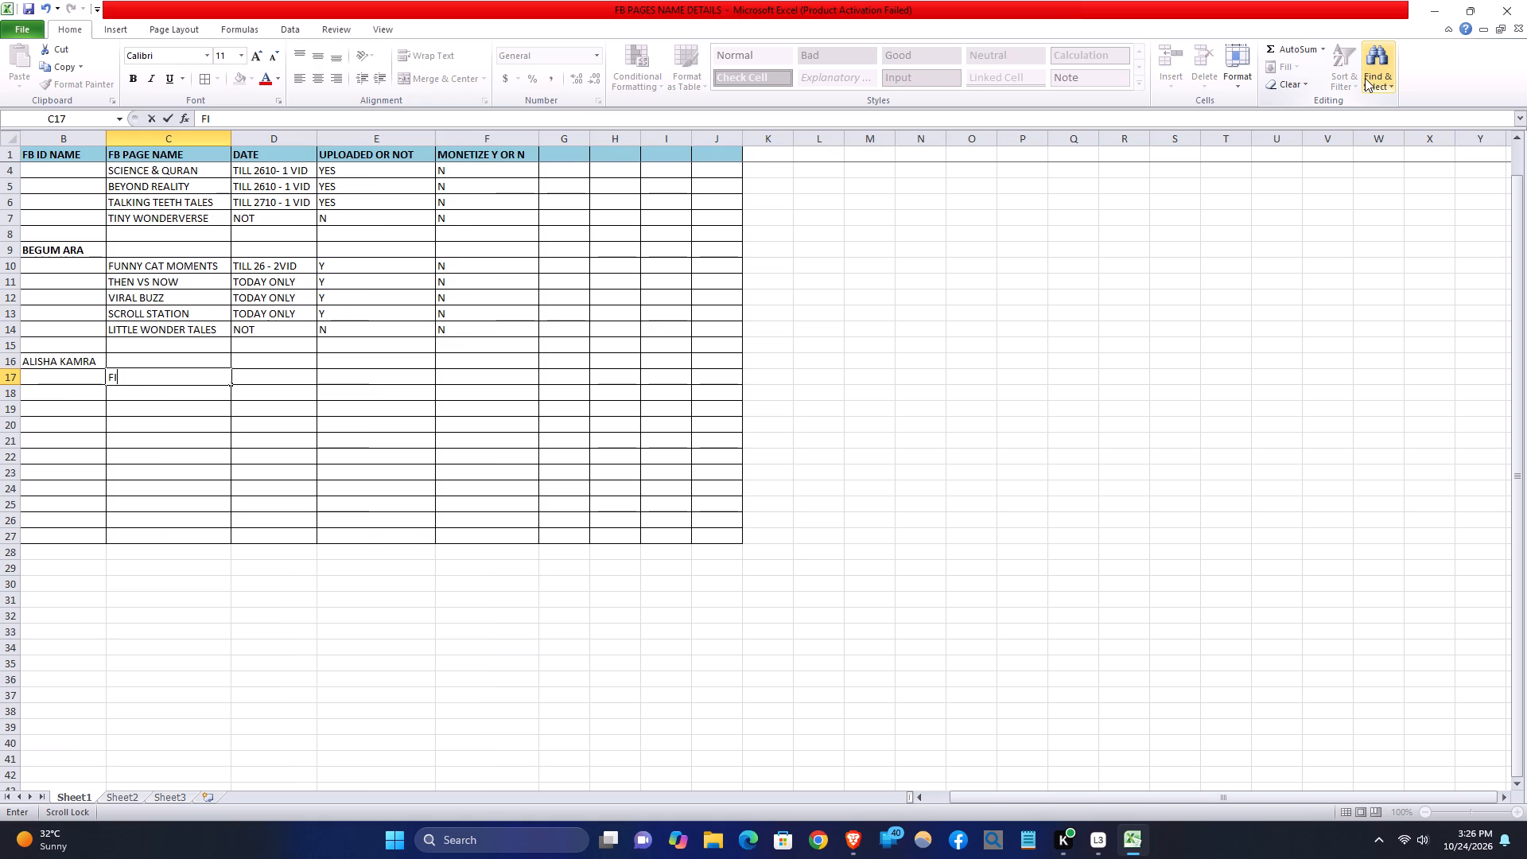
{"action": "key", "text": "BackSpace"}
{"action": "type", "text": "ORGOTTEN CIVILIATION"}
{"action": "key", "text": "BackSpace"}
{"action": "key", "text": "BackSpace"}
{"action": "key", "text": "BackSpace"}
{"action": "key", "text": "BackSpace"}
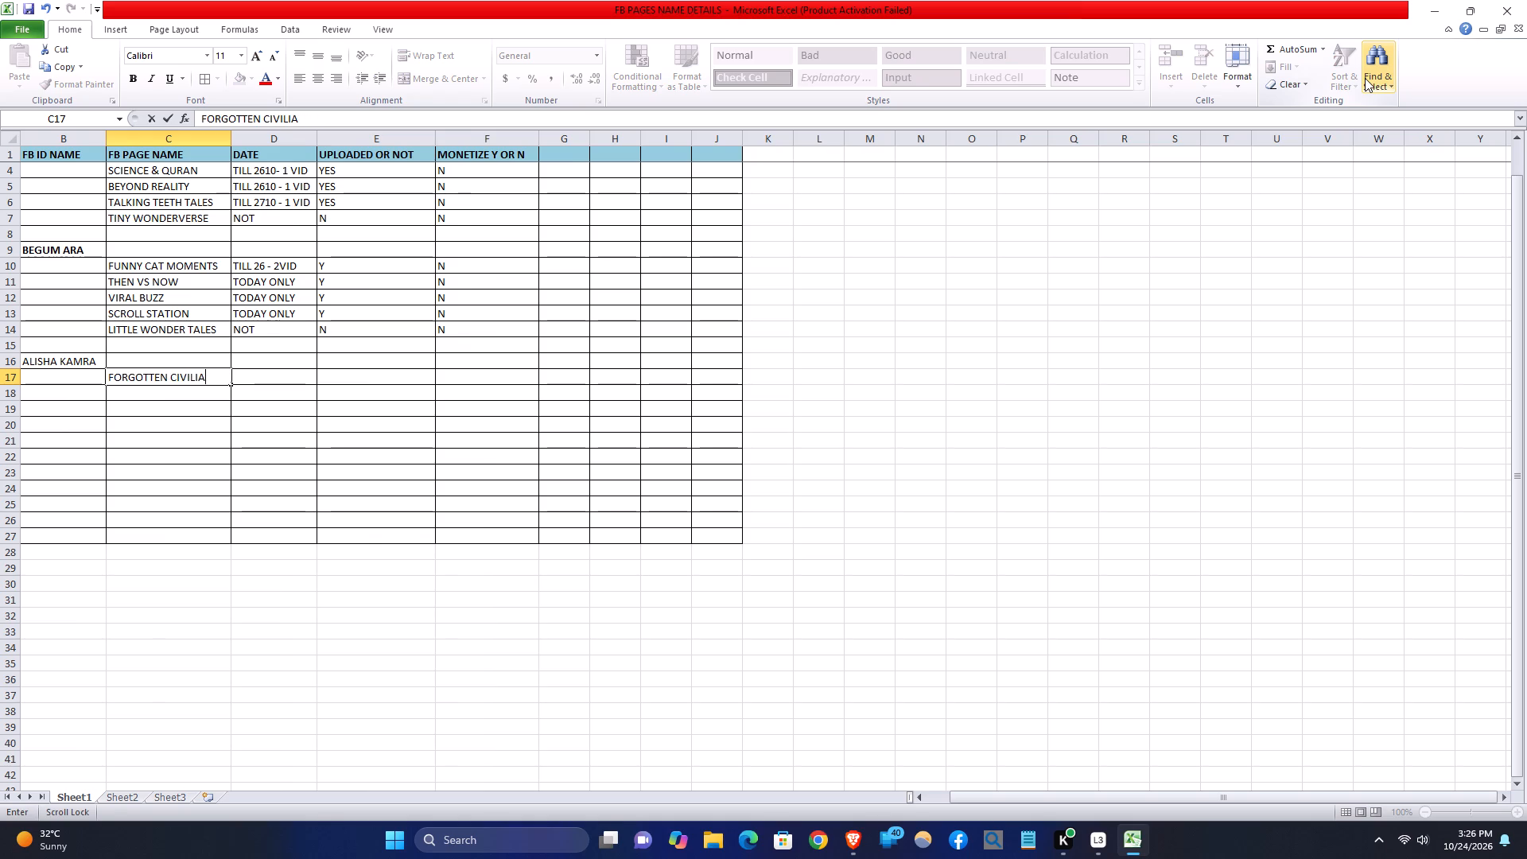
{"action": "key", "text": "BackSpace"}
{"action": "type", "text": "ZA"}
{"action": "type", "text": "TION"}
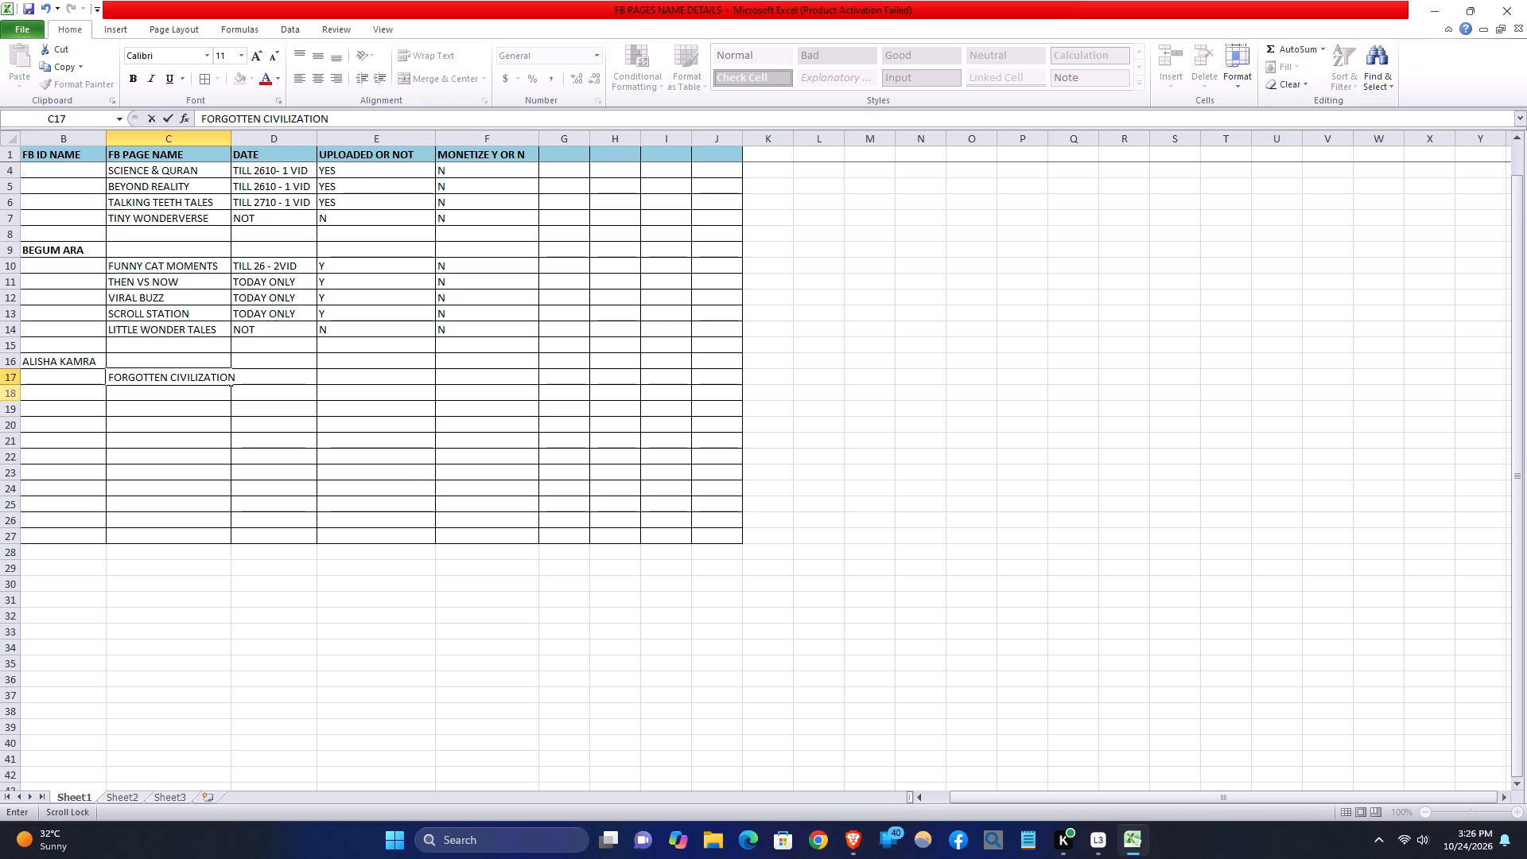
{"action": "left_click", "coordinate": [189, 425]}
Widen the FB PAGE NAME column so that FORGOTTEN CIVILIZATION fits inside its cell.
{"action": "left_click_drag", "start_coordinate": [227, 140], "coordinate": [228, 140]}
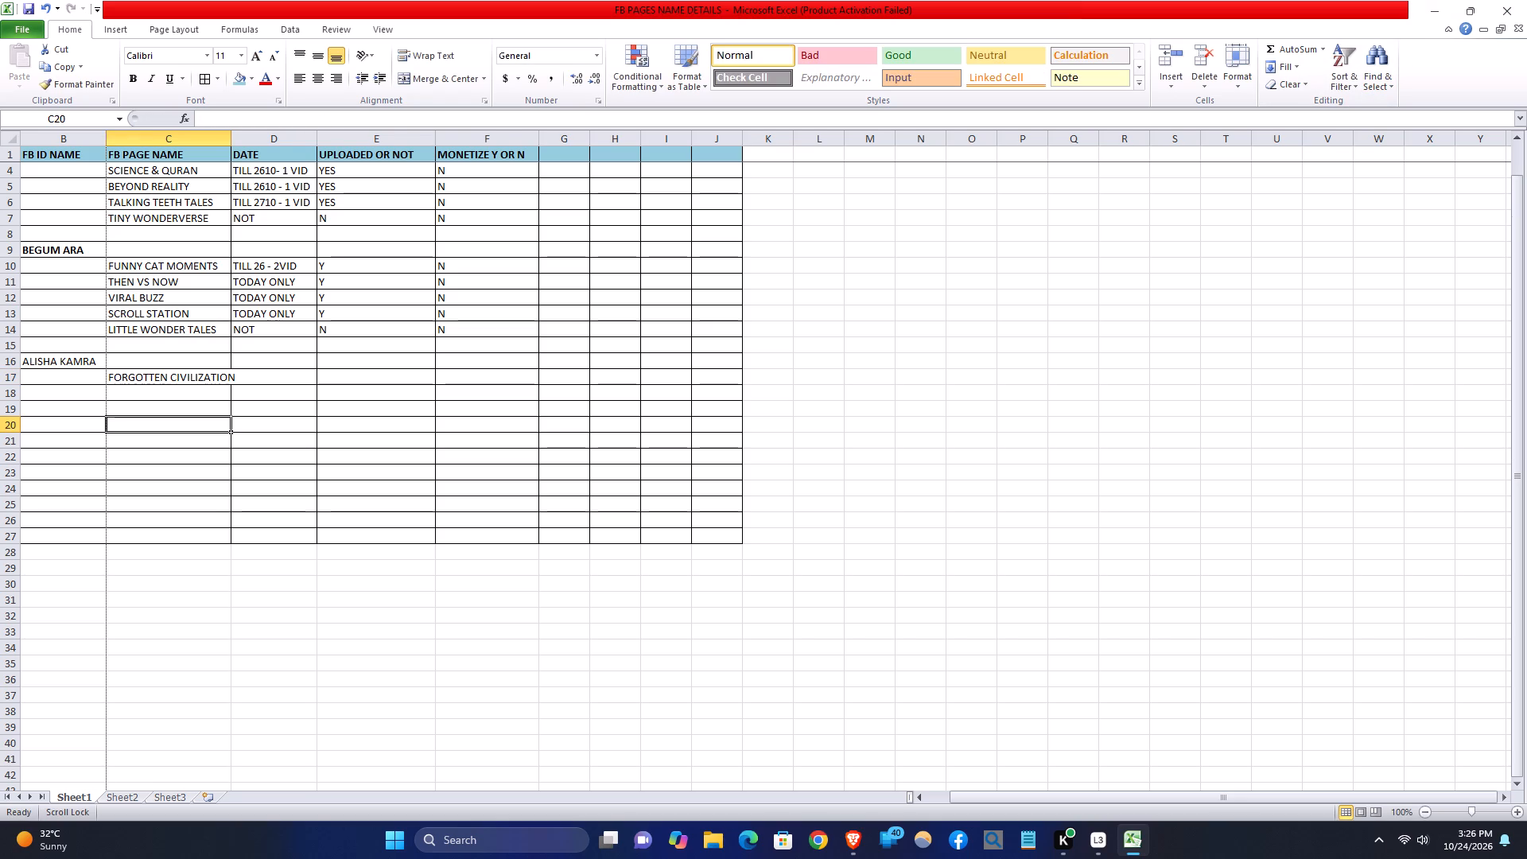
{"action": "left_click_drag", "start_coordinate": [228, 140], "coordinate": [251, 145]}
Recheck the page's planned content in the browser and enter TILL 25 - 1BID as its date in cell D17.
{"action": "left_click", "coordinate": [300, 379]}
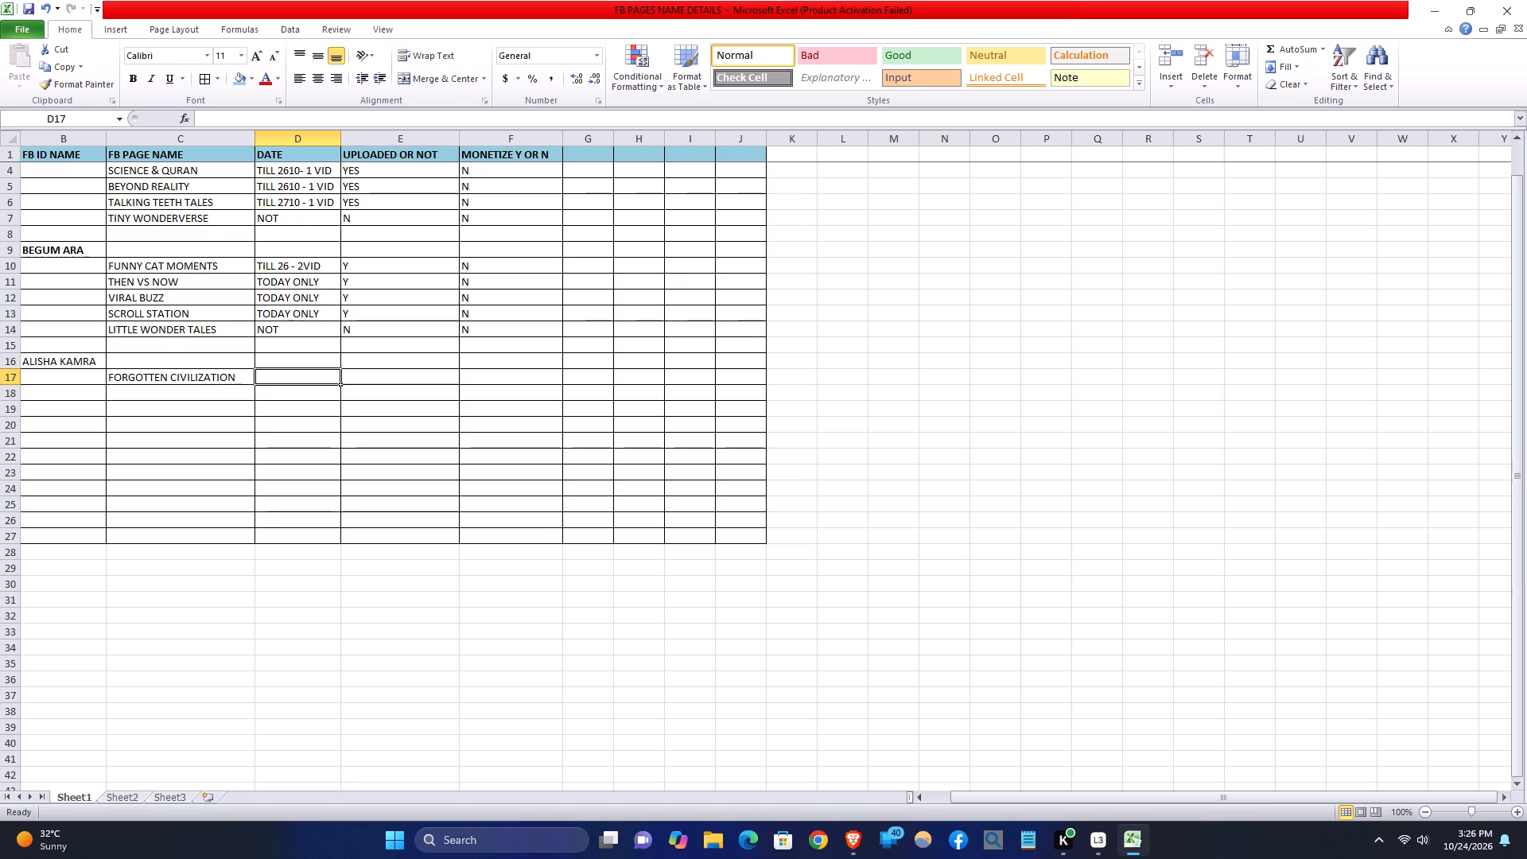
{"action": "key", "text": "alt+Tab"}
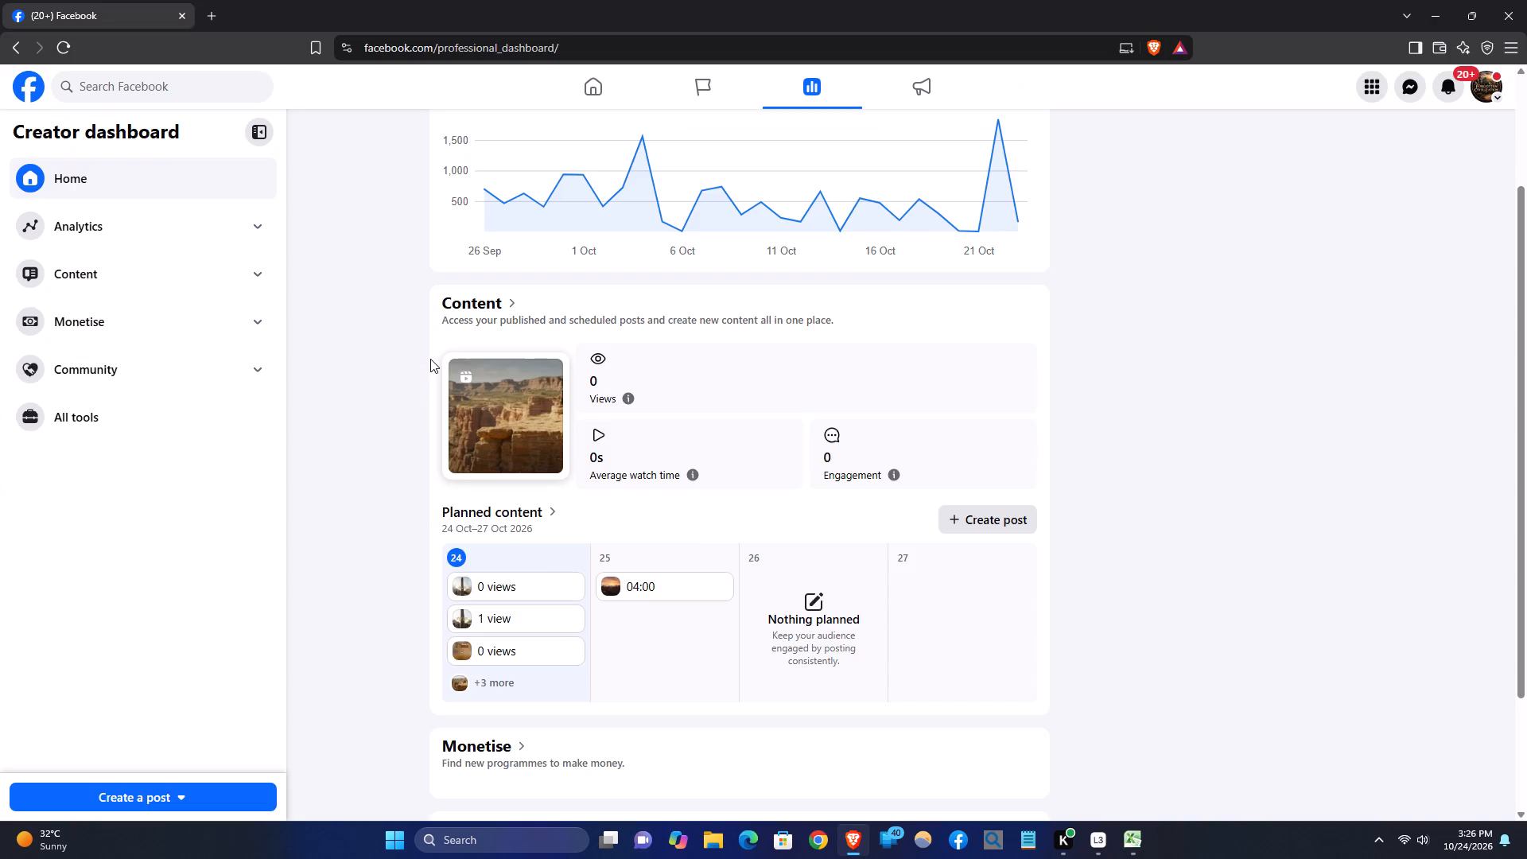
{"action": "key", "text": "alt+Tab"}
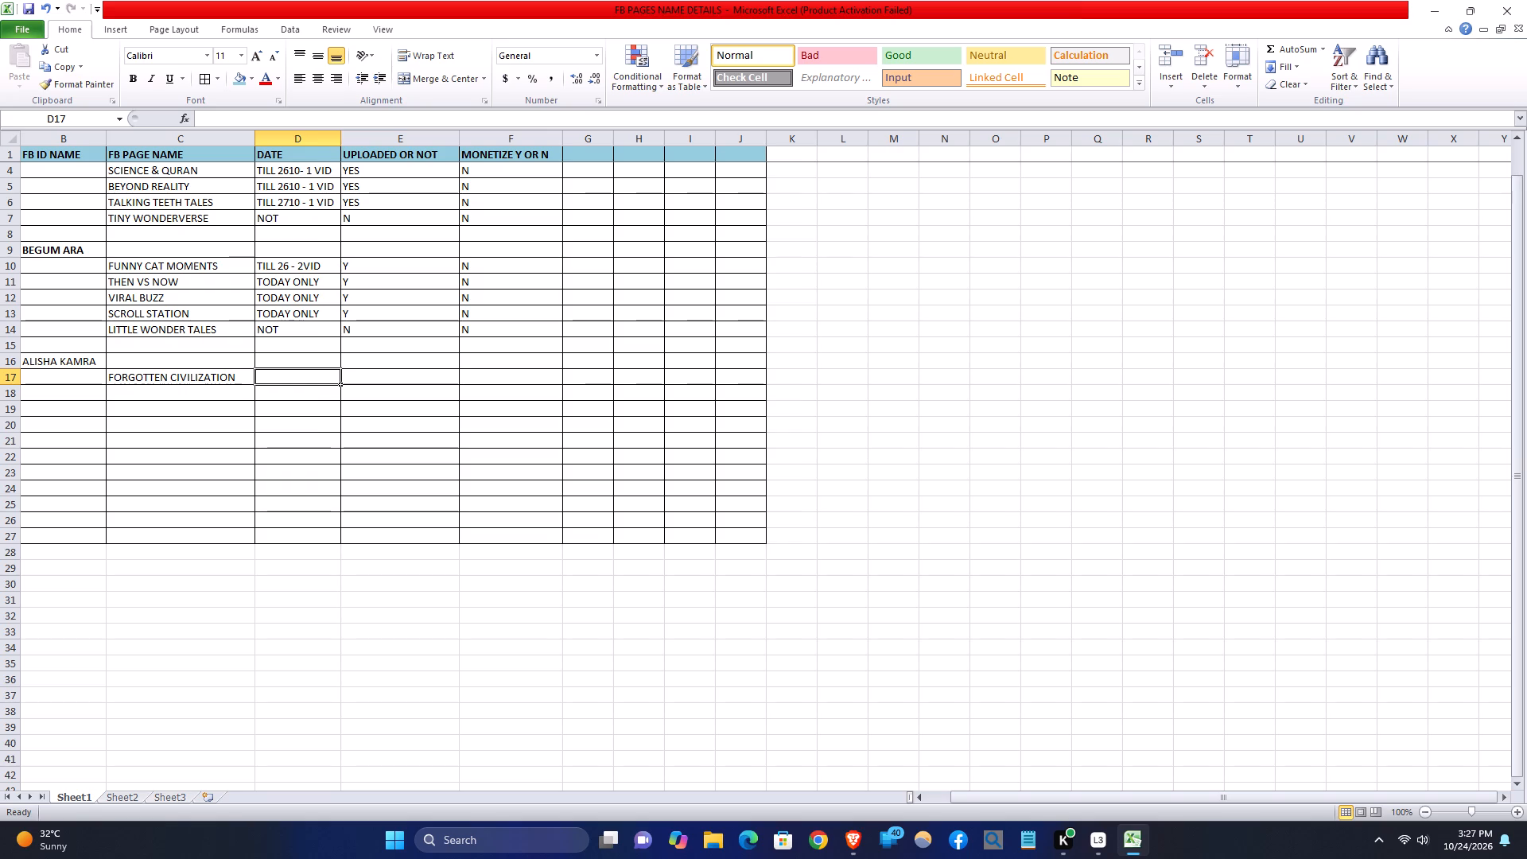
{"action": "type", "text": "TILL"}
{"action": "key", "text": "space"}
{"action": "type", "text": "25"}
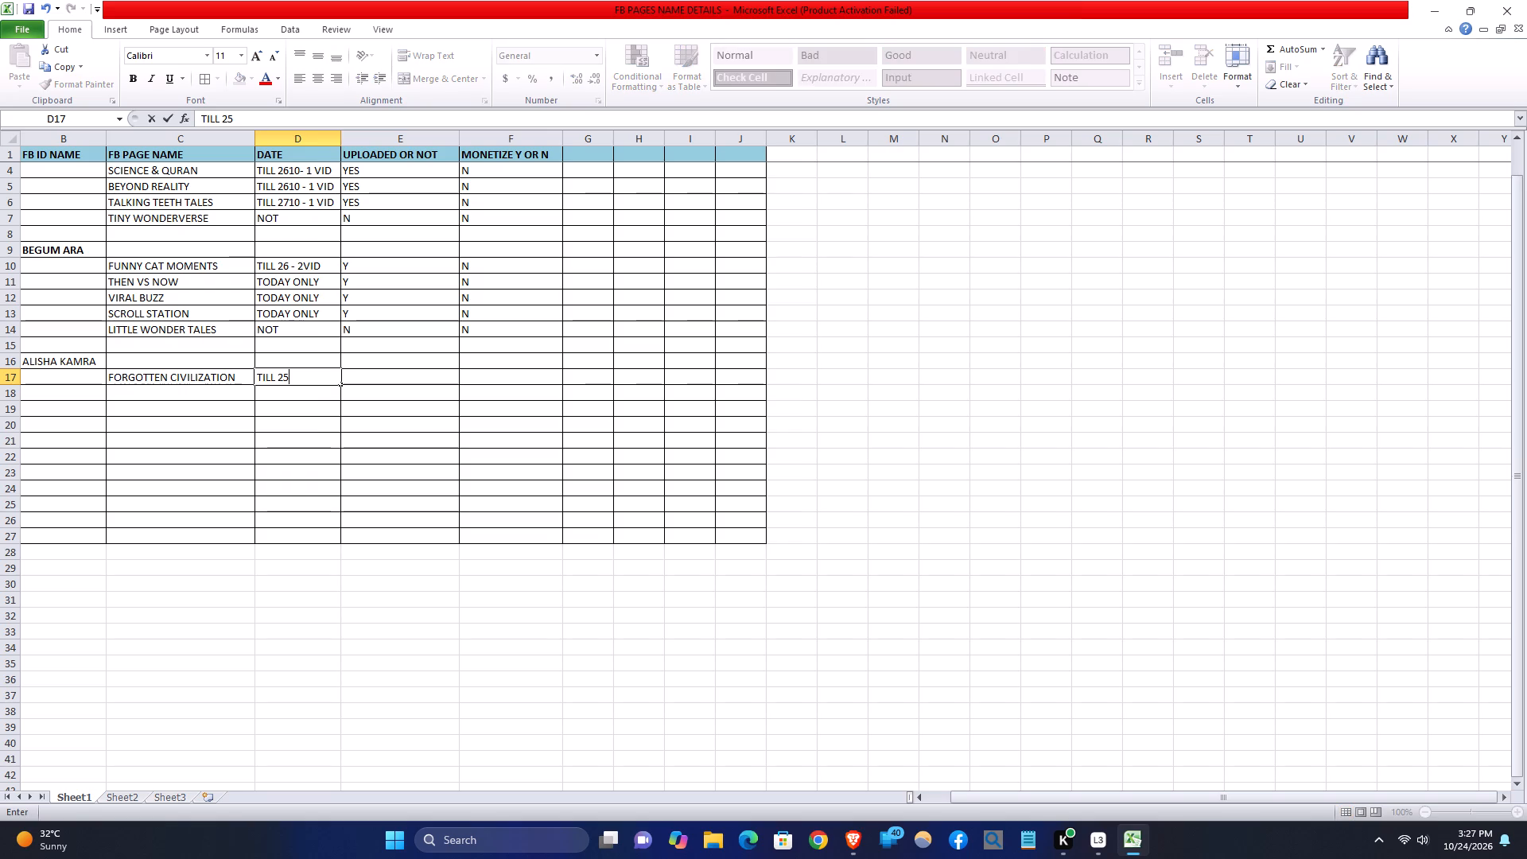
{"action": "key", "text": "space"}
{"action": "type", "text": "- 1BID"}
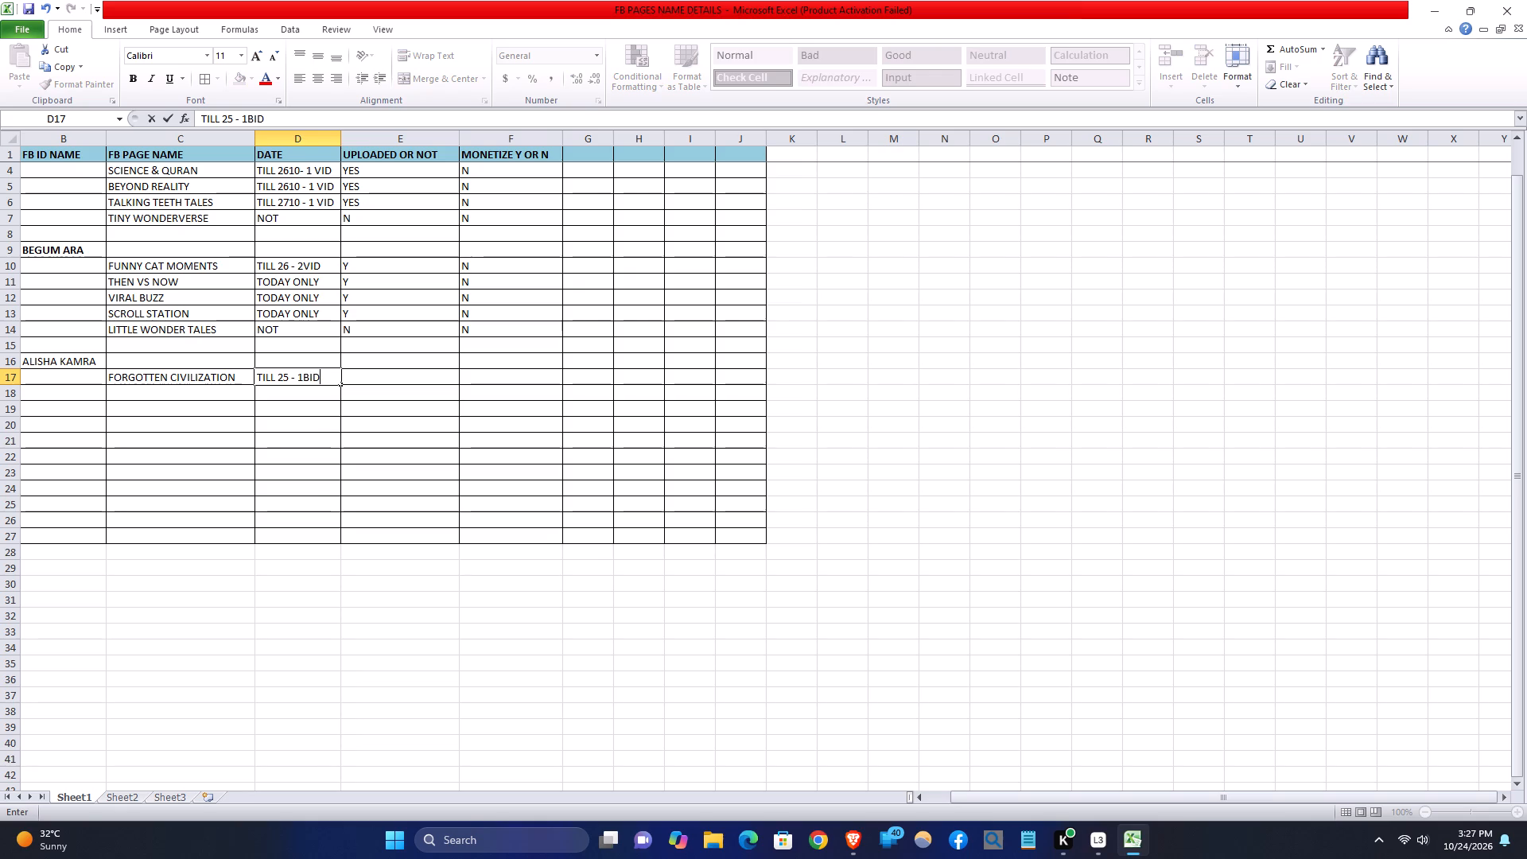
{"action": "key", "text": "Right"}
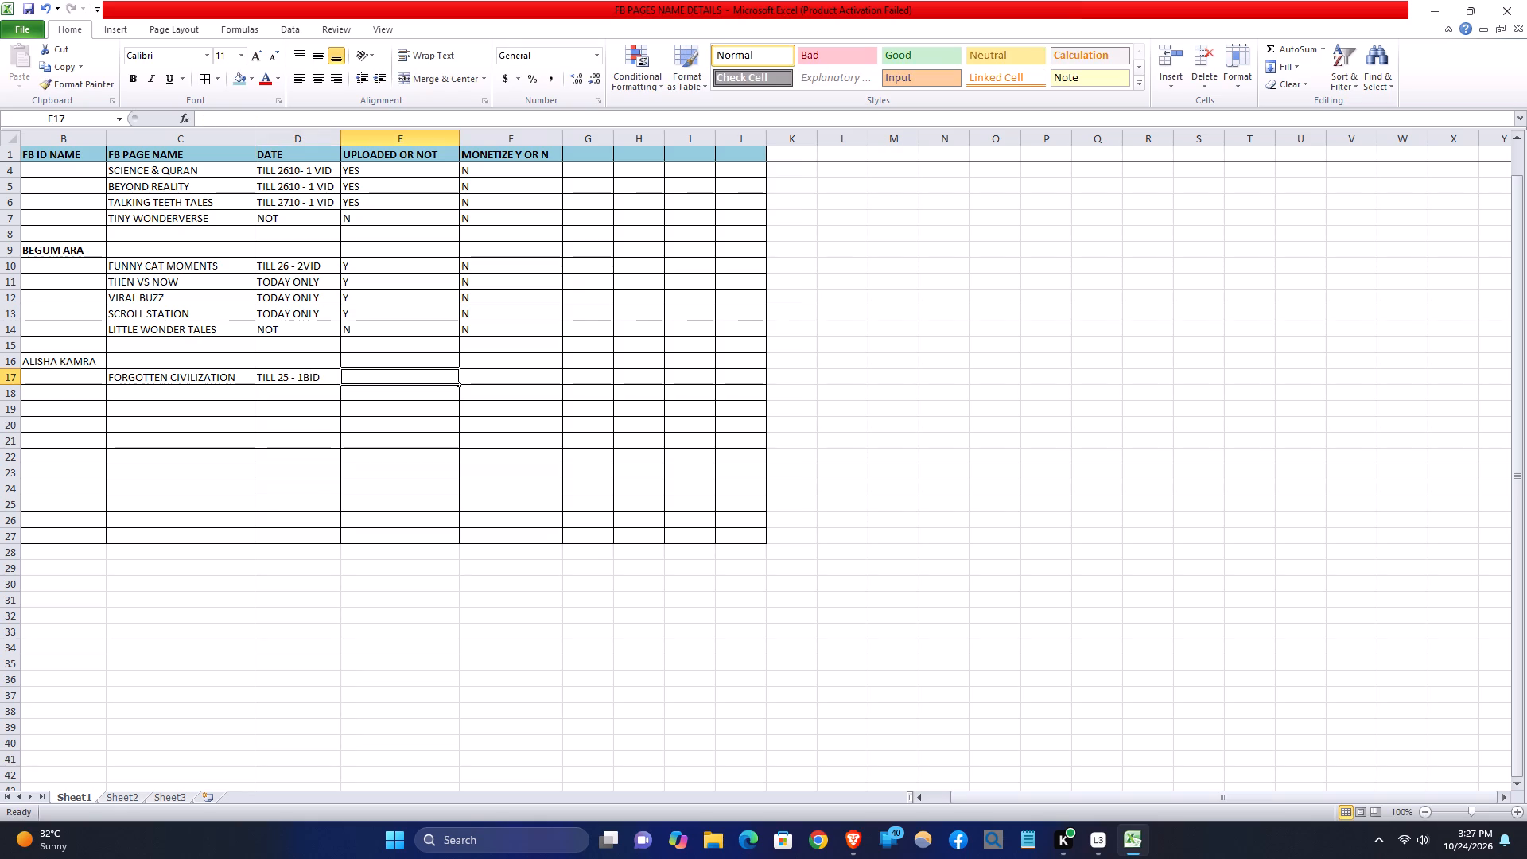
Complete the FORGOTTEN CIVILIZATION row with N as upload status and N as monetization status, and select cell C18.
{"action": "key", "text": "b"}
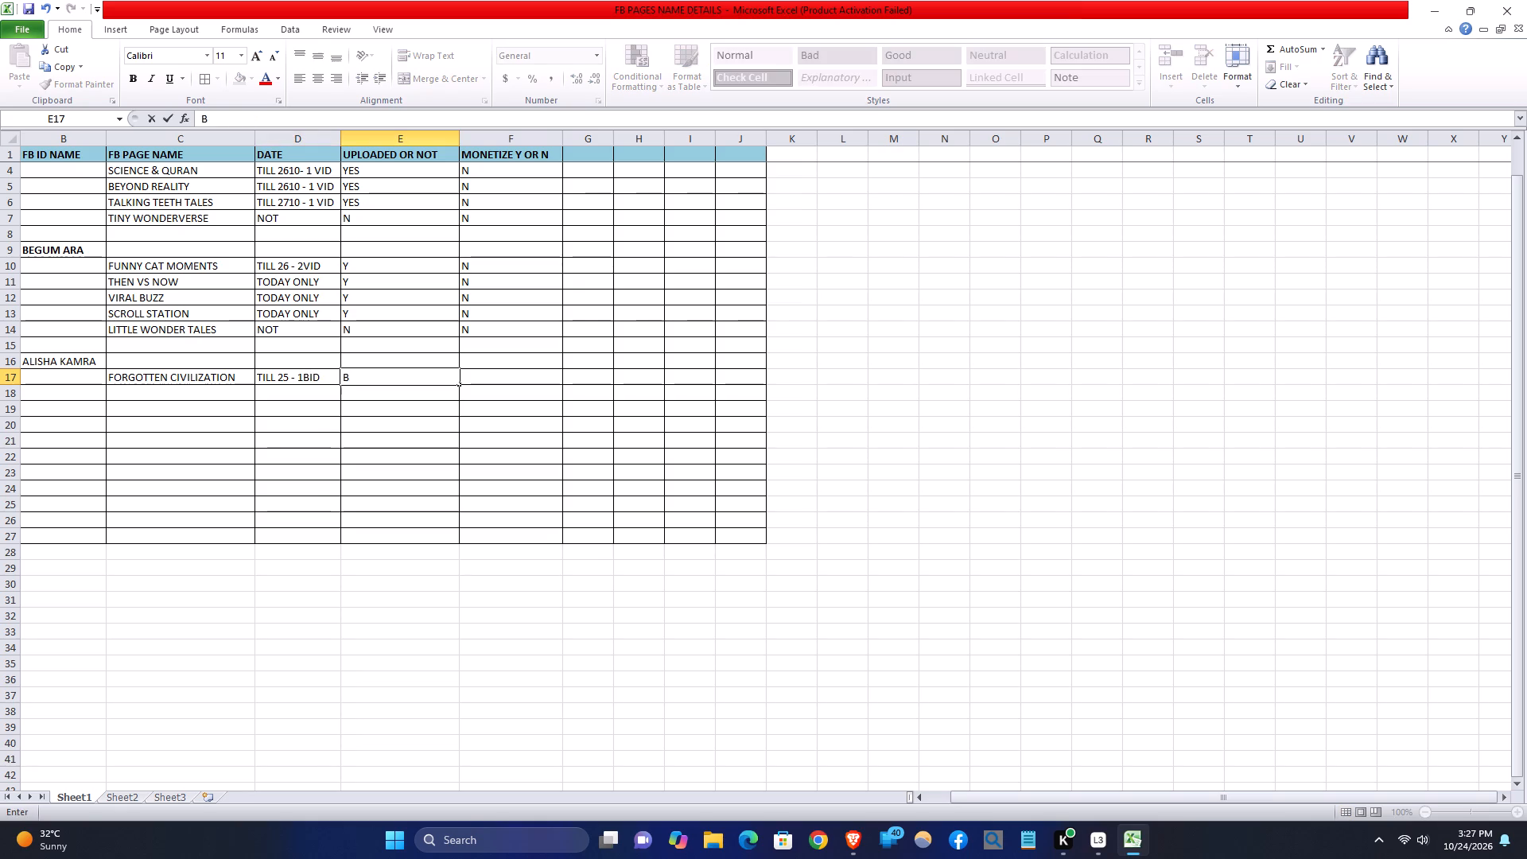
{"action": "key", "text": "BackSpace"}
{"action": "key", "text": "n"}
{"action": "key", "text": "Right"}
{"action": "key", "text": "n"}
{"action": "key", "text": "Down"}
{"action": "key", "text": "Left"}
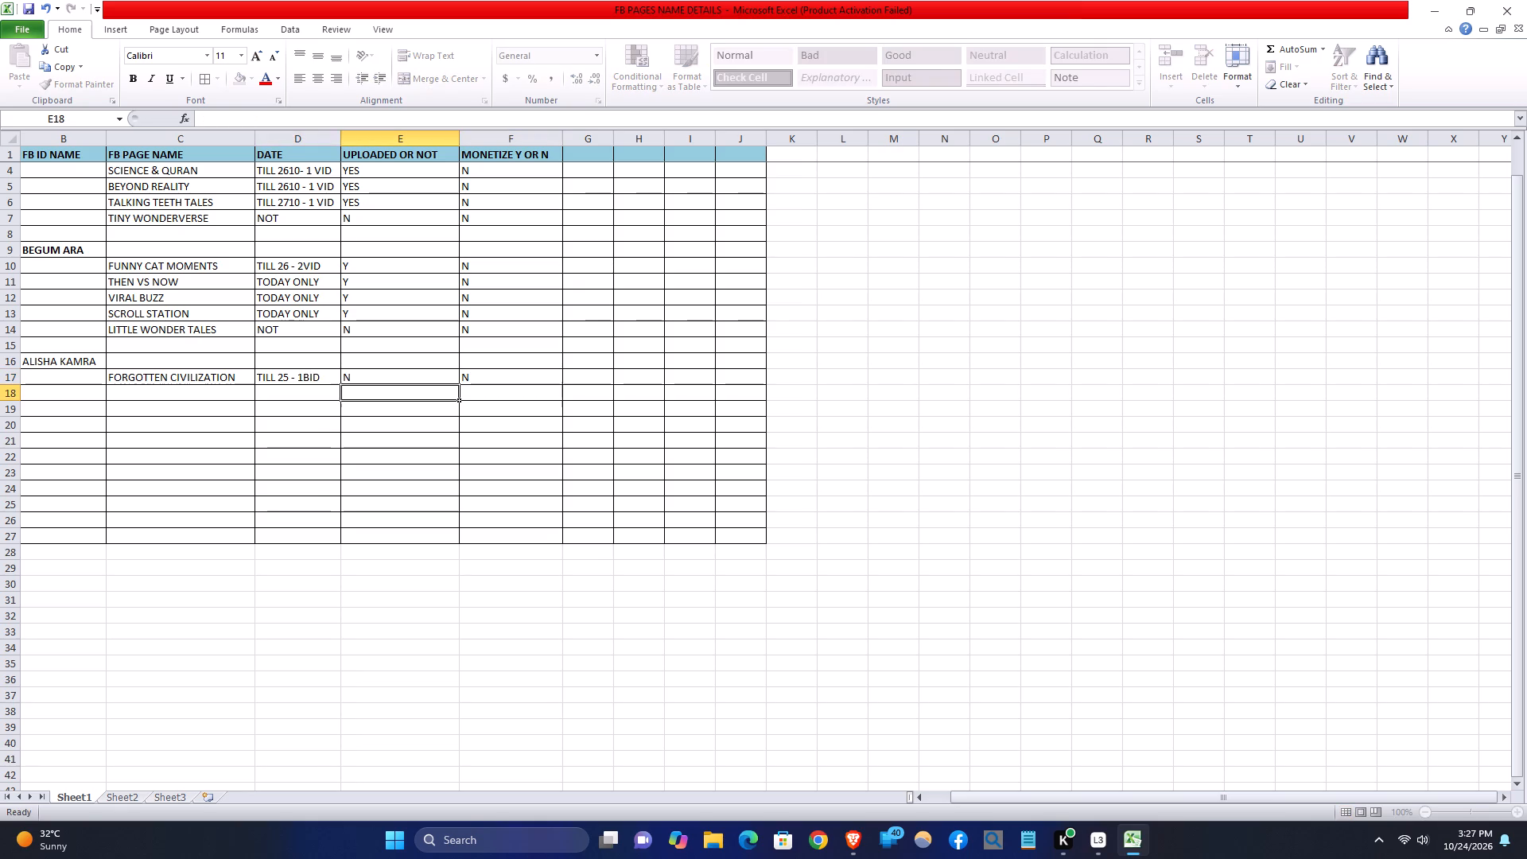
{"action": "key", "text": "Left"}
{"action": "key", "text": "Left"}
In the browser, send follow invitations to everyone who reacted to the Ancient Underground City and roman concrete posts of Forgotten civilzations.
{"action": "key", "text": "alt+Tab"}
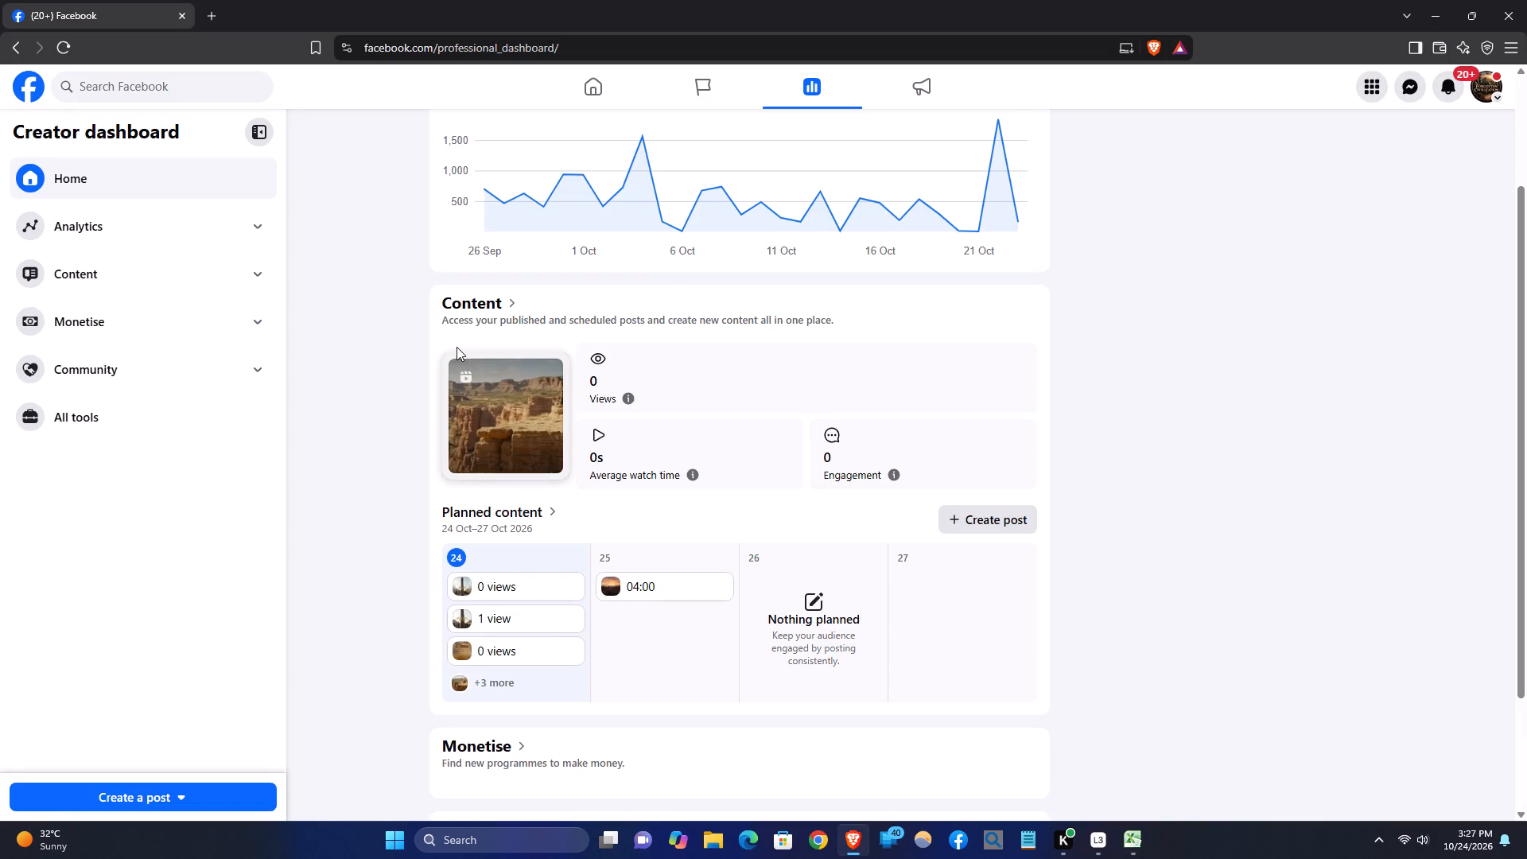
{"action": "left_click", "coordinate": [77, 367]}
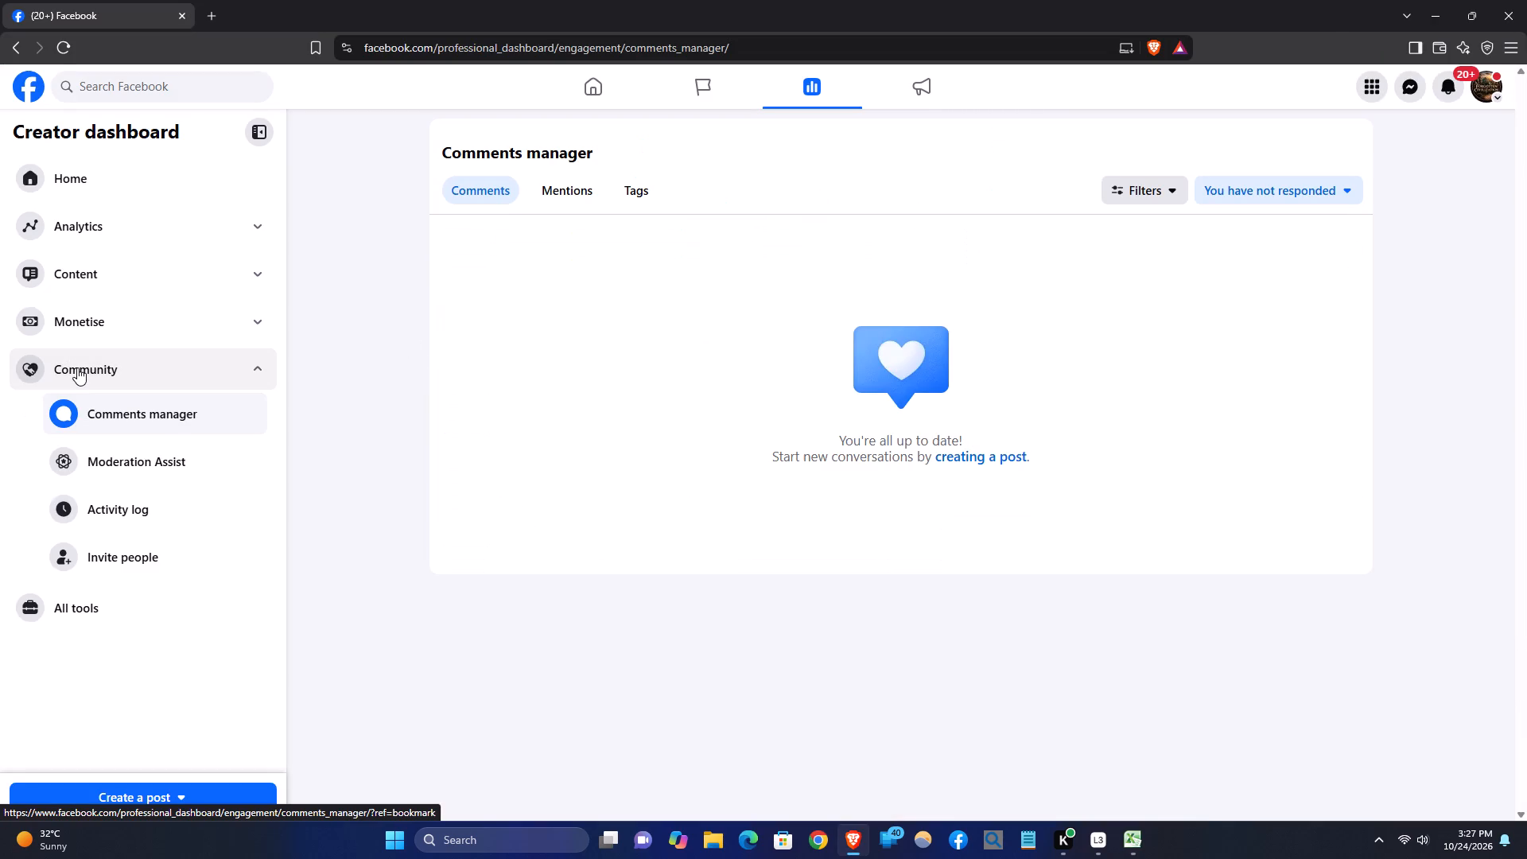
{"action": "left_click", "coordinate": [162, 554]}
{"action": "left_click", "coordinate": [972, 192]}
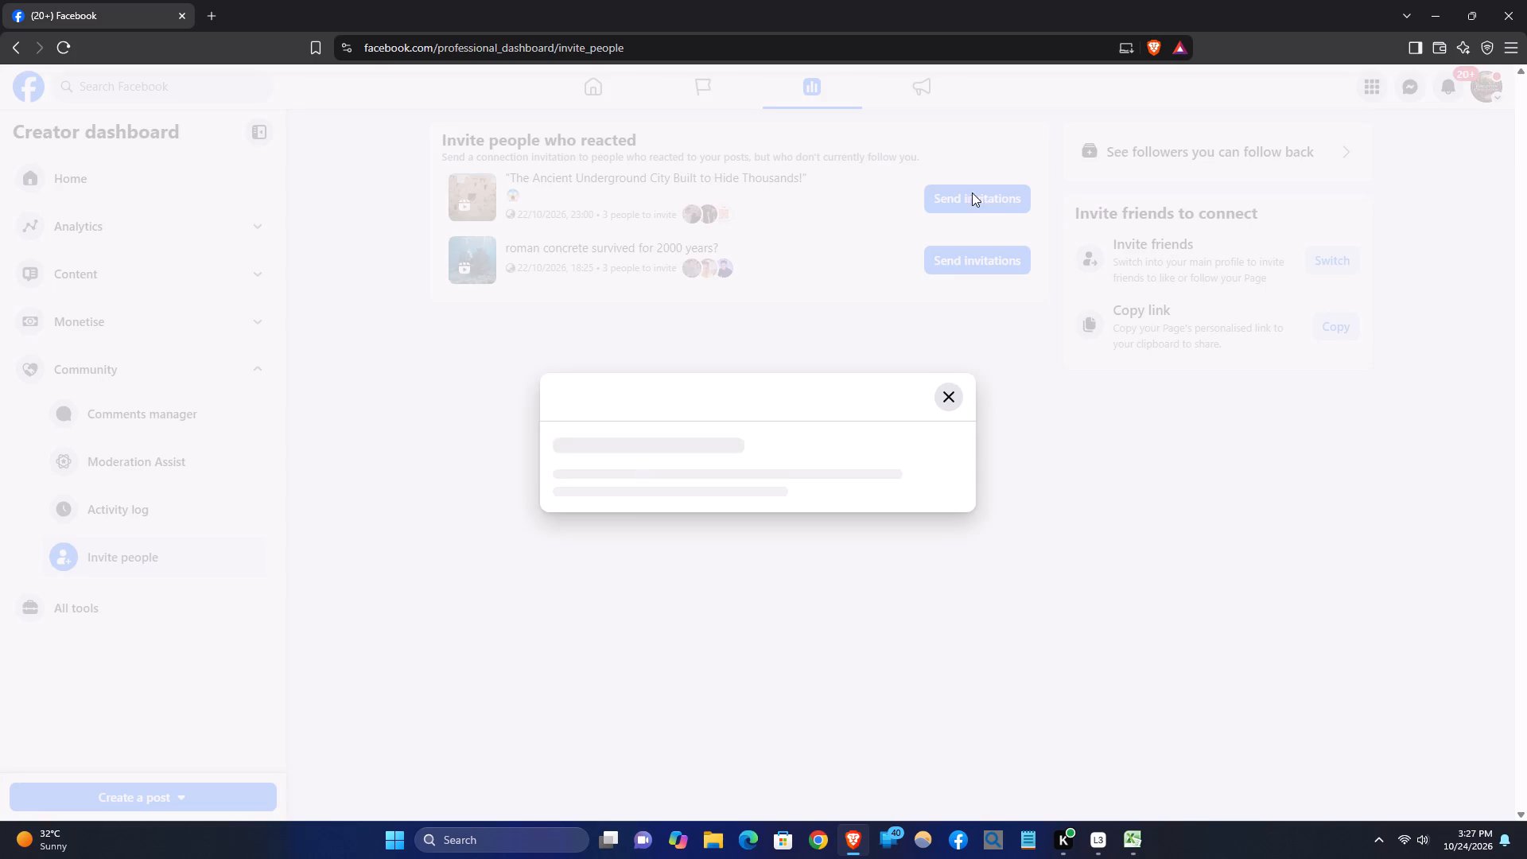
{"action": "left_click", "coordinate": [958, 383]}
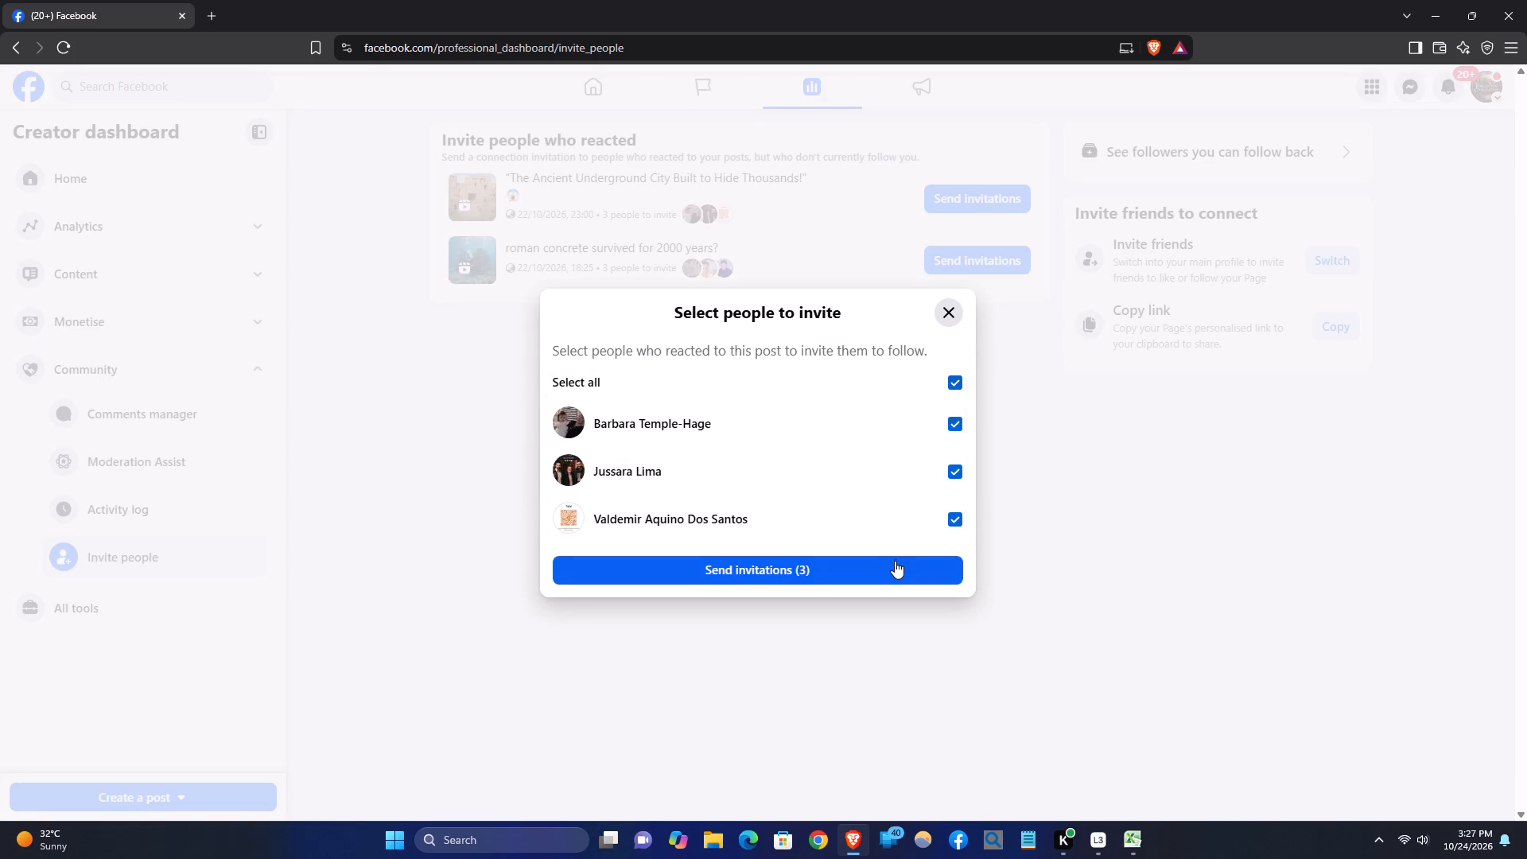
{"action": "left_click", "coordinate": [895, 561]}
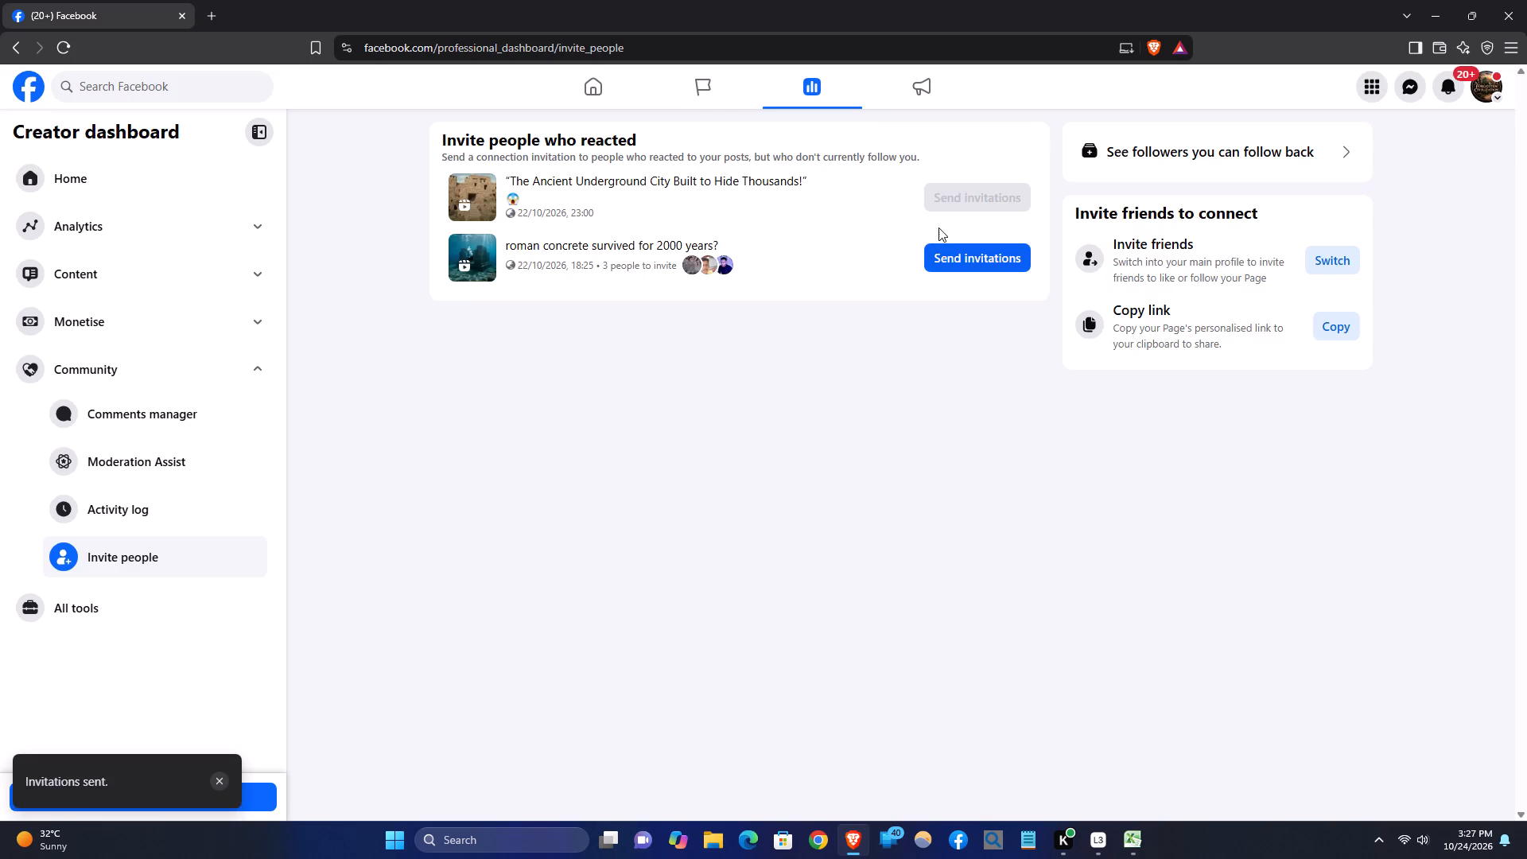
{"action": "left_click", "coordinate": [942, 258]}
{"action": "left_click", "coordinate": [953, 383]}
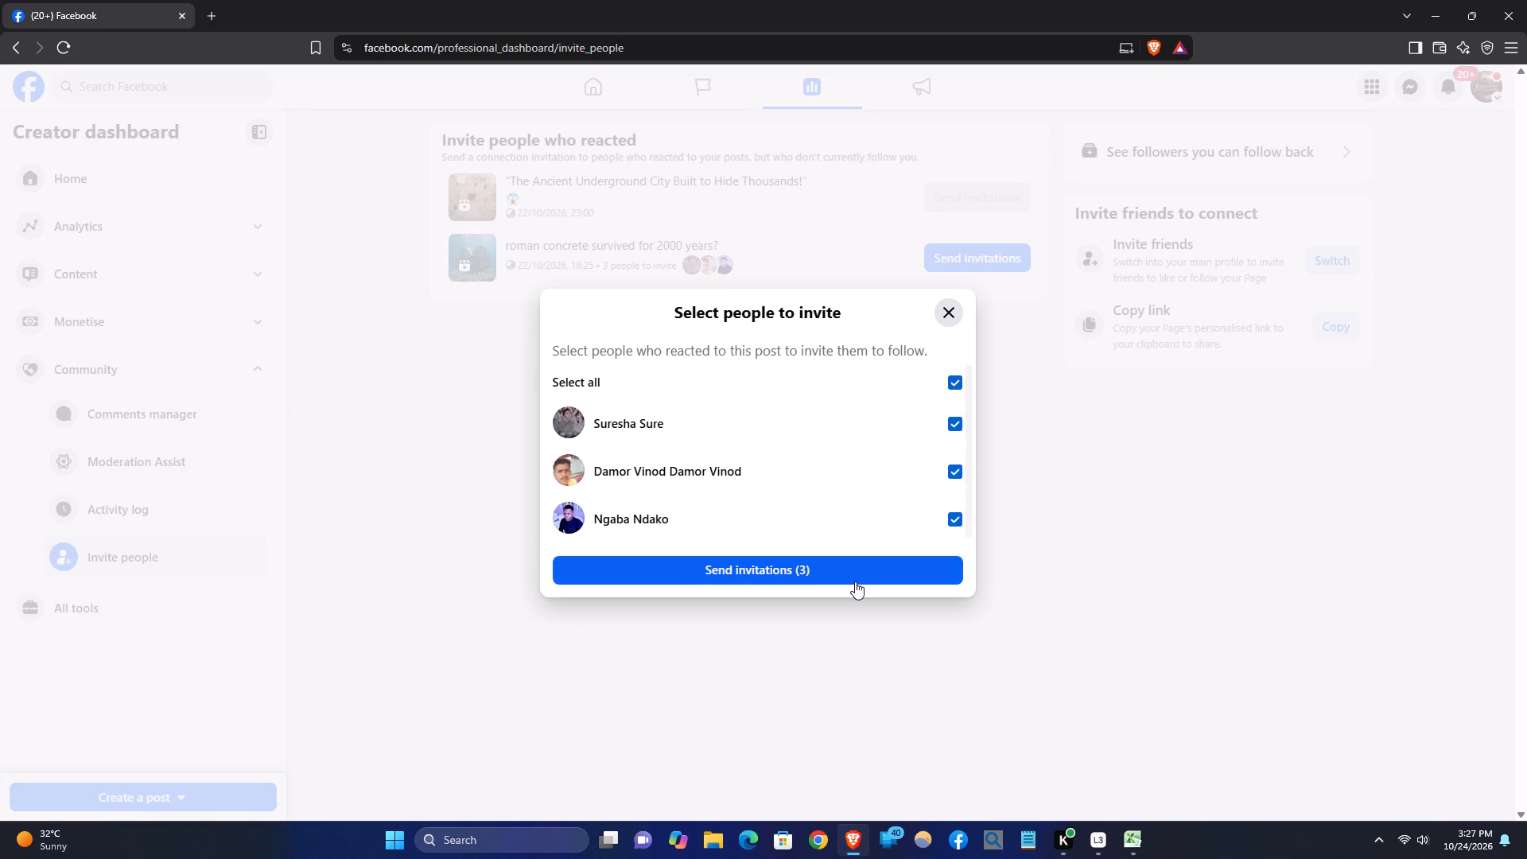
{"action": "left_click", "coordinate": [855, 577]}
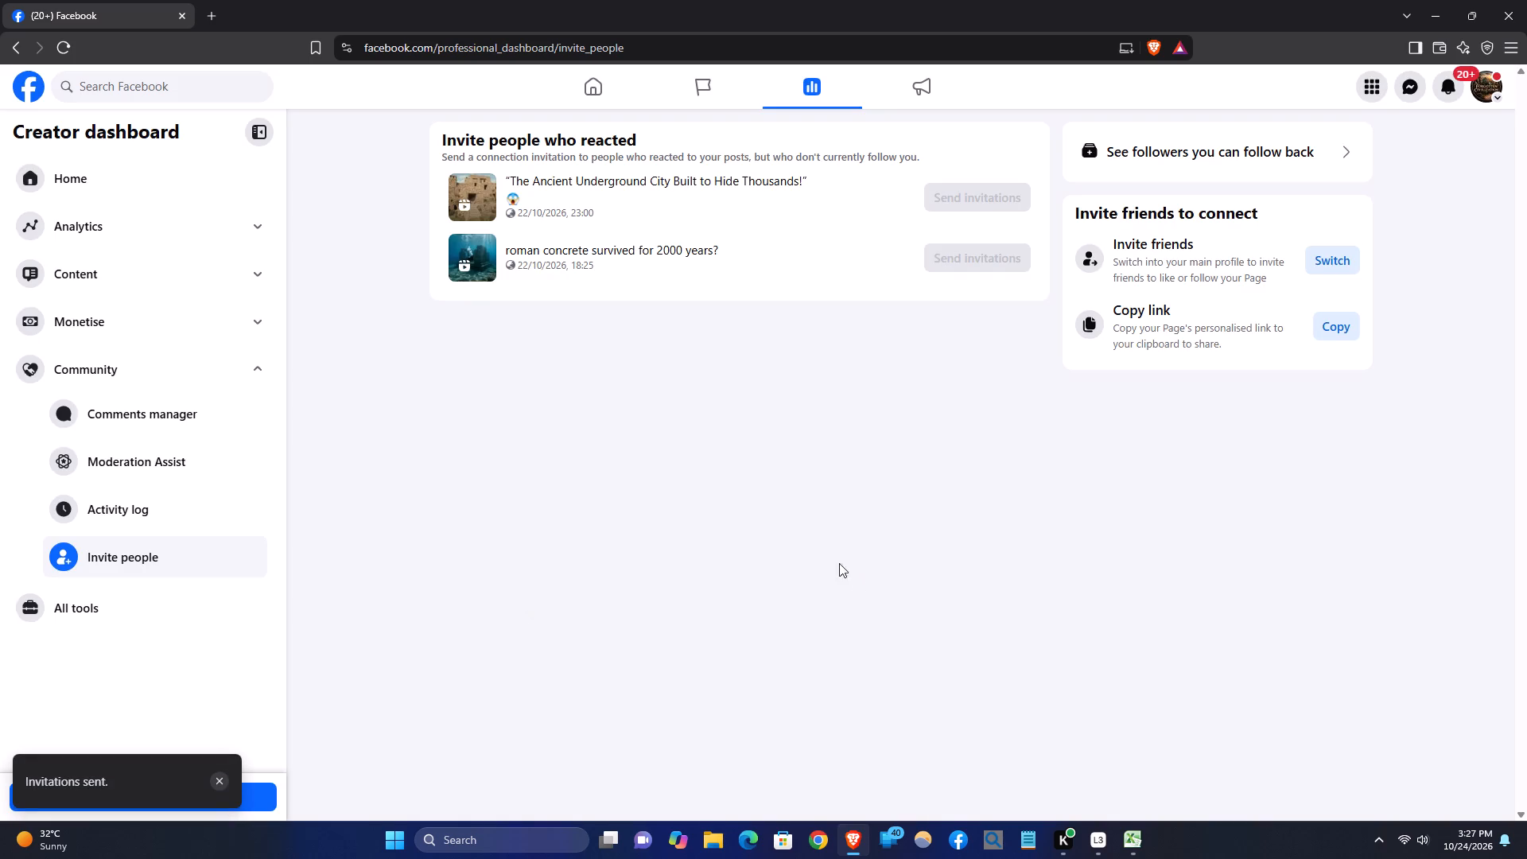
Return to the creator dashboard home of Forgotten civilzations and review its analytics, planned content, monetisation and community sections.
{"action": "left_click", "coordinate": [142, 377]}
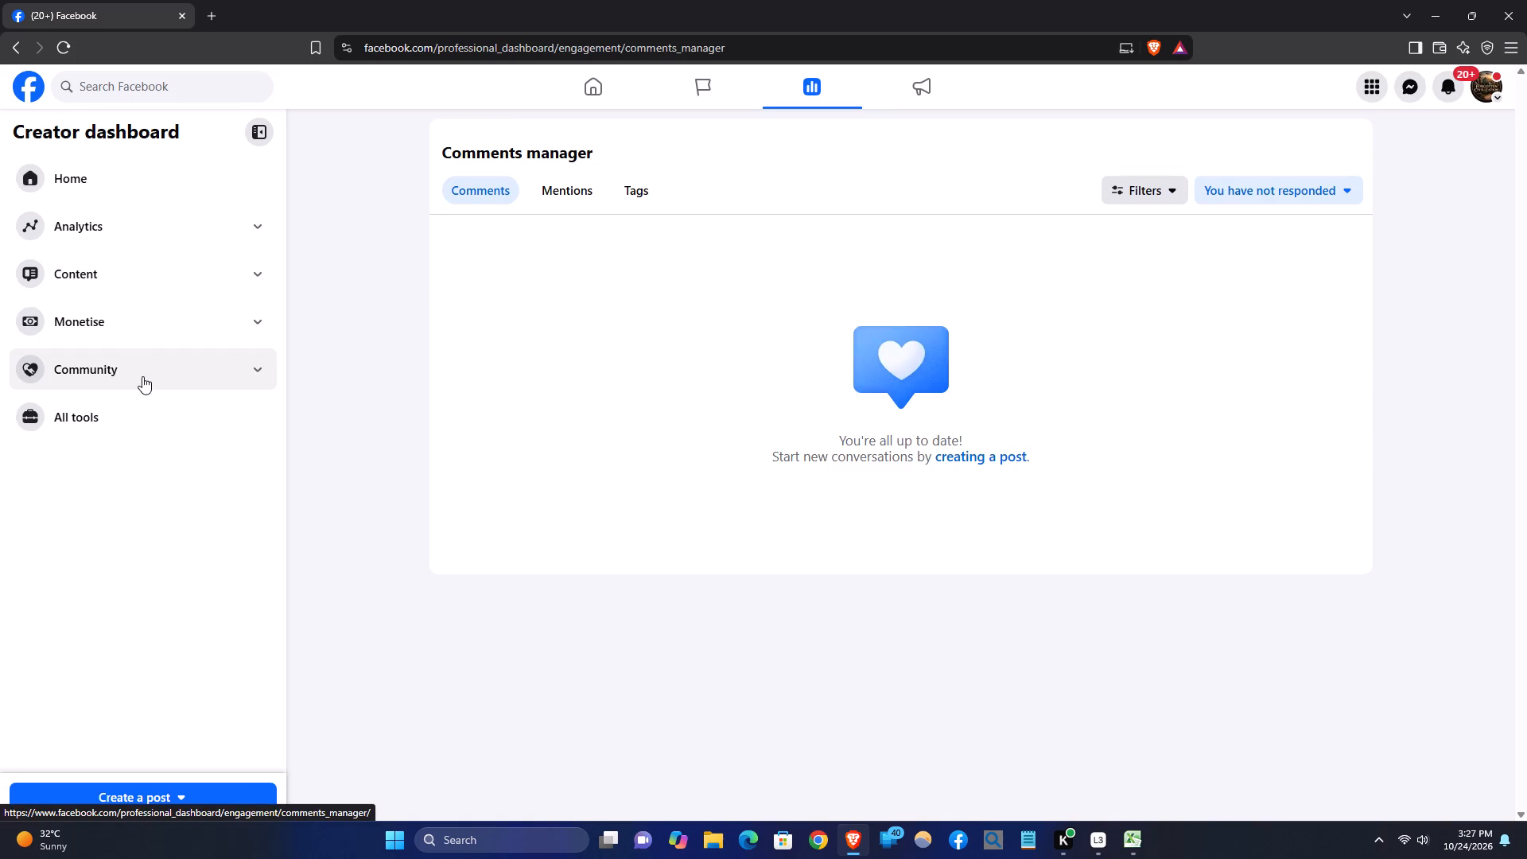
{"action": "left_click", "coordinate": [173, 185]}
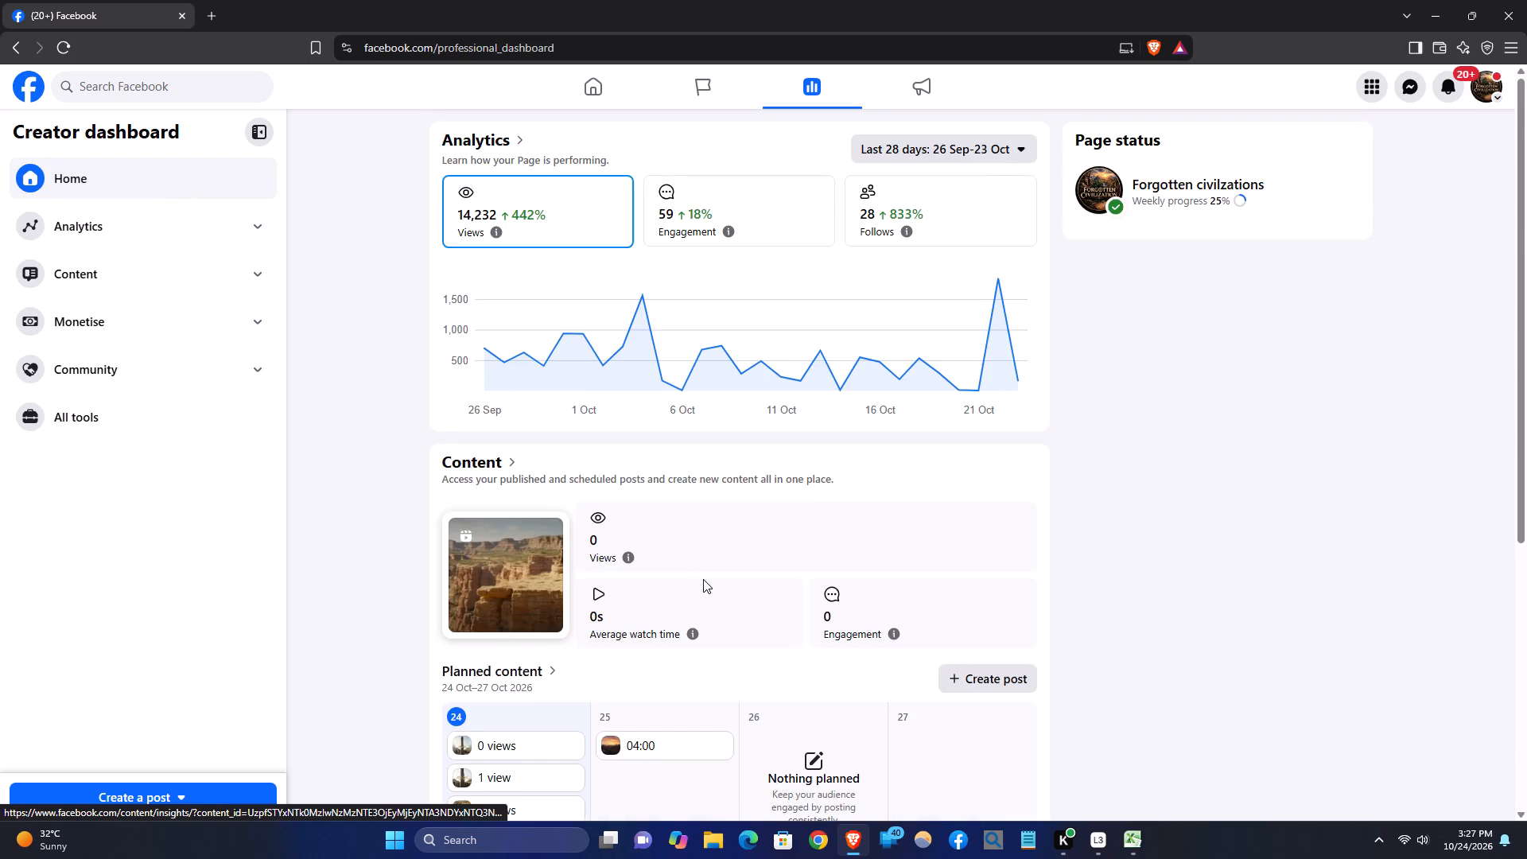
{"action": "scroll", "coordinate": [704, 561], "scroll_direction": "down", "scroll_amount": 11}
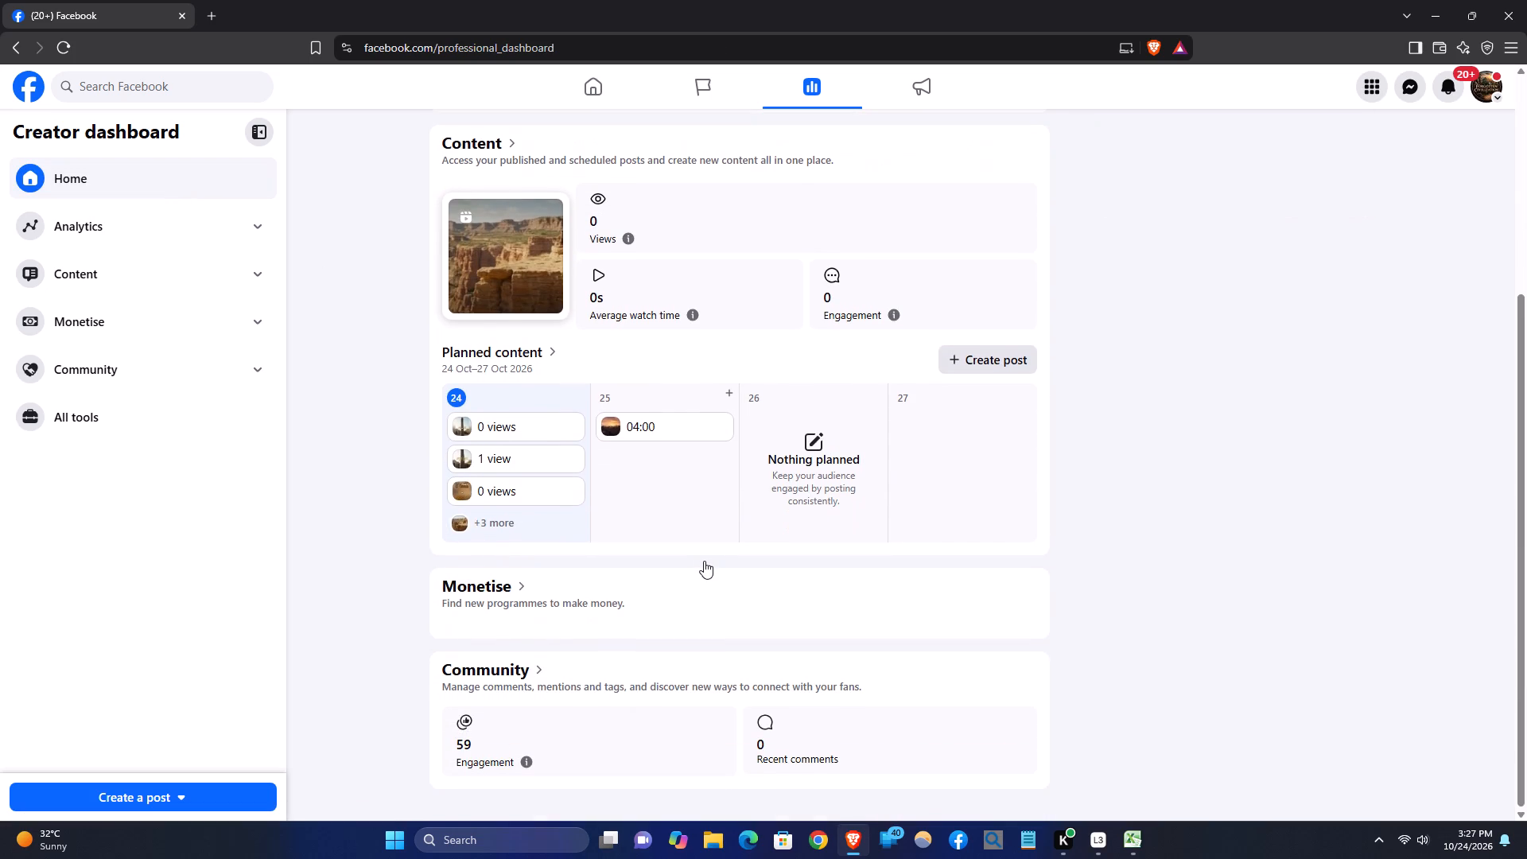
{"action": "scroll", "coordinate": [704, 561], "scroll_direction": "up", "scroll_amount": 9}
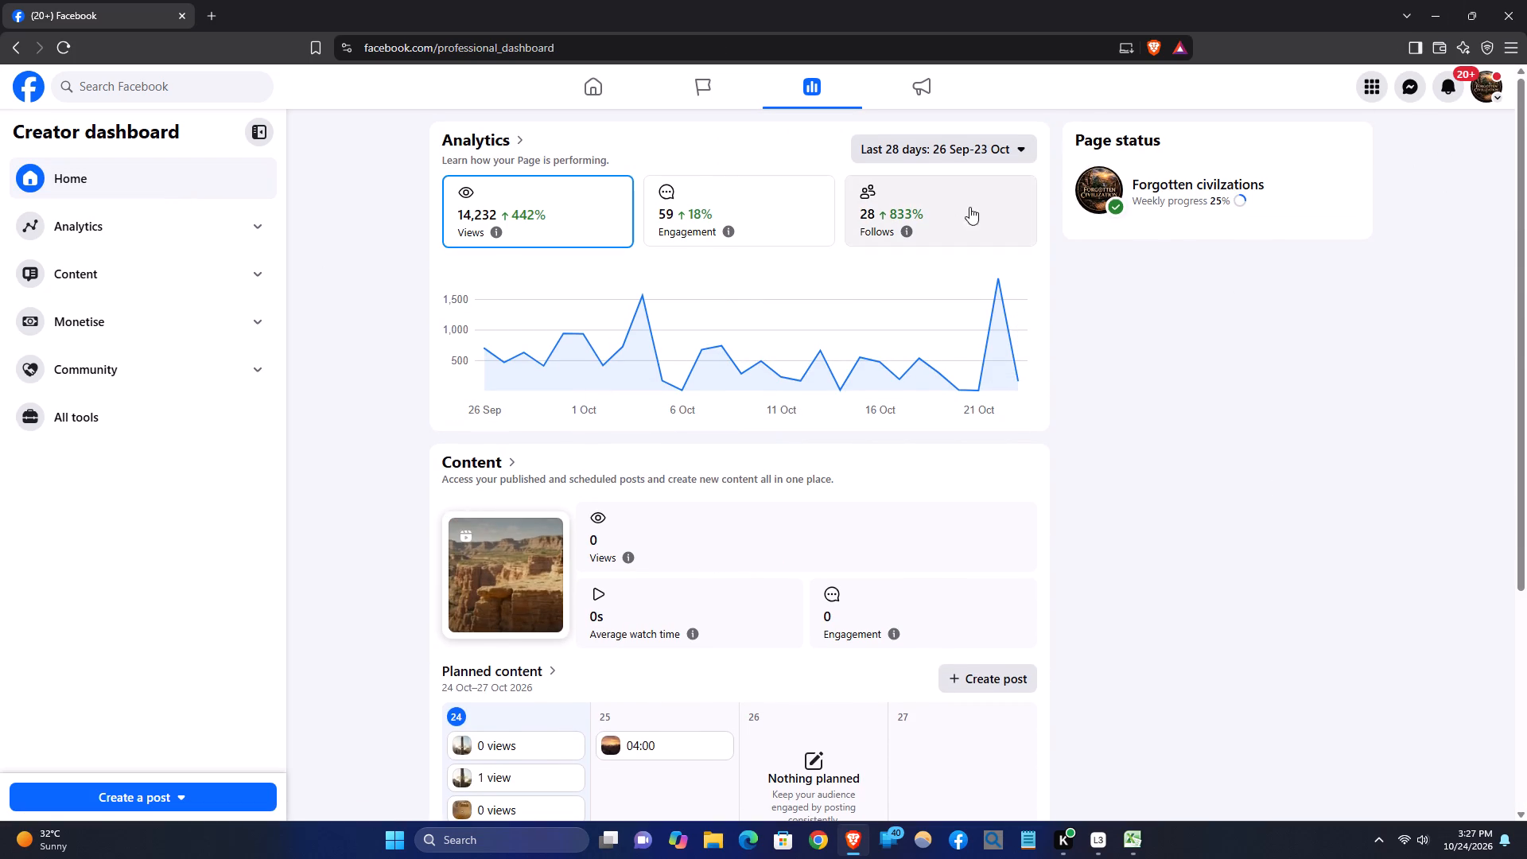
In the browser, switch the active Facebook profile from Forgotten civilzations to the Trending era page.
{"action": "left_click", "coordinate": [1493, 99]}
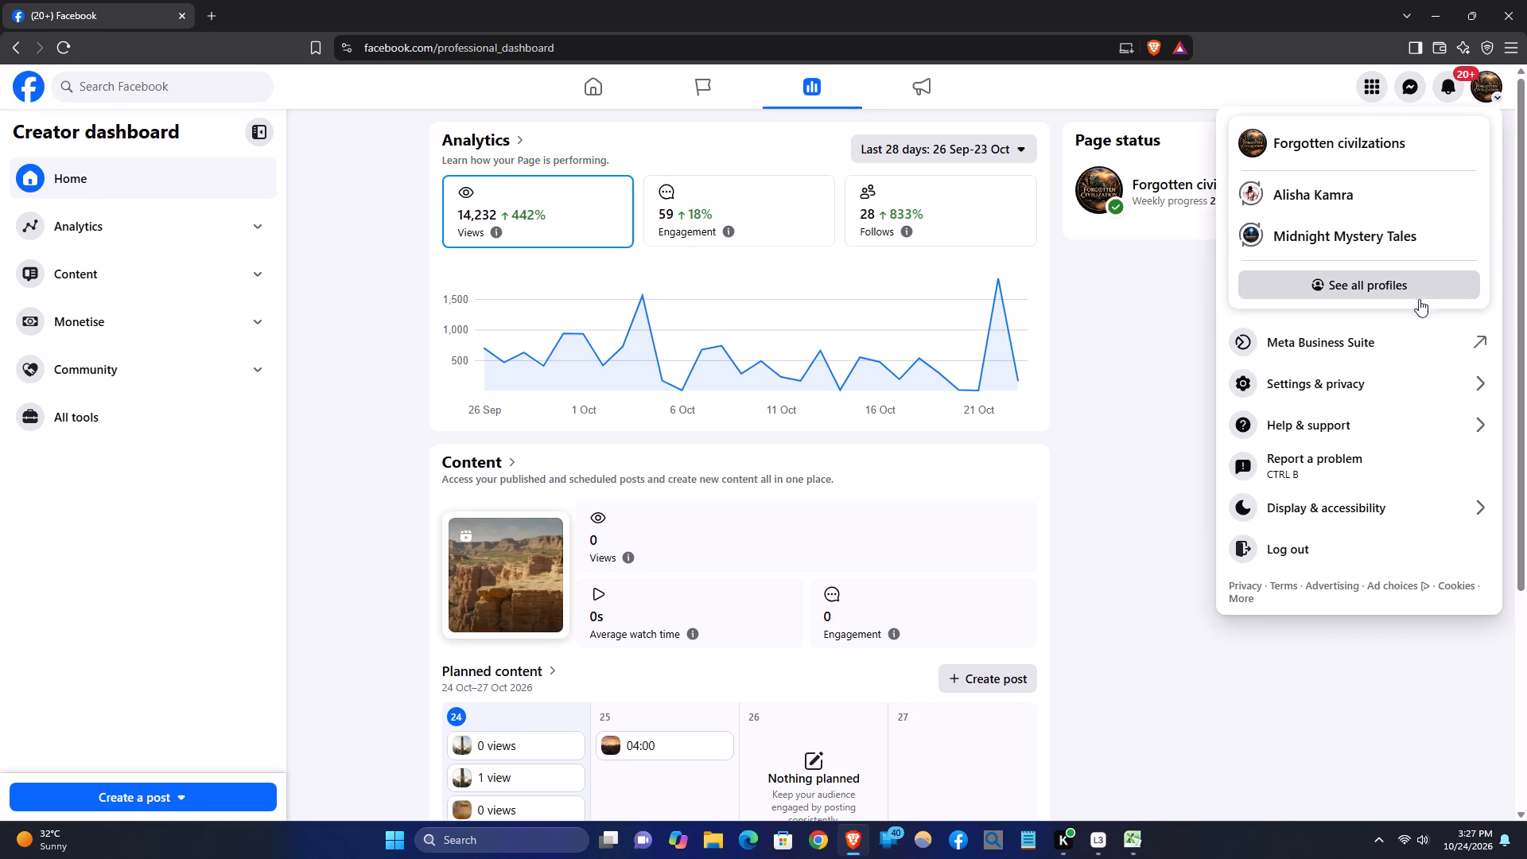
{"action": "left_click", "coordinate": [1430, 278]}
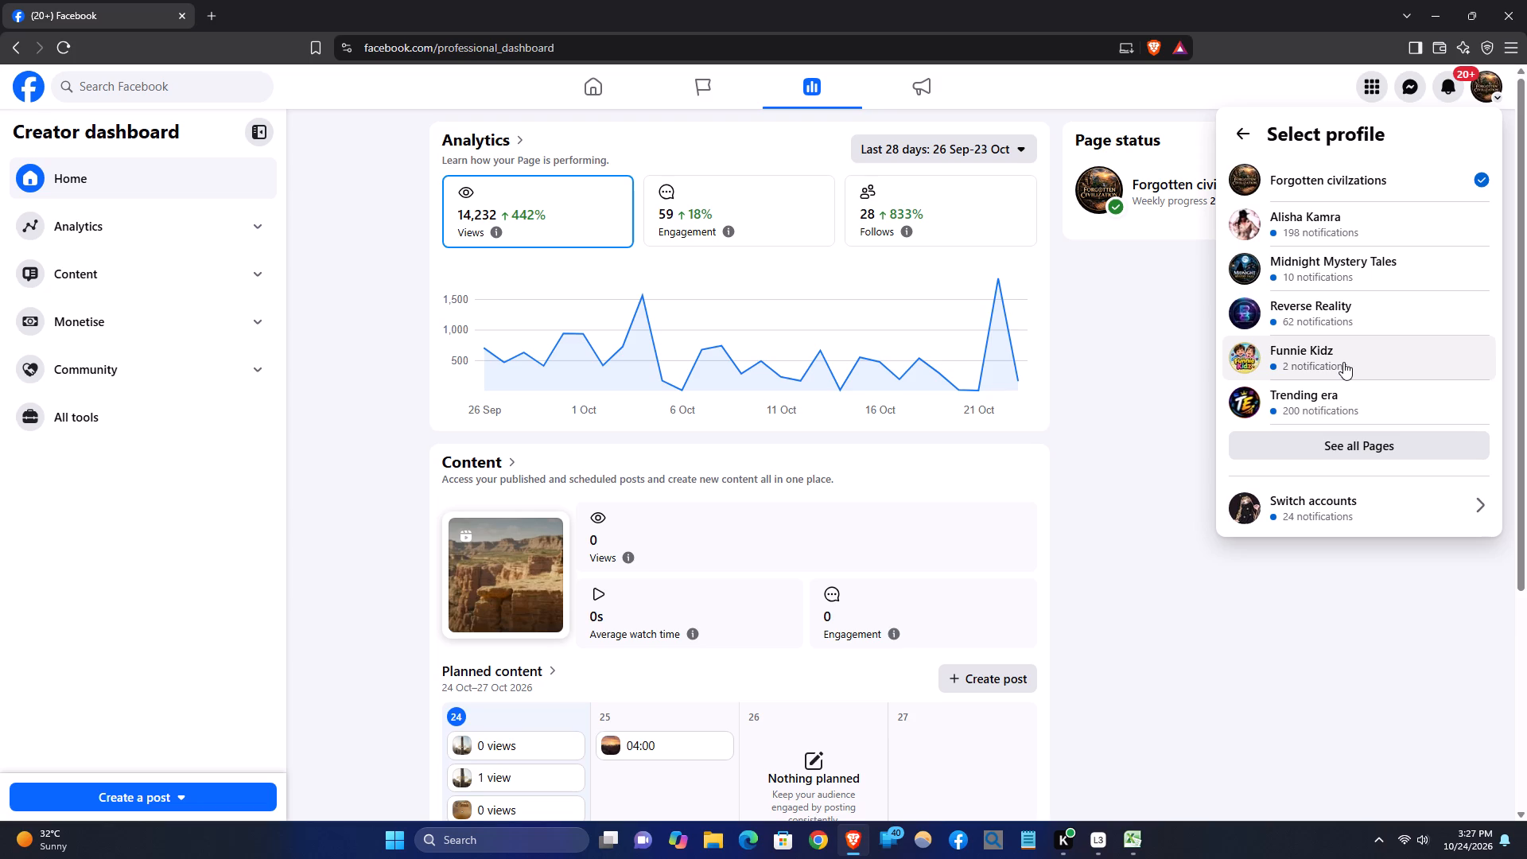
{"action": "left_click", "coordinate": [1340, 395]}
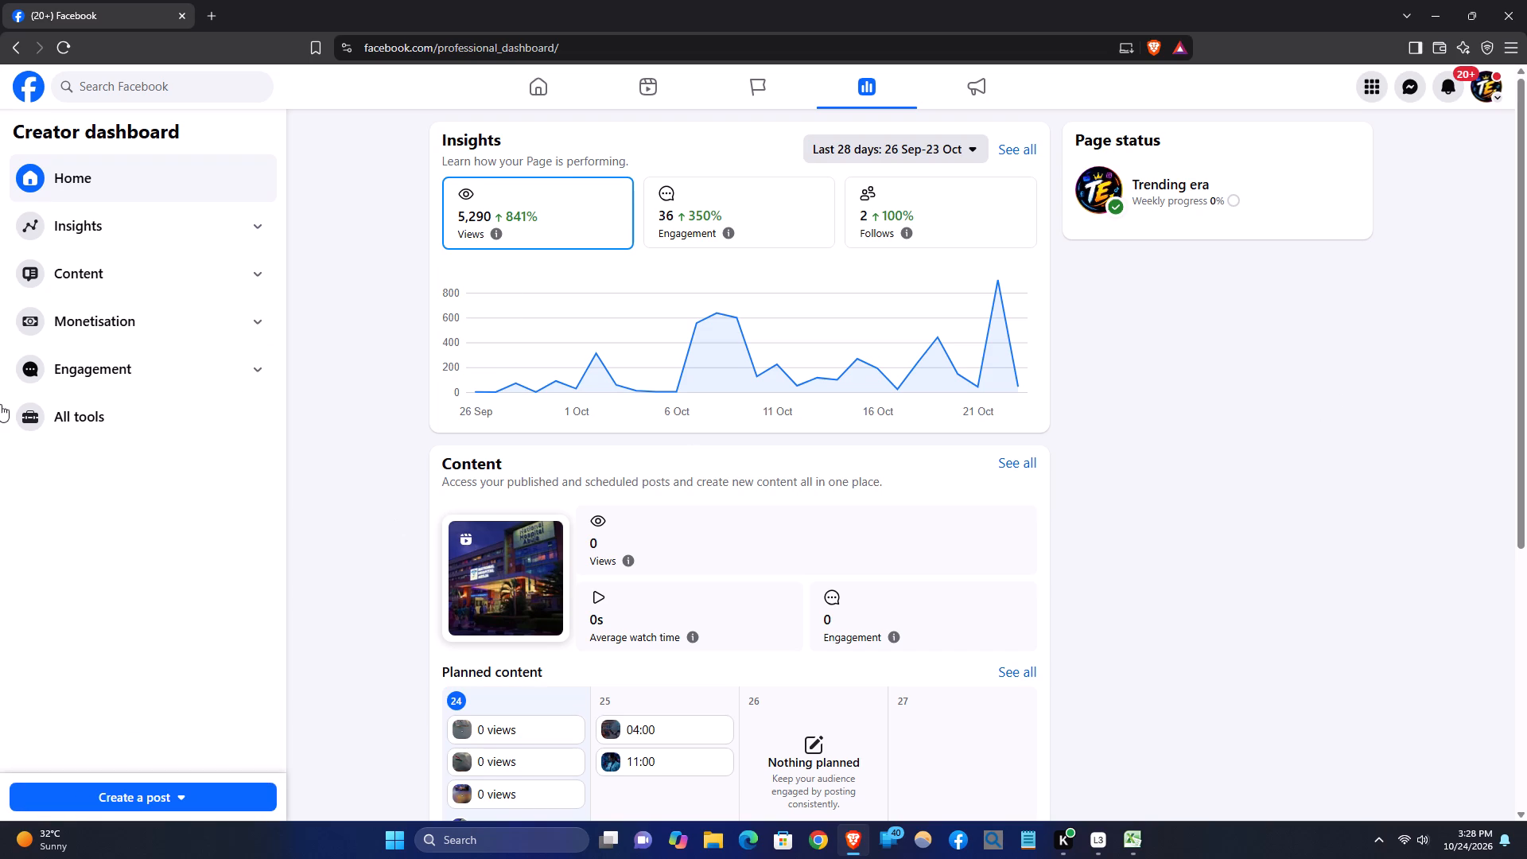
Examine Trending era's comments manager and its planned content, monetisation and engagement sections on the creator dashboard home.
{"action": "left_click", "coordinate": [143, 363]}
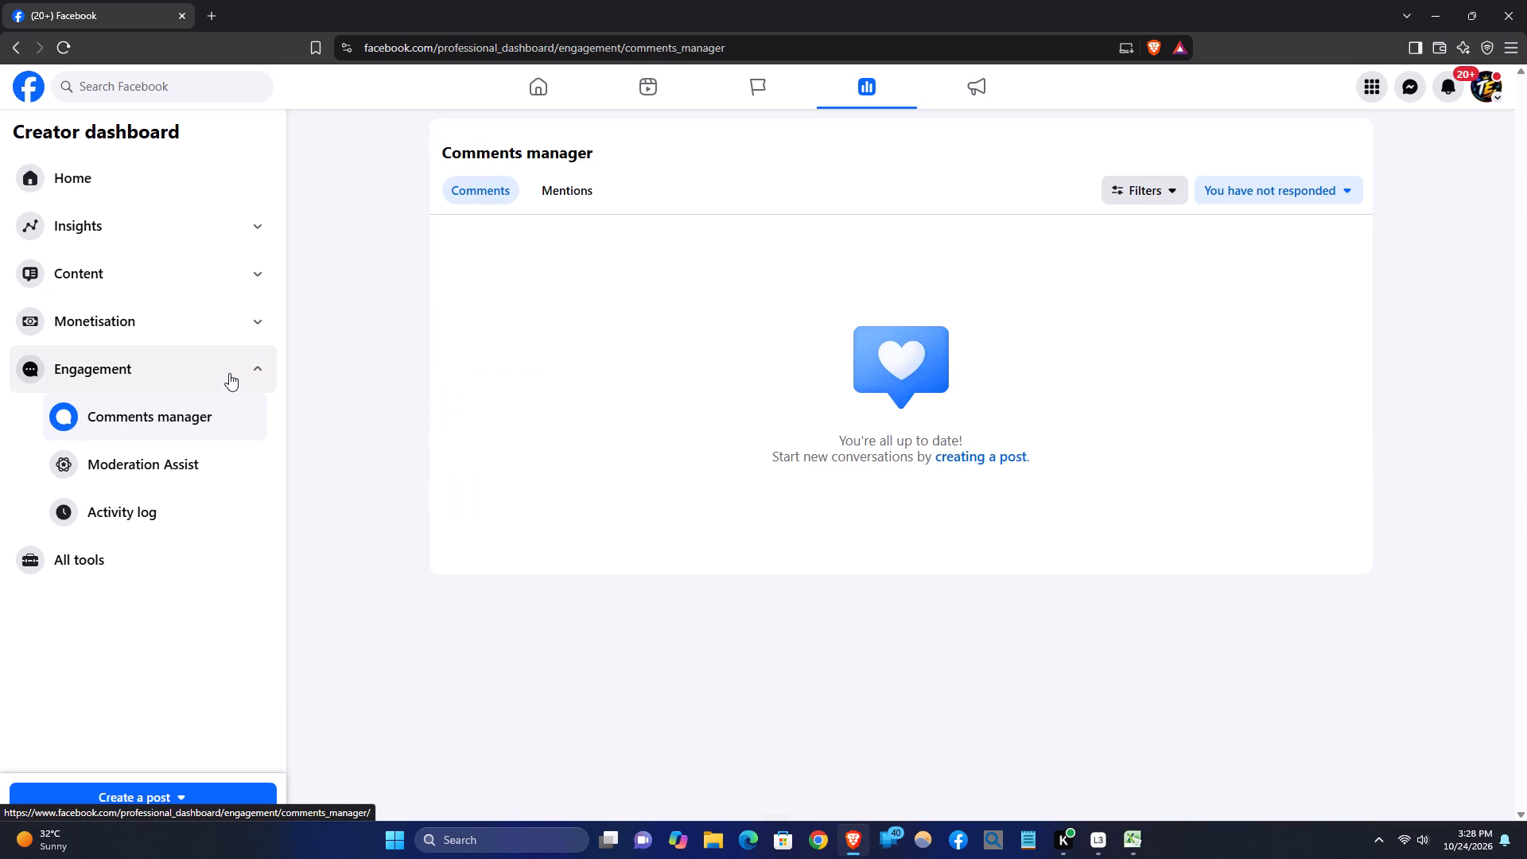
{"action": "left_click", "coordinate": [234, 371]}
{"action": "scroll", "coordinate": [520, 441], "scroll_direction": "down", "scroll_amount": 3}
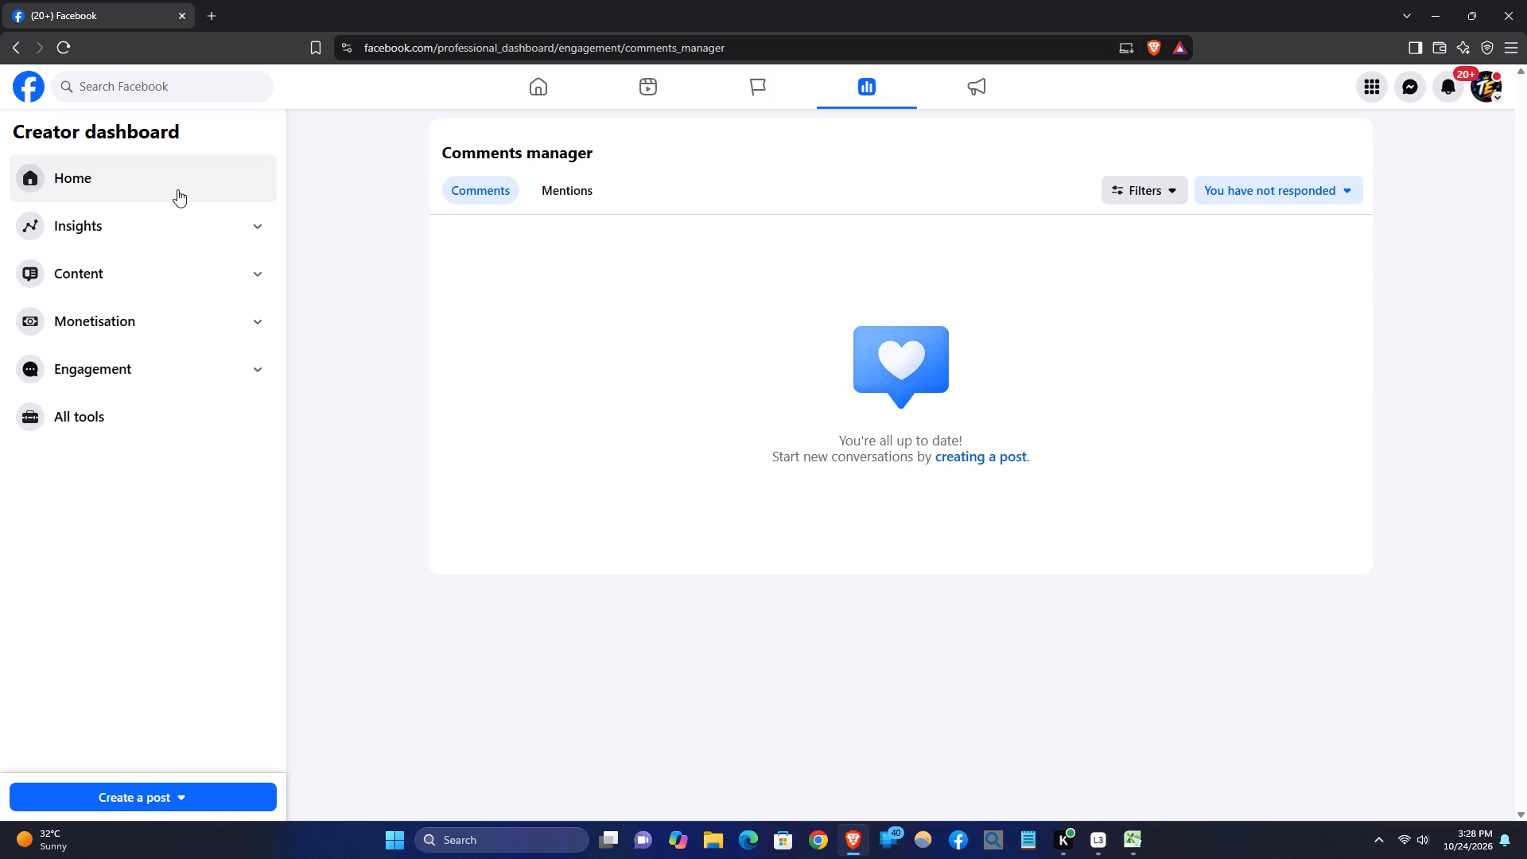
{"action": "left_click", "coordinate": [177, 189]}
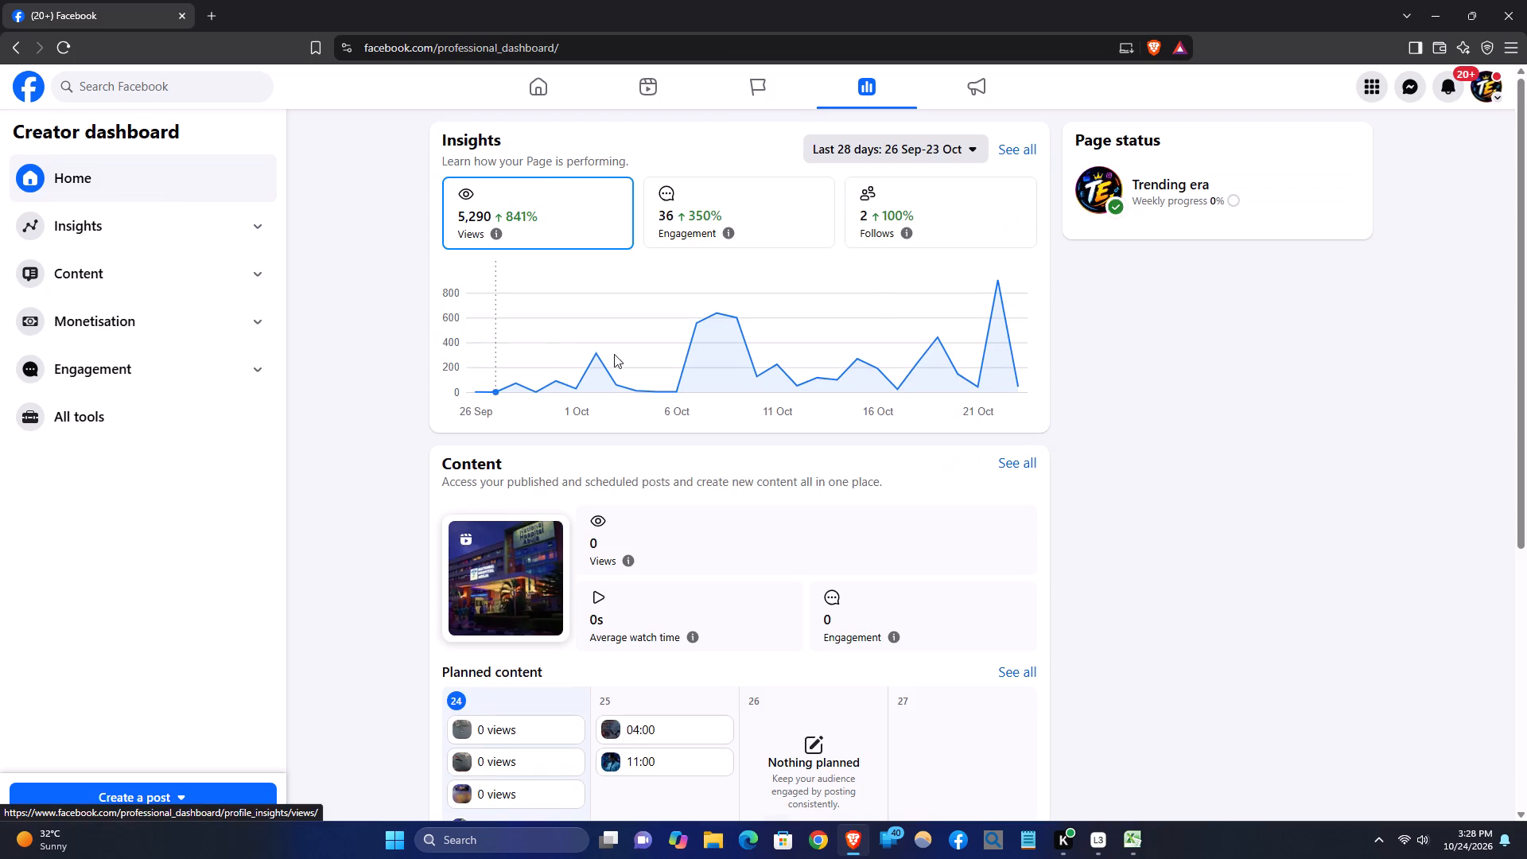
{"action": "scroll", "coordinate": [755, 423], "scroll_direction": "down", "scroll_amount": 4}
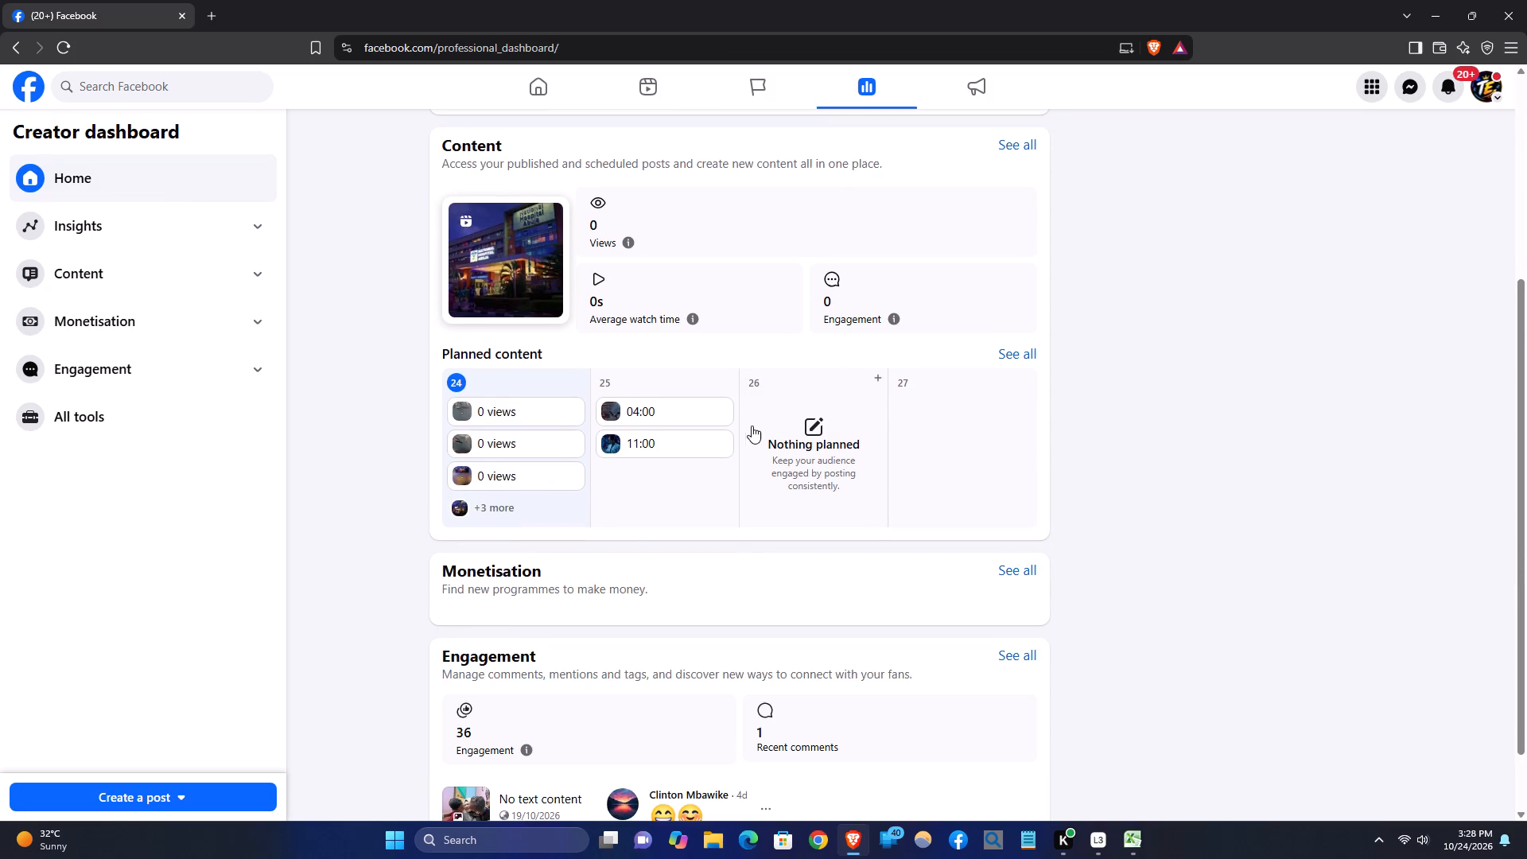
{"action": "scroll", "coordinate": [764, 426], "scroll_direction": "down", "scroll_amount": 3}
{"action": "scroll", "coordinate": [764, 426], "scroll_direction": "up", "scroll_amount": 7}
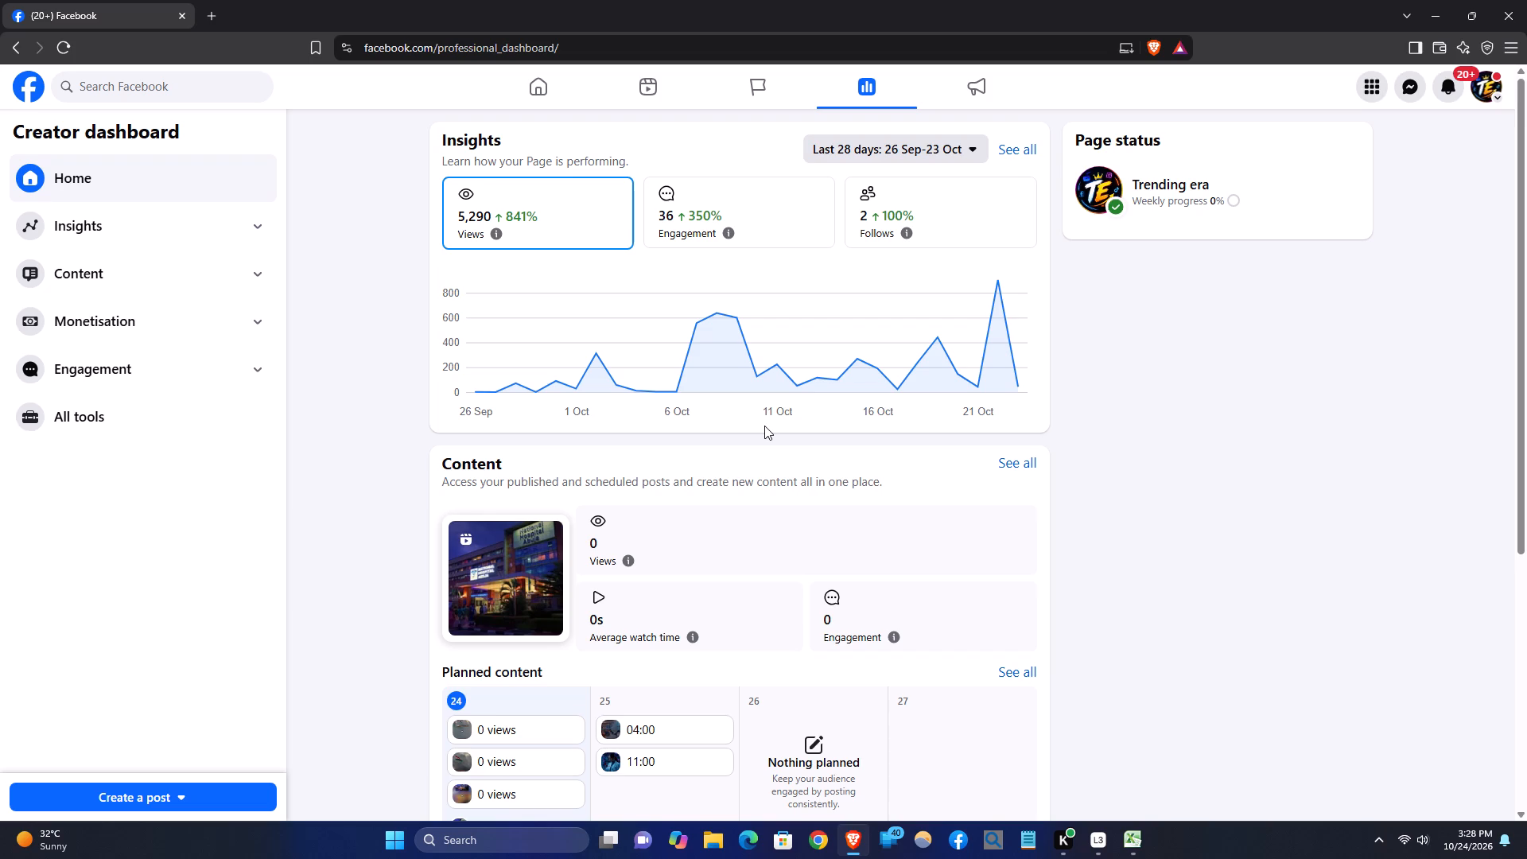
In the Excel sheet, enter TRENDING ERA as page name in C18 and TILL 25 - 1BID as its date in D18.
{"action": "key", "text": "alt+Tab"}
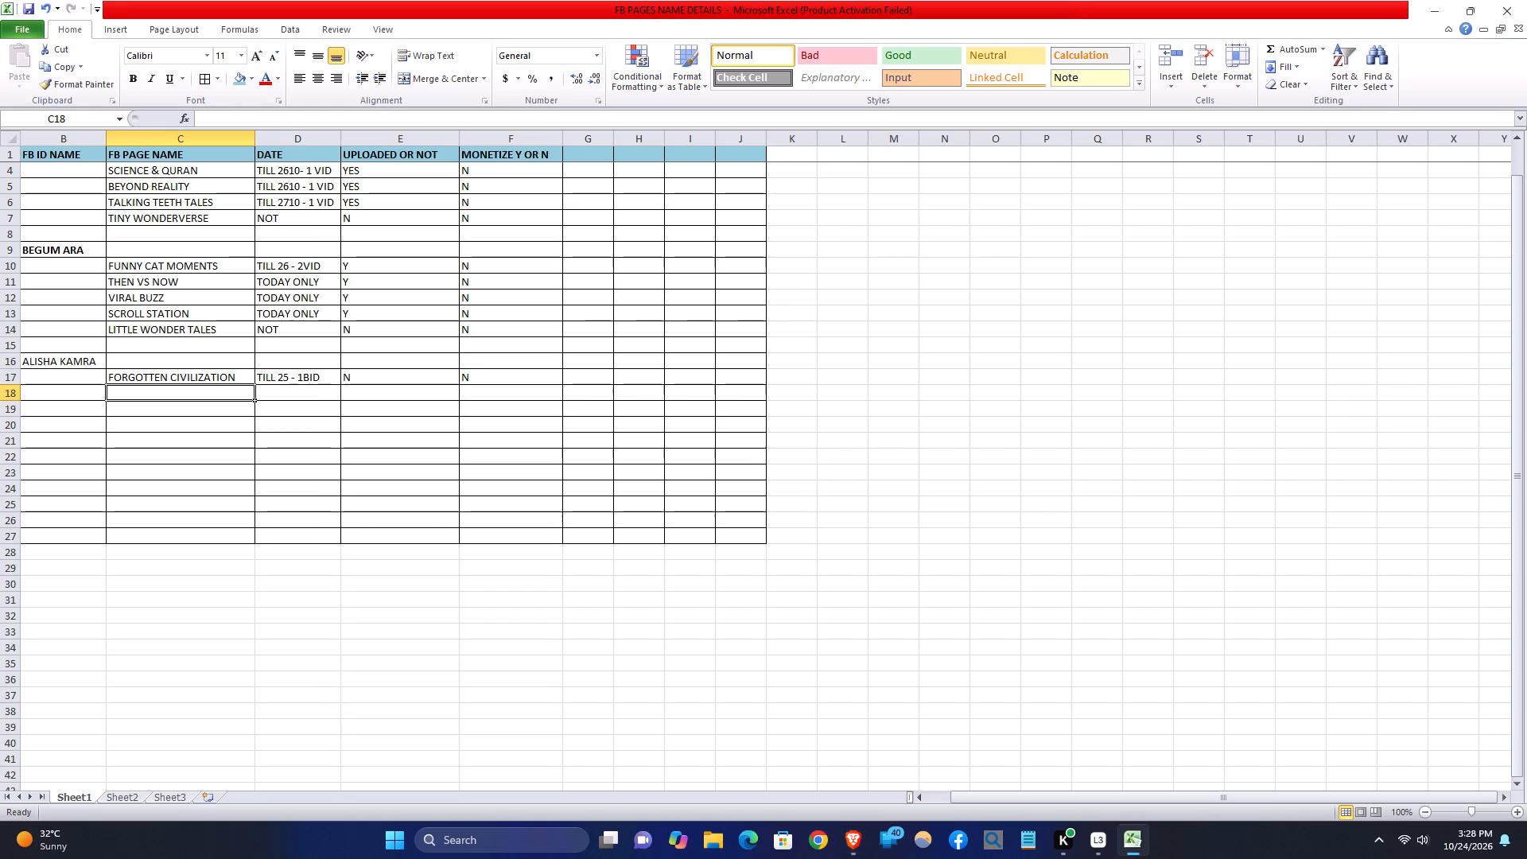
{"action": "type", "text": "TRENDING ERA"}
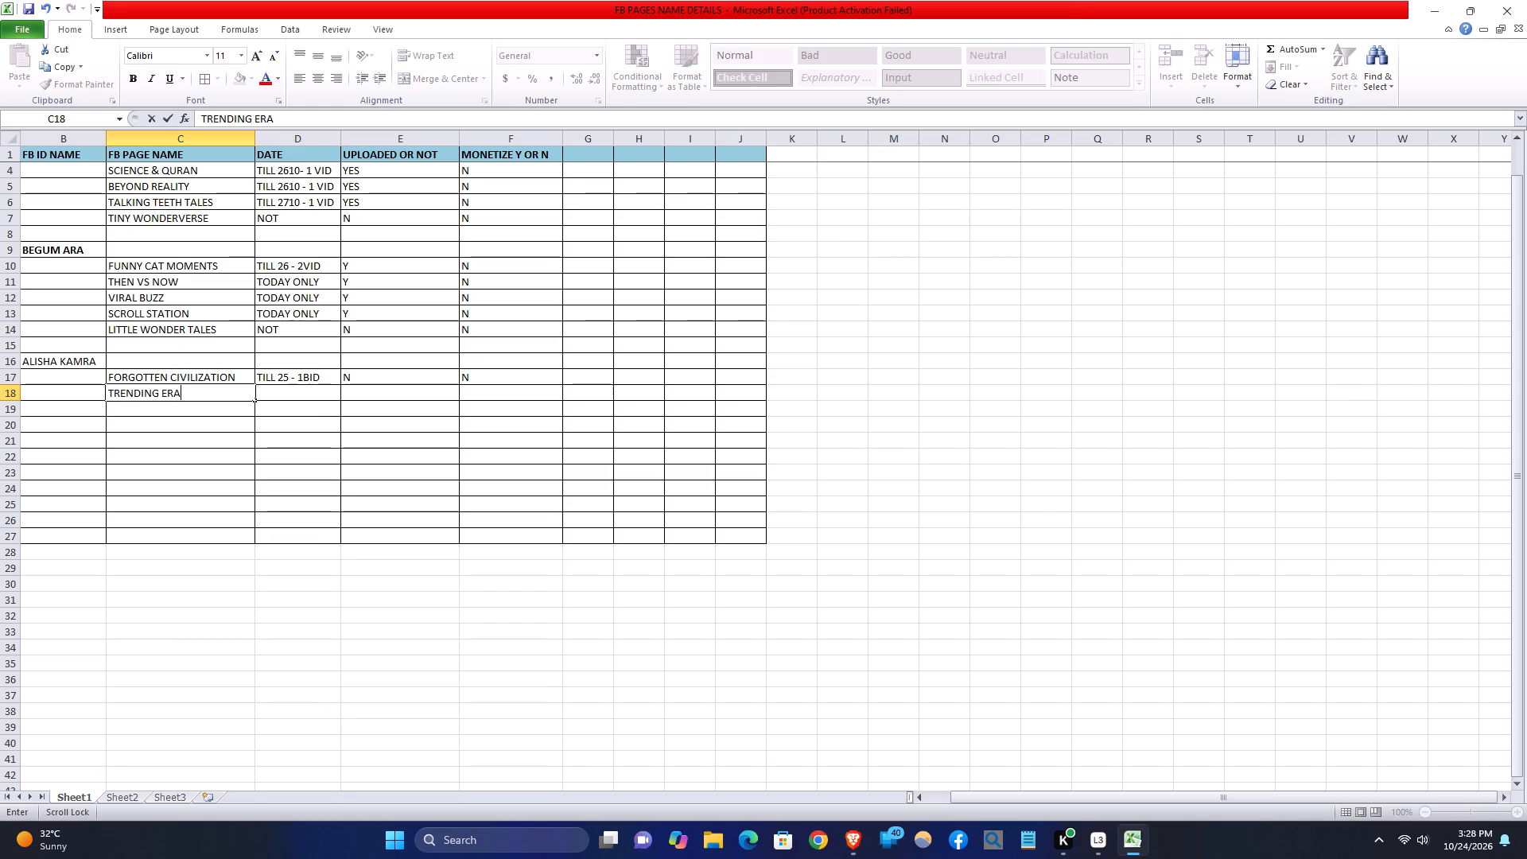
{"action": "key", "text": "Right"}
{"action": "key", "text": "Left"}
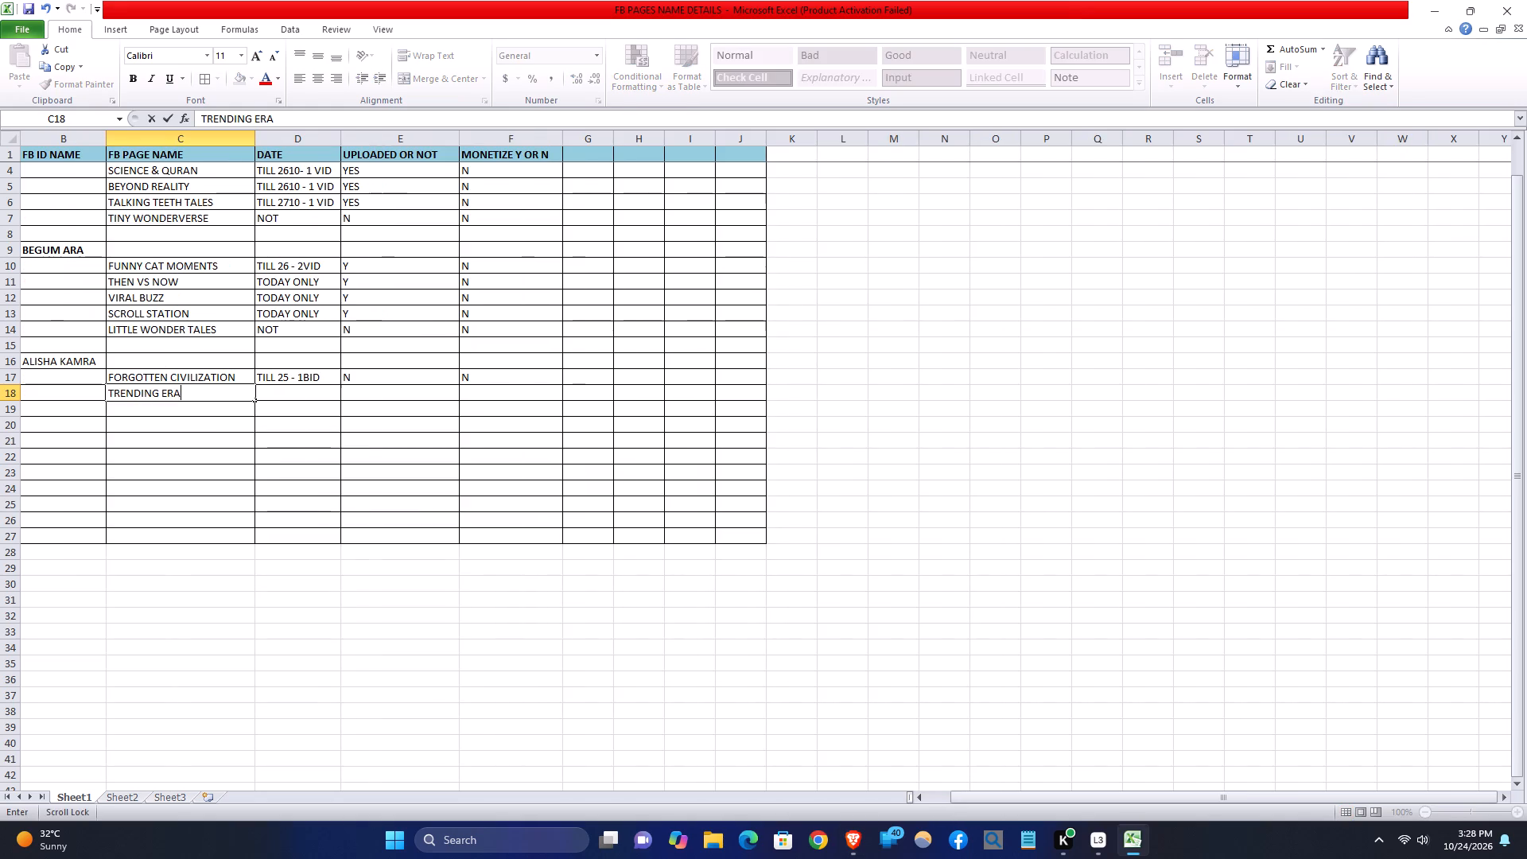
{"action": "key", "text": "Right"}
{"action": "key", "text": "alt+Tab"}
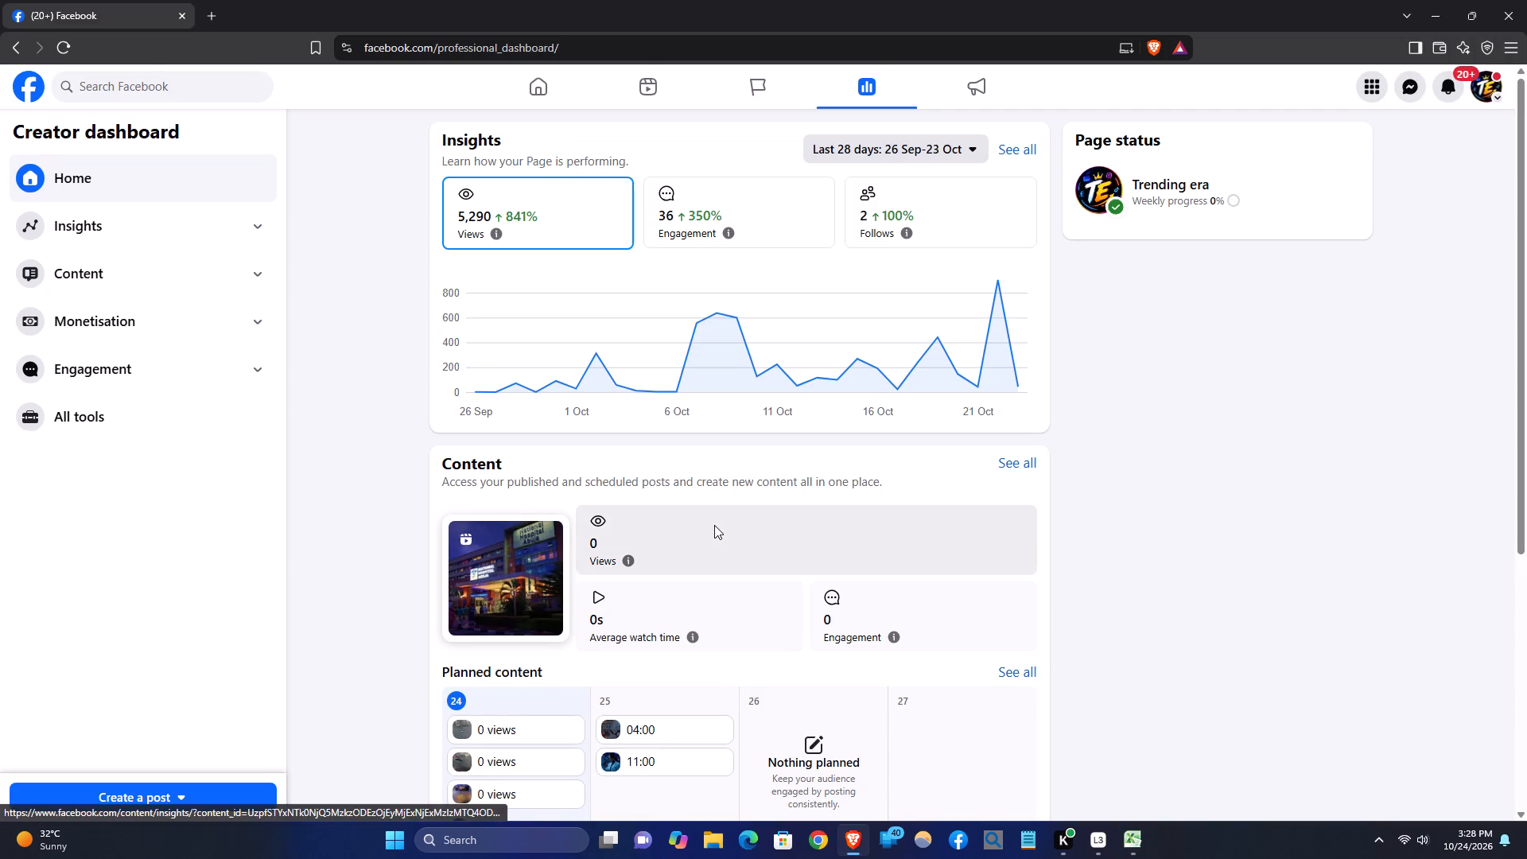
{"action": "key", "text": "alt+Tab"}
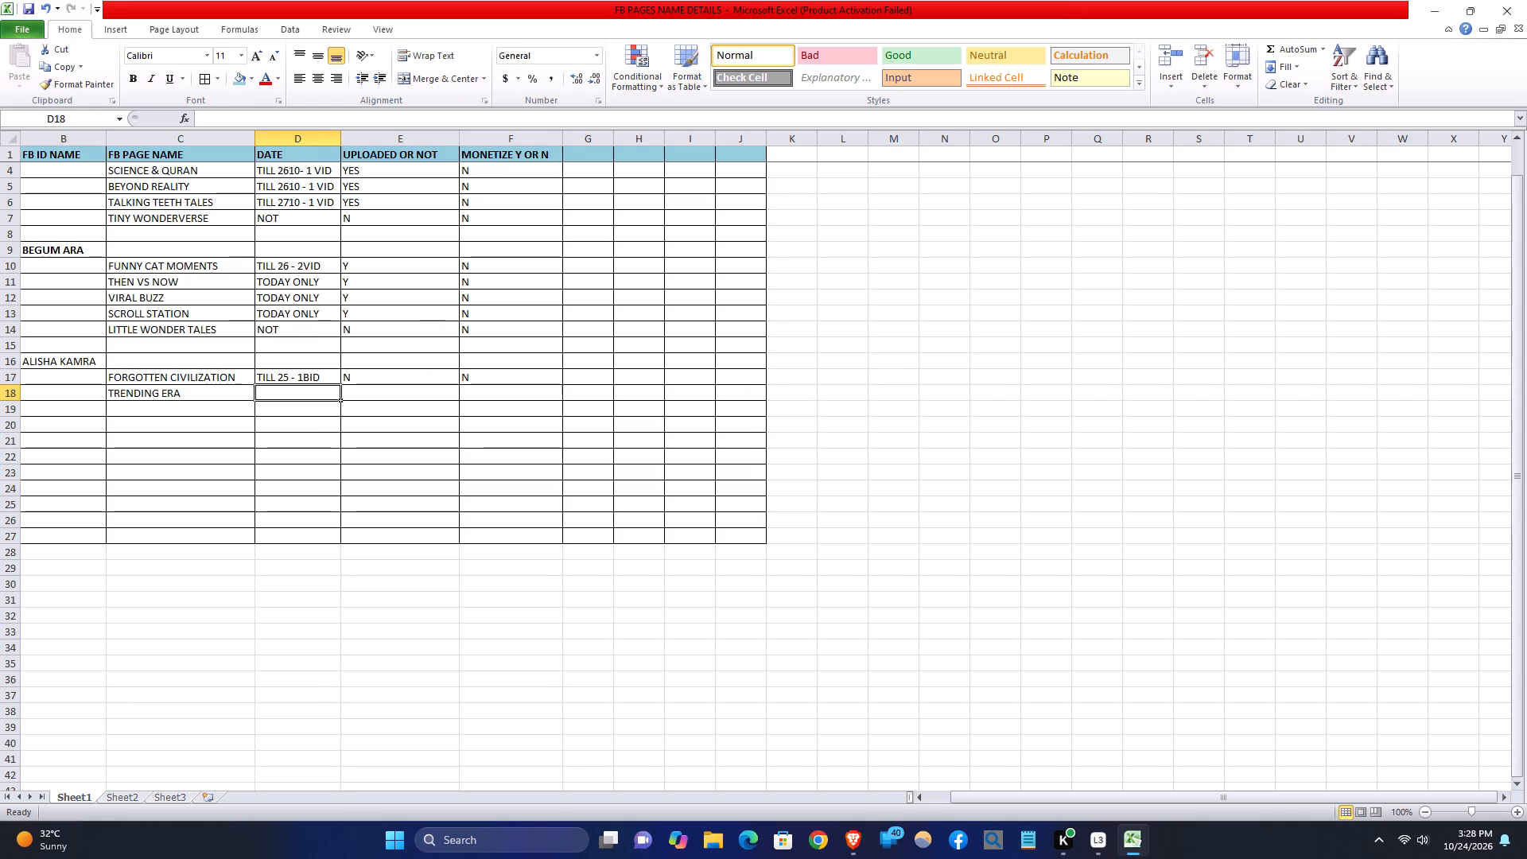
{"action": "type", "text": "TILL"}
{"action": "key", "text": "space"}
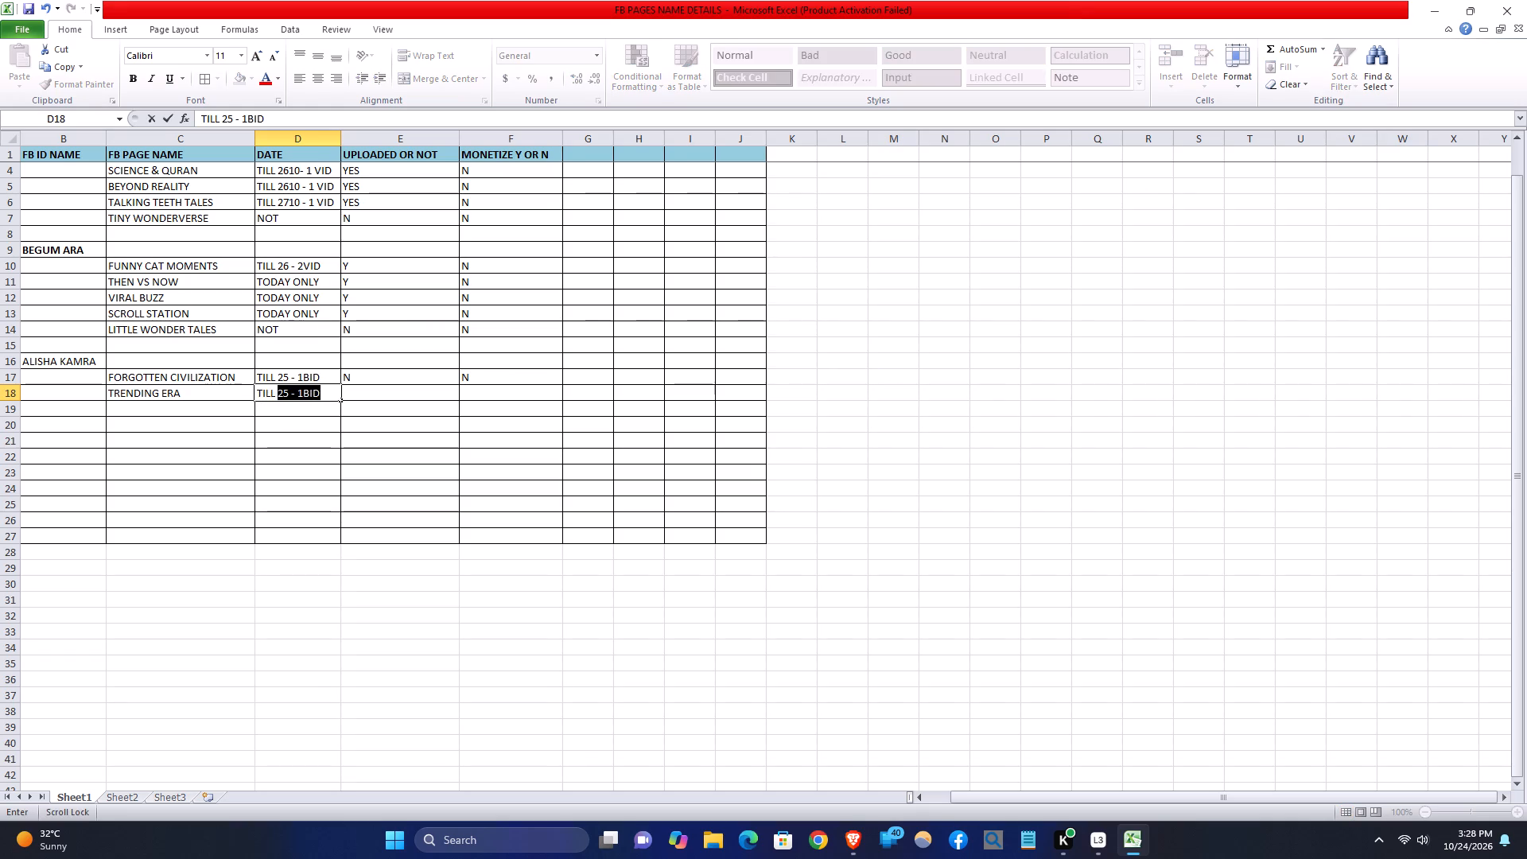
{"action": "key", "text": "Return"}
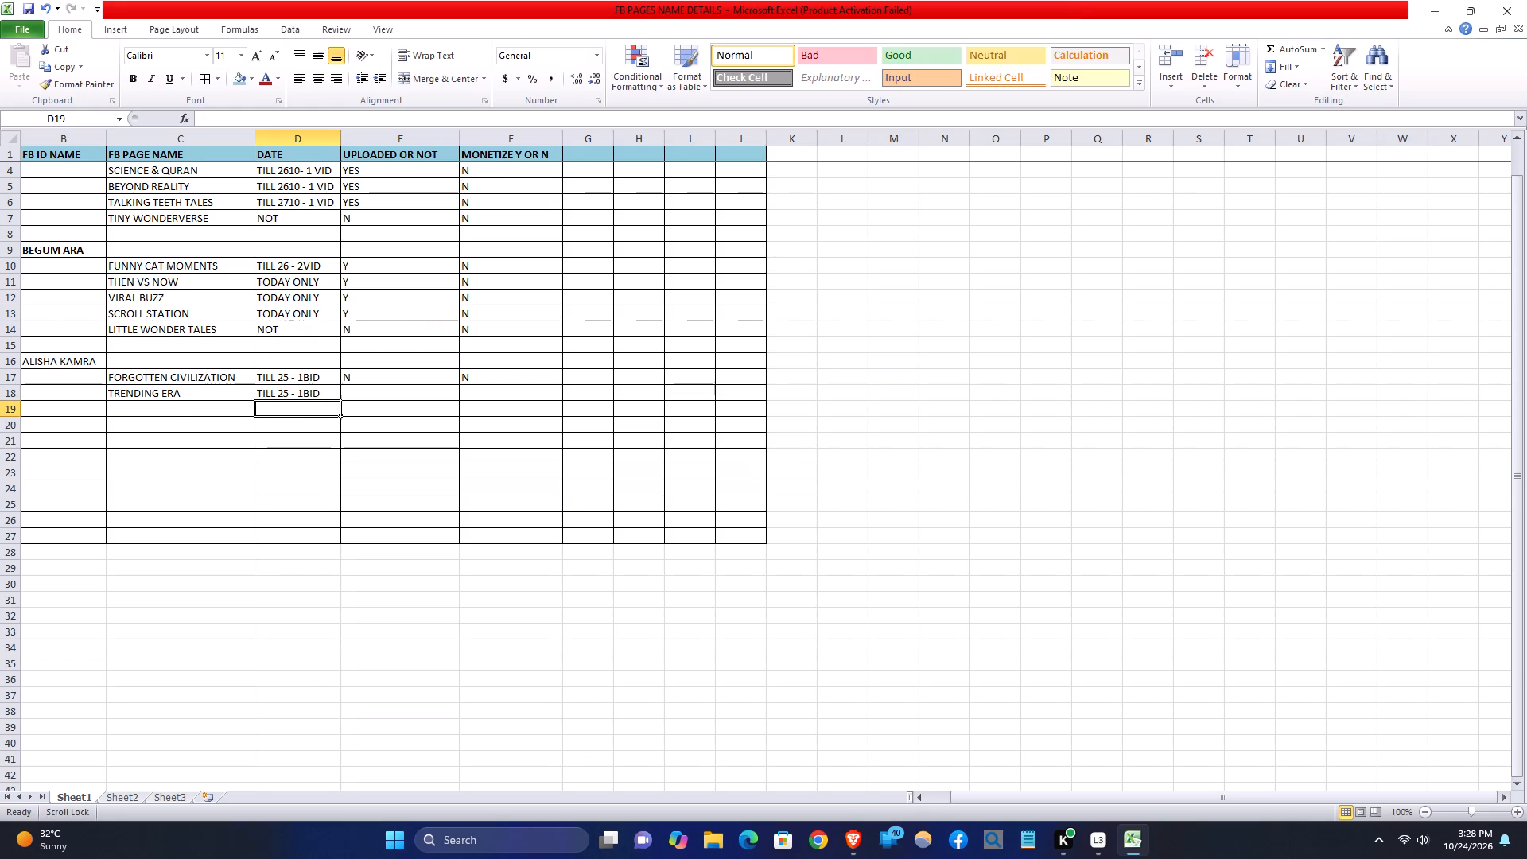
Fill the TRENDING ERA row's upload status and monetization status with N from the row above, and select cell C19.
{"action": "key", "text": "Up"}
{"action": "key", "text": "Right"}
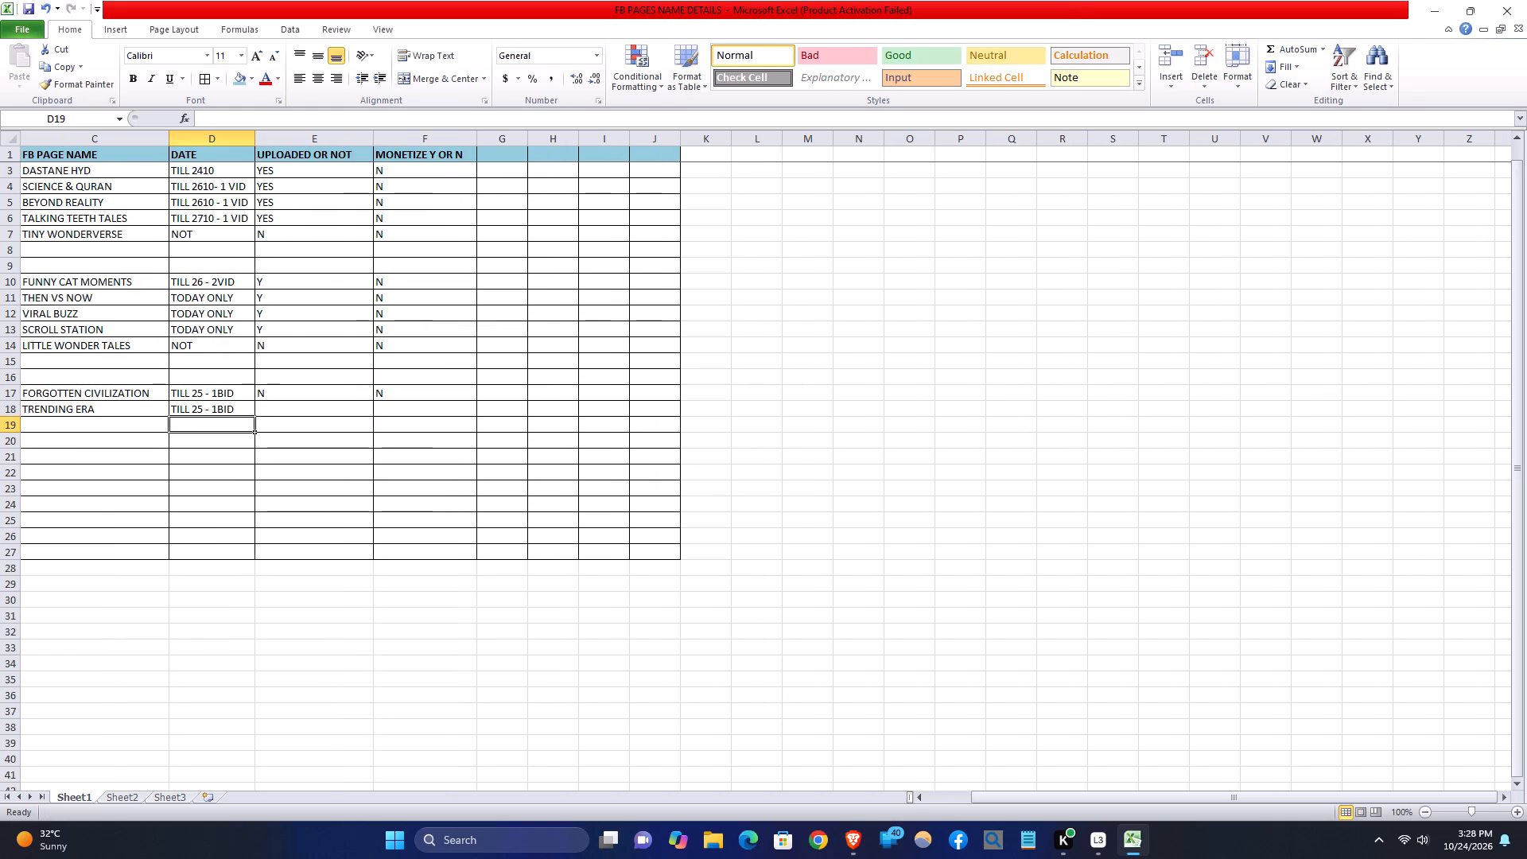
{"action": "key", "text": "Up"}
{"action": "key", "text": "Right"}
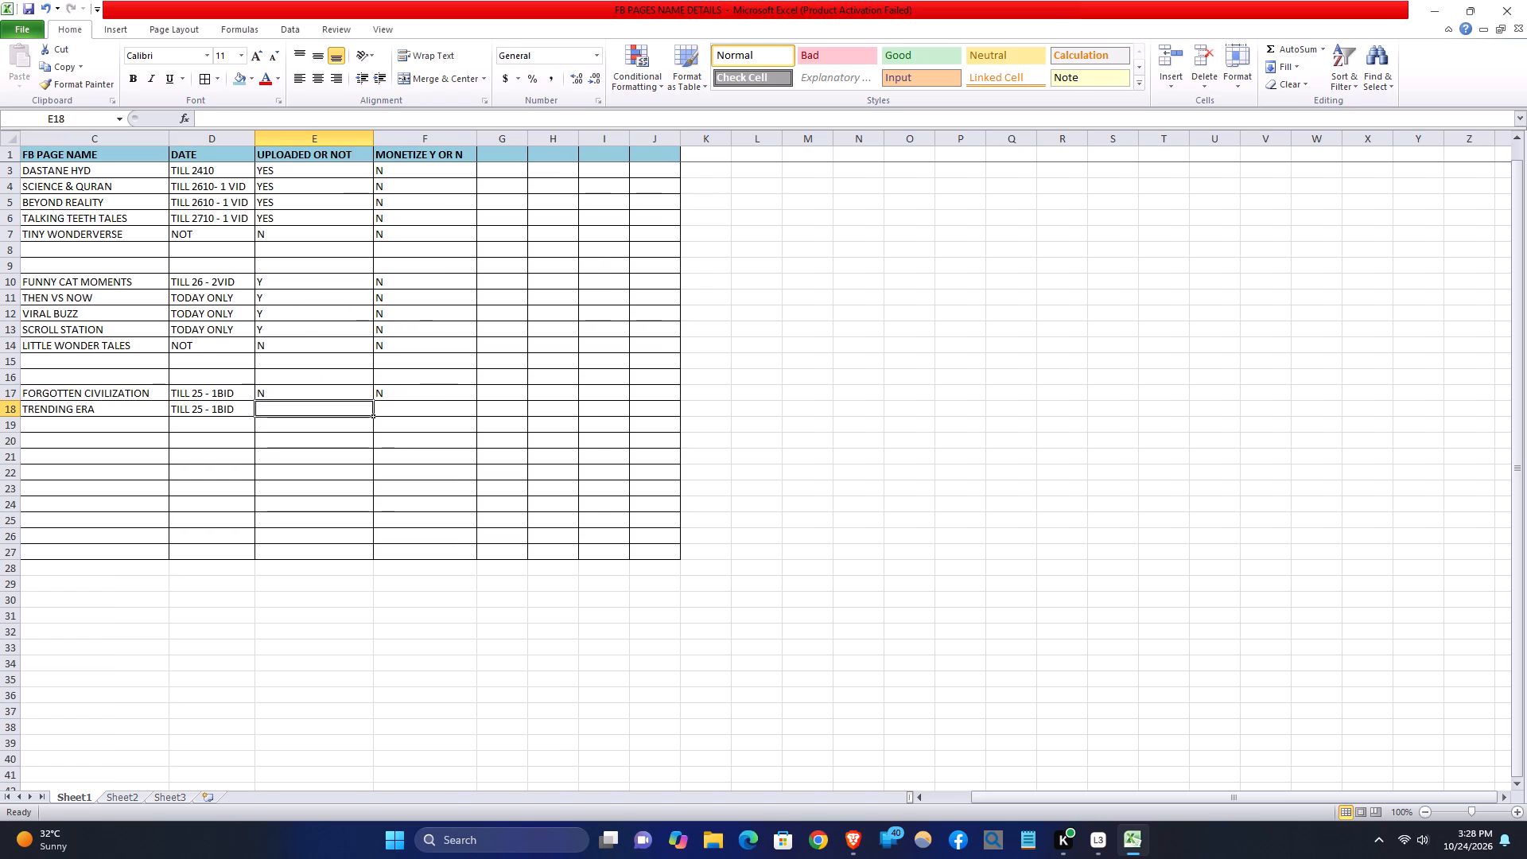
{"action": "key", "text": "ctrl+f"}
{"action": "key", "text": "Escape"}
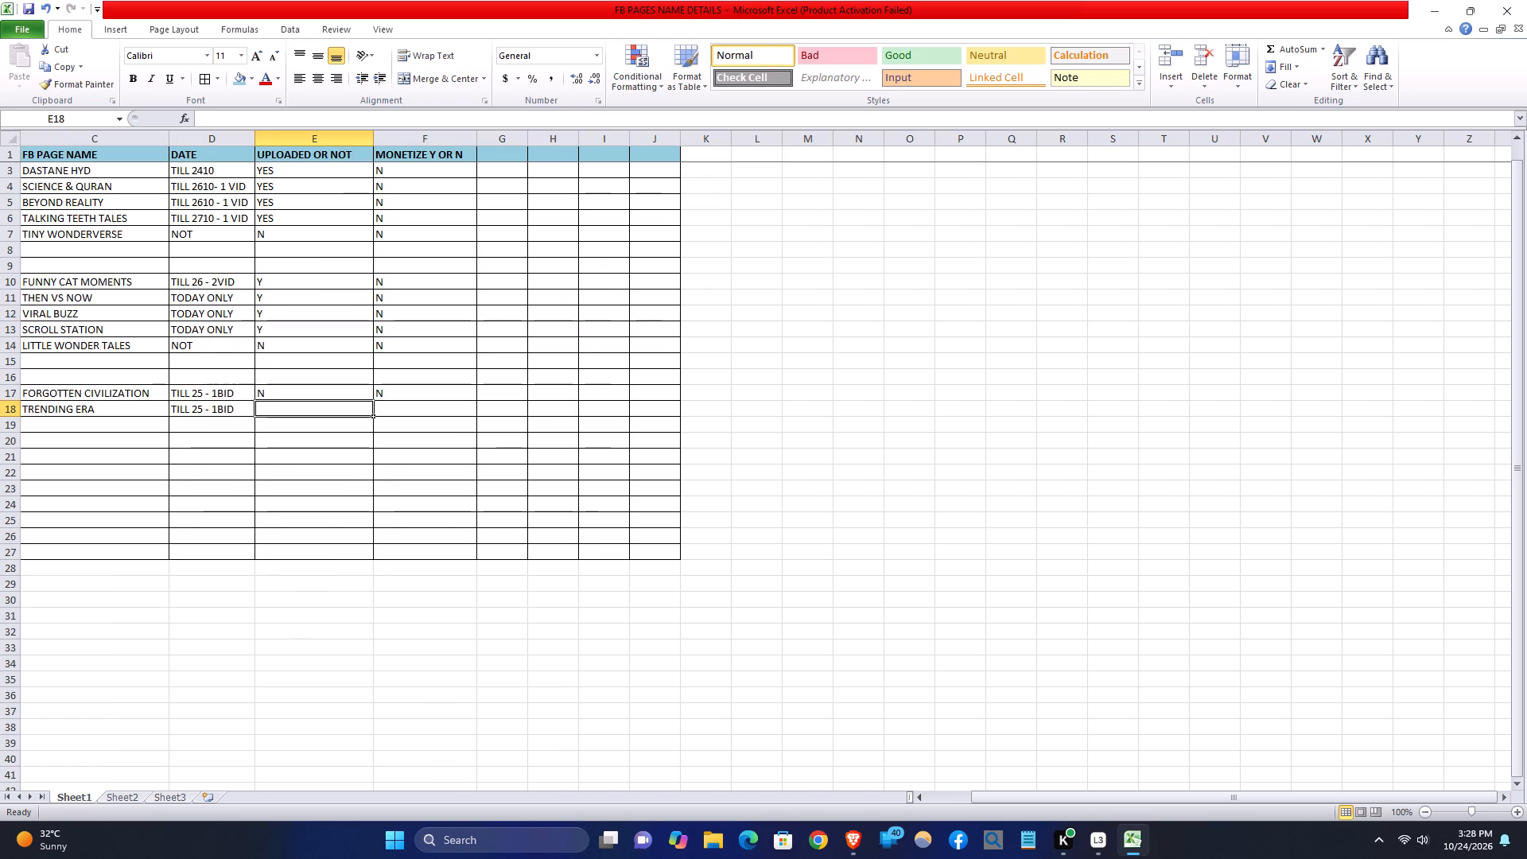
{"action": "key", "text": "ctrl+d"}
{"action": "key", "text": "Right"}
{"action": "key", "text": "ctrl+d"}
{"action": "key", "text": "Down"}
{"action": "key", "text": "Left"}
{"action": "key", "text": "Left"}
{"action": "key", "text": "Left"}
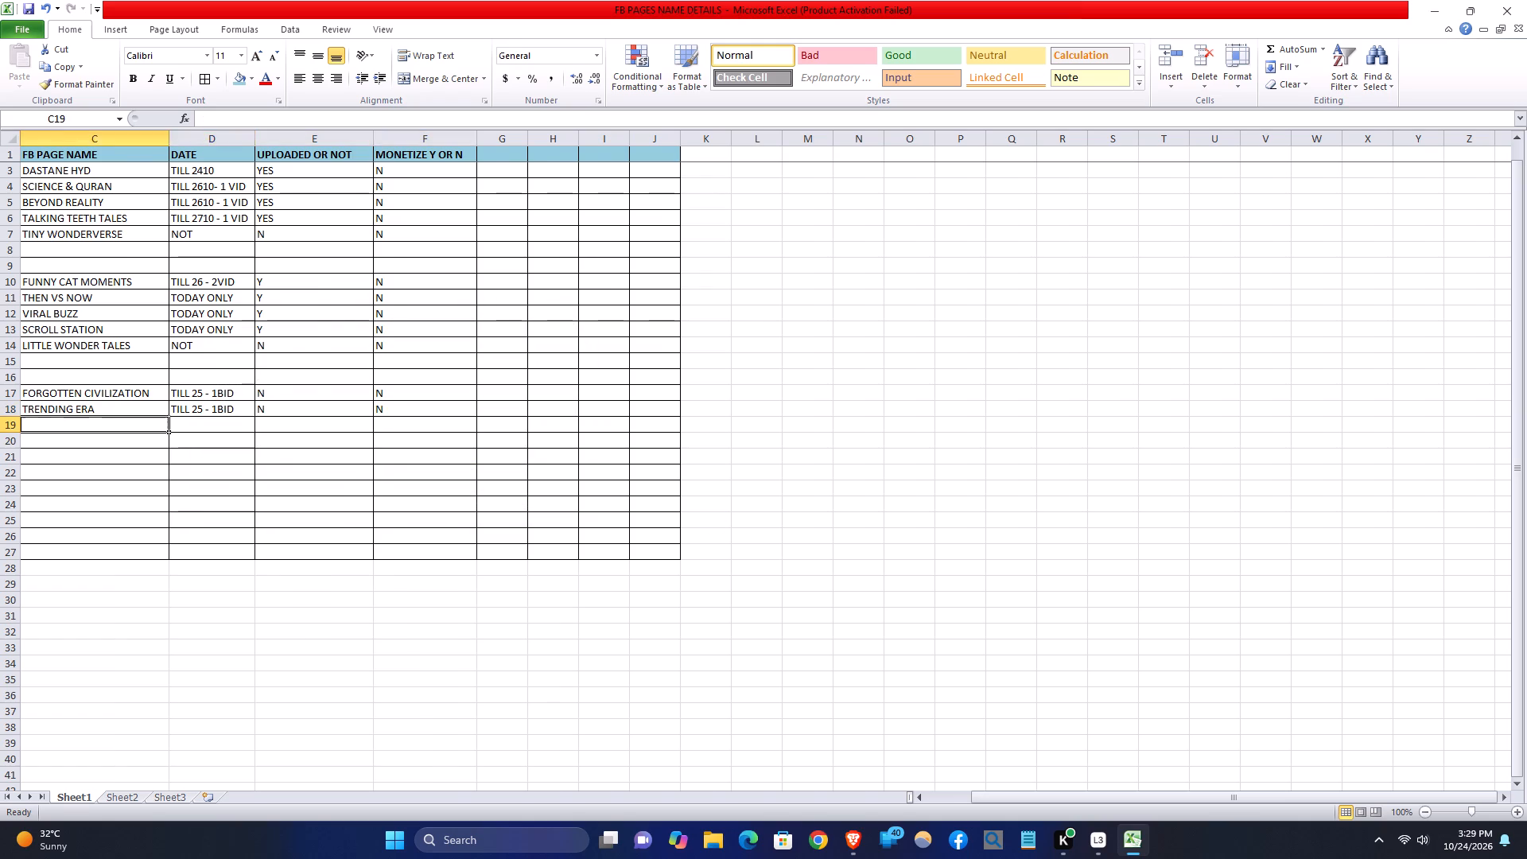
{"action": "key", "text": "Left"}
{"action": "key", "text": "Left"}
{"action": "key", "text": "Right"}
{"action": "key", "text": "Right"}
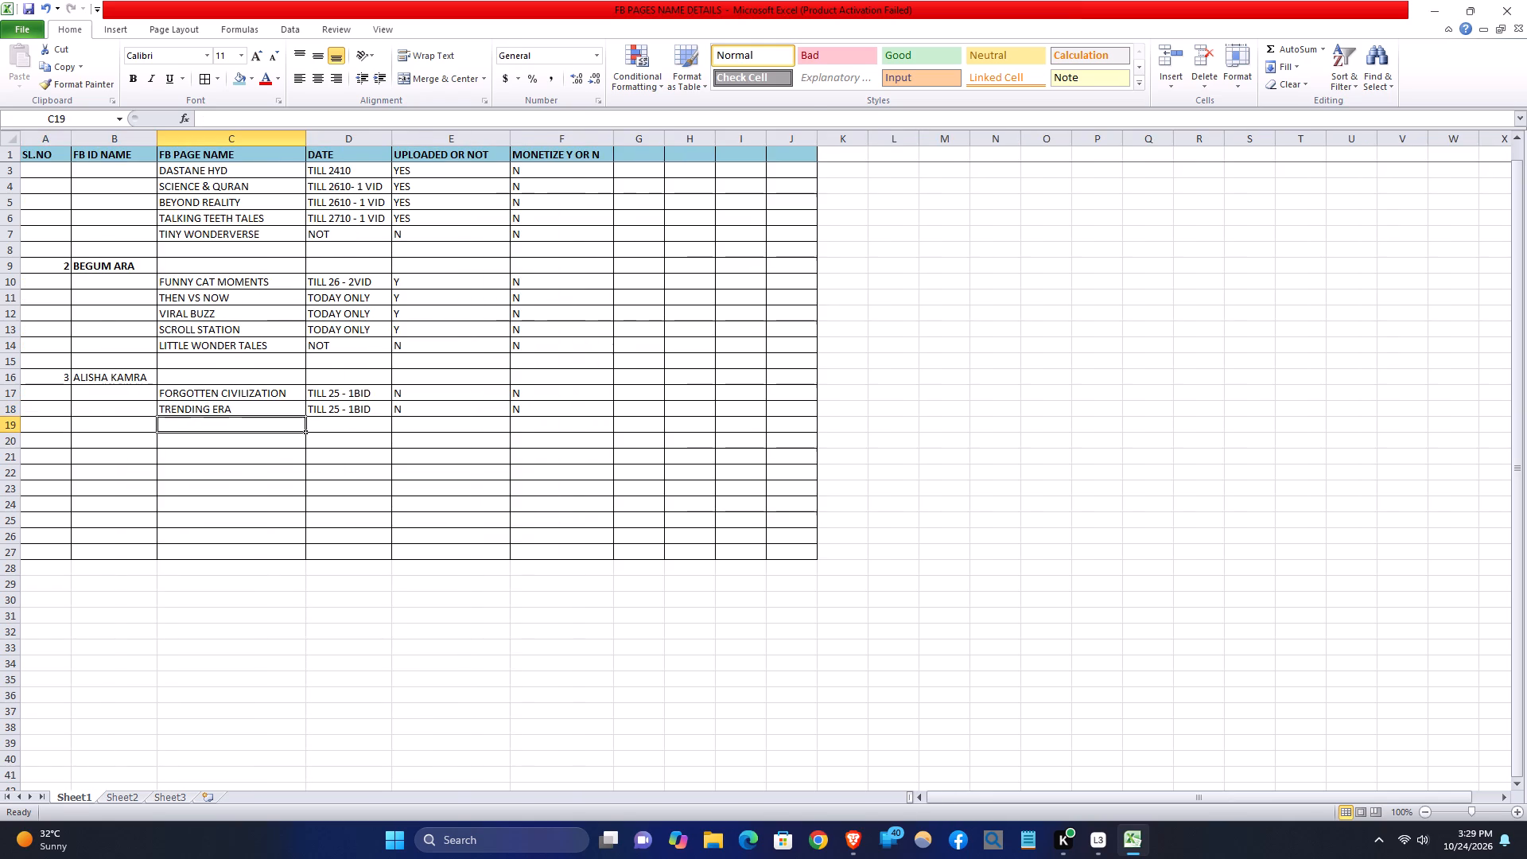
Return to the browser and switch the active Facebook profile to the Reverse Reality page.
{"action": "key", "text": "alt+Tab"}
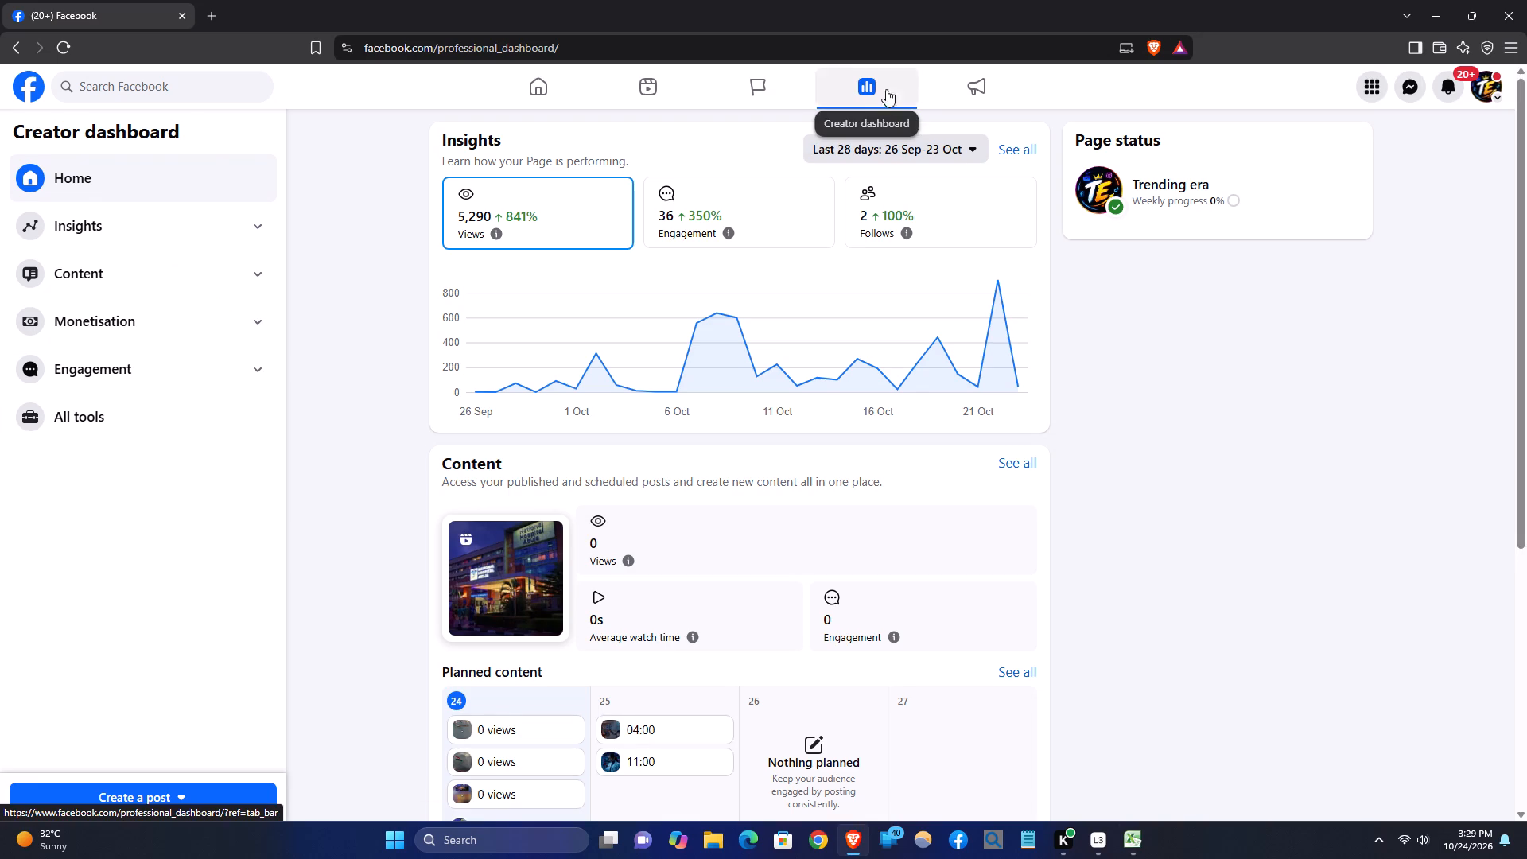
{"action": "left_click", "coordinate": [1483, 90]}
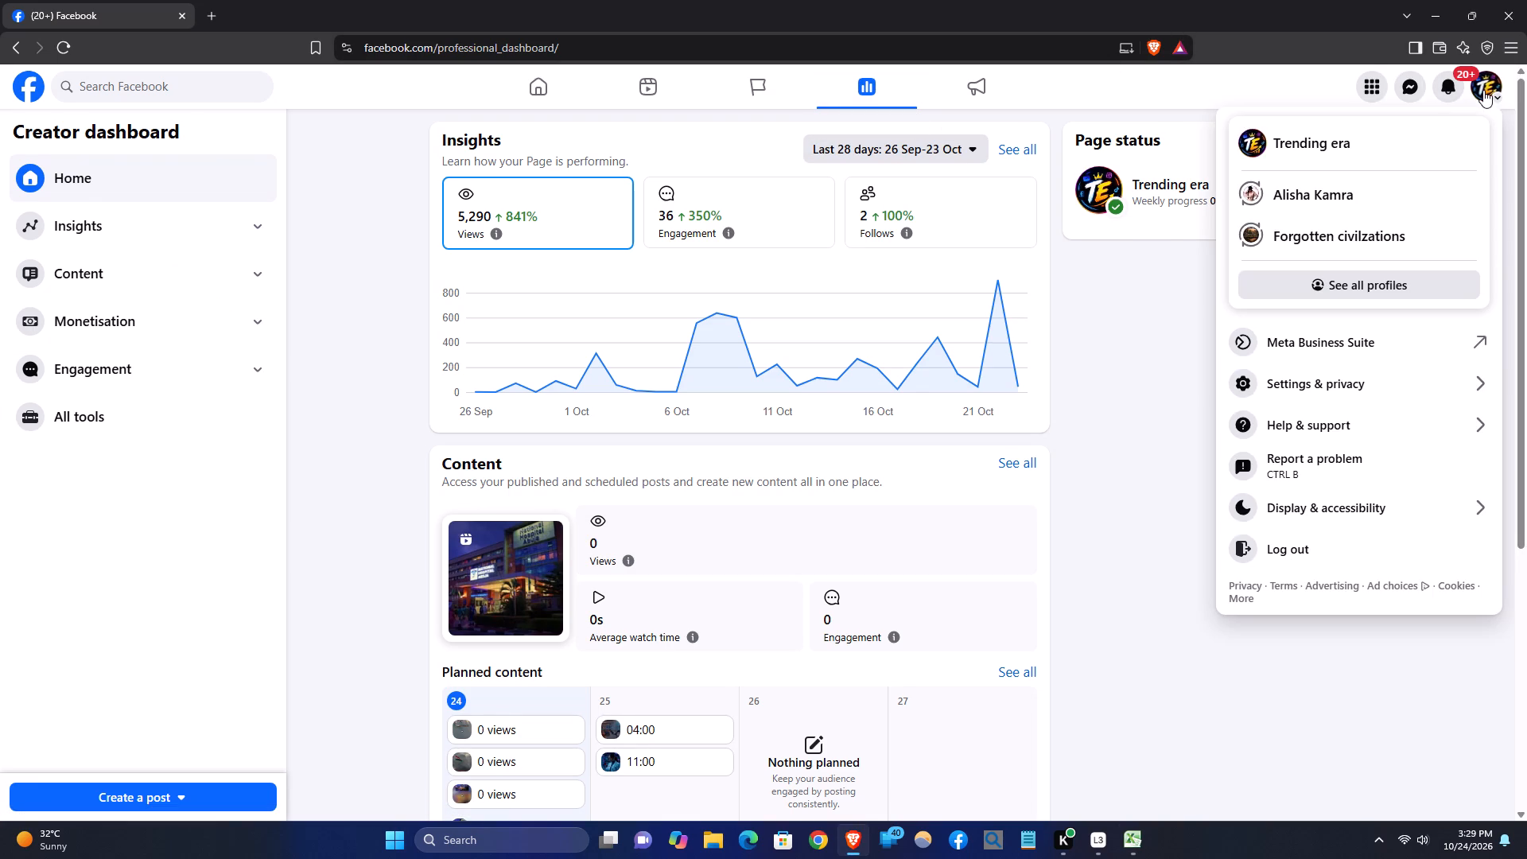
{"action": "left_click", "coordinate": [1370, 282]}
{"action": "left_click", "coordinate": [1370, 282]}
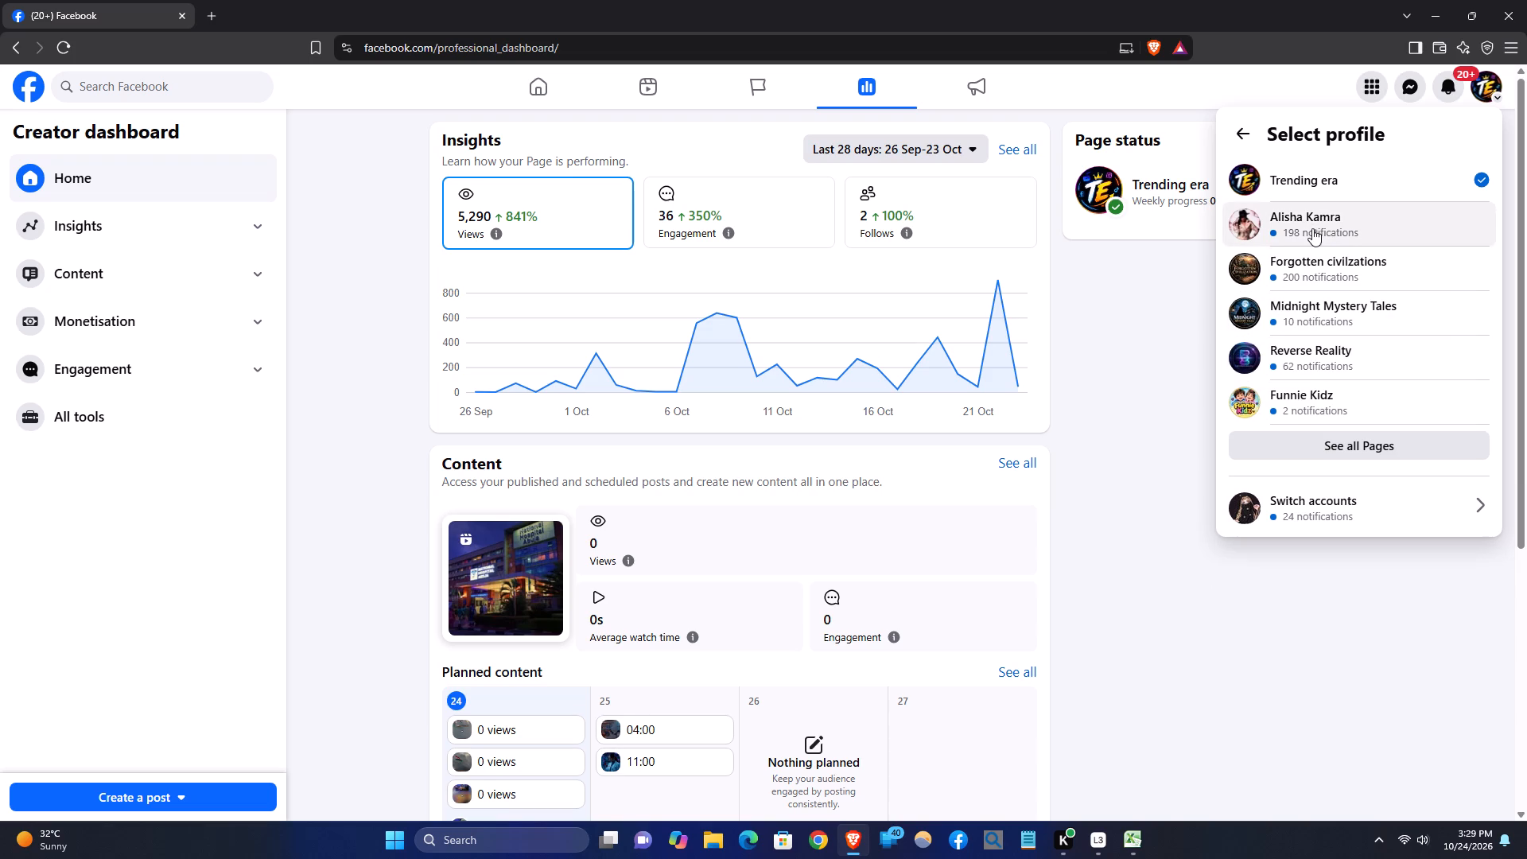
{"action": "left_click", "coordinate": [1346, 352]}
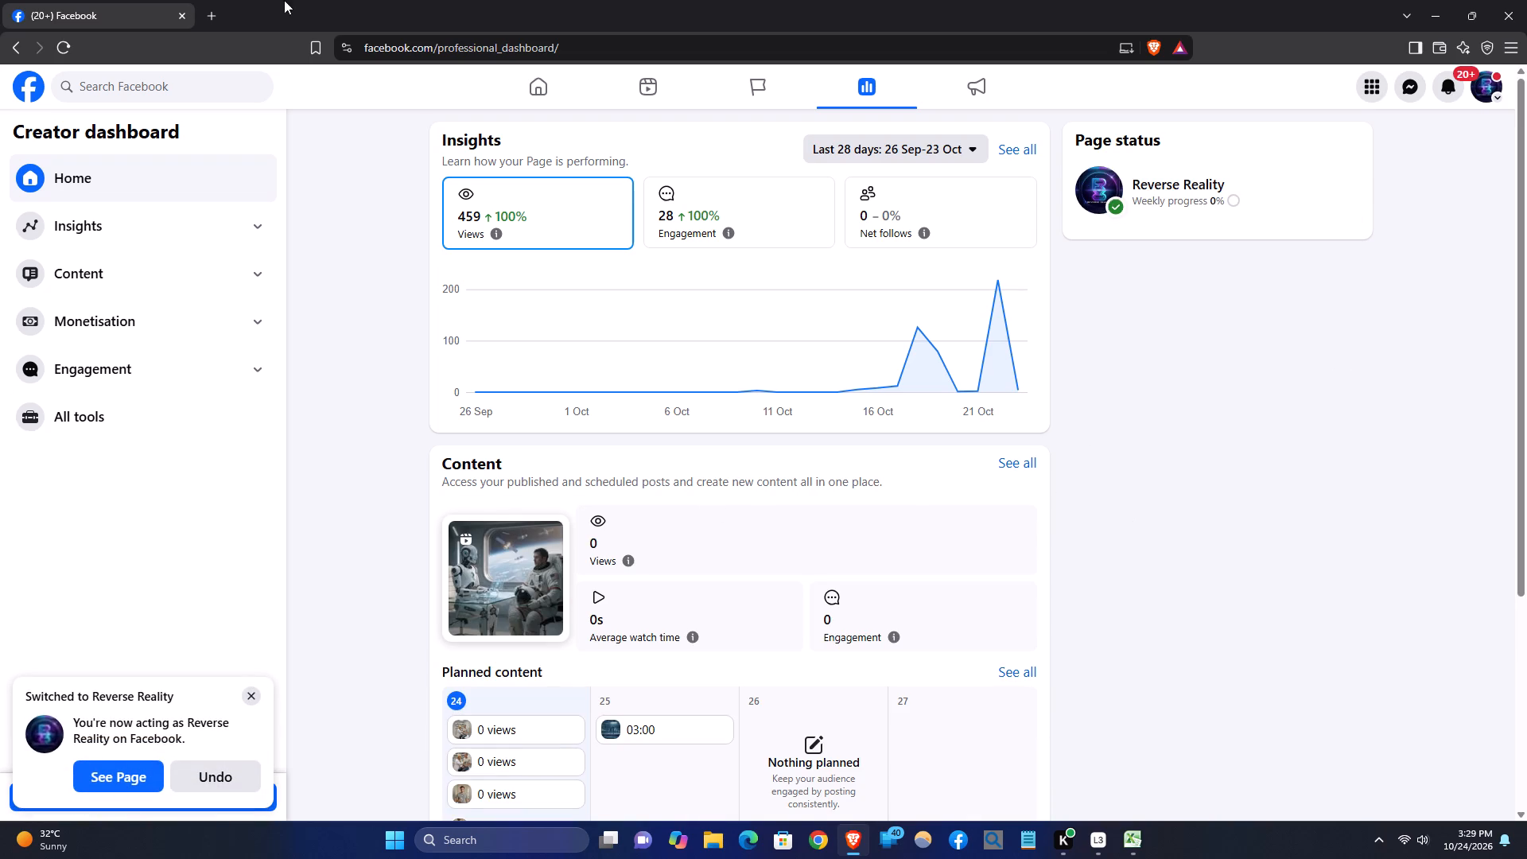
Examine Reverse Reality's comments manager, content monetisation, subscriptions and monetisation overview, and check the planned content on the dashboard home.
{"action": "left_click", "coordinate": [87, 376]}
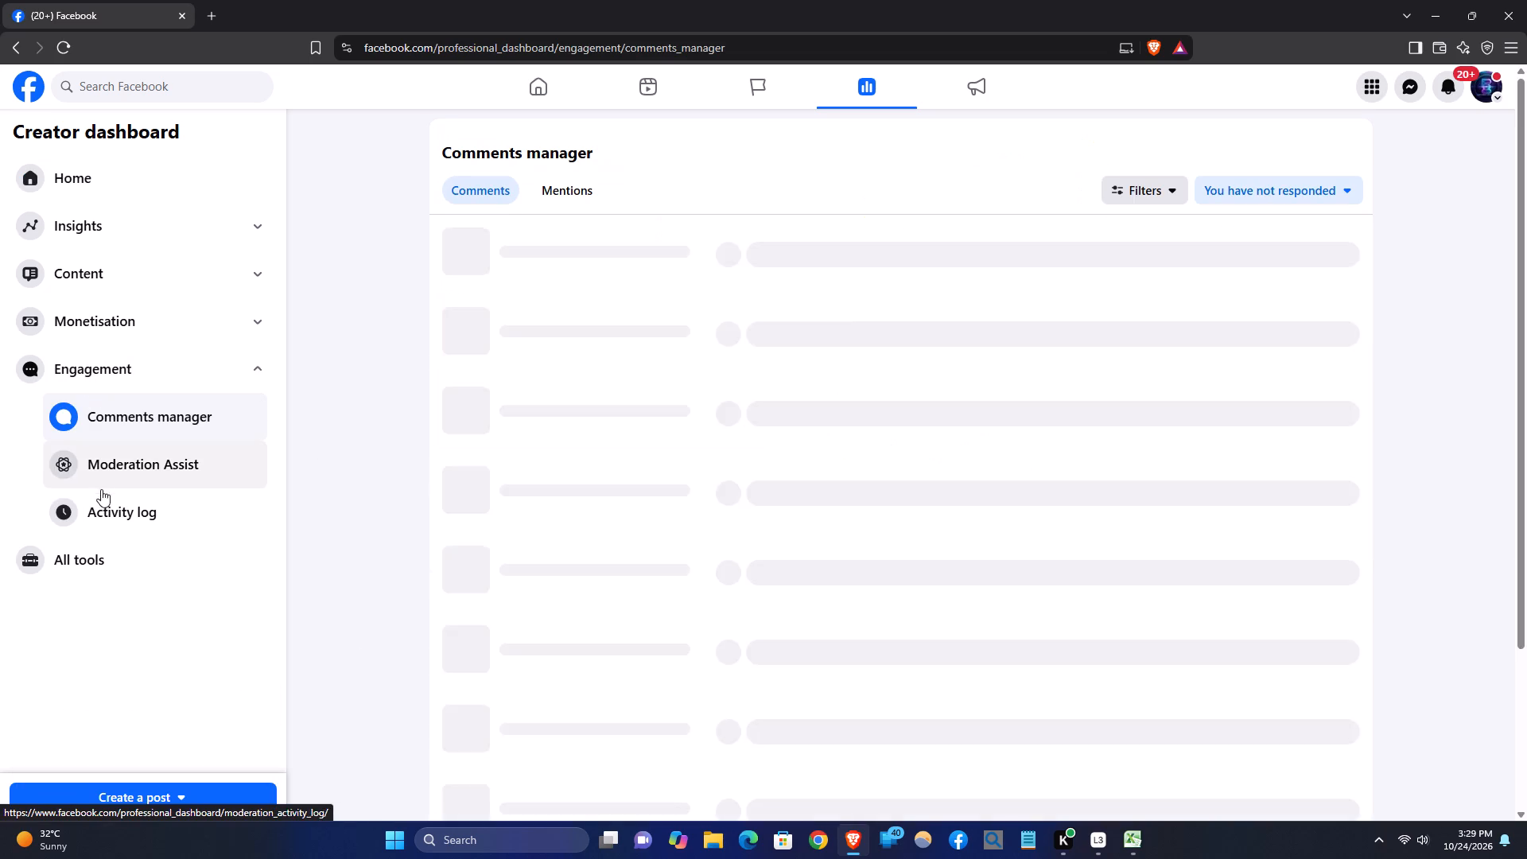
{"action": "left_click", "coordinate": [184, 363]}
{"action": "left_click", "coordinate": [180, 323]}
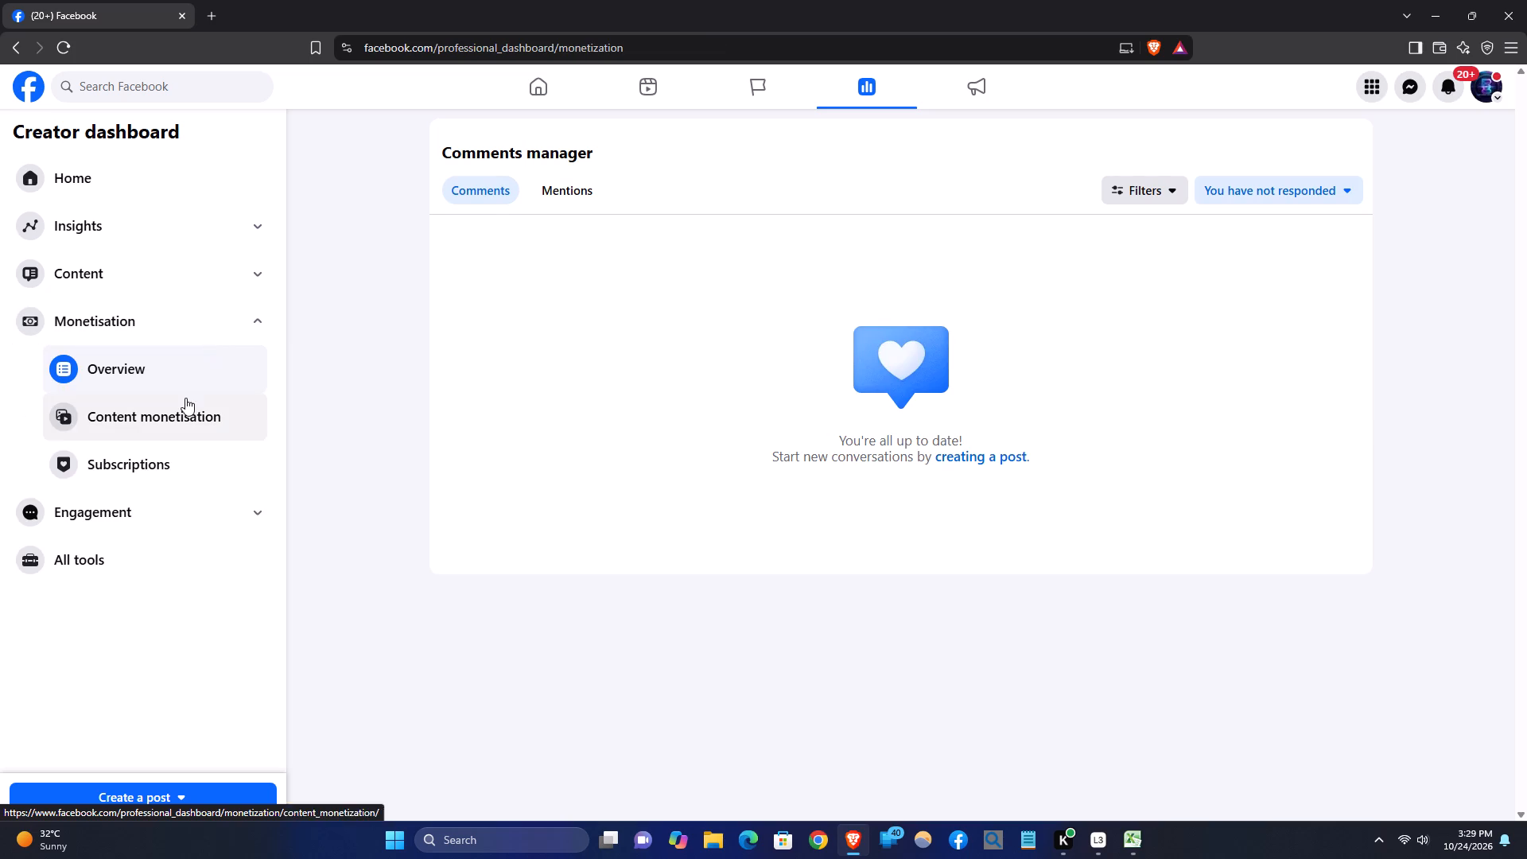
{"action": "left_click", "coordinate": [181, 408]}
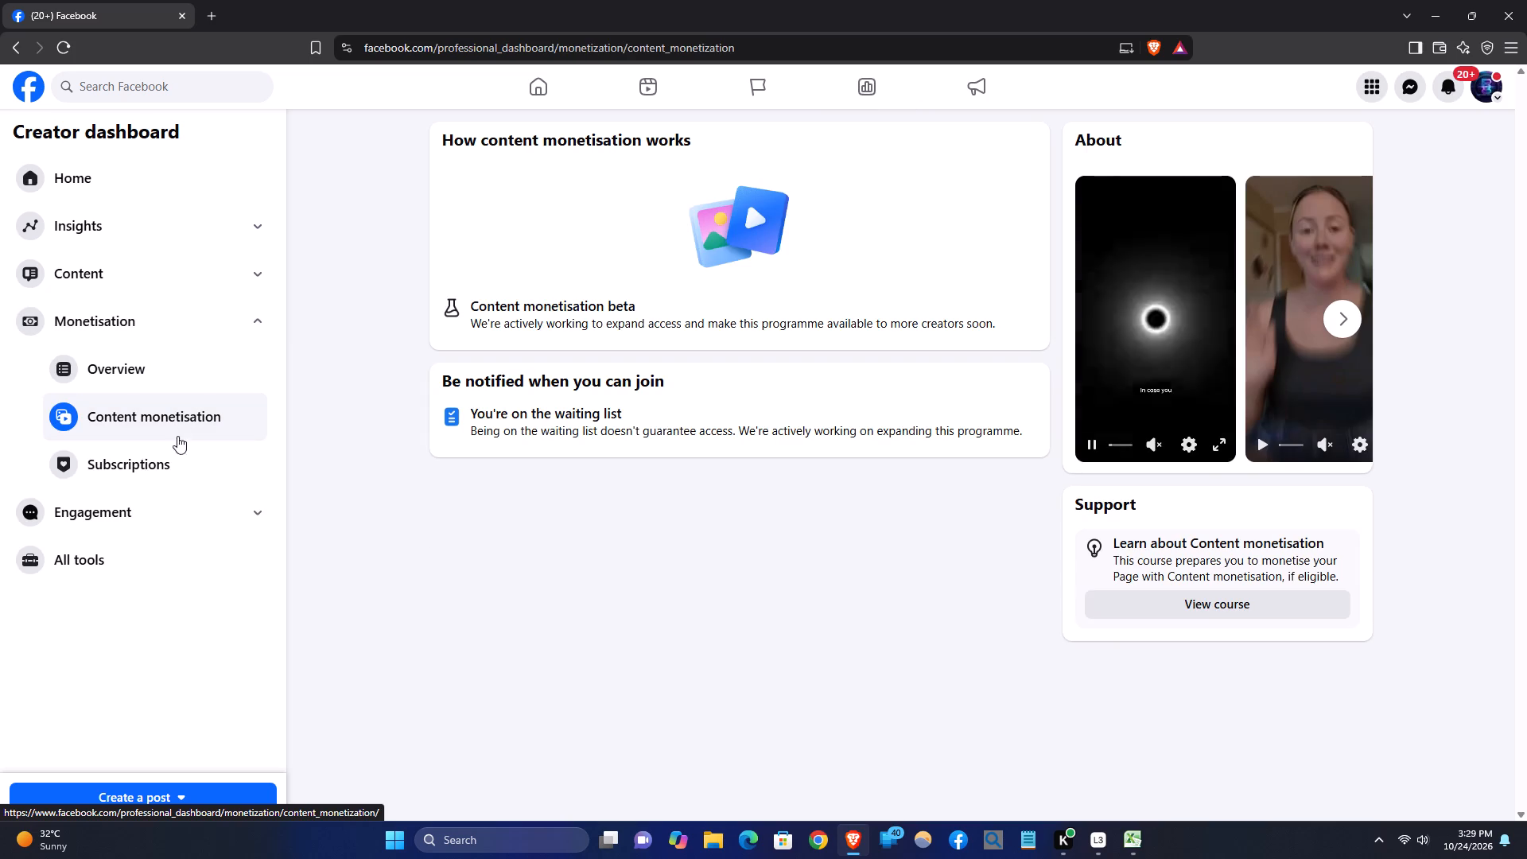
{"action": "left_click", "coordinate": [176, 461]}
{"action": "left_click", "coordinate": [181, 413]}
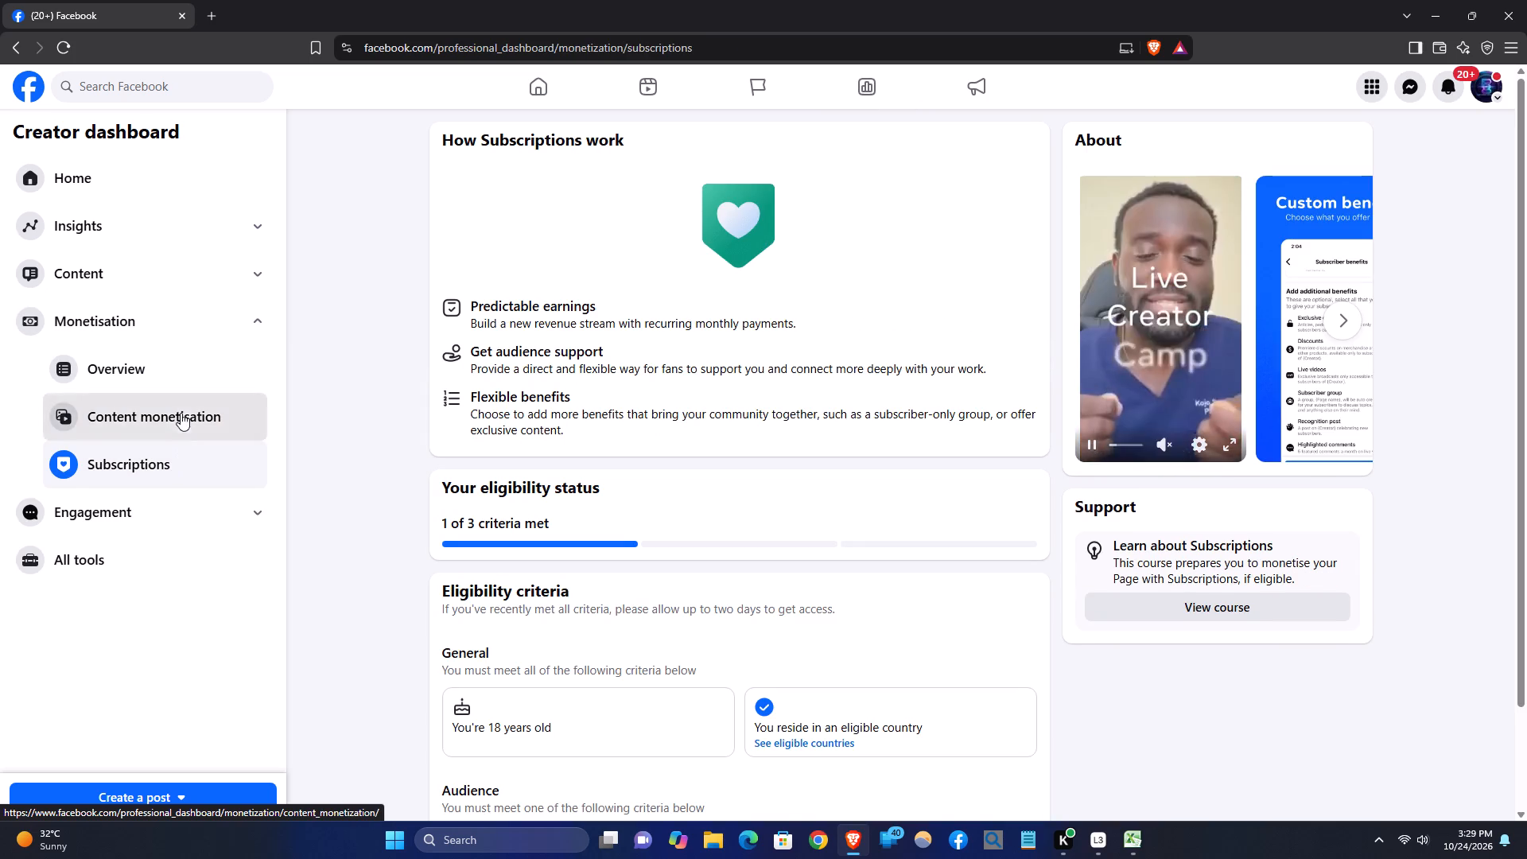
{"action": "left_click", "coordinate": [191, 329]}
{"action": "left_click", "coordinate": [191, 329]}
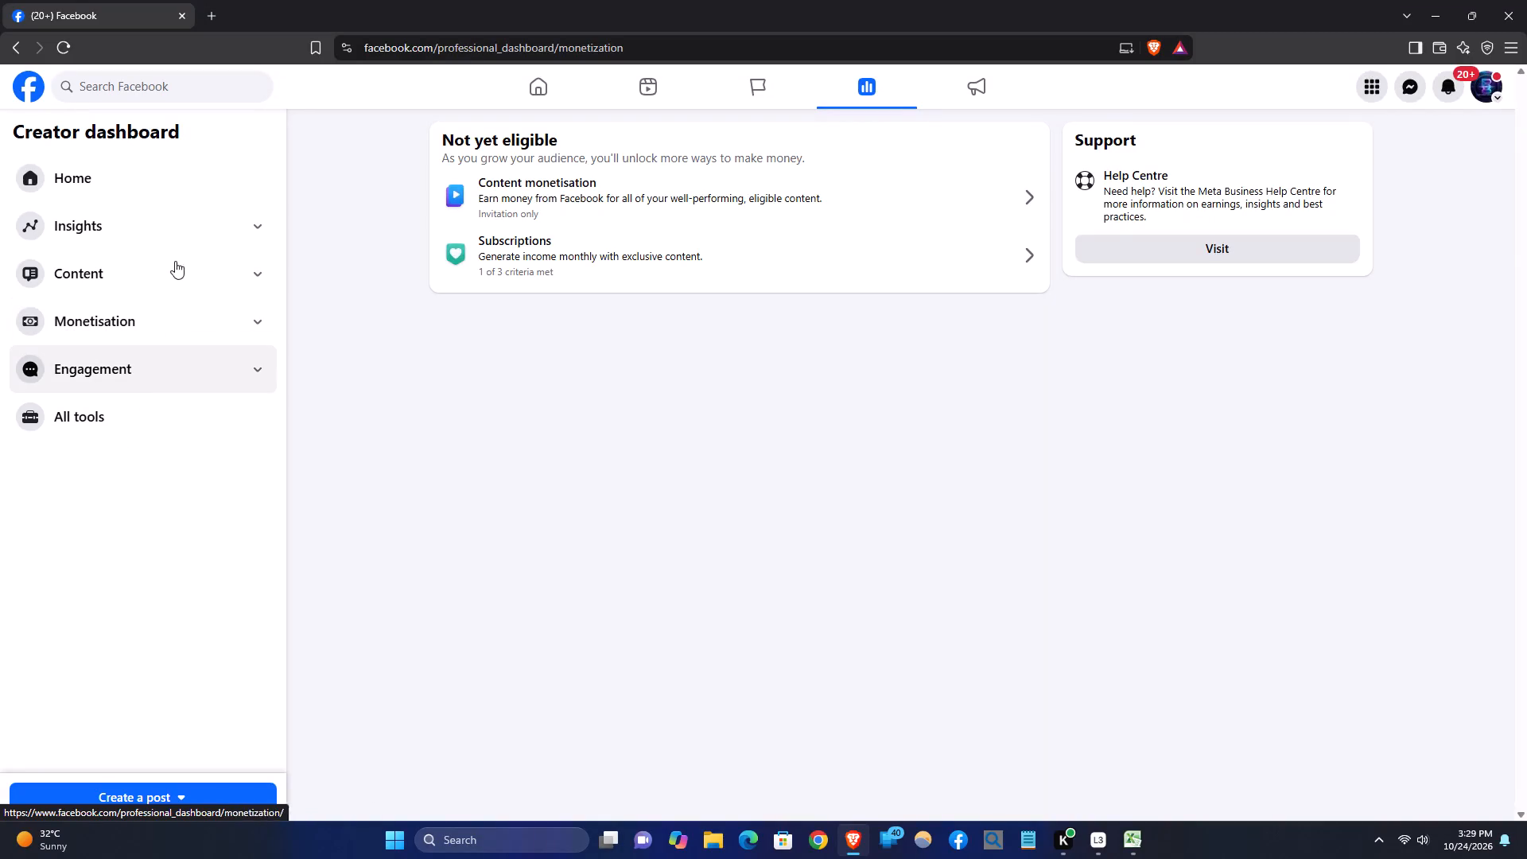
{"action": "left_click", "coordinate": [146, 177]}
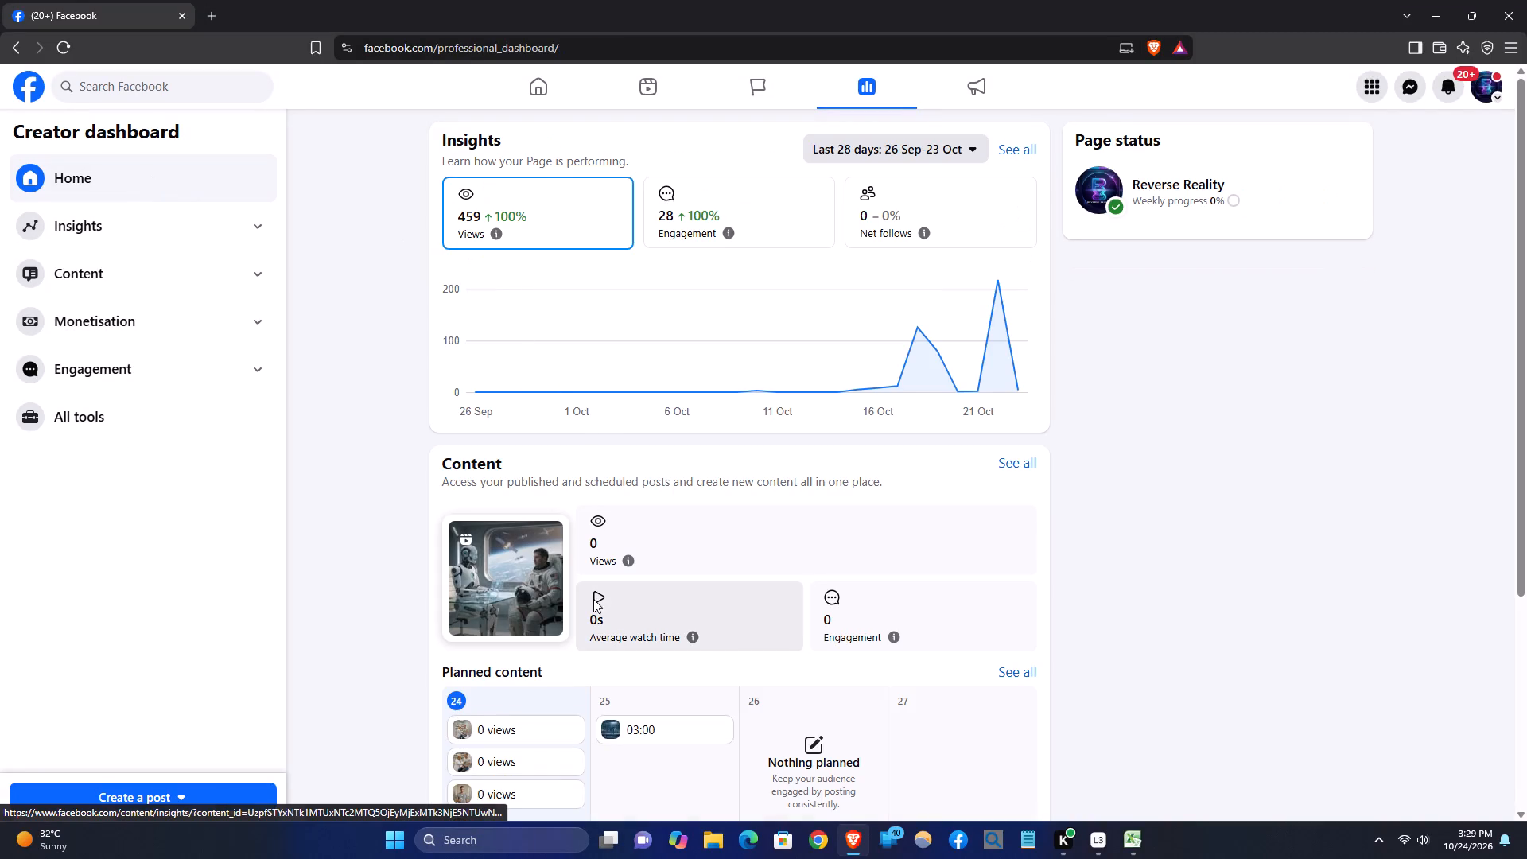
In Excel, add REVERSE REALITY in C19 and copy down TILL 25 - 1BID as date, with N for upload and monetization status.
{"action": "key", "text": "alt+Tab"}
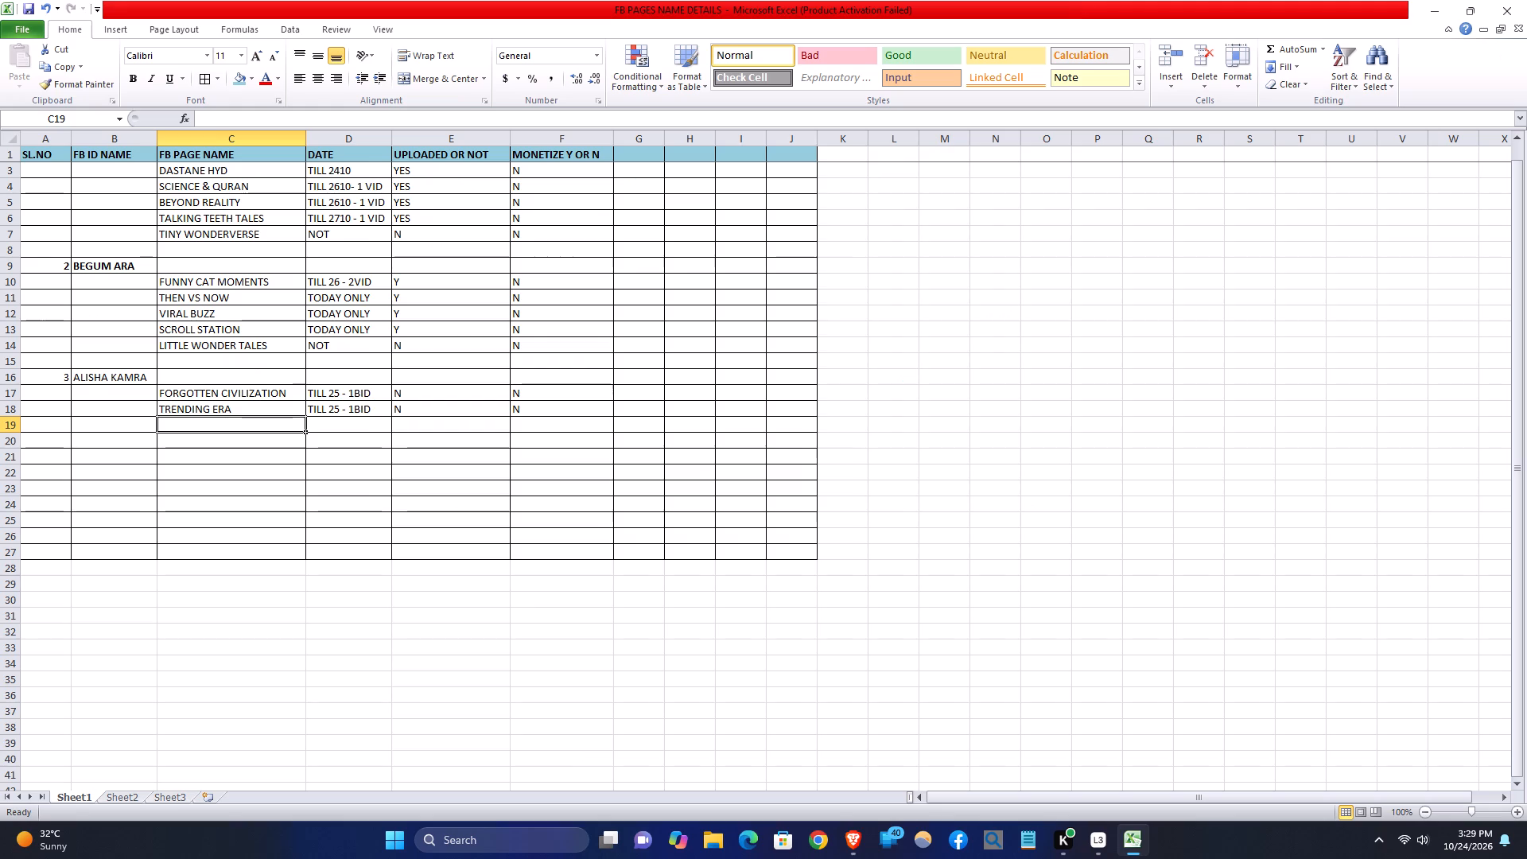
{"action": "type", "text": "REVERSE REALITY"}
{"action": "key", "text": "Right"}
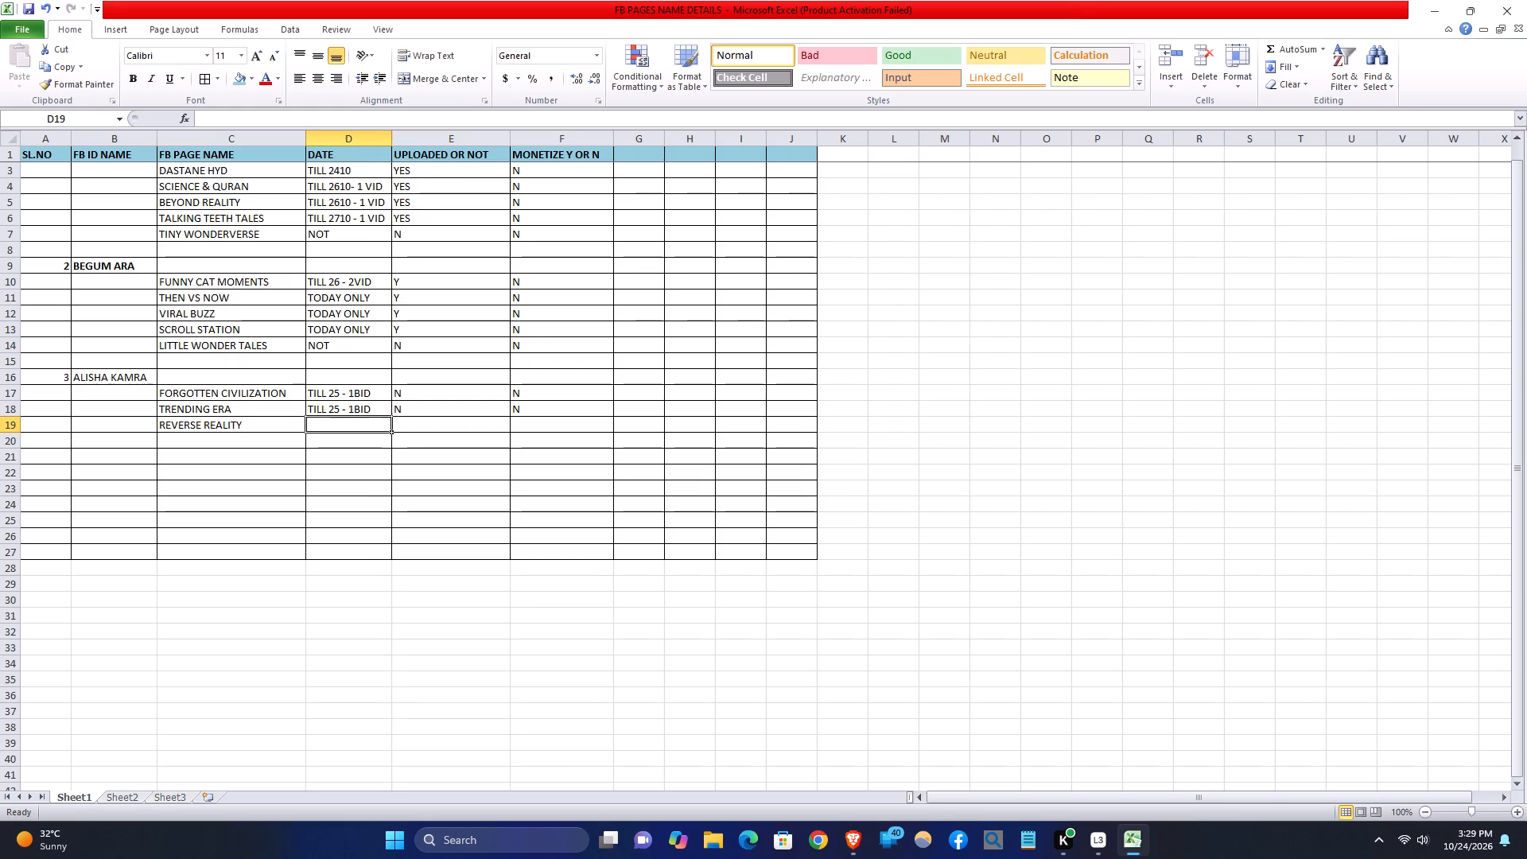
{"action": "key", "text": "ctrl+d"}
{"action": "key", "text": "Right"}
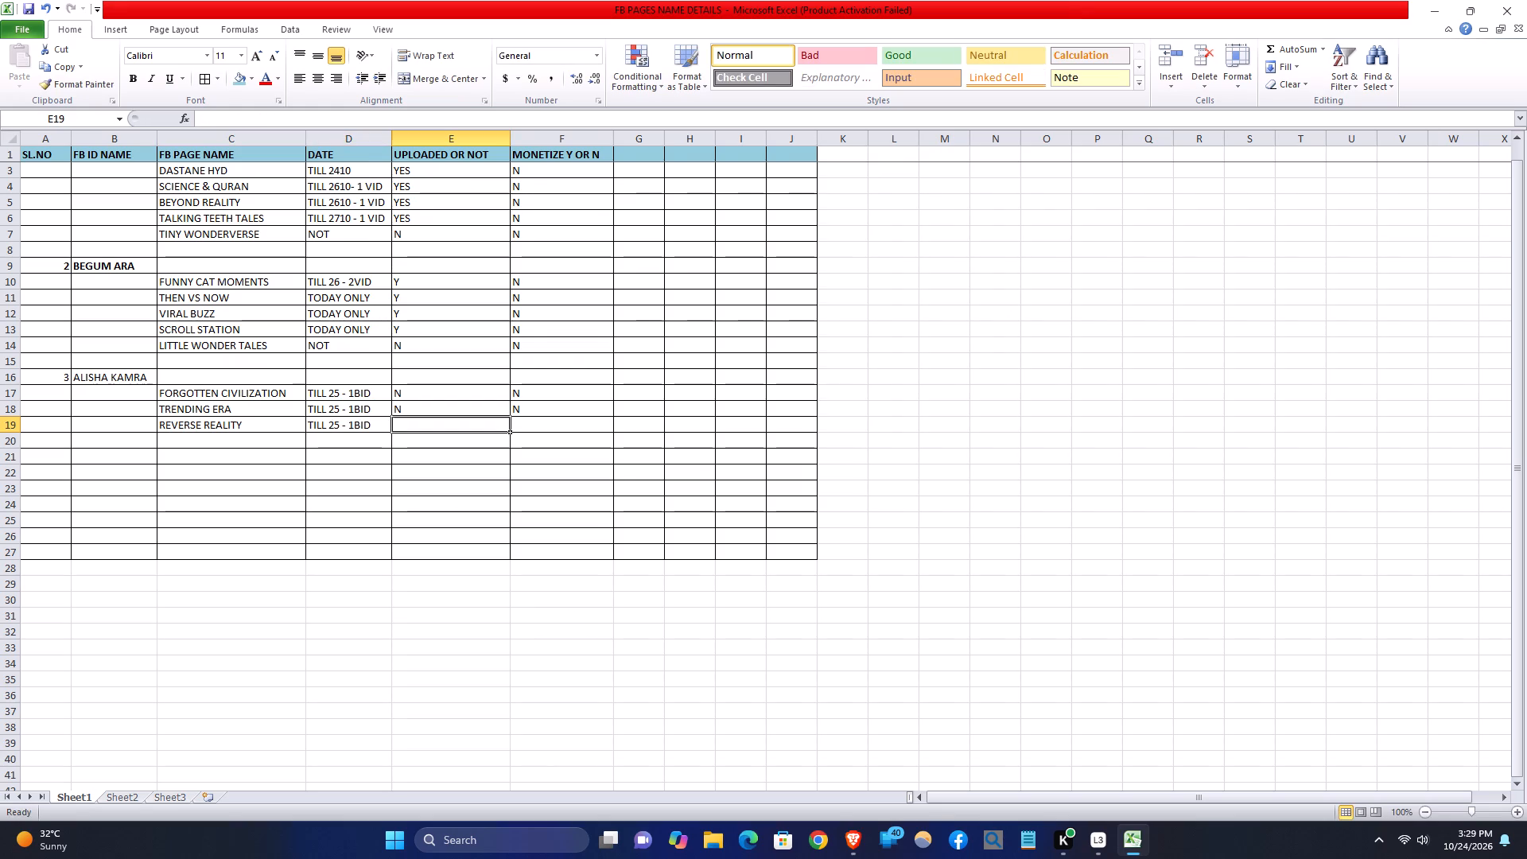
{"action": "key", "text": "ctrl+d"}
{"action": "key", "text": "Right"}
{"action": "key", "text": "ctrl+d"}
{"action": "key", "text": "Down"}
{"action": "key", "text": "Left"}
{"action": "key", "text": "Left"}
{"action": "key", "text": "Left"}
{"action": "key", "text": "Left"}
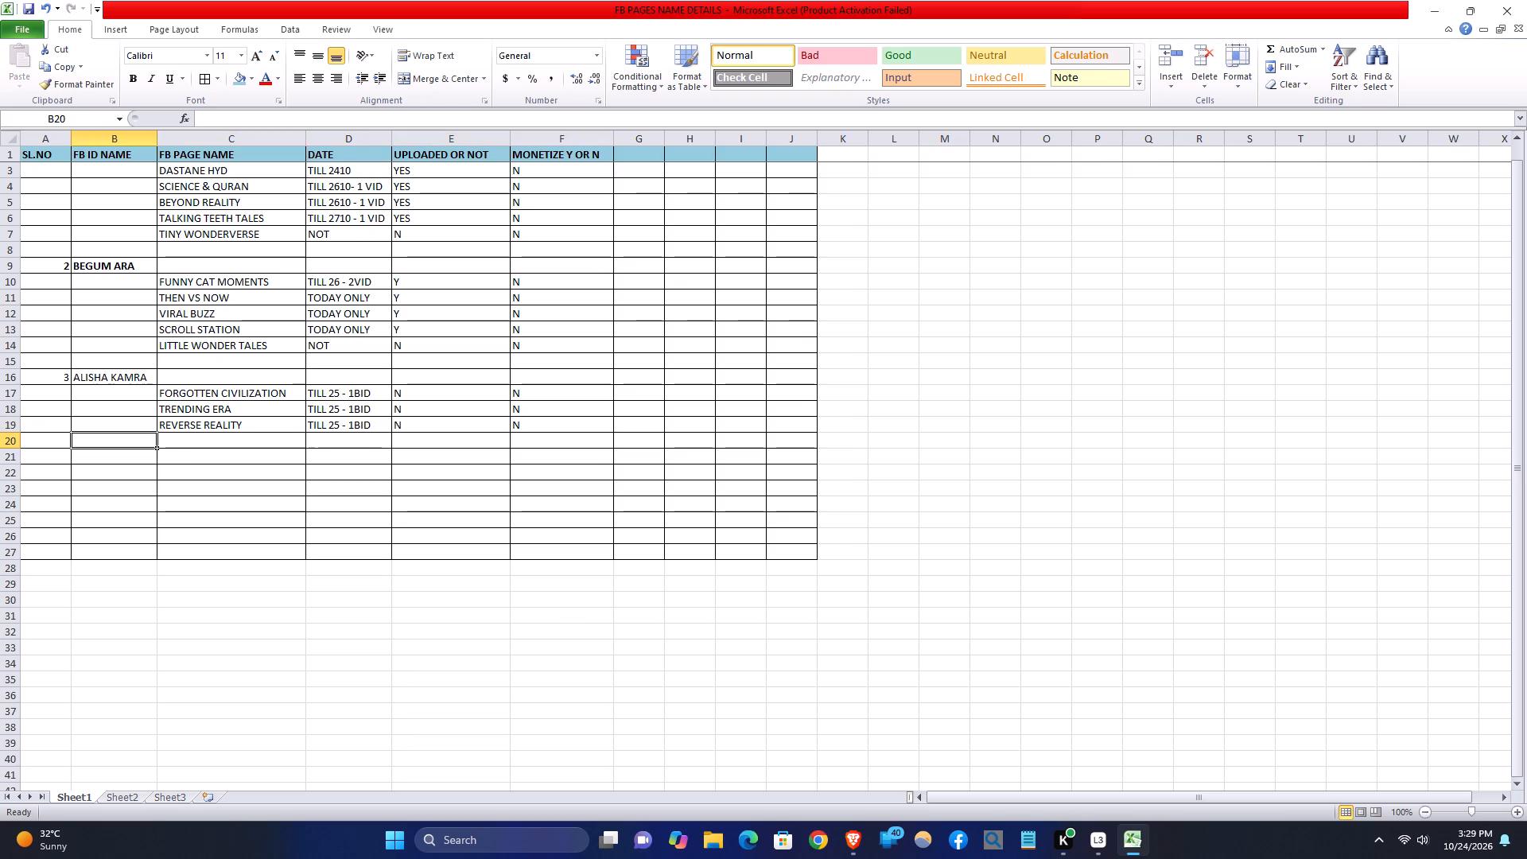
Set the upload status to Y for FORGOTTEN CIVILIZATION, TRENDING ERA and REVERSE REALITY, and select cell C20.
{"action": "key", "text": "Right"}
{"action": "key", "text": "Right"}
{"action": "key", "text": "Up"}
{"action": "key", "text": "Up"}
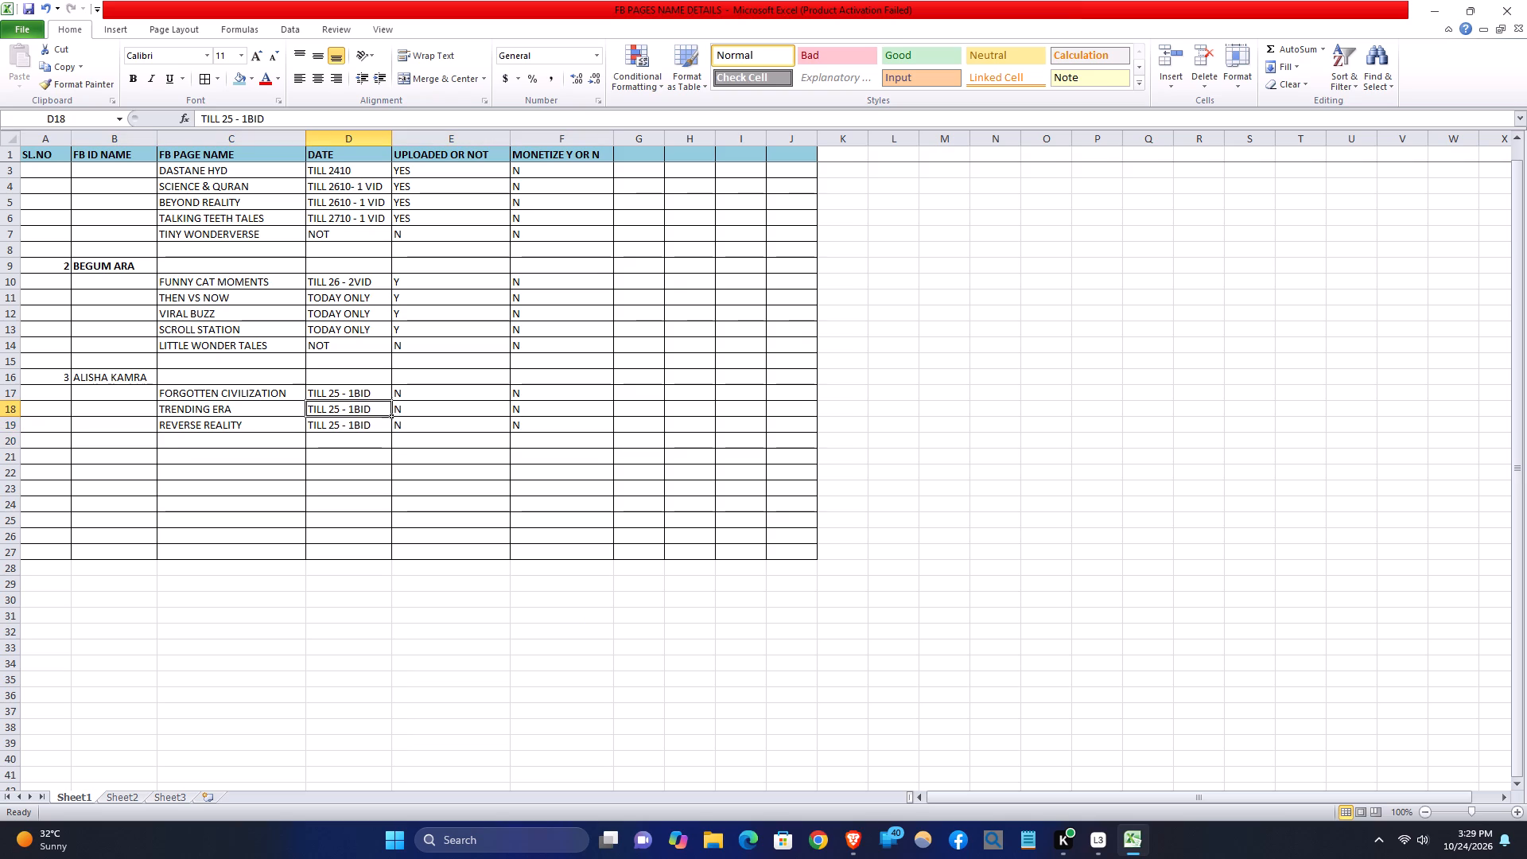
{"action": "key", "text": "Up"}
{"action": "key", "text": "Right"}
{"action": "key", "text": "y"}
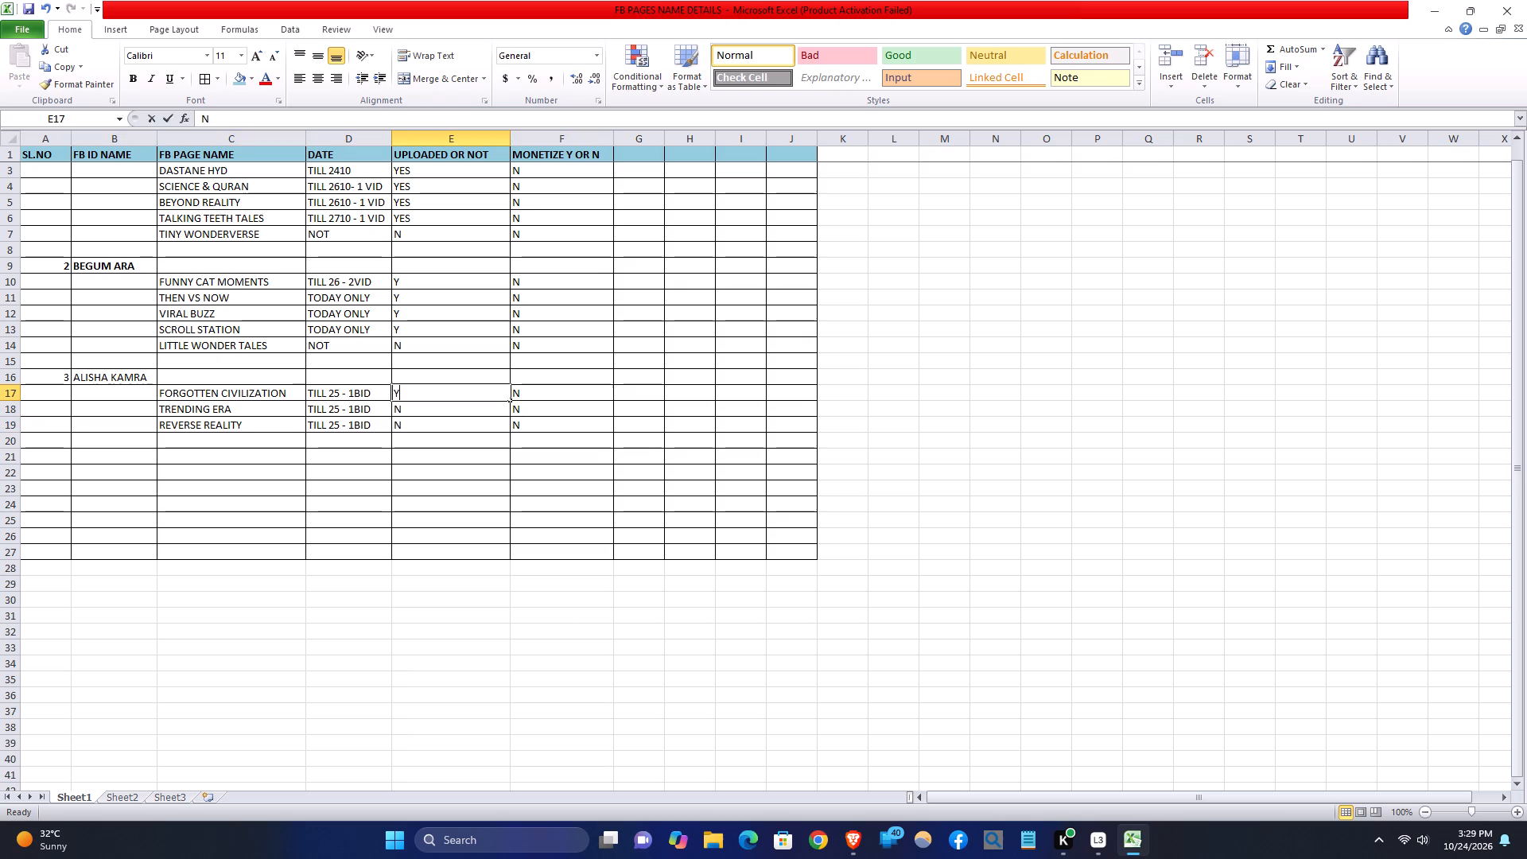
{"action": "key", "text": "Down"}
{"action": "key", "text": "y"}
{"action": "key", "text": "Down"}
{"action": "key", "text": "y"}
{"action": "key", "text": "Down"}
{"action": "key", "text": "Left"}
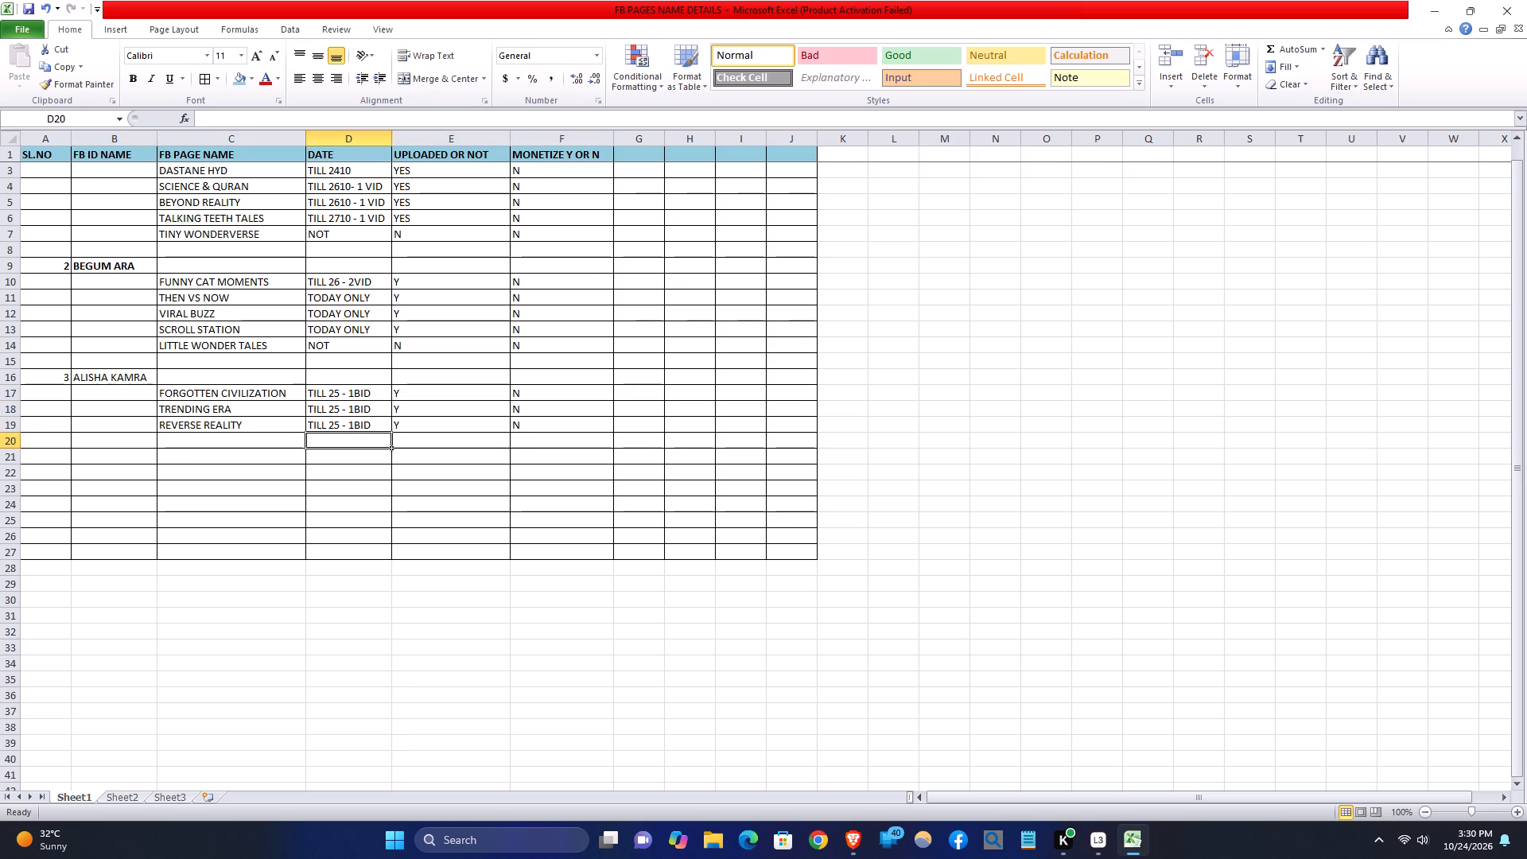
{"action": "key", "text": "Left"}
Return to the browser and switch the active Facebook profile to the Midnight Mystery Tales page.
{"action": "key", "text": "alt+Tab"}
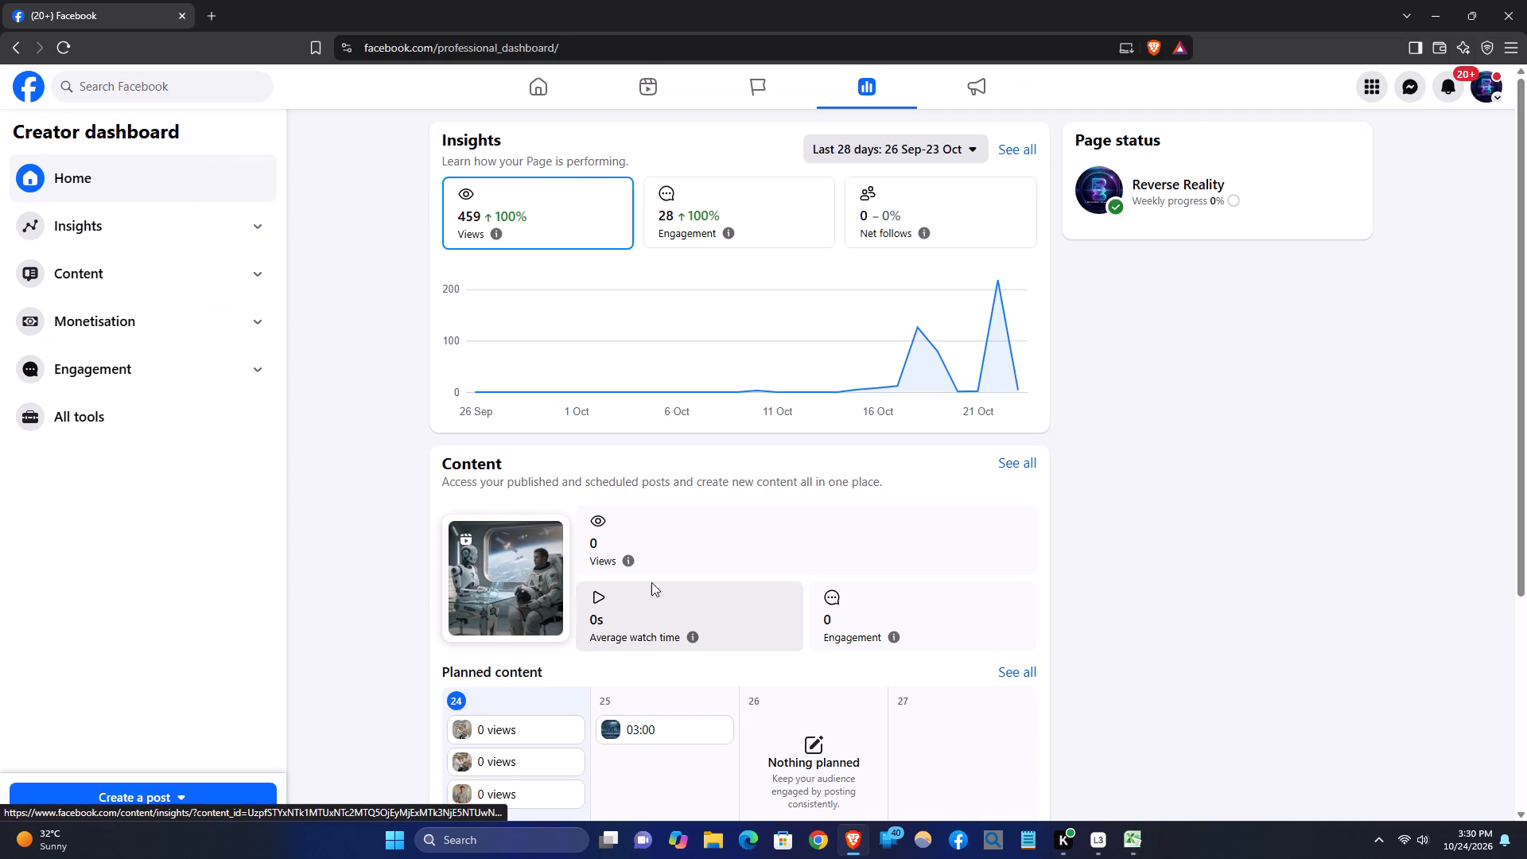
{"action": "scroll", "coordinate": [808, 587], "scroll_direction": "down", "scroll_amount": 6}
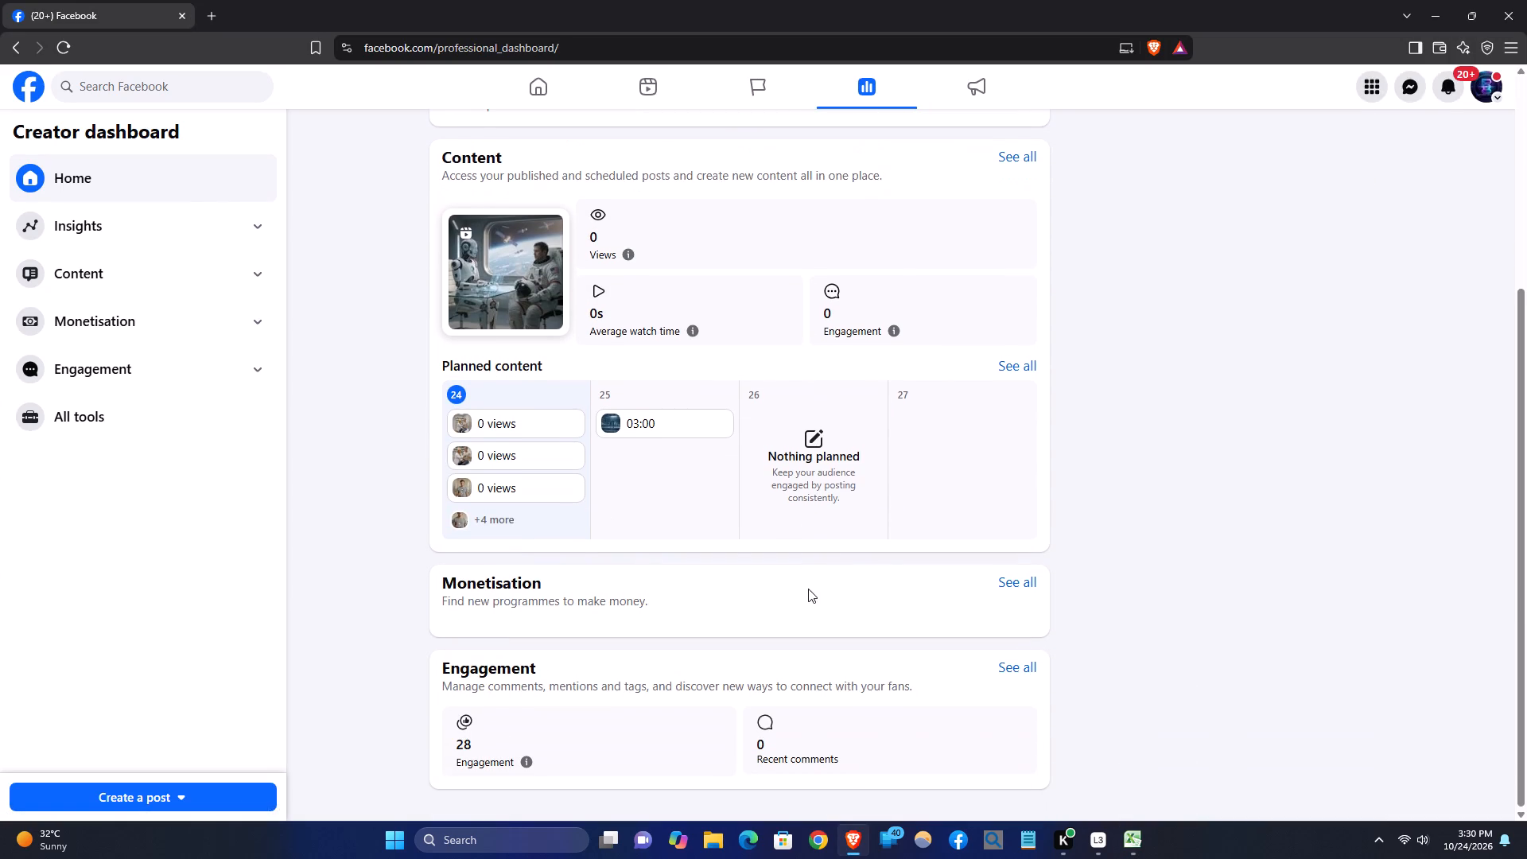
{"action": "scroll", "coordinate": [889, 567], "scroll_direction": "up", "scroll_amount": 8}
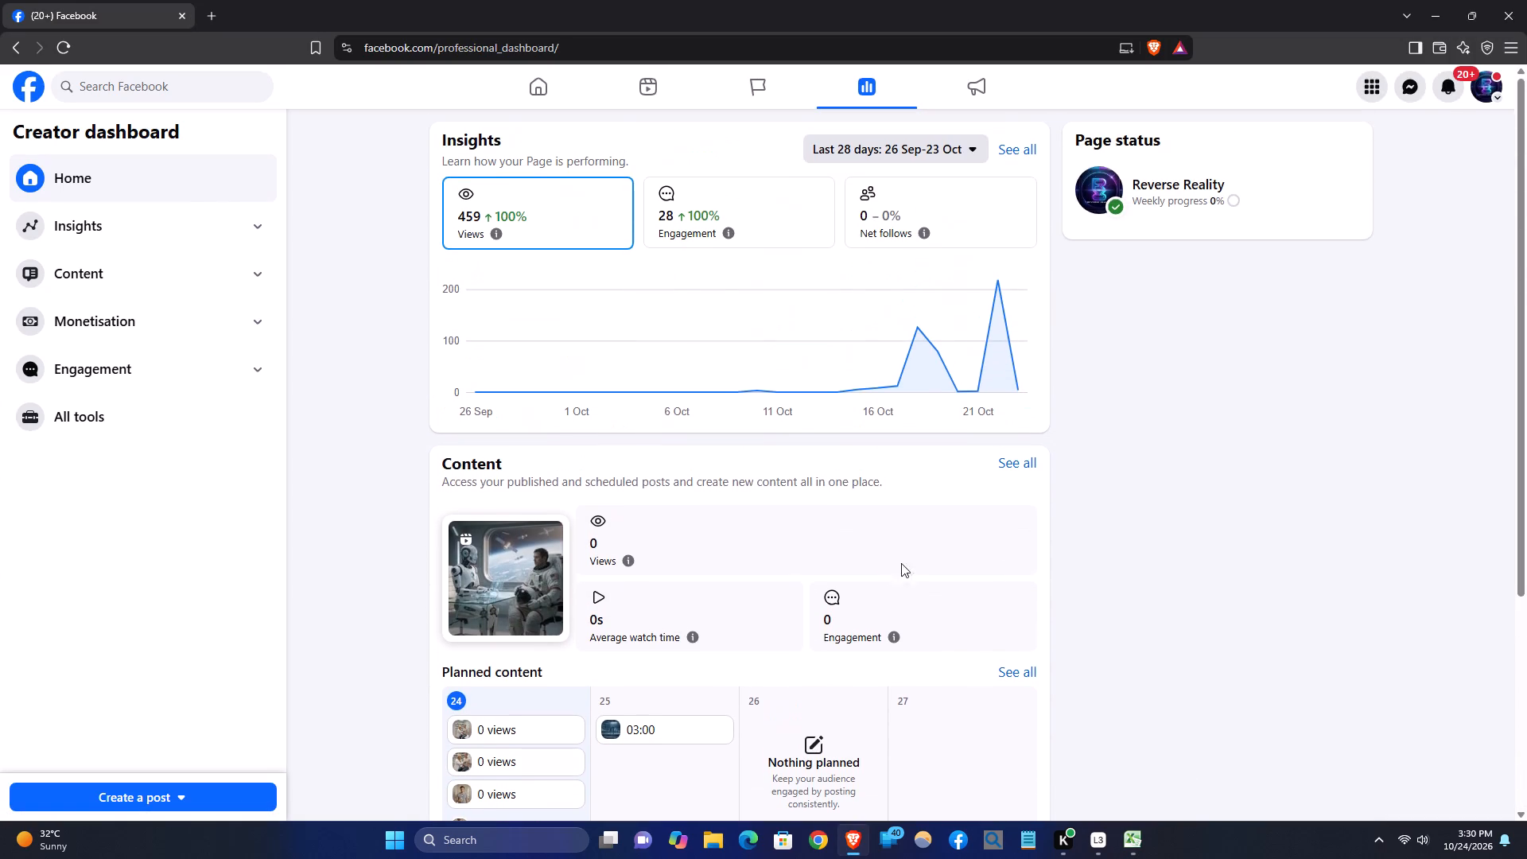
{"action": "left_click", "coordinate": [1486, 89]}
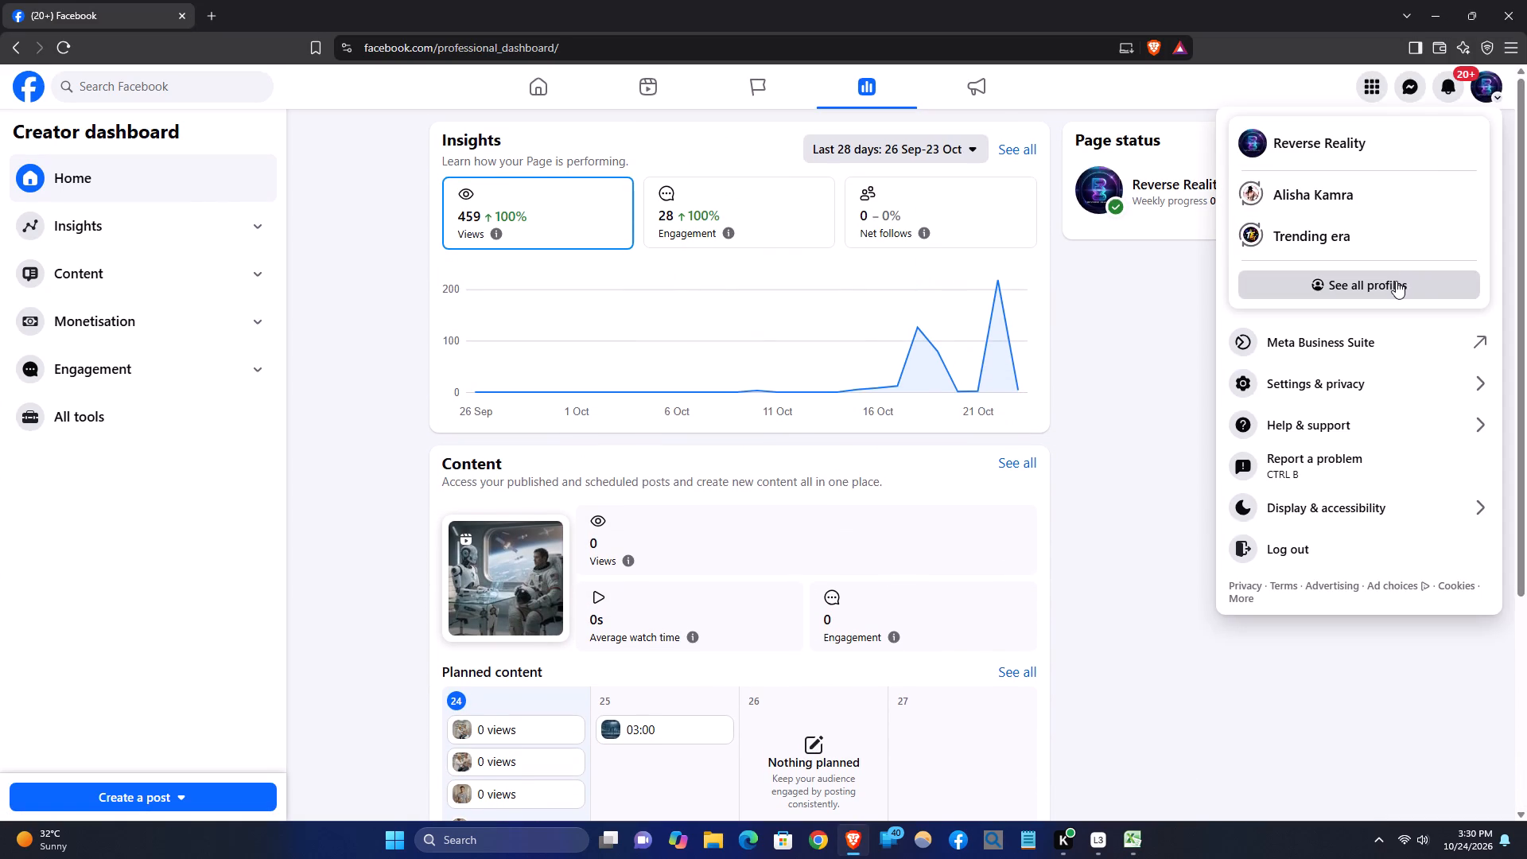
{"action": "left_click", "coordinate": [1396, 281]}
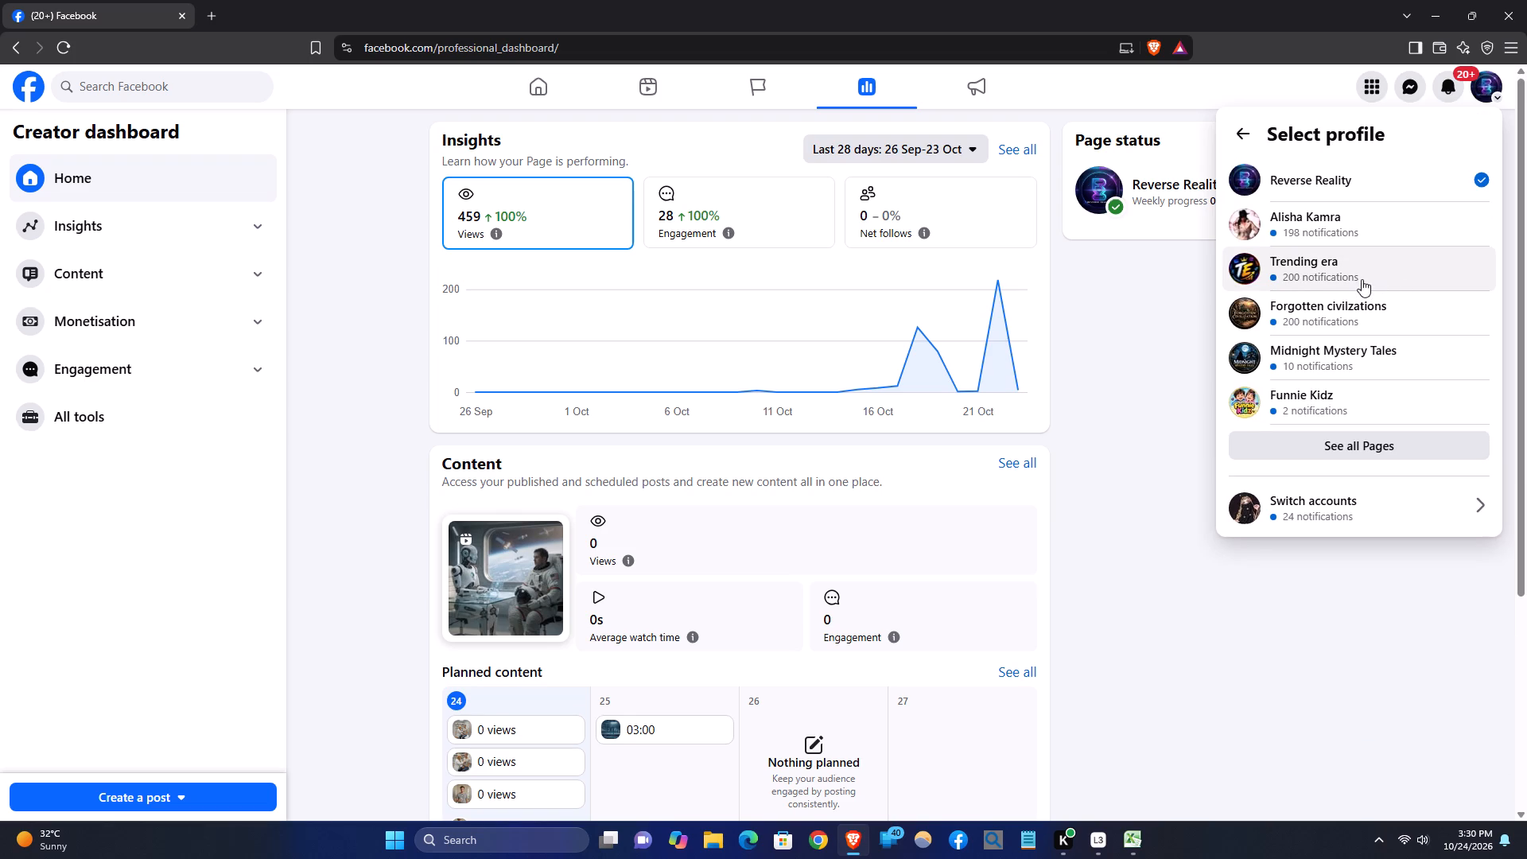
{"action": "left_click", "coordinate": [1348, 362]}
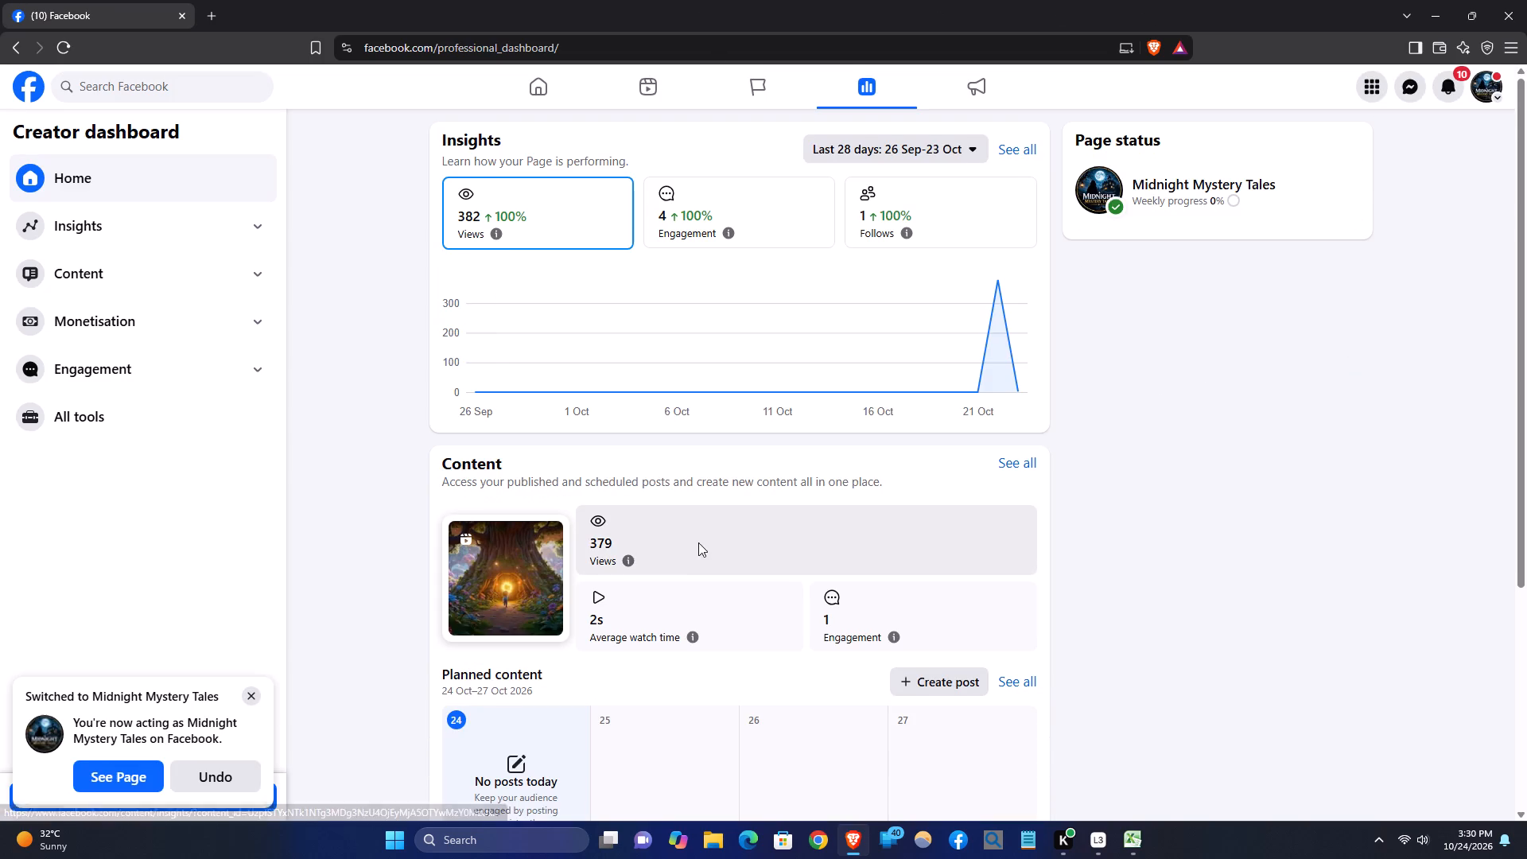
Send follow invitations to everyone who reacted to Midnight Mystery Tales' post The Magical Golden Key.
{"action": "scroll", "coordinate": [699, 556], "scroll_direction": "down", "scroll_amount": 2}
{"action": "left_click", "coordinate": [167, 375]}
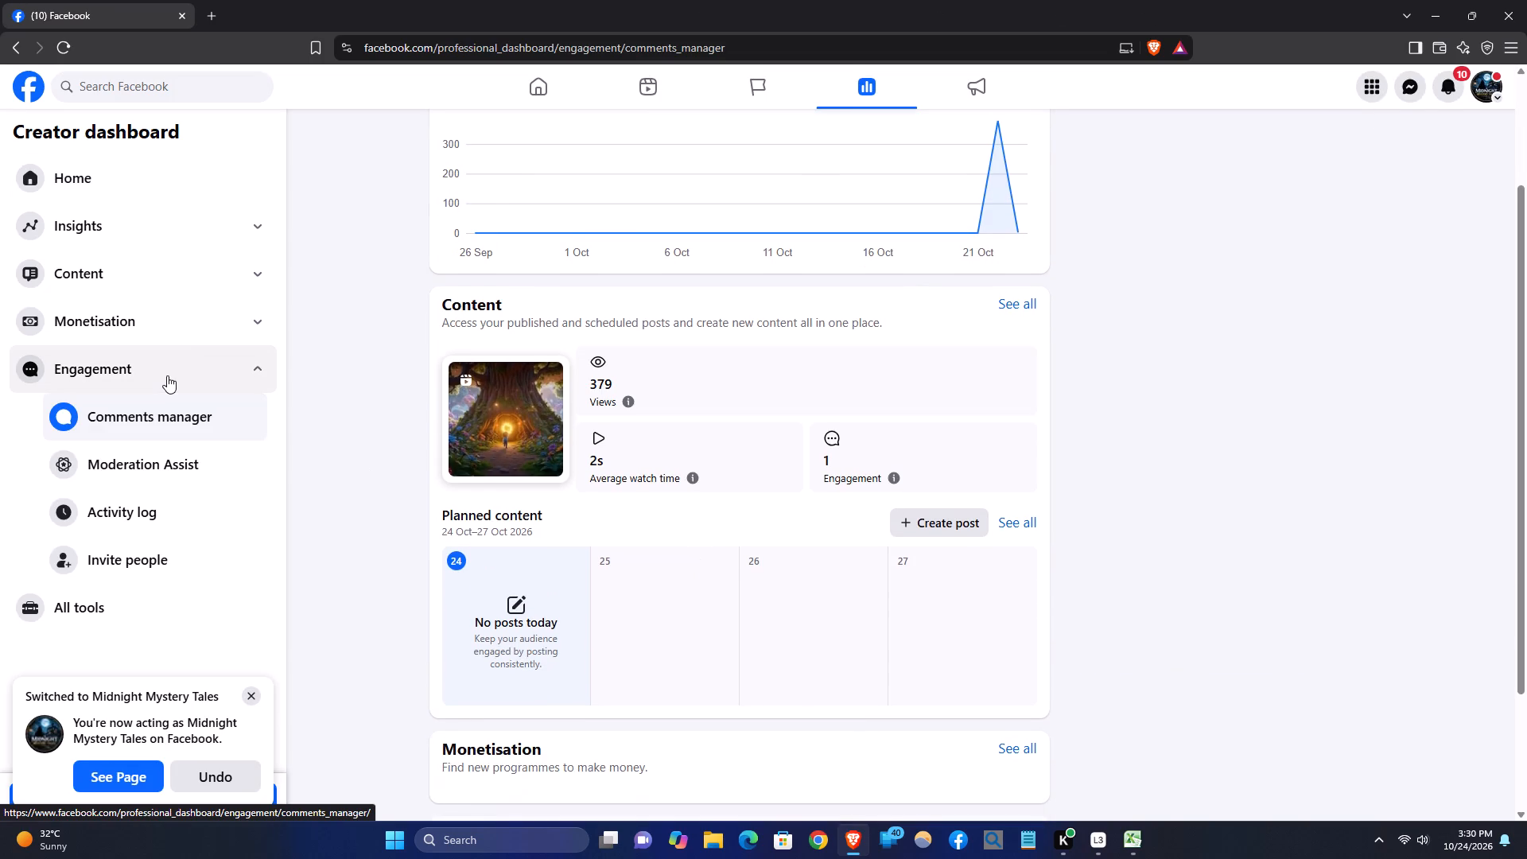
{"action": "left_click", "coordinate": [138, 555]}
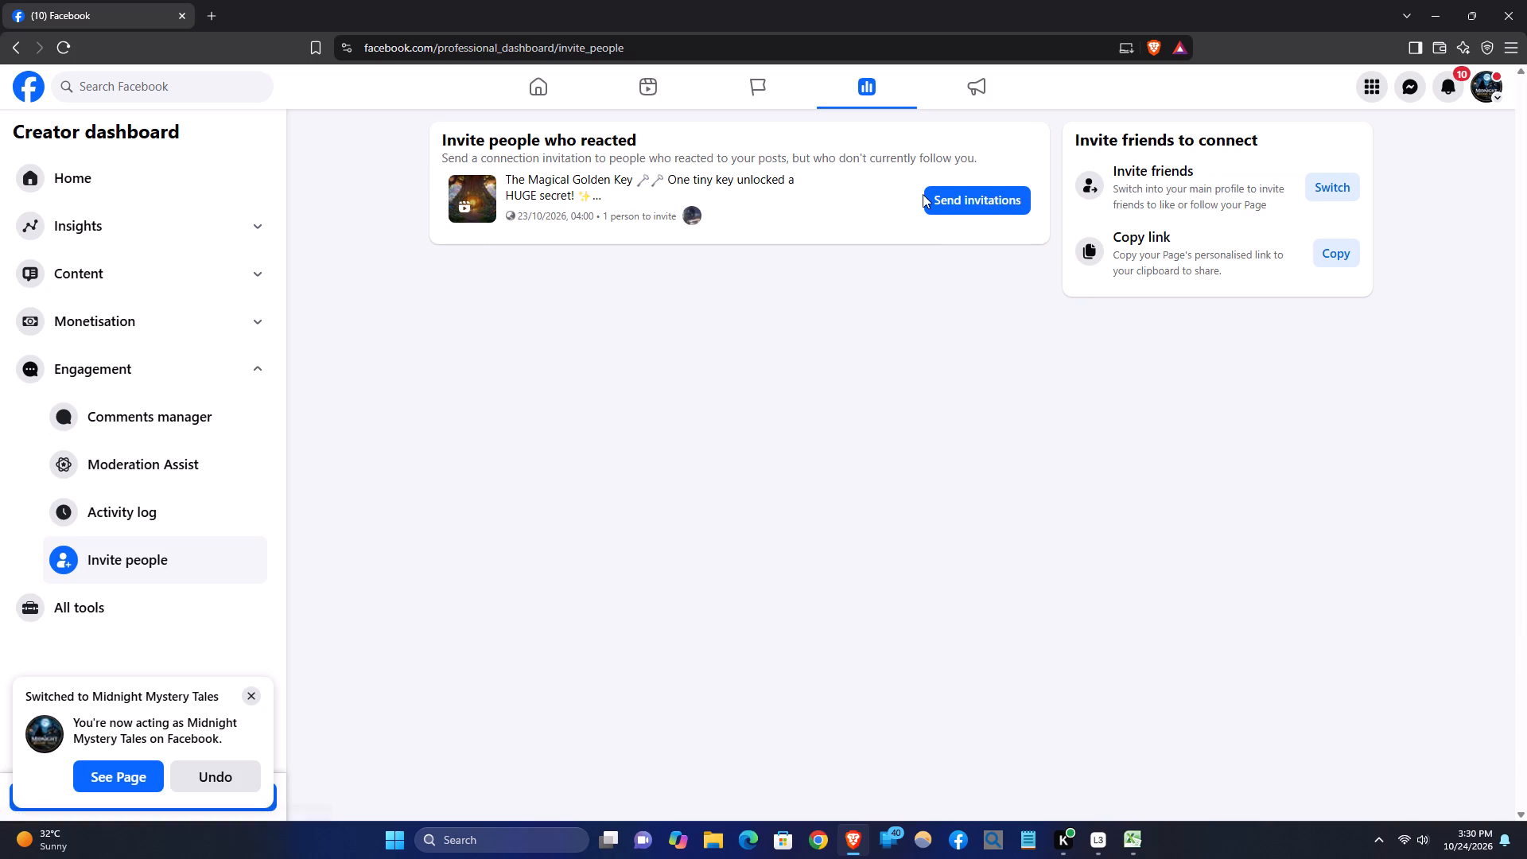
{"action": "left_click", "coordinate": [964, 196]}
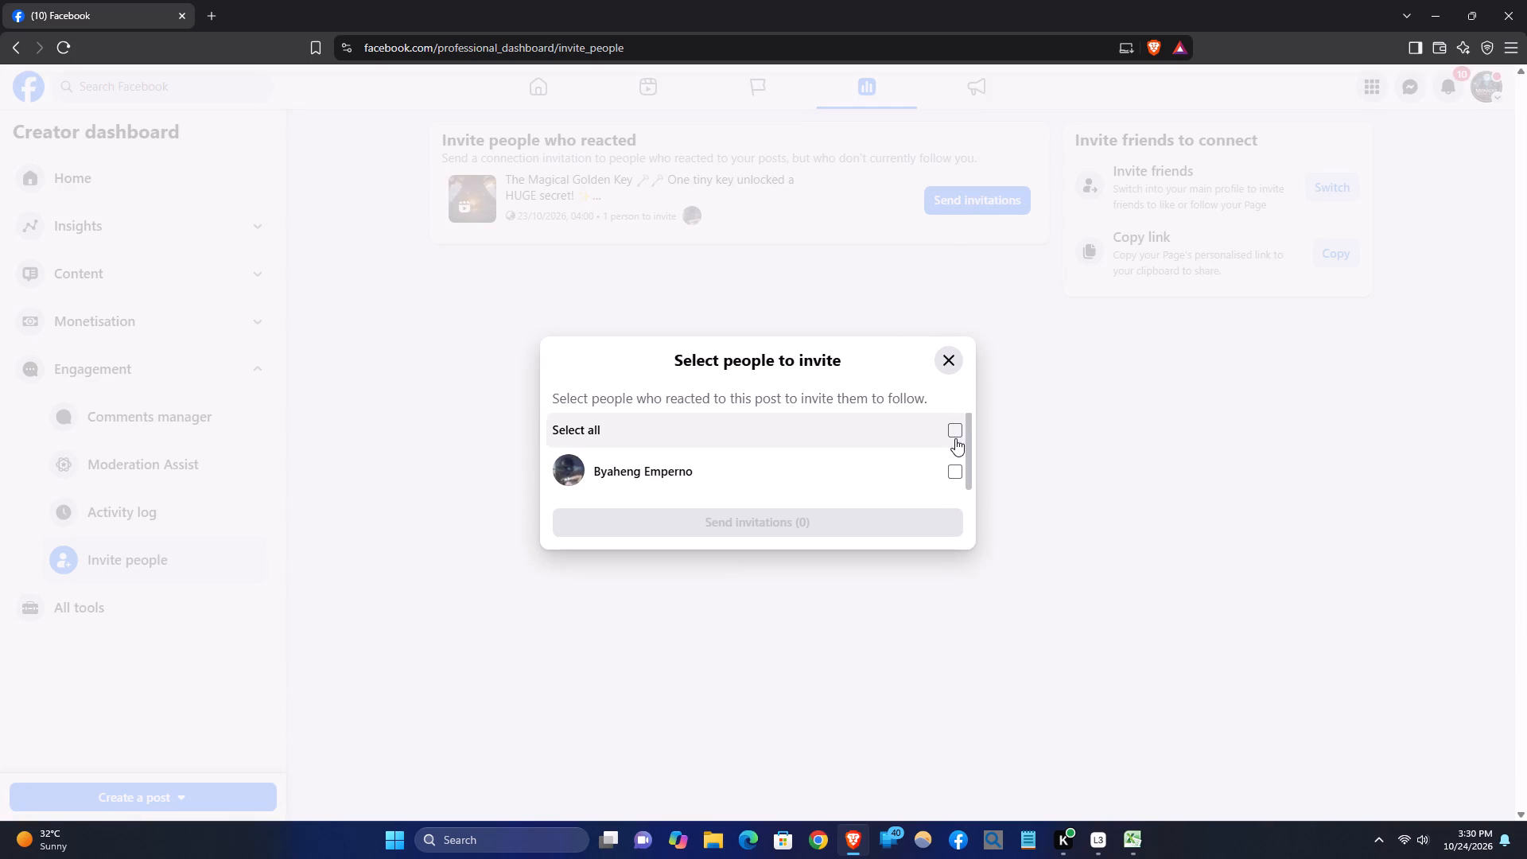
{"action": "left_click", "coordinate": [955, 426]}
{"action": "left_click", "coordinate": [905, 530]}
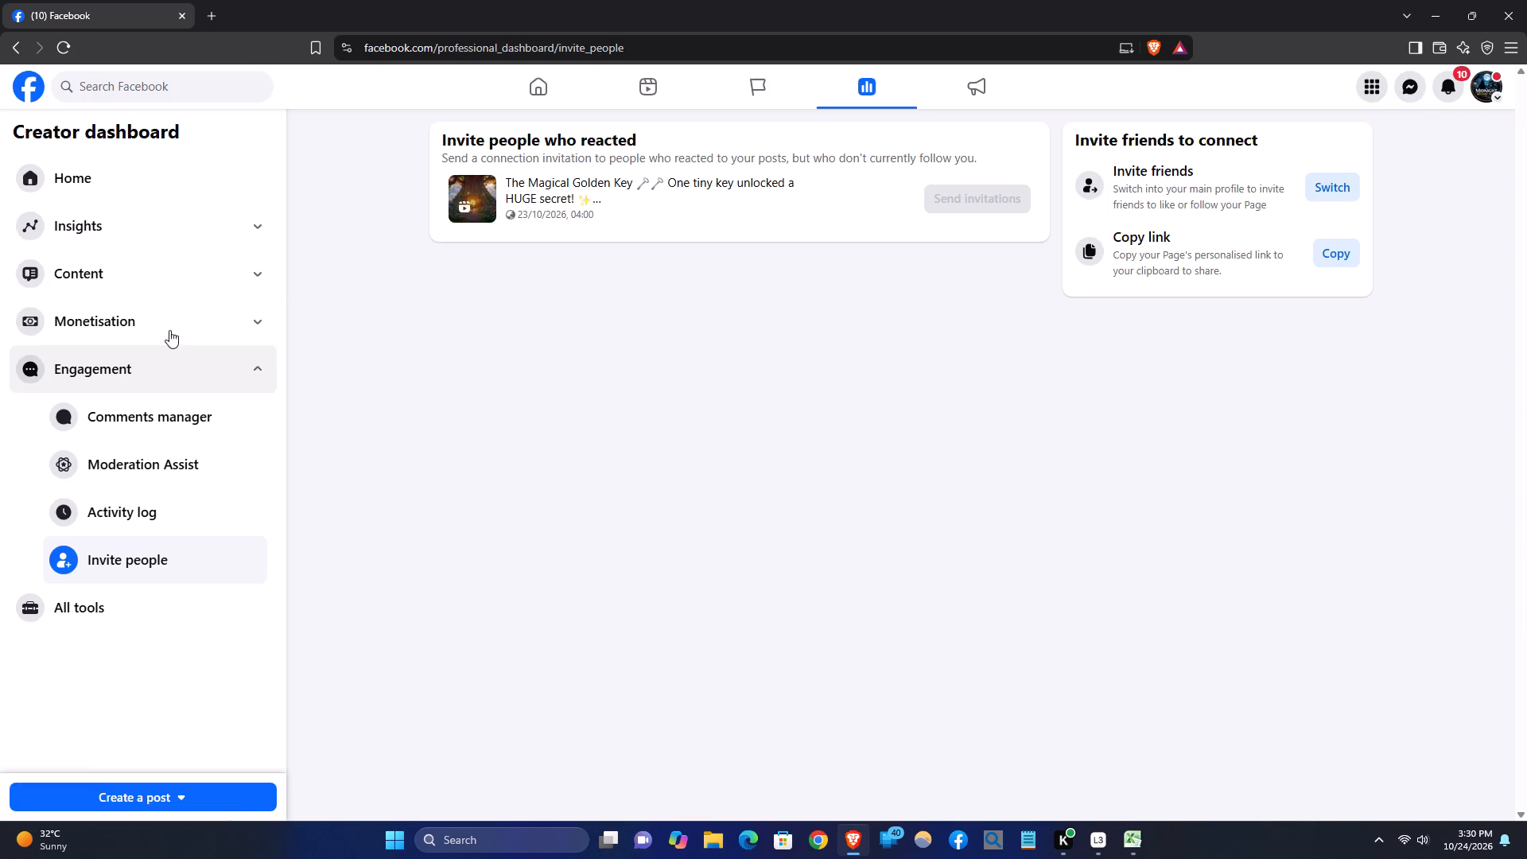
Request eligibility notifications for both content monetisation and subscriptions on the Midnight Mystery Tales page.
{"action": "left_click", "coordinate": [148, 191]}
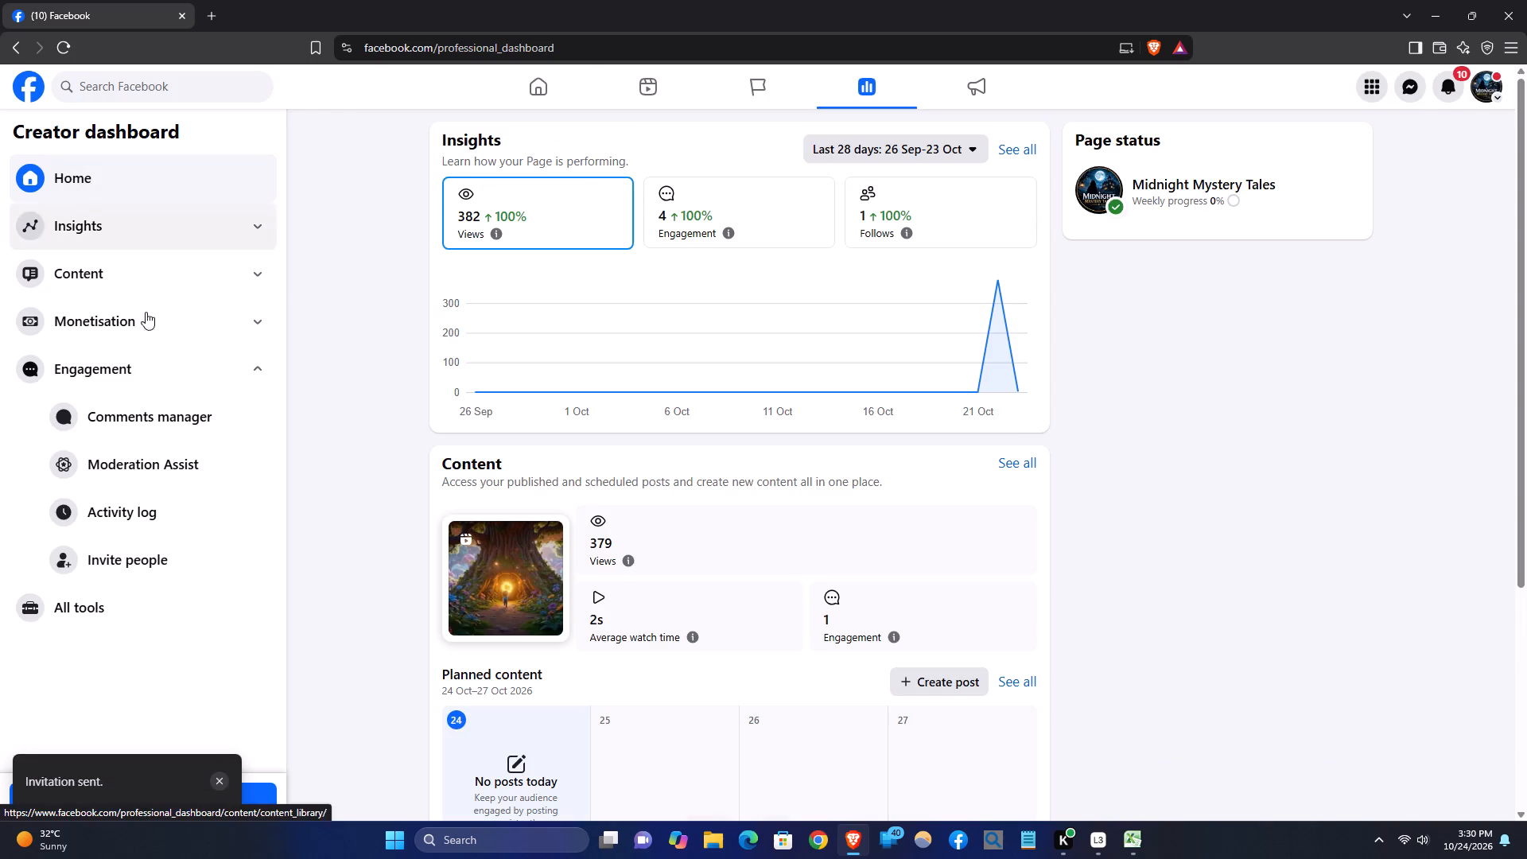
{"action": "left_click", "coordinate": [250, 368]}
{"action": "left_click", "coordinate": [254, 318]}
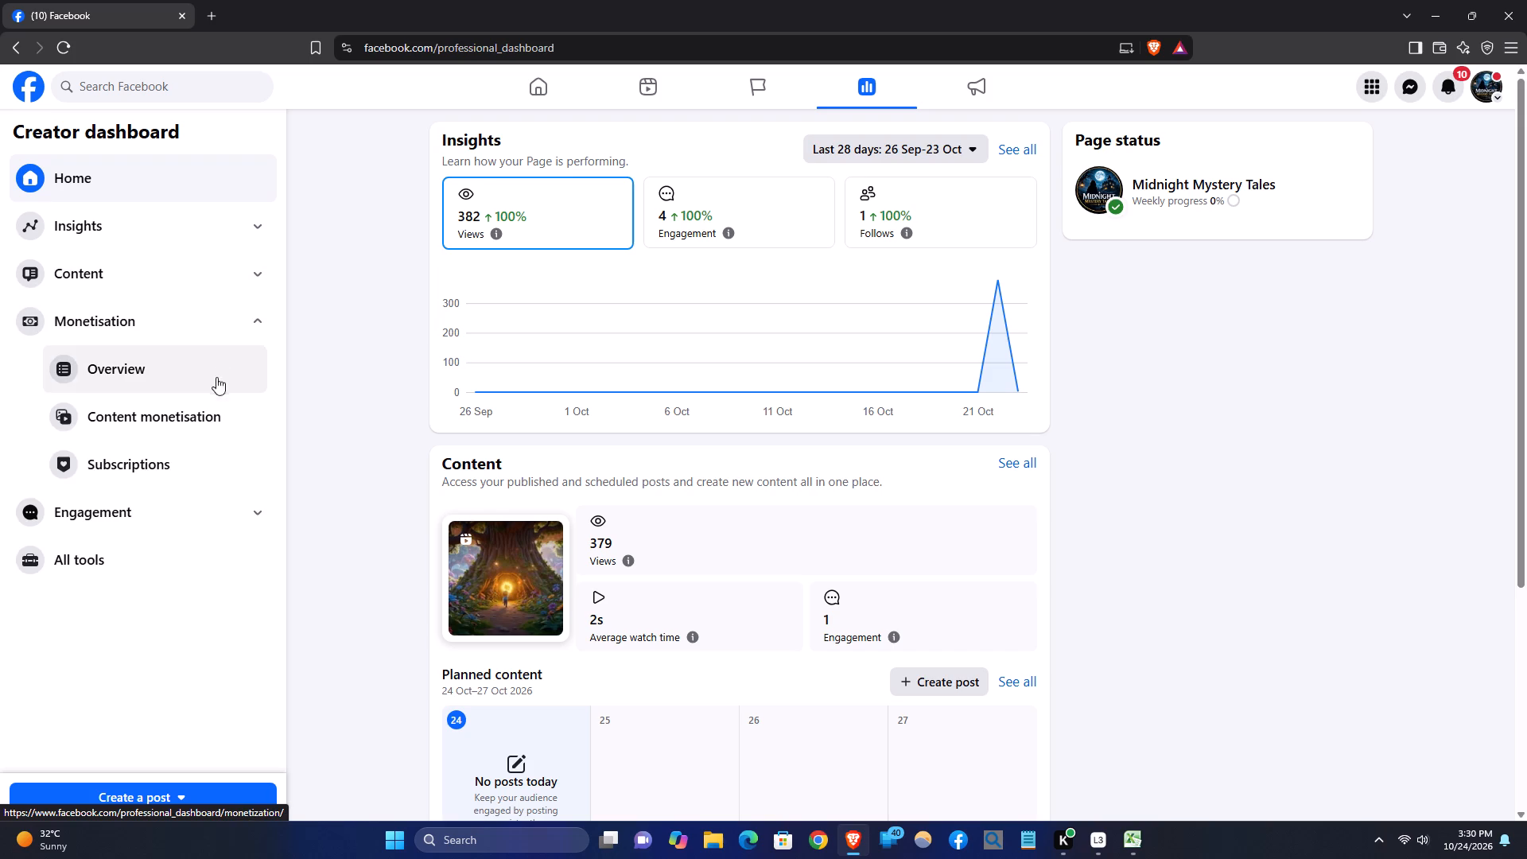
{"action": "left_click", "coordinate": [214, 399]}
{"action": "left_click", "coordinate": [768, 484]}
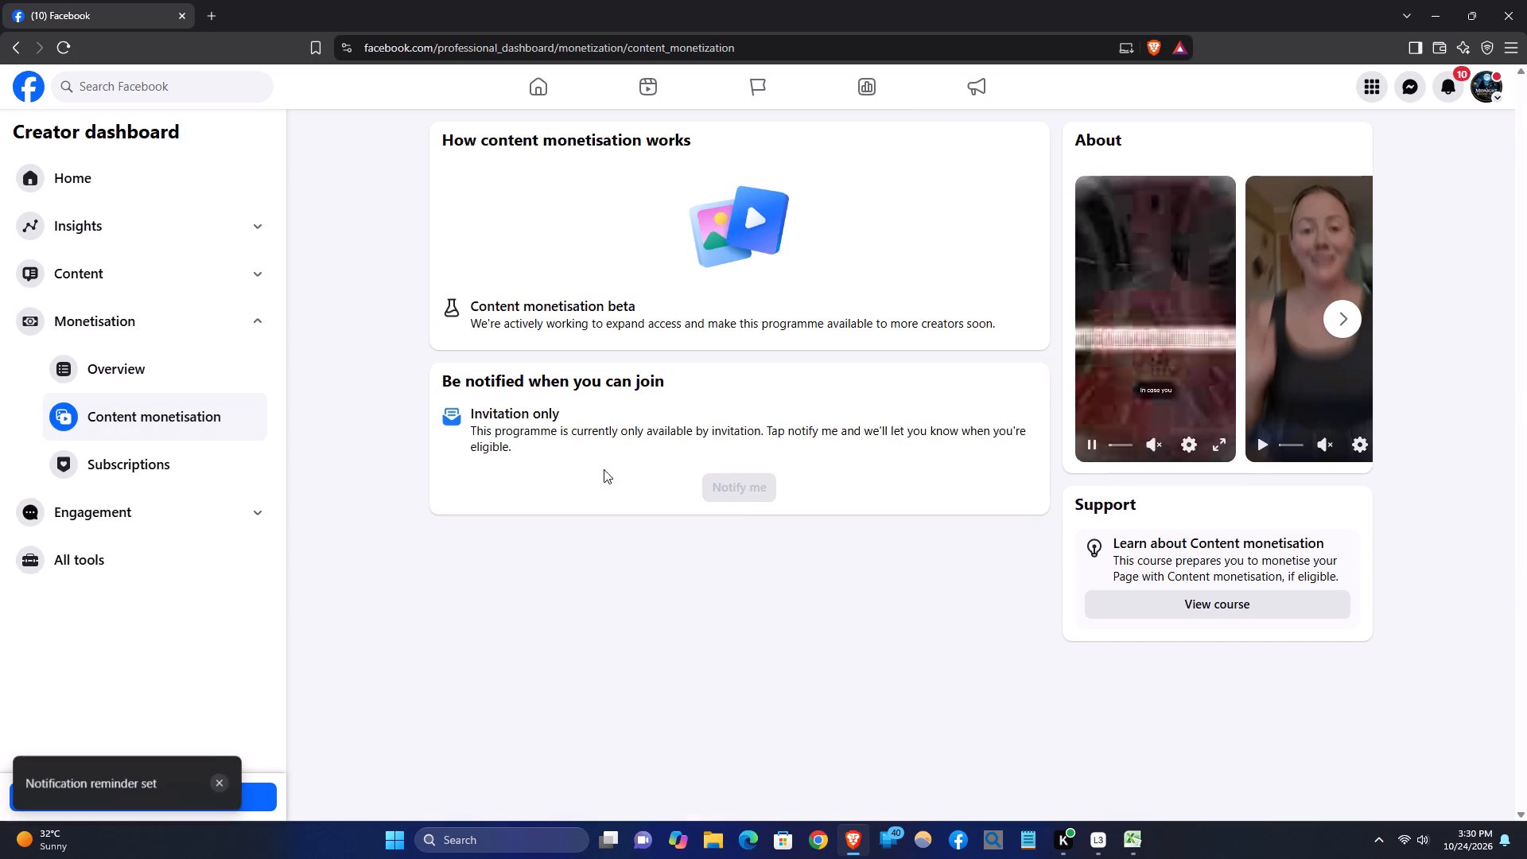
{"action": "left_click", "coordinate": [192, 466]}
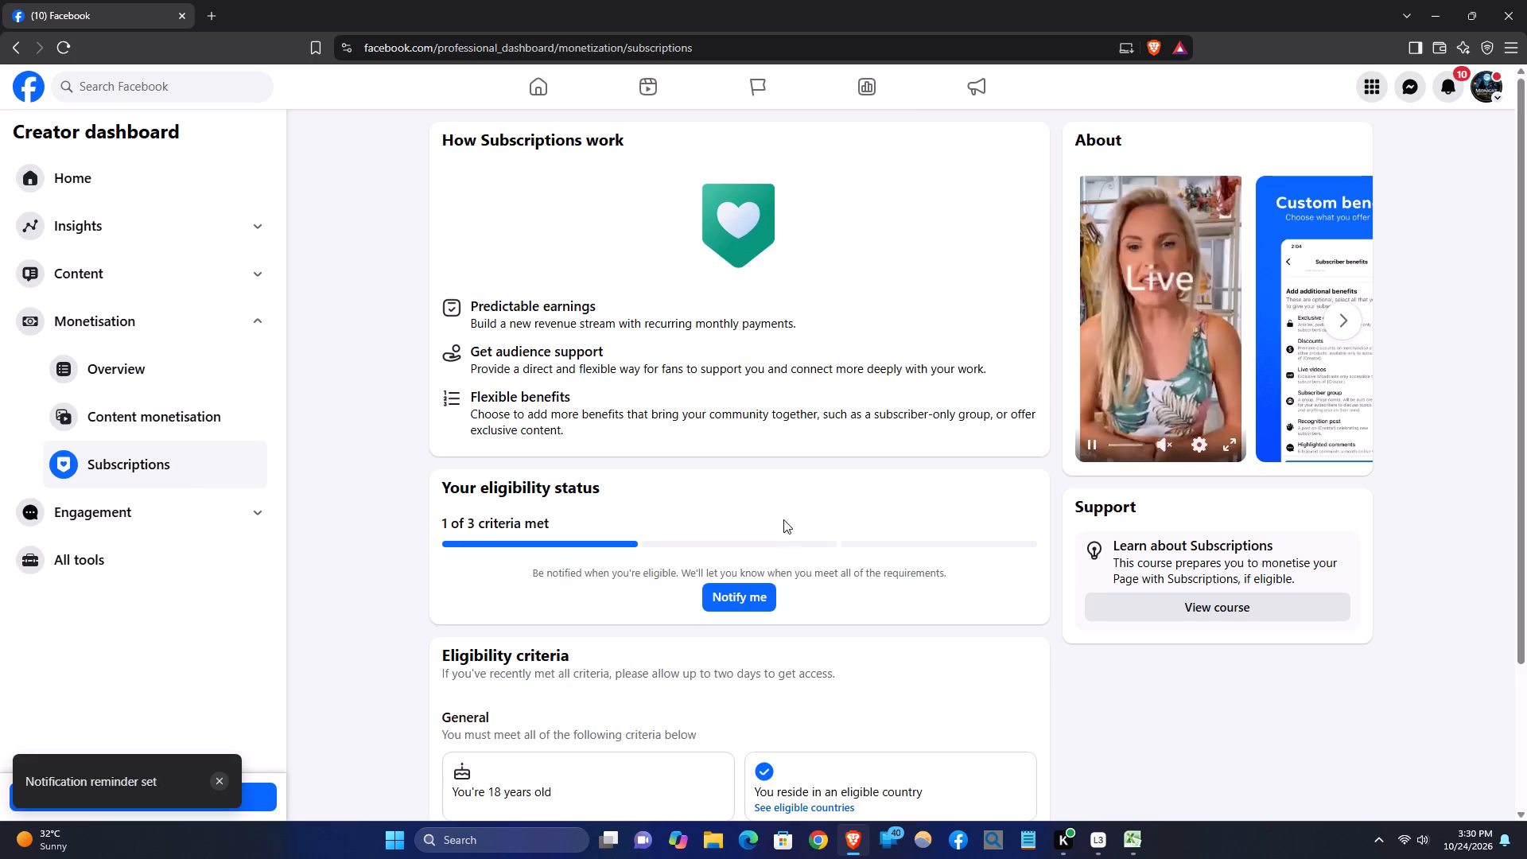
{"action": "left_click", "coordinate": [762, 603]}
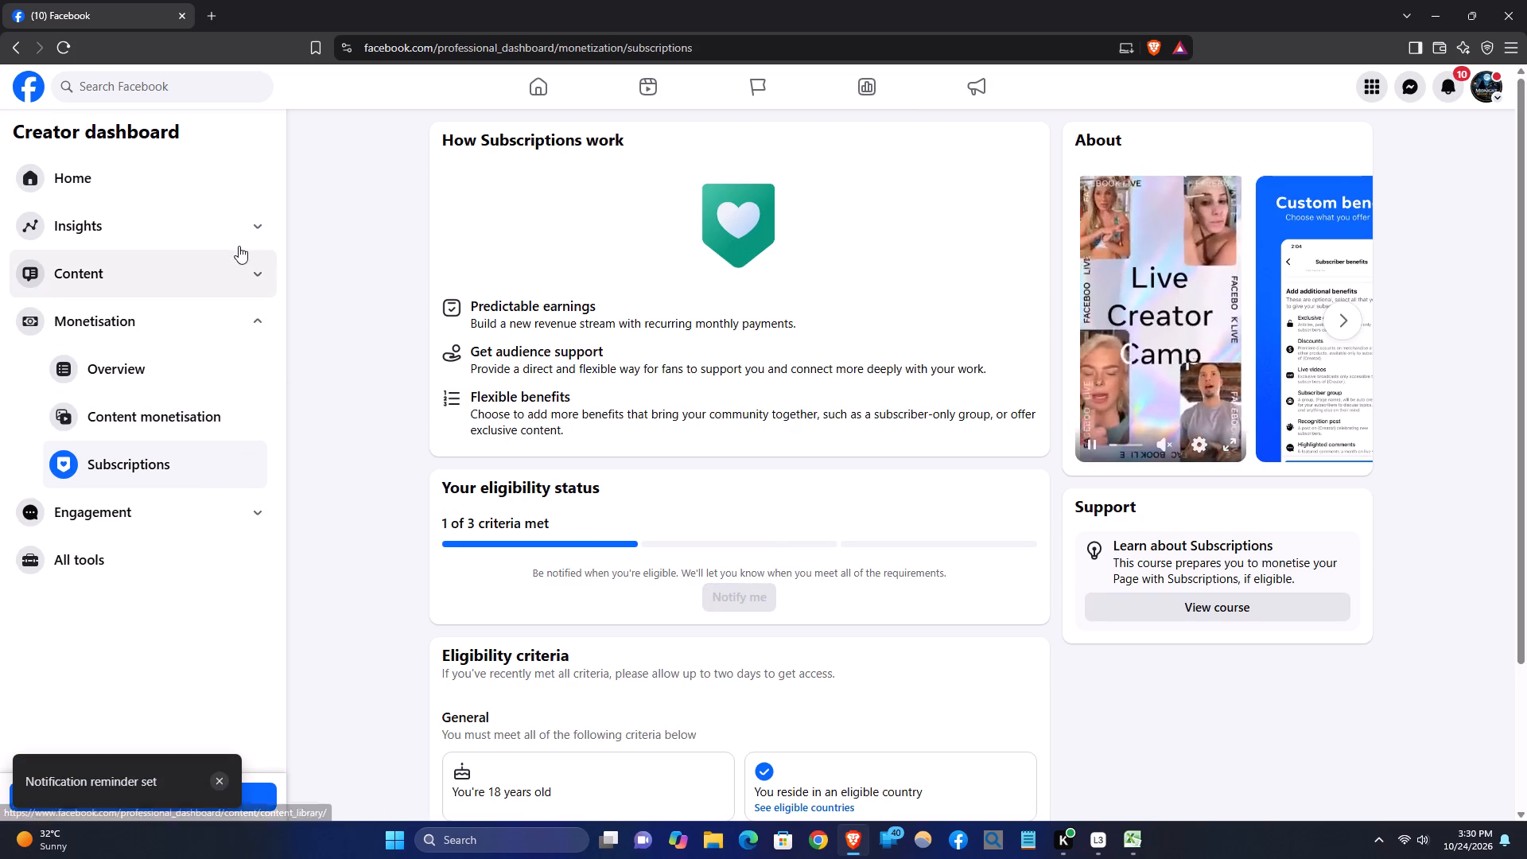
Examine the monetisation overview of Midnight Mystery Tales and the planned content on its dashboard home.
{"action": "left_click", "coordinate": [235, 326]}
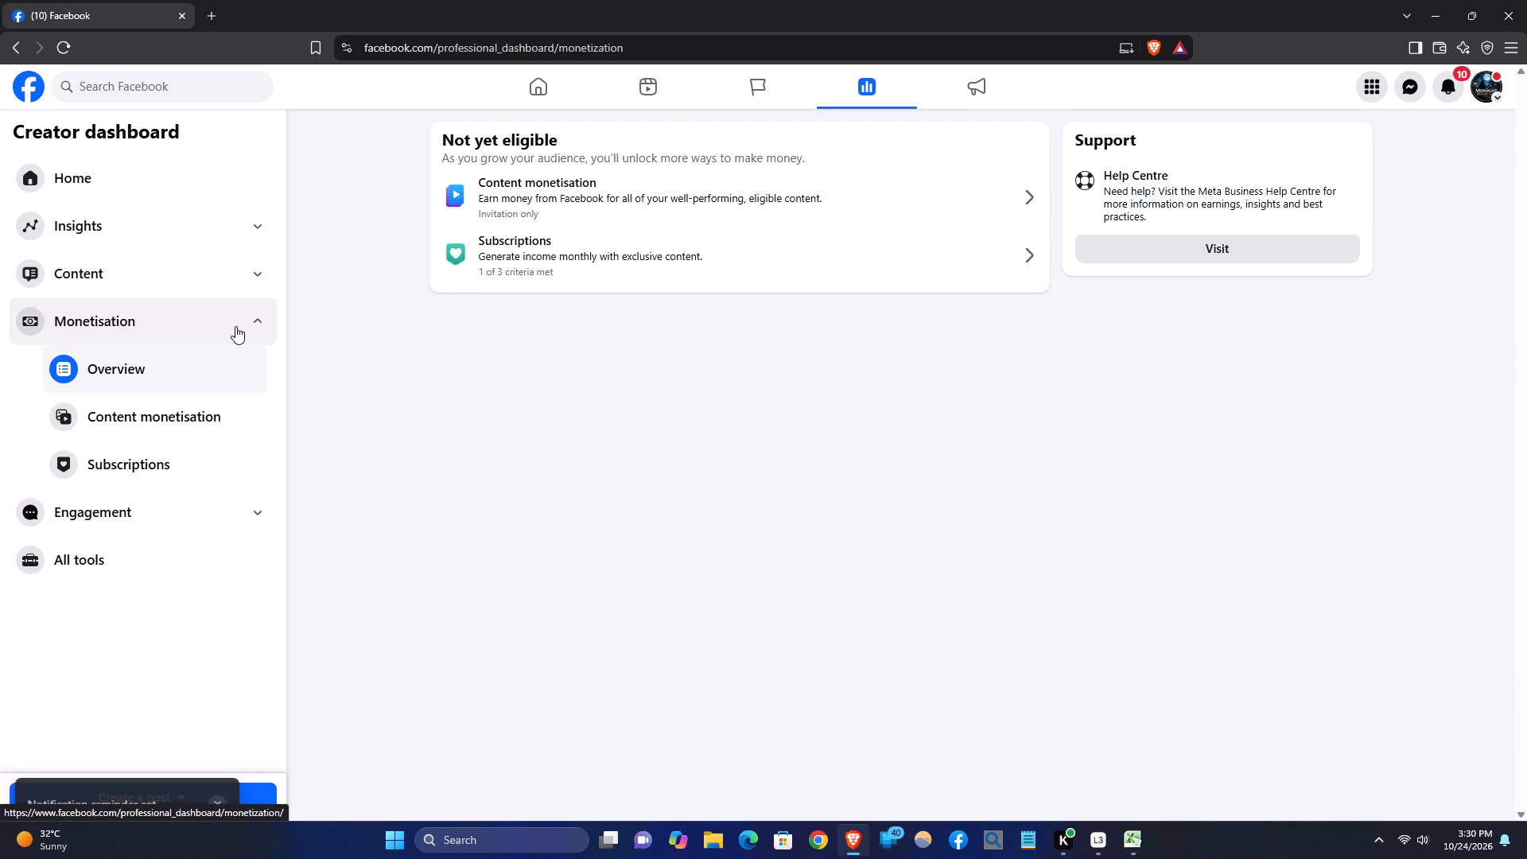
{"action": "left_click", "coordinate": [194, 182]}
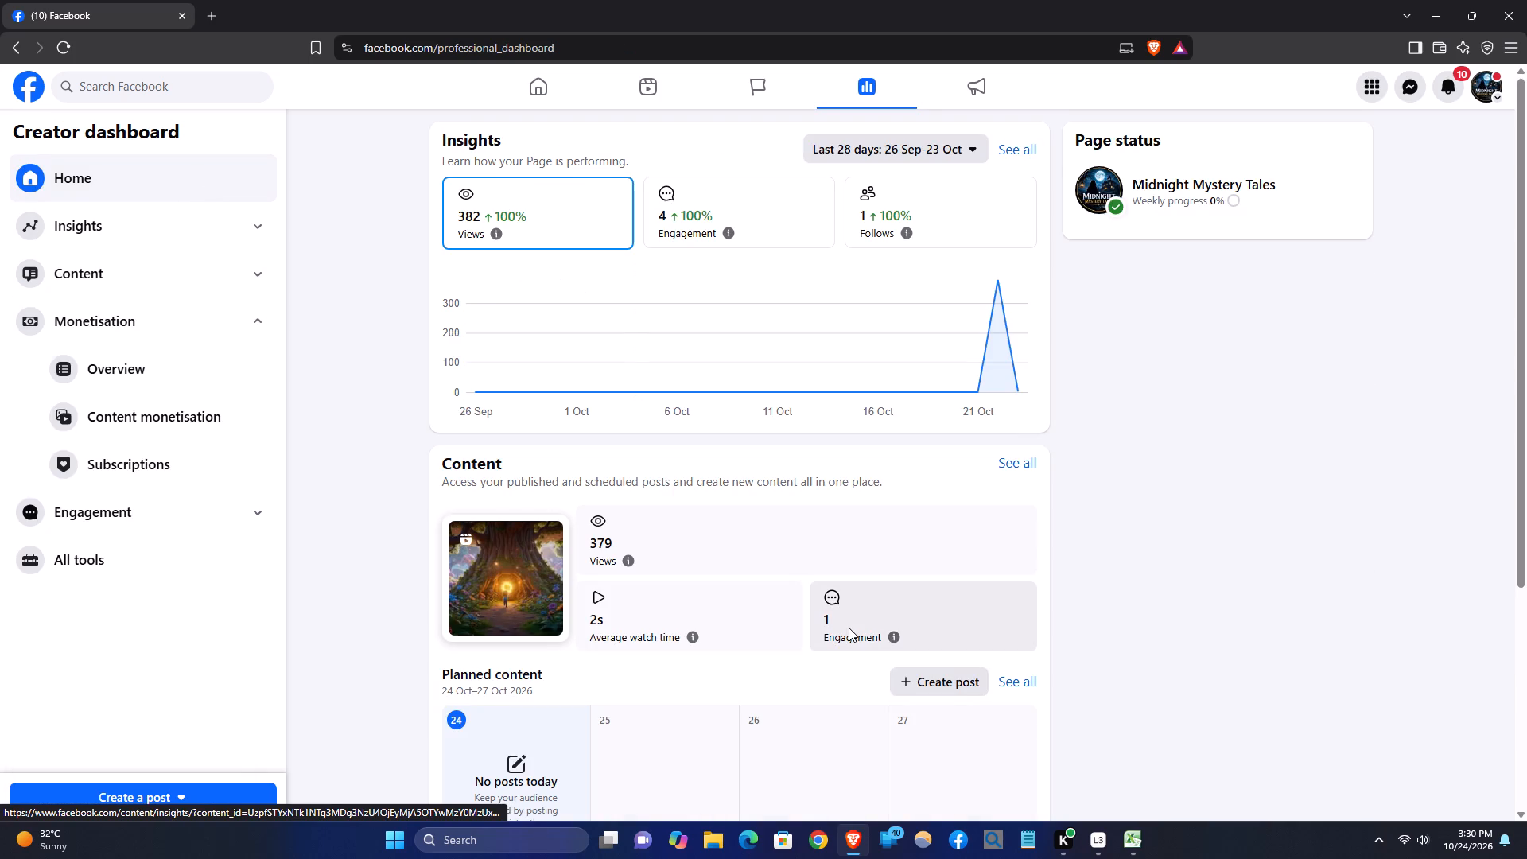
{"action": "scroll", "coordinate": [764, 654], "scroll_direction": "down", "scroll_amount": 3}
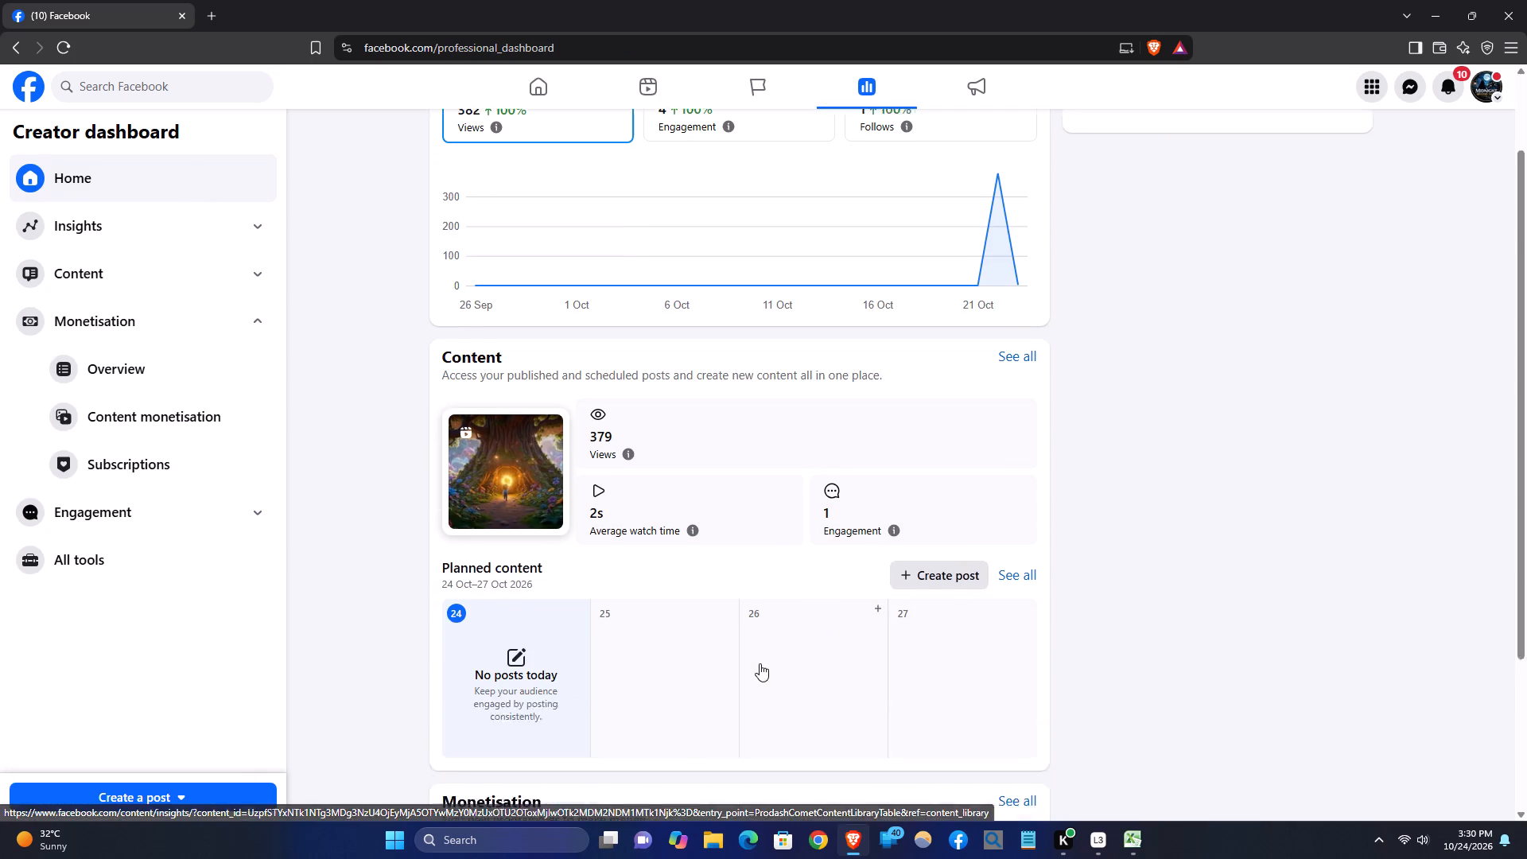
{"action": "scroll", "coordinate": [760, 663], "scroll_direction": "up", "scroll_amount": 6}
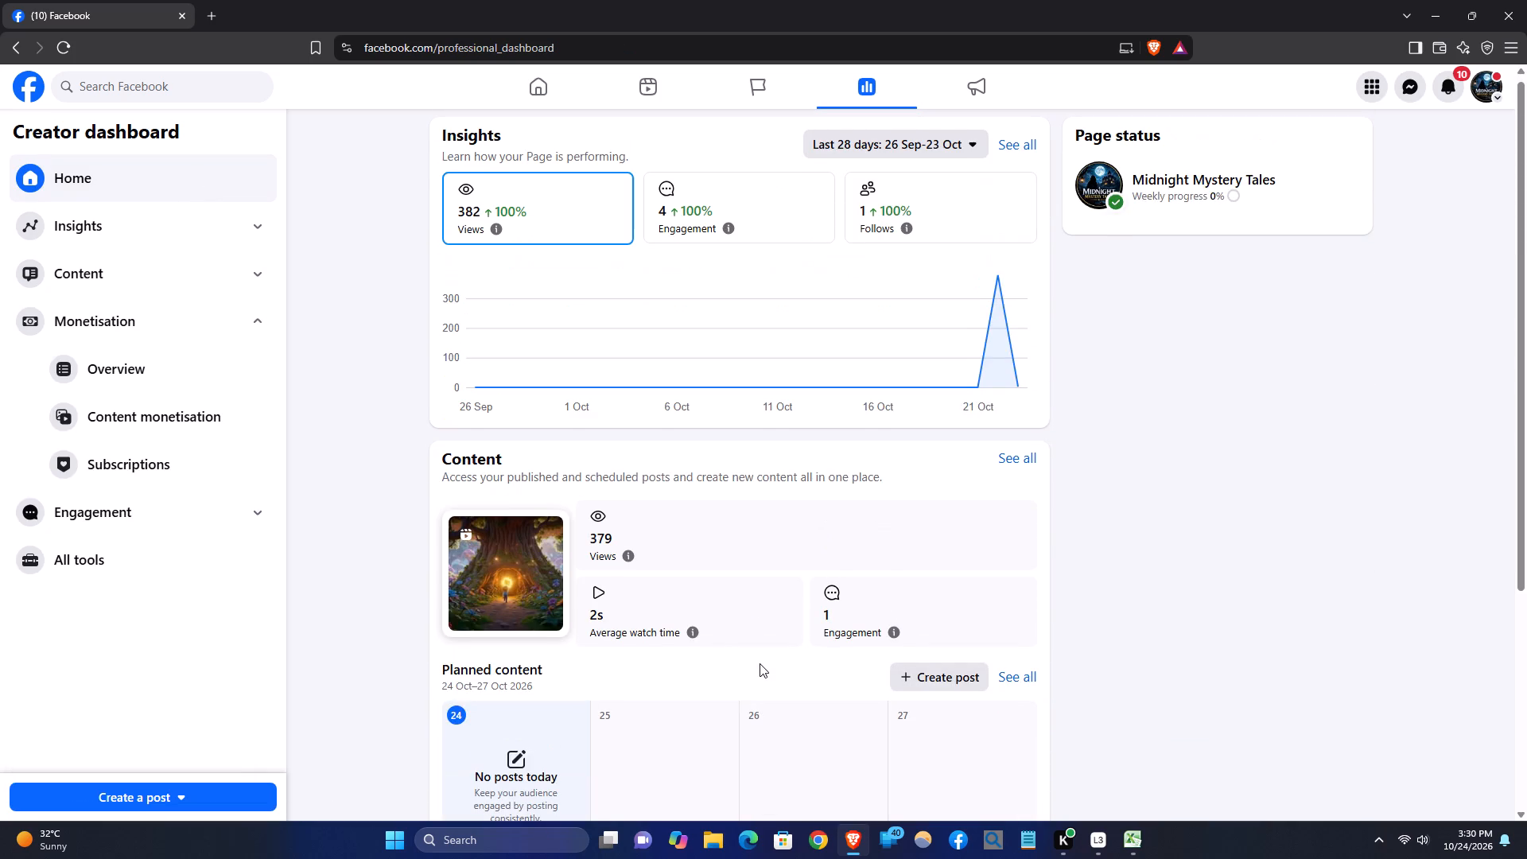
In Excel, add MIDNIGHT MYSTERY TALES in C20 with NOT as its date.
{"action": "key", "text": "alt+Tab"}
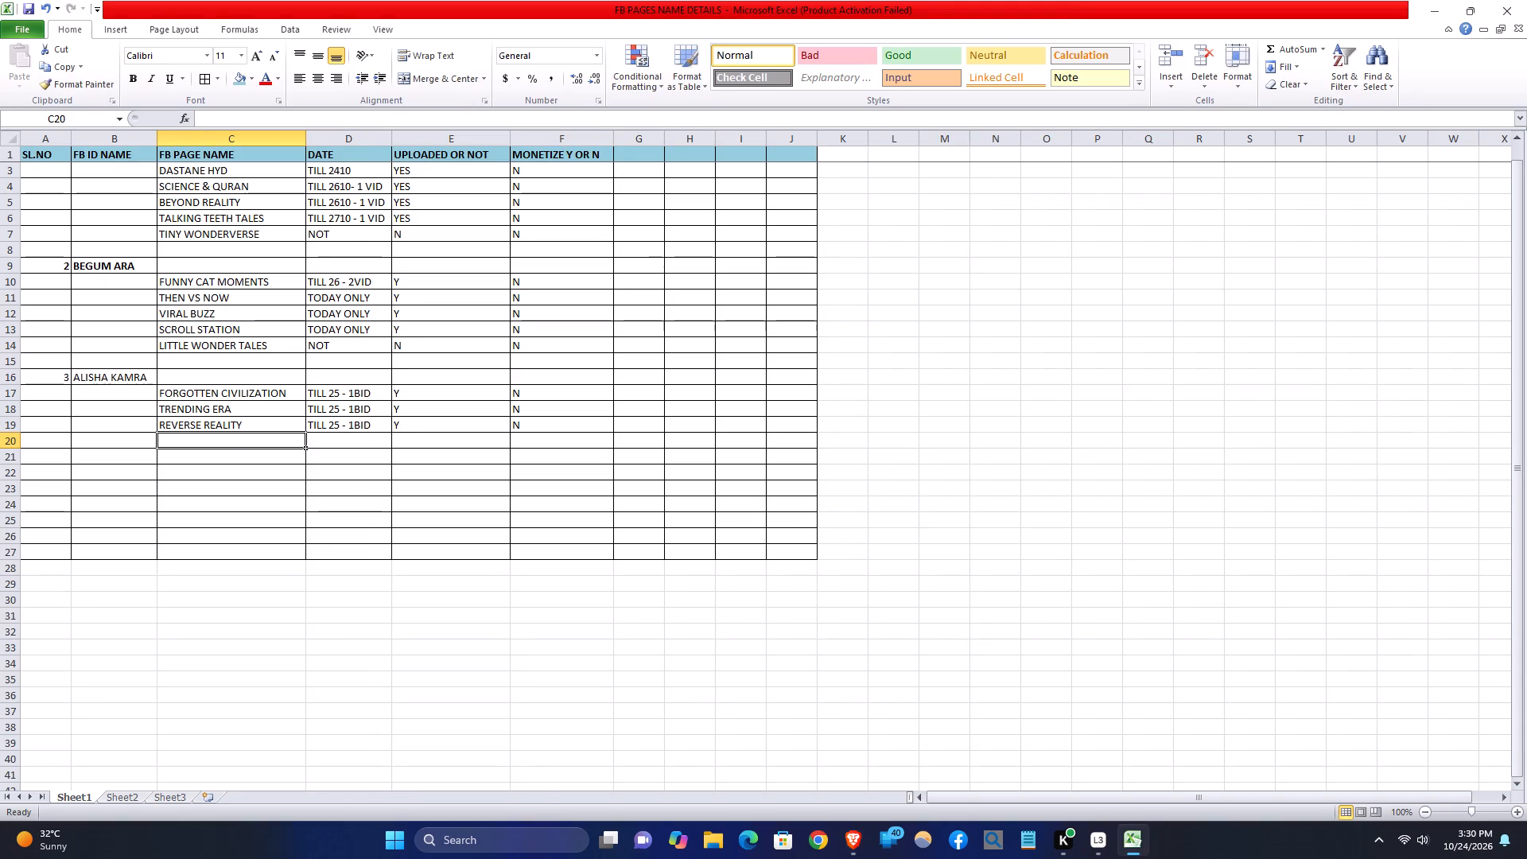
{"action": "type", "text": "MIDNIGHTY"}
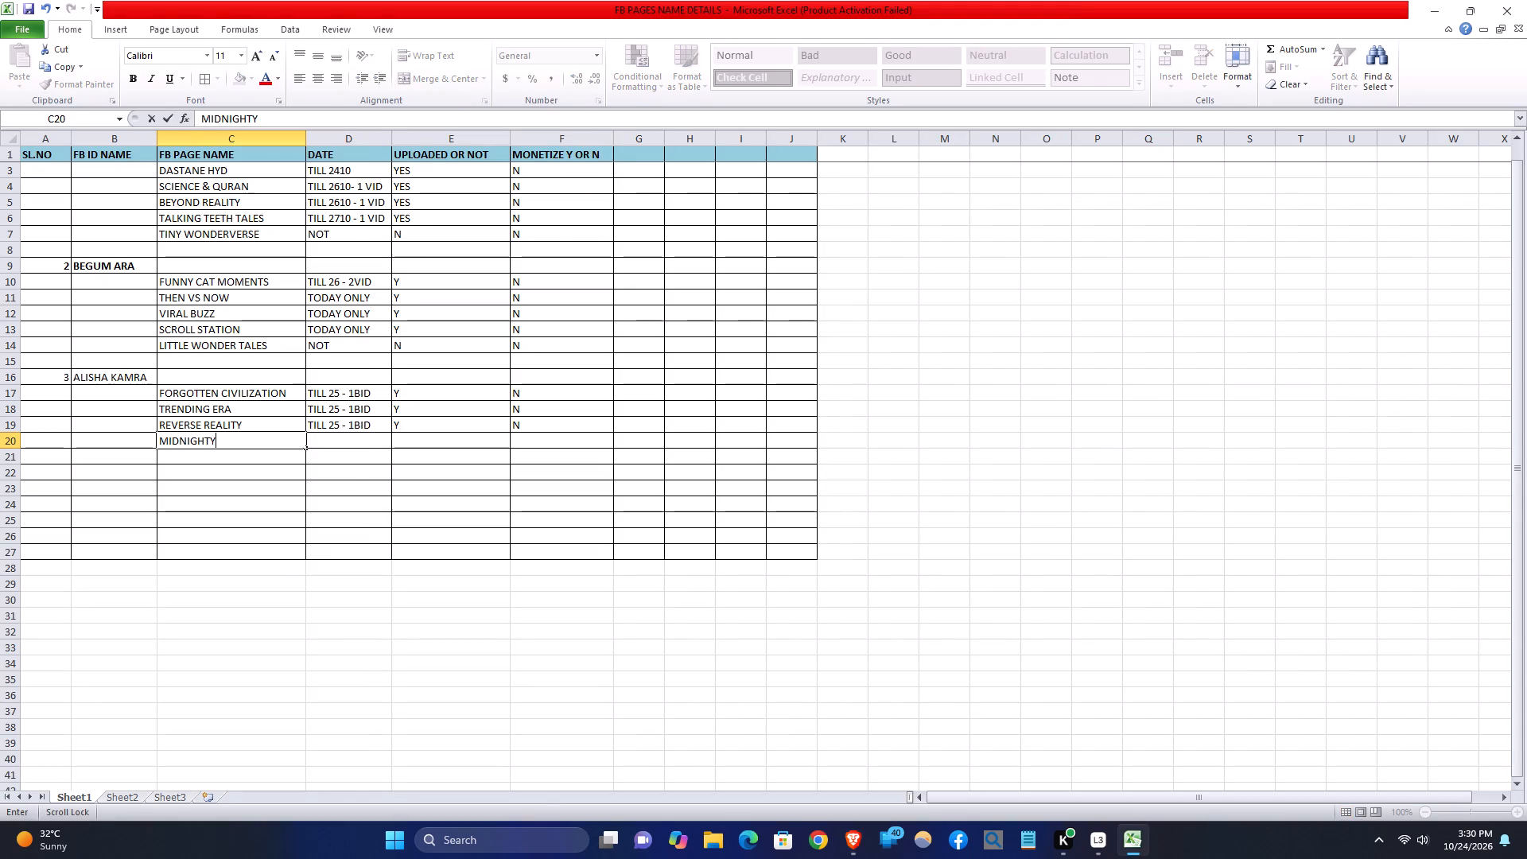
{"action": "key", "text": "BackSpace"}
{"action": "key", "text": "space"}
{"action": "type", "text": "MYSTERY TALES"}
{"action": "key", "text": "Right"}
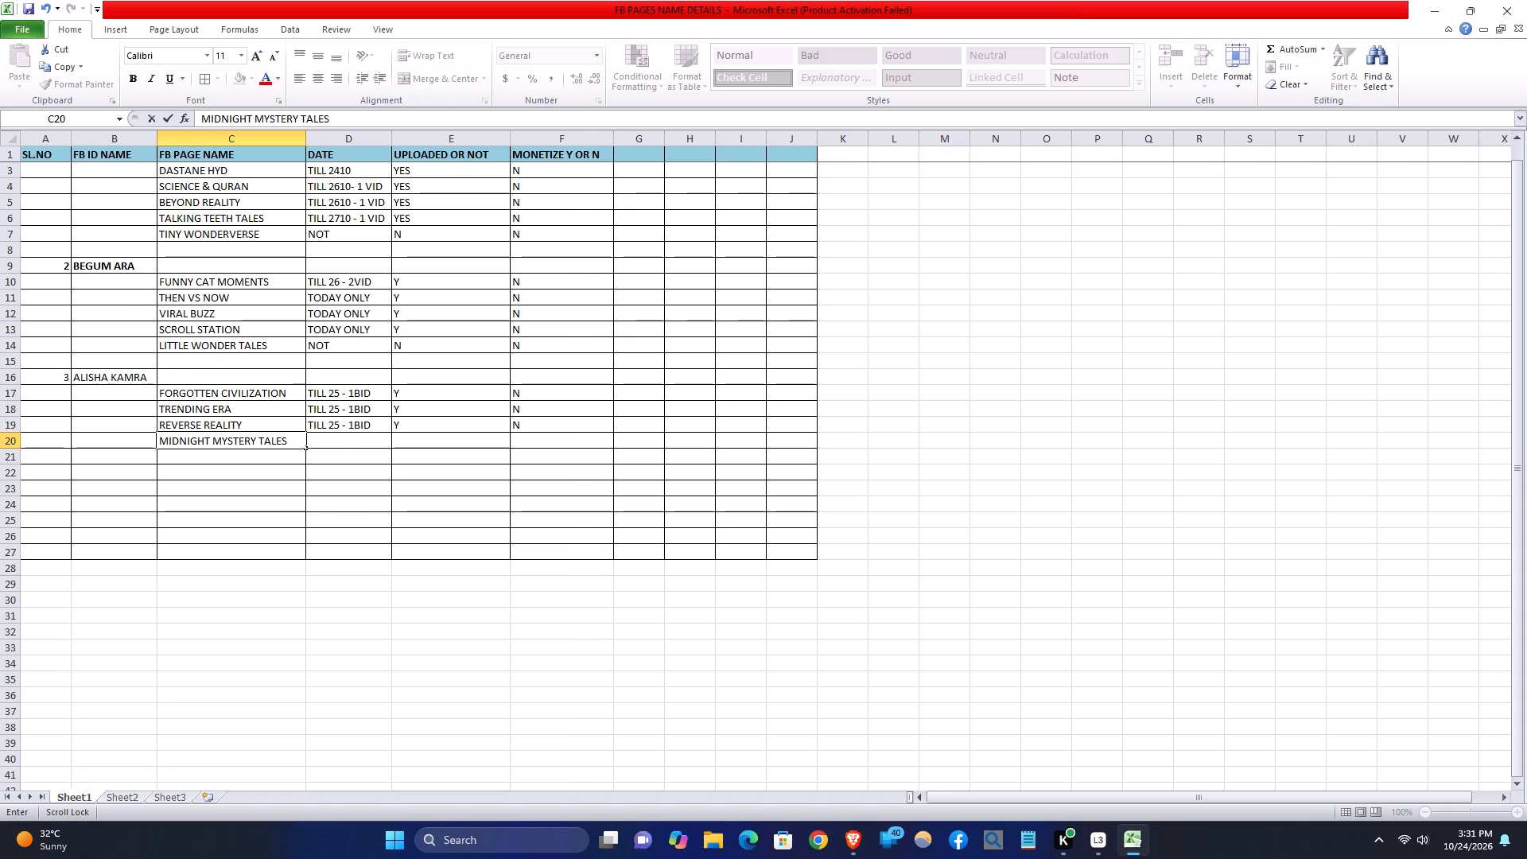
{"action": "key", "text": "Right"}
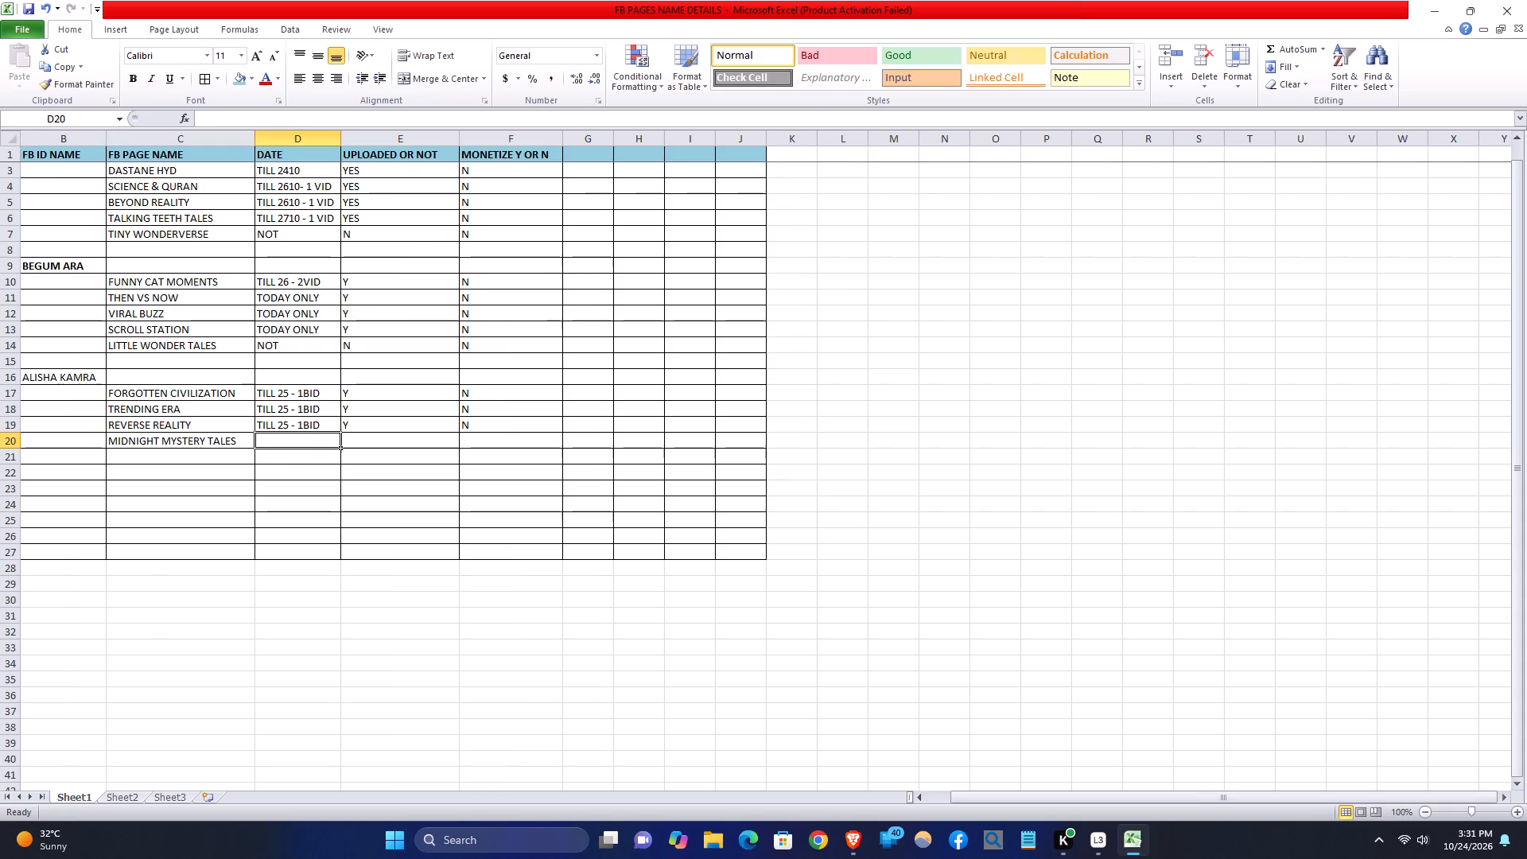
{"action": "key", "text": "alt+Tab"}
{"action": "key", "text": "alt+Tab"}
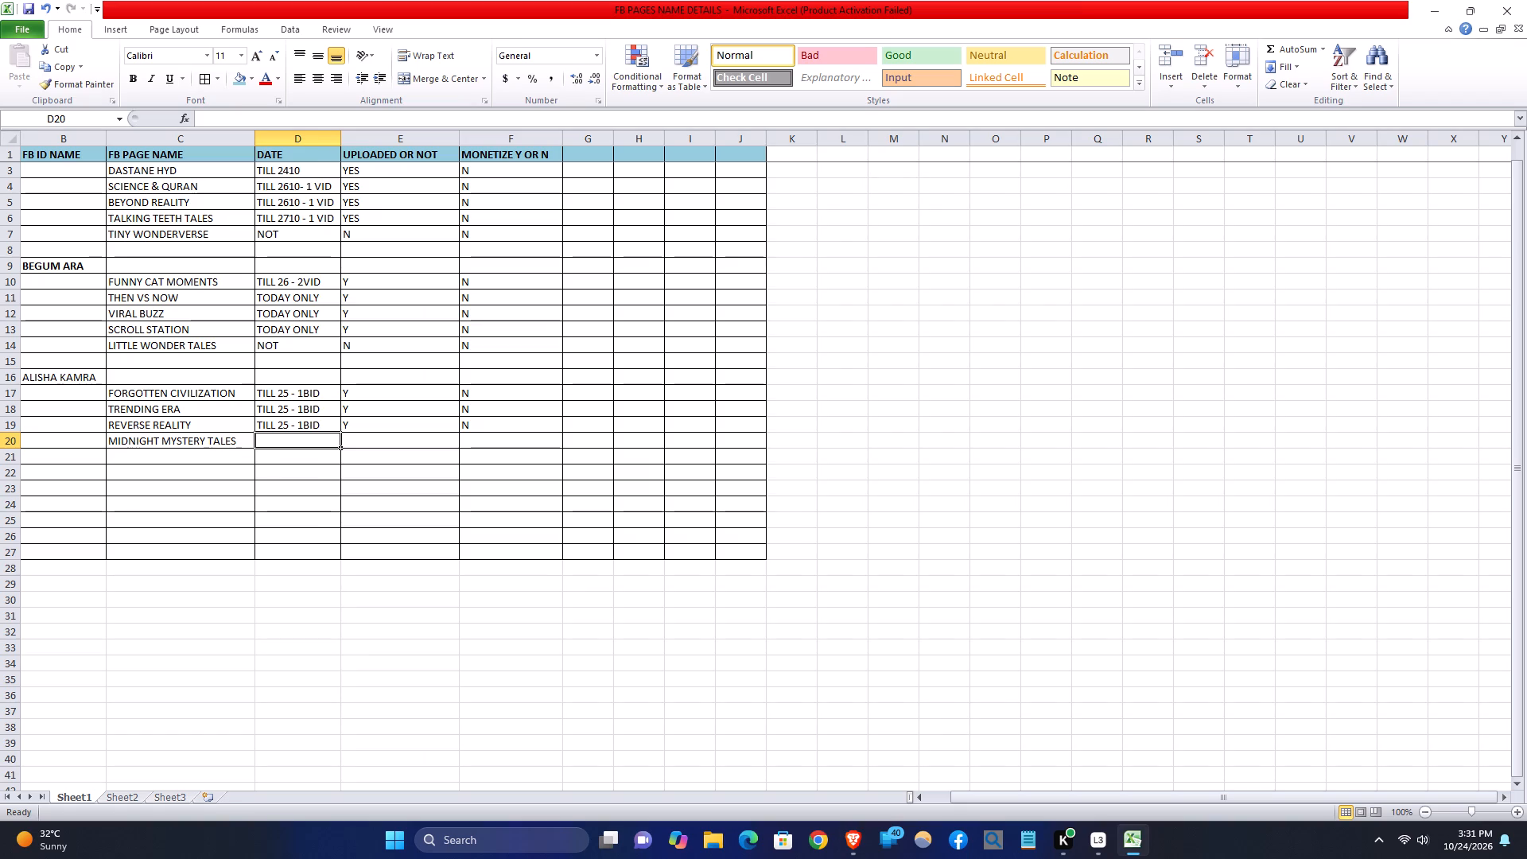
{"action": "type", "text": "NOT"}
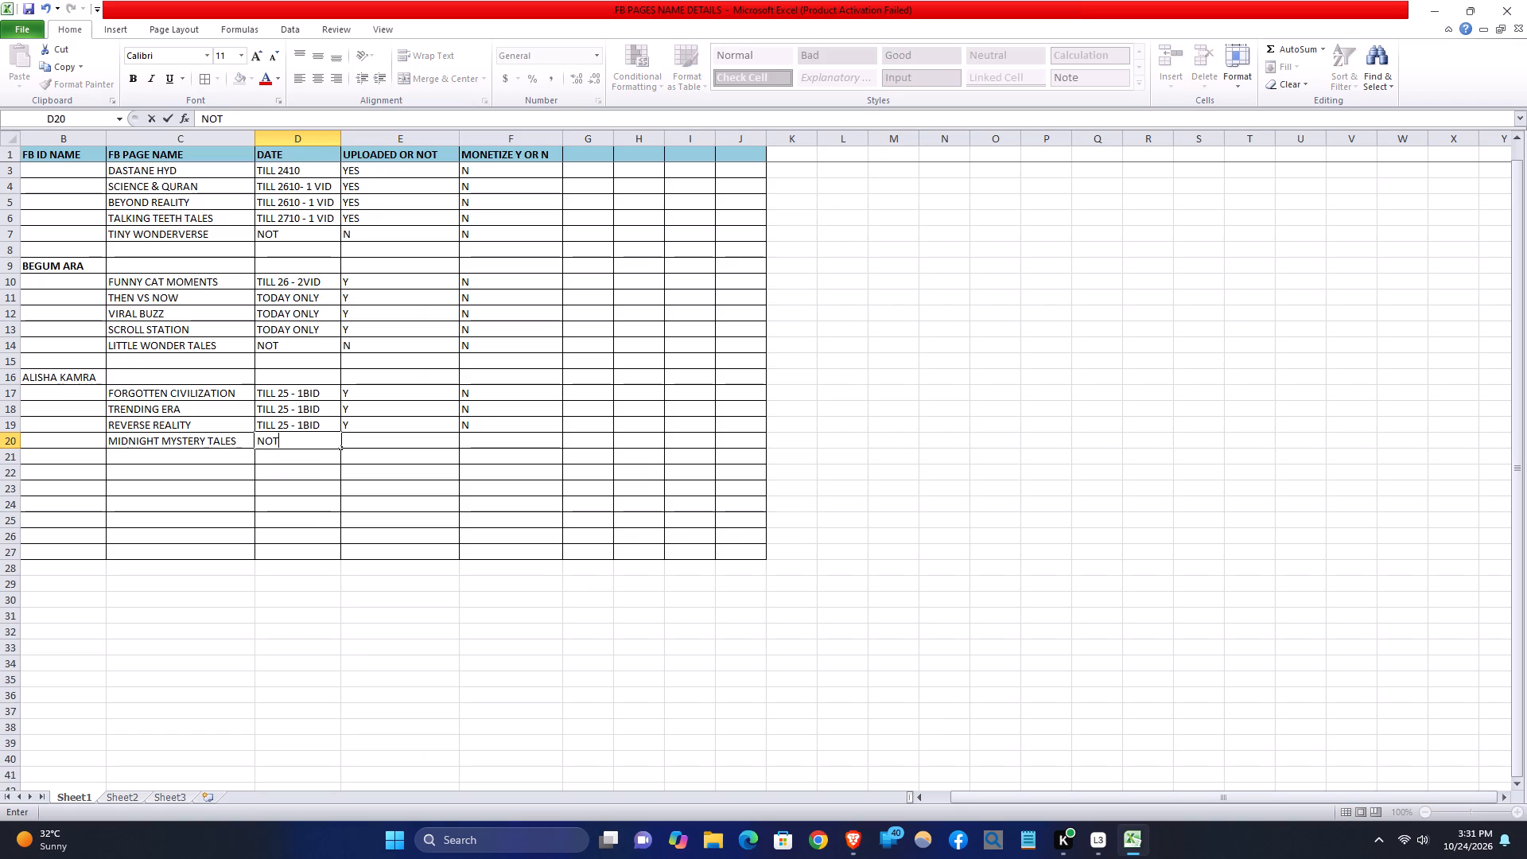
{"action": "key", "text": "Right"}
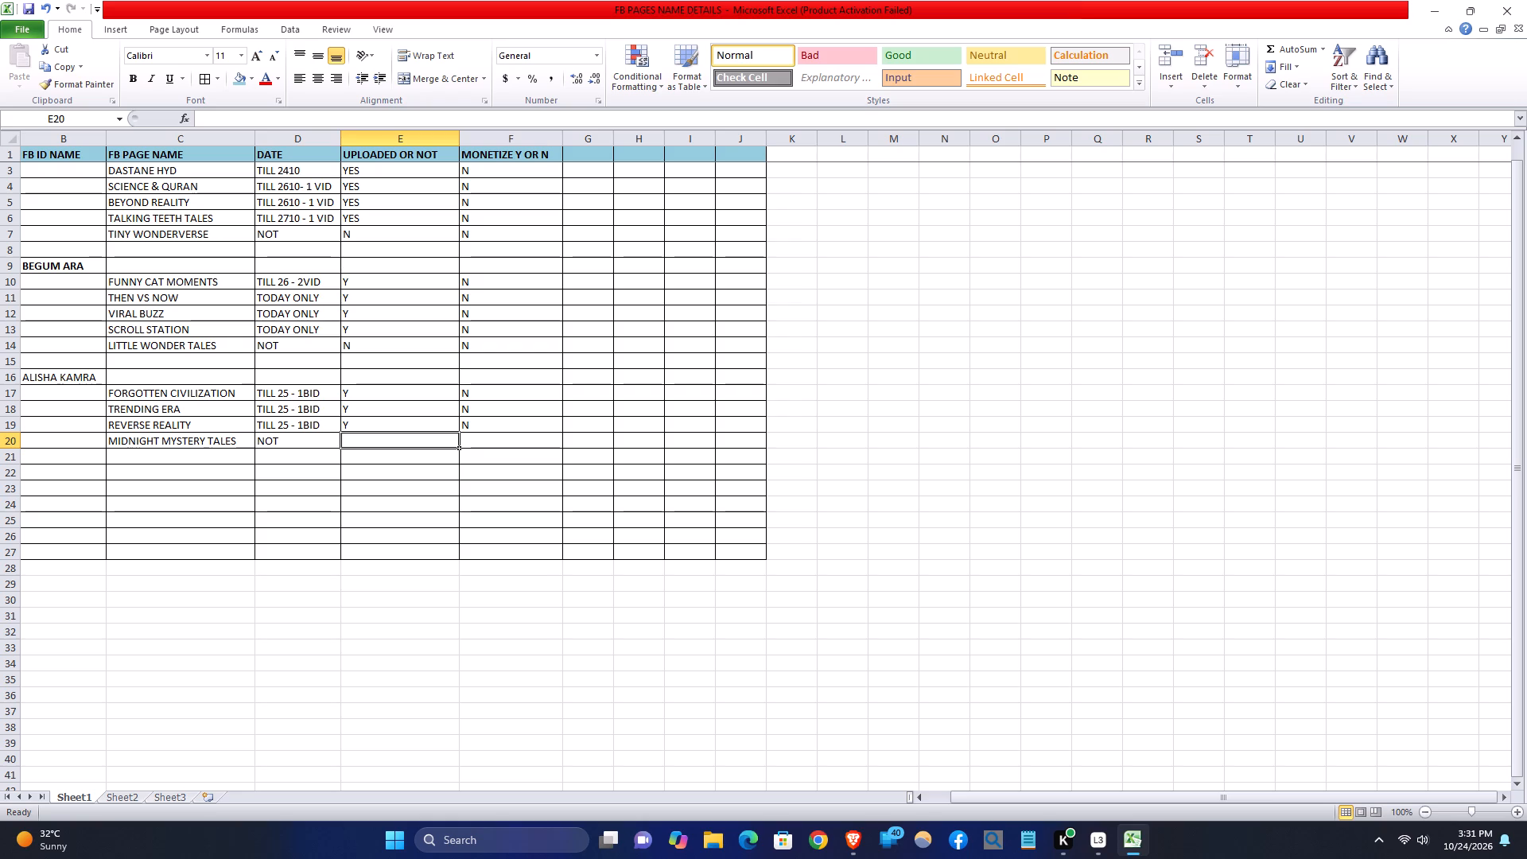
Select cell C21 and save the workbook.
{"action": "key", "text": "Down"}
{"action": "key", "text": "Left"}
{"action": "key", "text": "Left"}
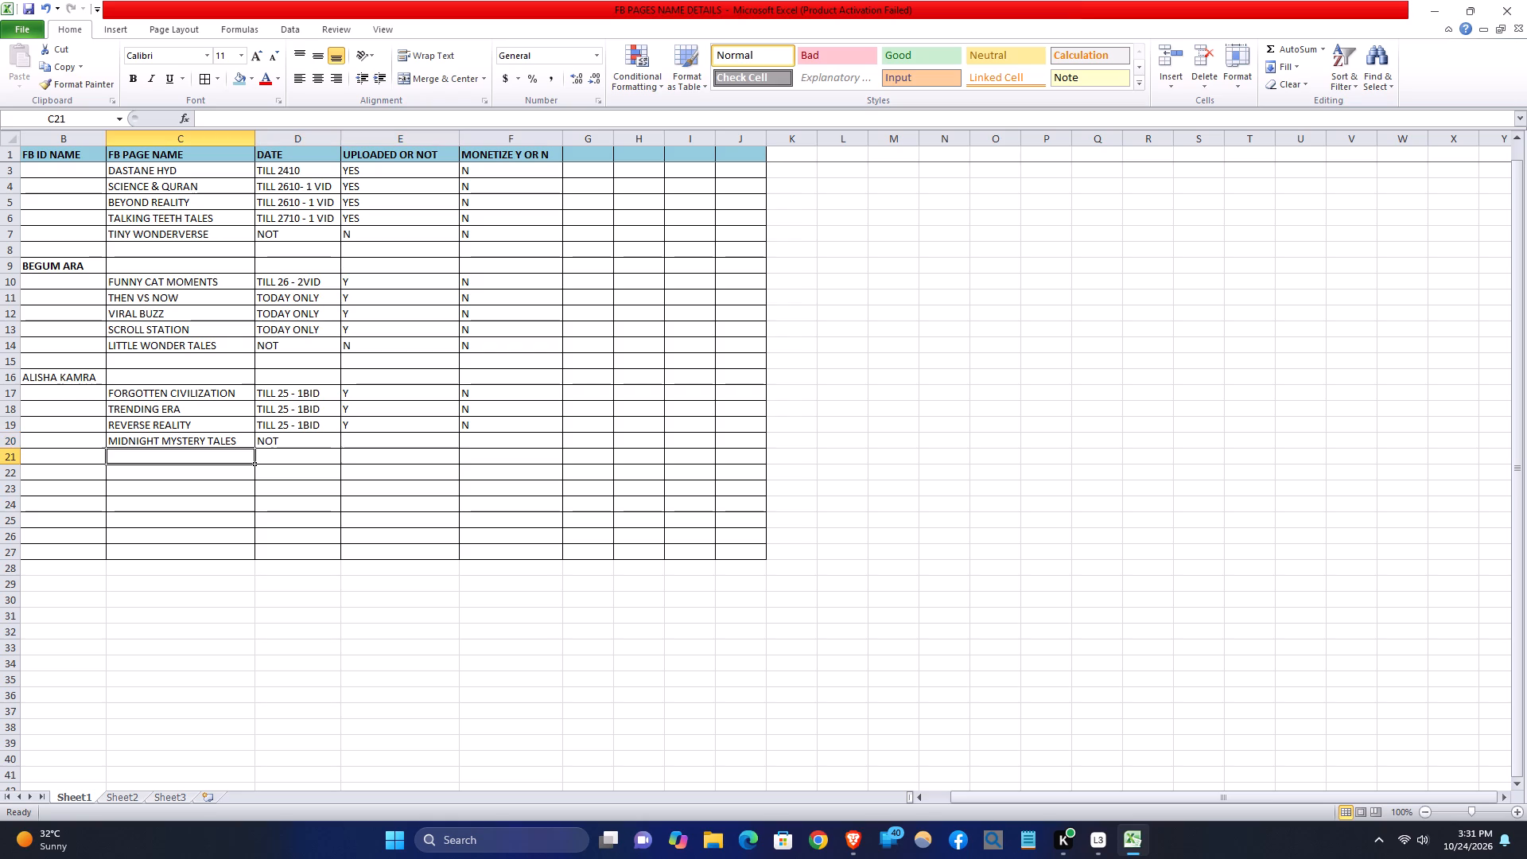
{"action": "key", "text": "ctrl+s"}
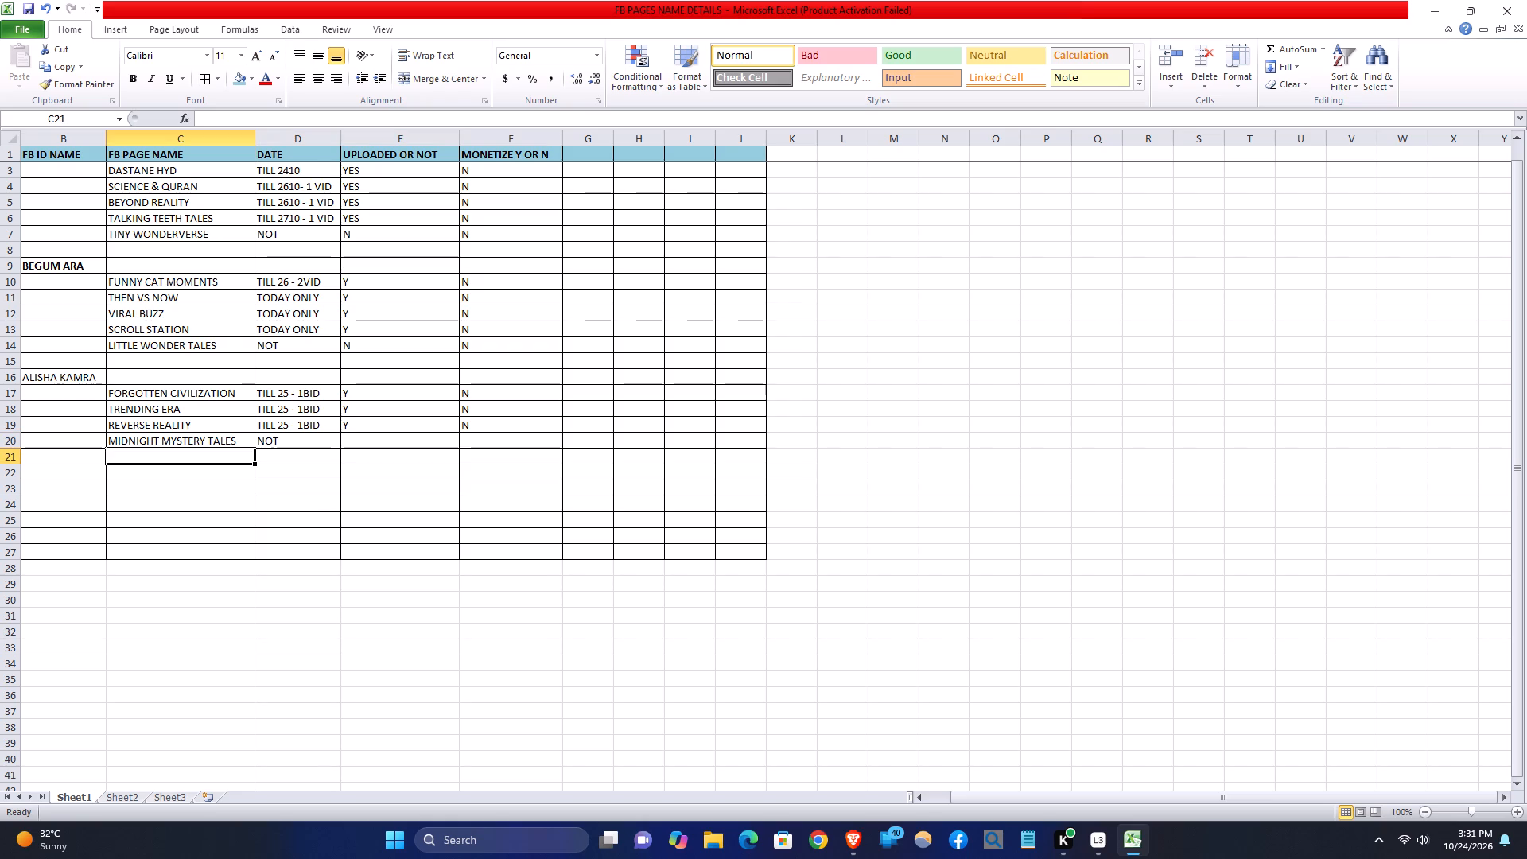
Number the first ID's five pages 1 to 5 in B3:B7, from DASTANE HYD to TINY WONDERVERSE.
{"action": "left_click", "coordinate": [83, 176]}
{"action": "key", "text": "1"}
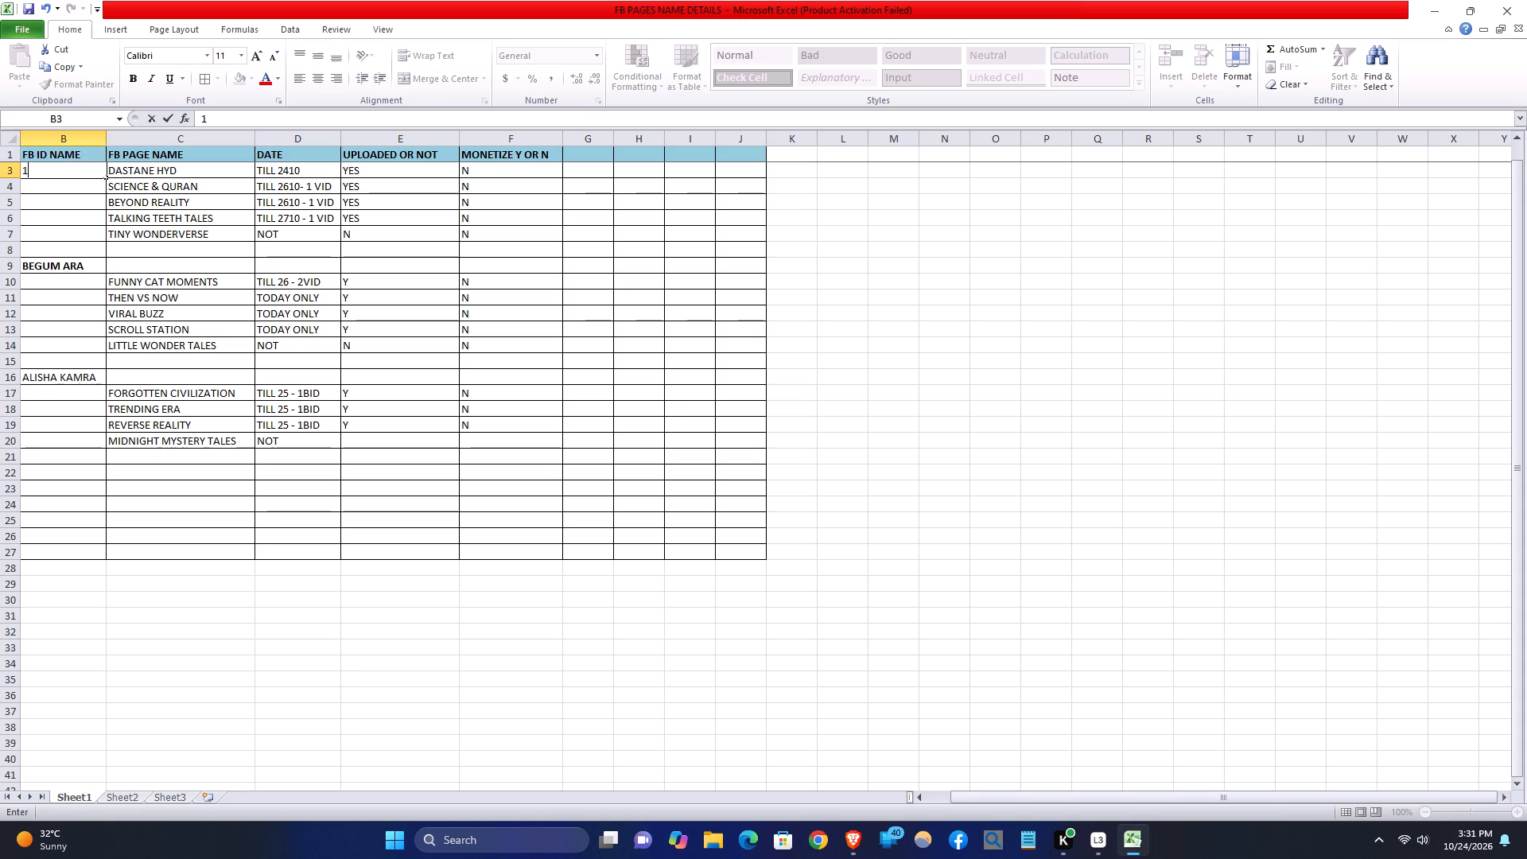
{"action": "key", "text": "Down"}
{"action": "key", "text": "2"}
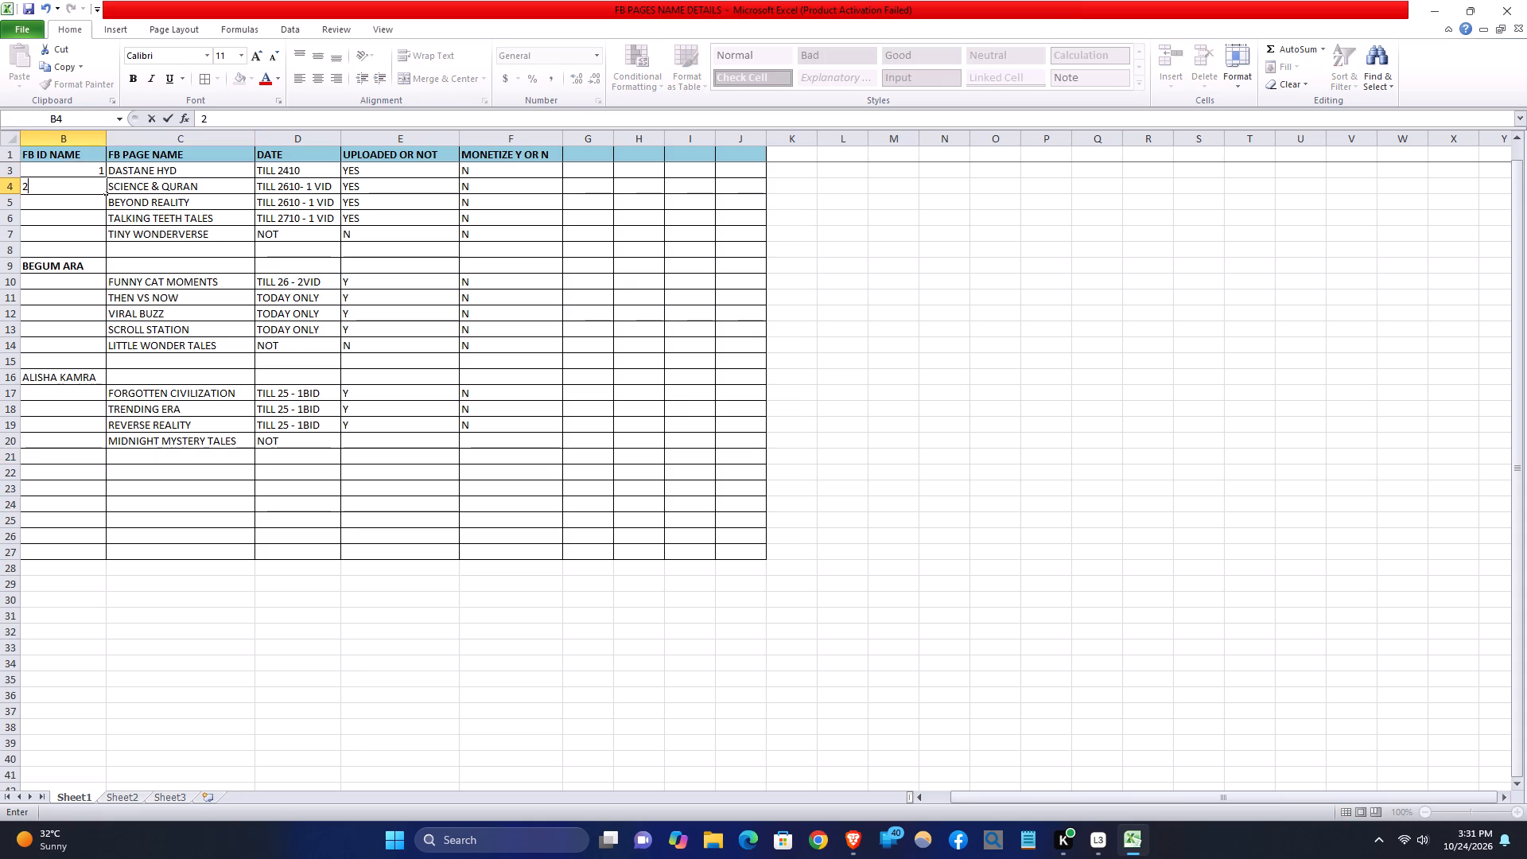
{"action": "key", "text": "Down"}
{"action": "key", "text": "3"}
{"action": "key", "text": "Down"}
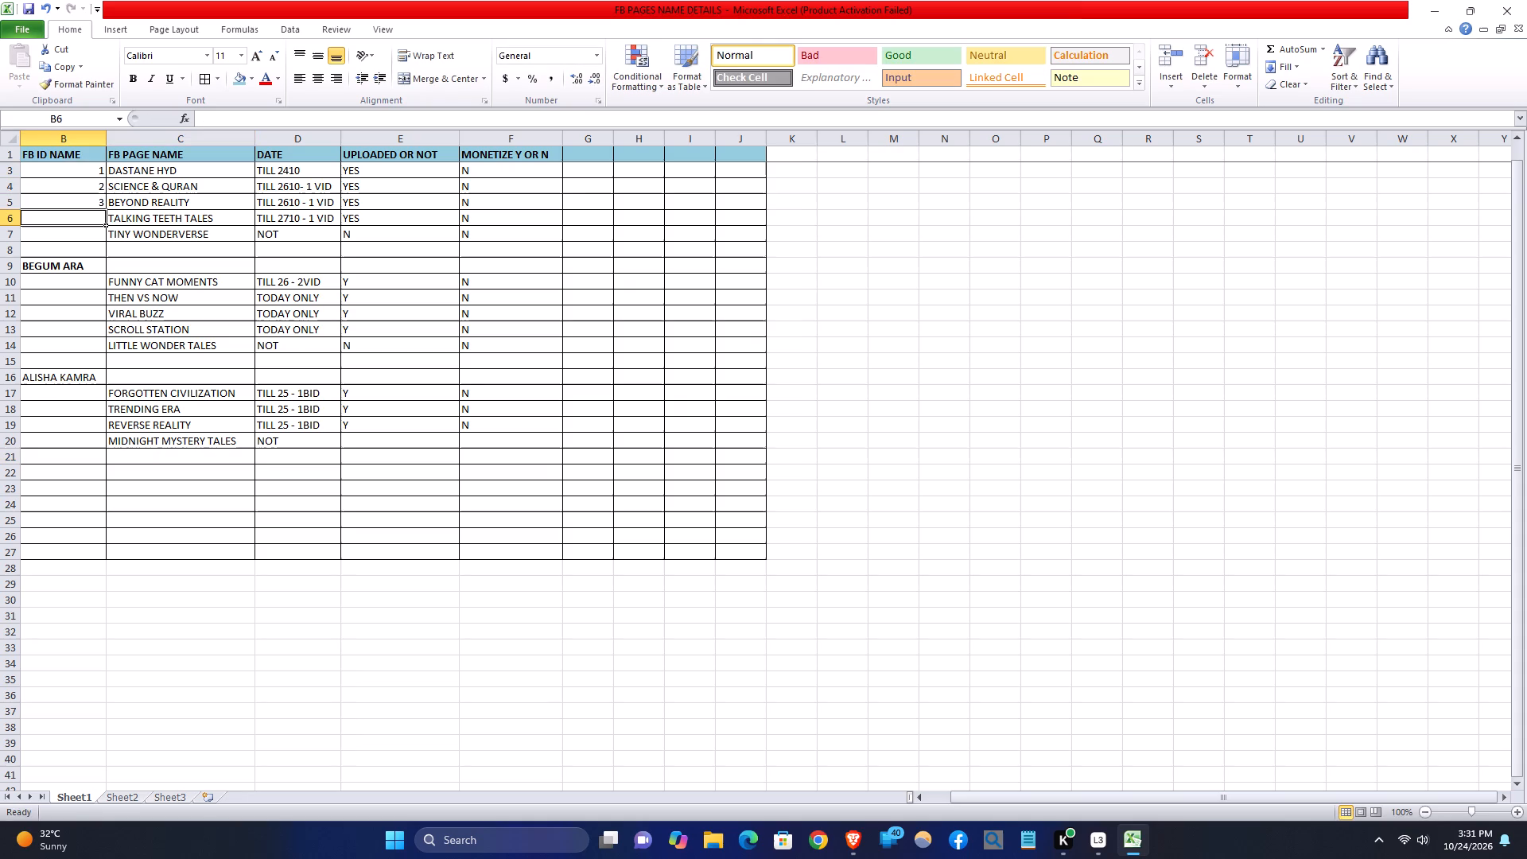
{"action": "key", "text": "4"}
{"action": "key", "text": "Down"}
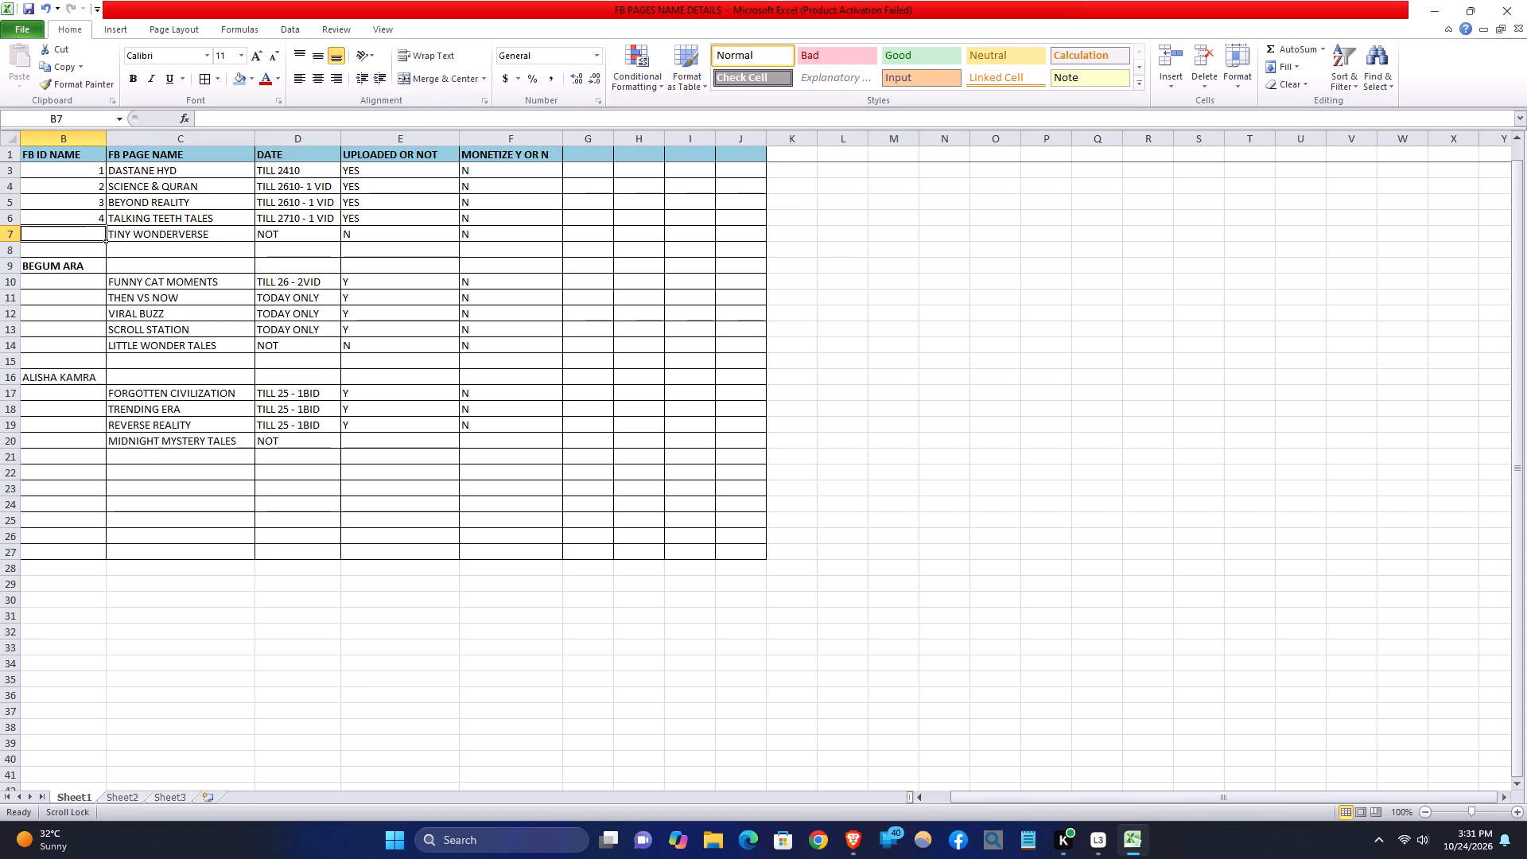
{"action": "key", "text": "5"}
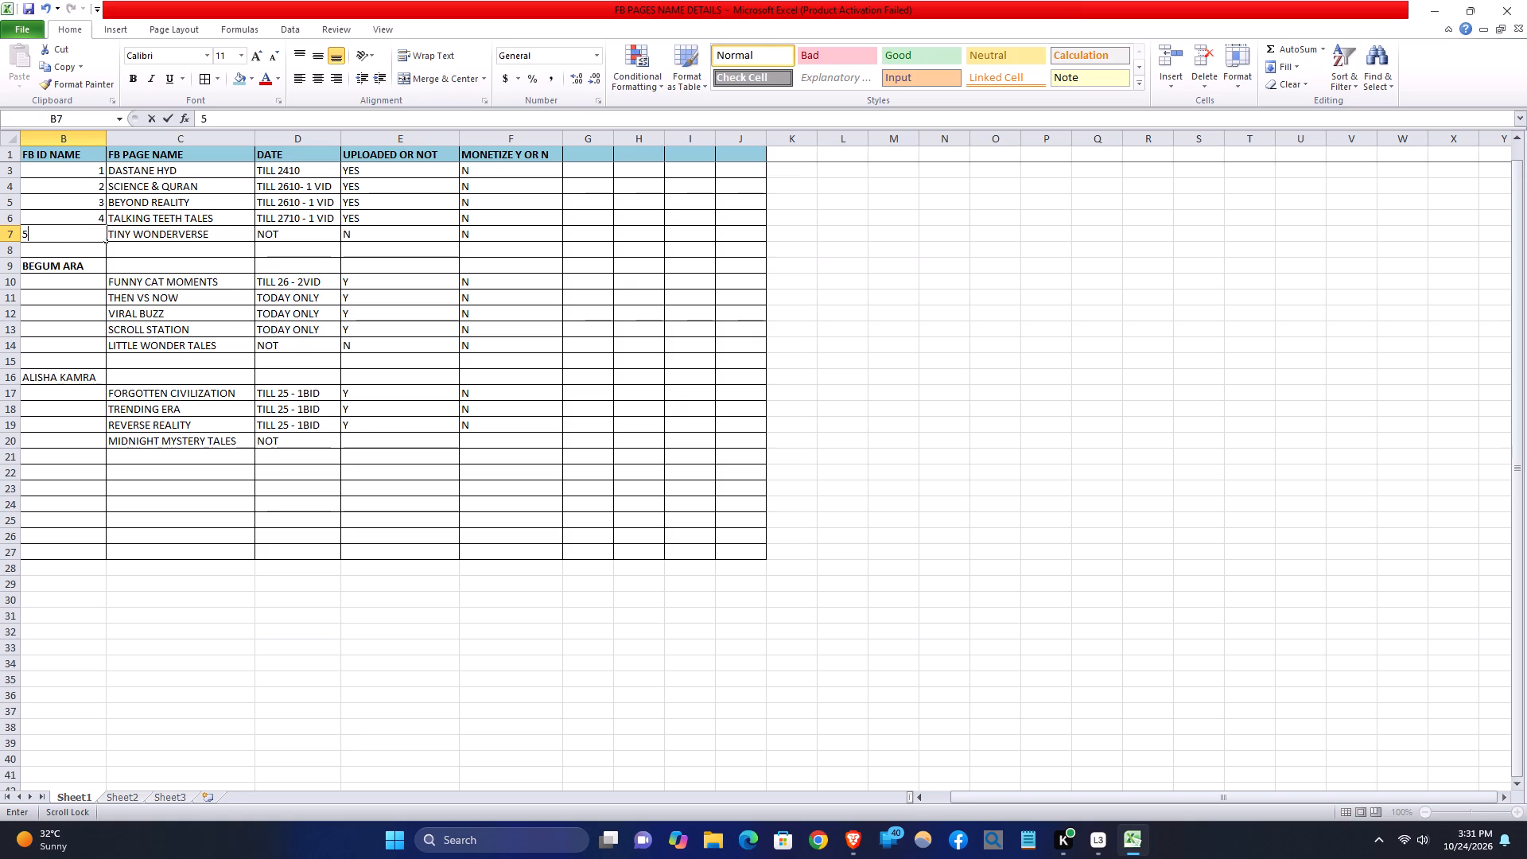
{"action": "key", "text": "Down"}
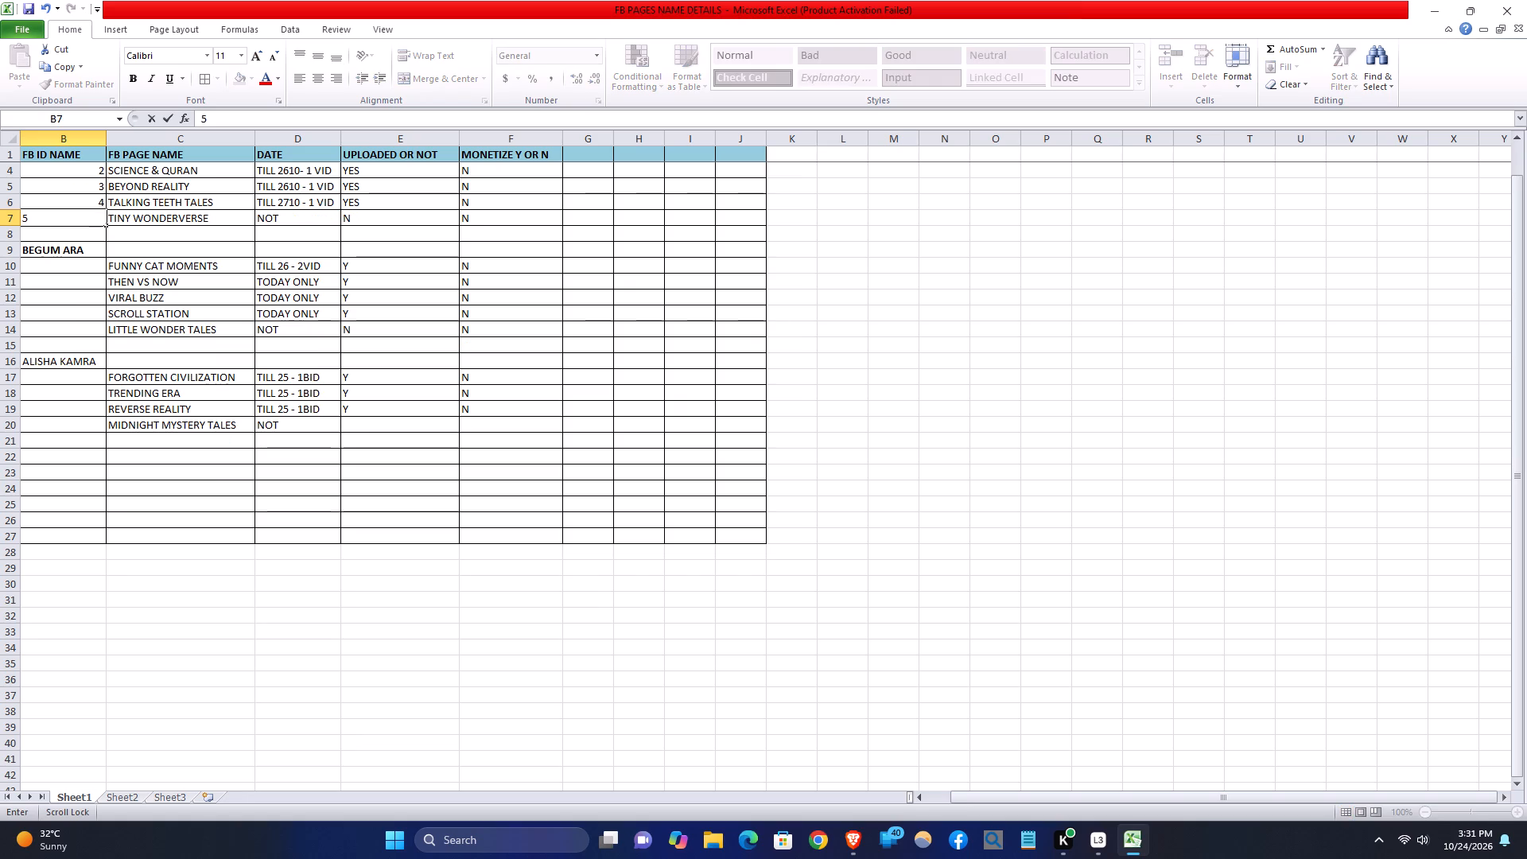
Number the second ID's five pages 1 to 5 in B10:B14, from FUNNY CAT MOMENTS to LITTLE WONDER TALES.
{"action": "key", "text": "Down"}
{"action": "key", "text": "Down"}
{"action": "key", "text": "Down"}
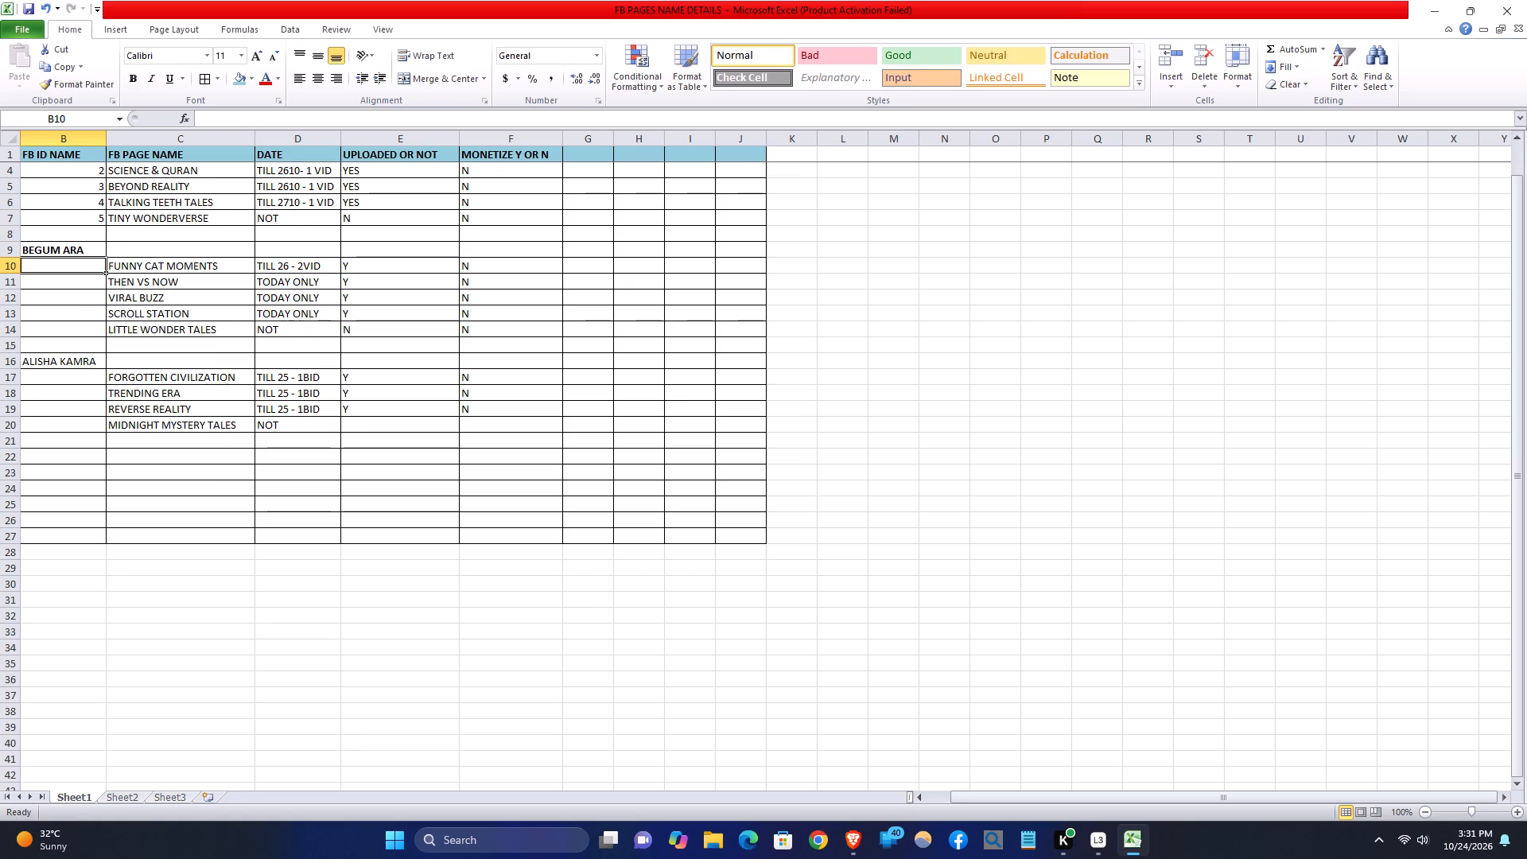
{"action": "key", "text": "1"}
{"action": "key", "text": "Down"}
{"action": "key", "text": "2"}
{"action": "key", "text": "Down"}
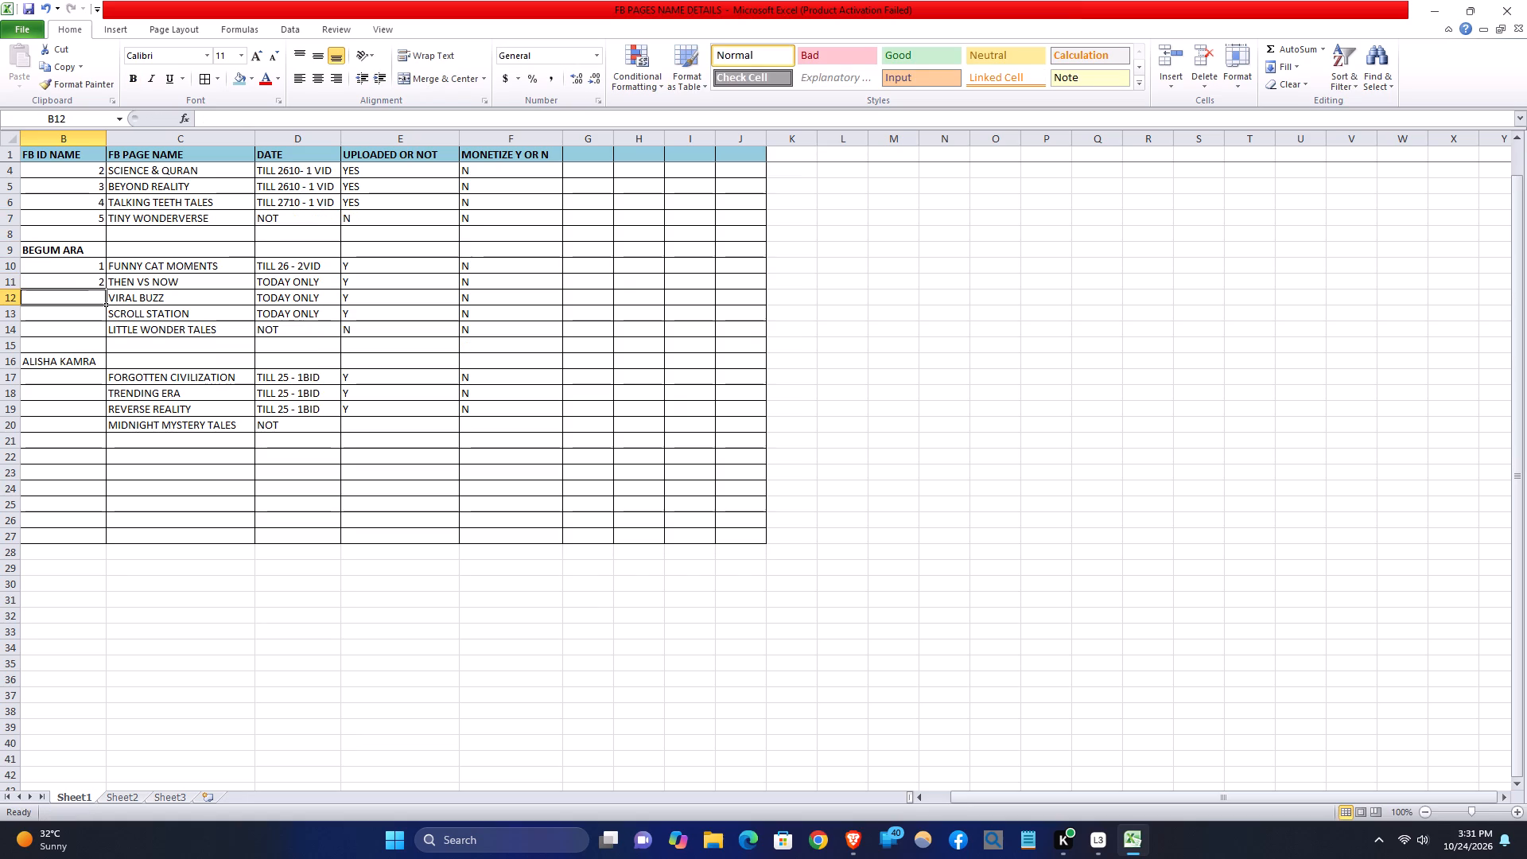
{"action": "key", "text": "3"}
{"action": "key", "text": "Down"}
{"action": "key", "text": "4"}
{"action": "key", "text": "Down"}
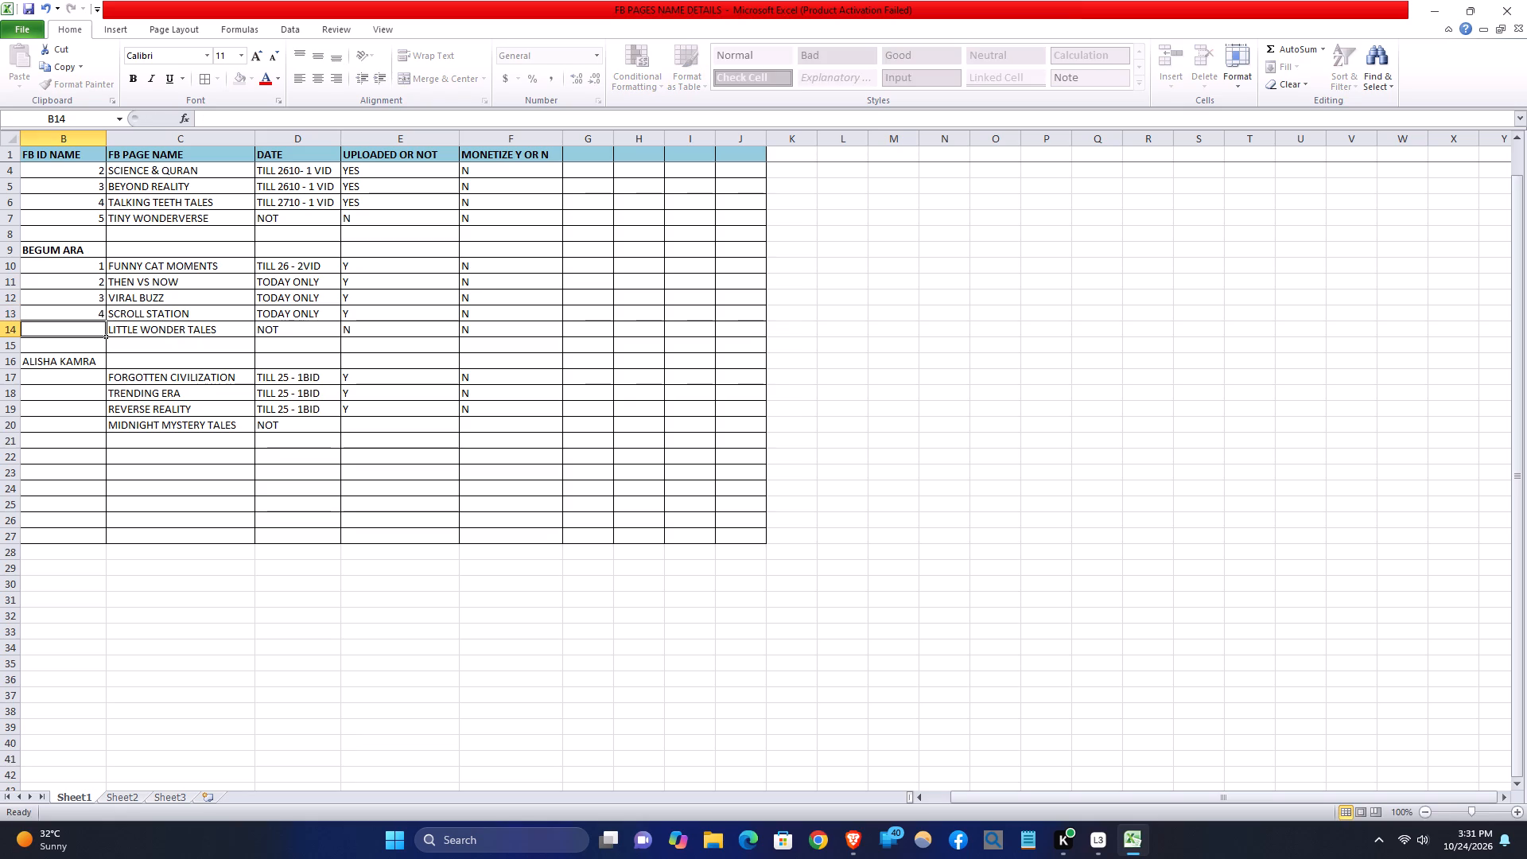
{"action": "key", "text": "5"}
{"action": "key", "text": "Down"}
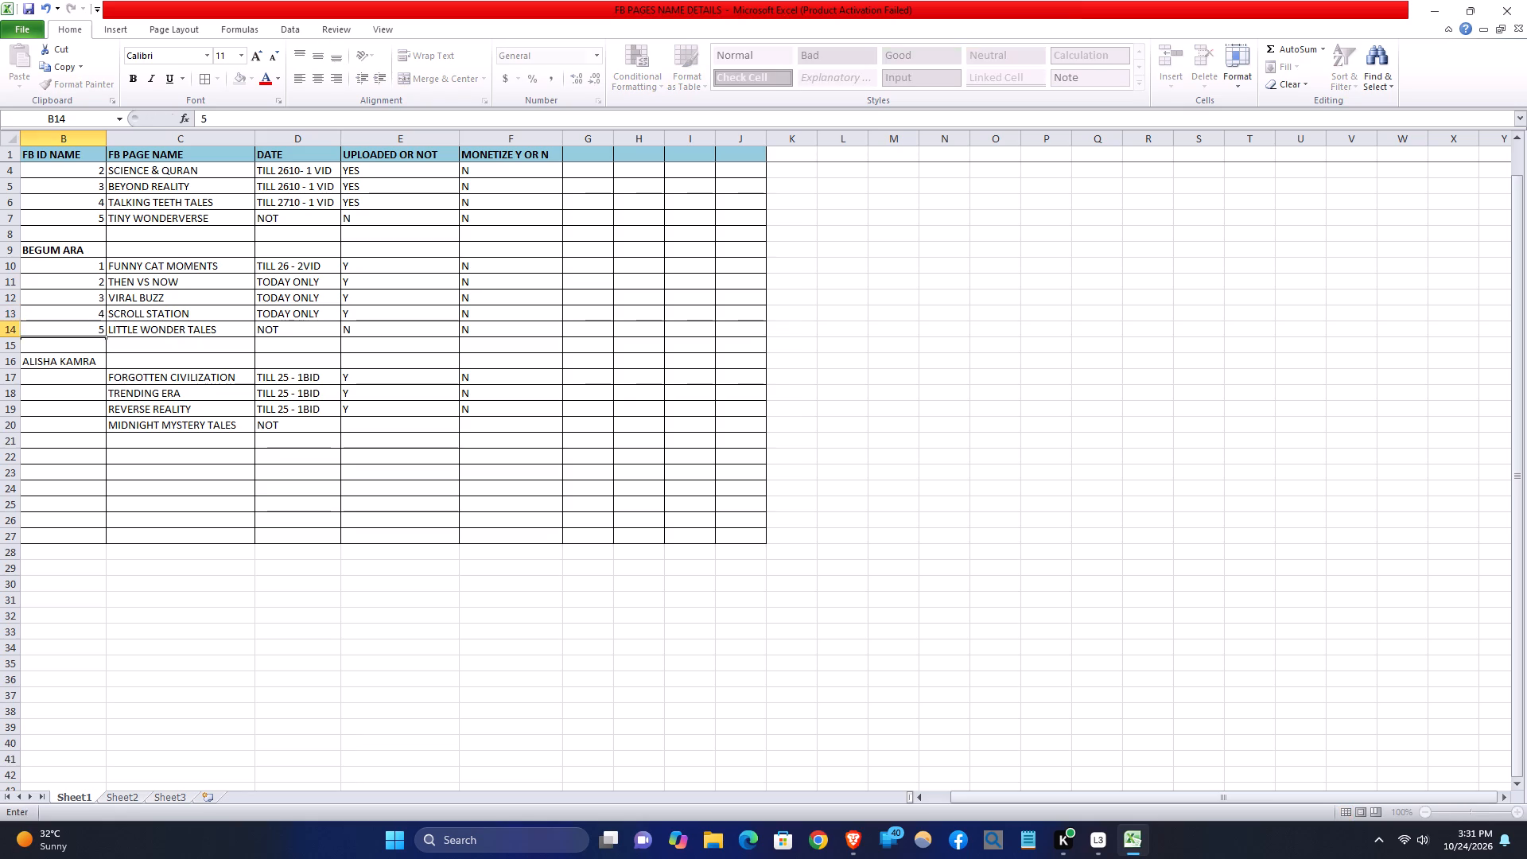
Number the third ID's pages 1 to 4 in B17:B20, from FORGOTTEN CIVILIZATION to MIDNIGHT MYSTERY TALES, and save the workbook.
{"action": "key", "text": "Down"}
{"action": "key", "text": "Down"}
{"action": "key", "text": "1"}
{"action": "key", "text": "Down"}
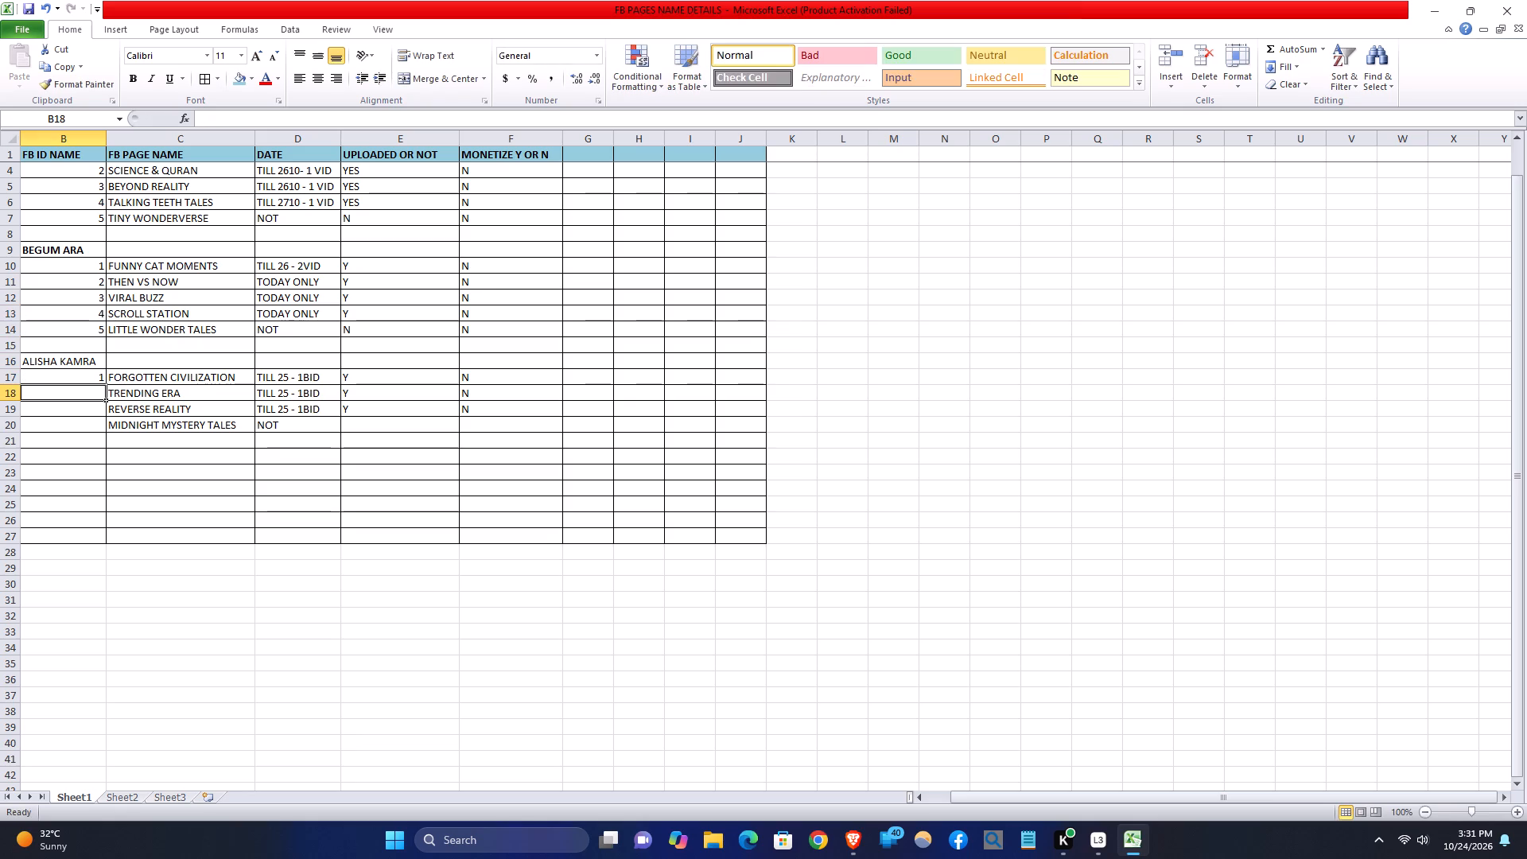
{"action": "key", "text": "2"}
{"action": "key", "text": "Down"}
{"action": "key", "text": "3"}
{"action": "key", "text": "Down"}
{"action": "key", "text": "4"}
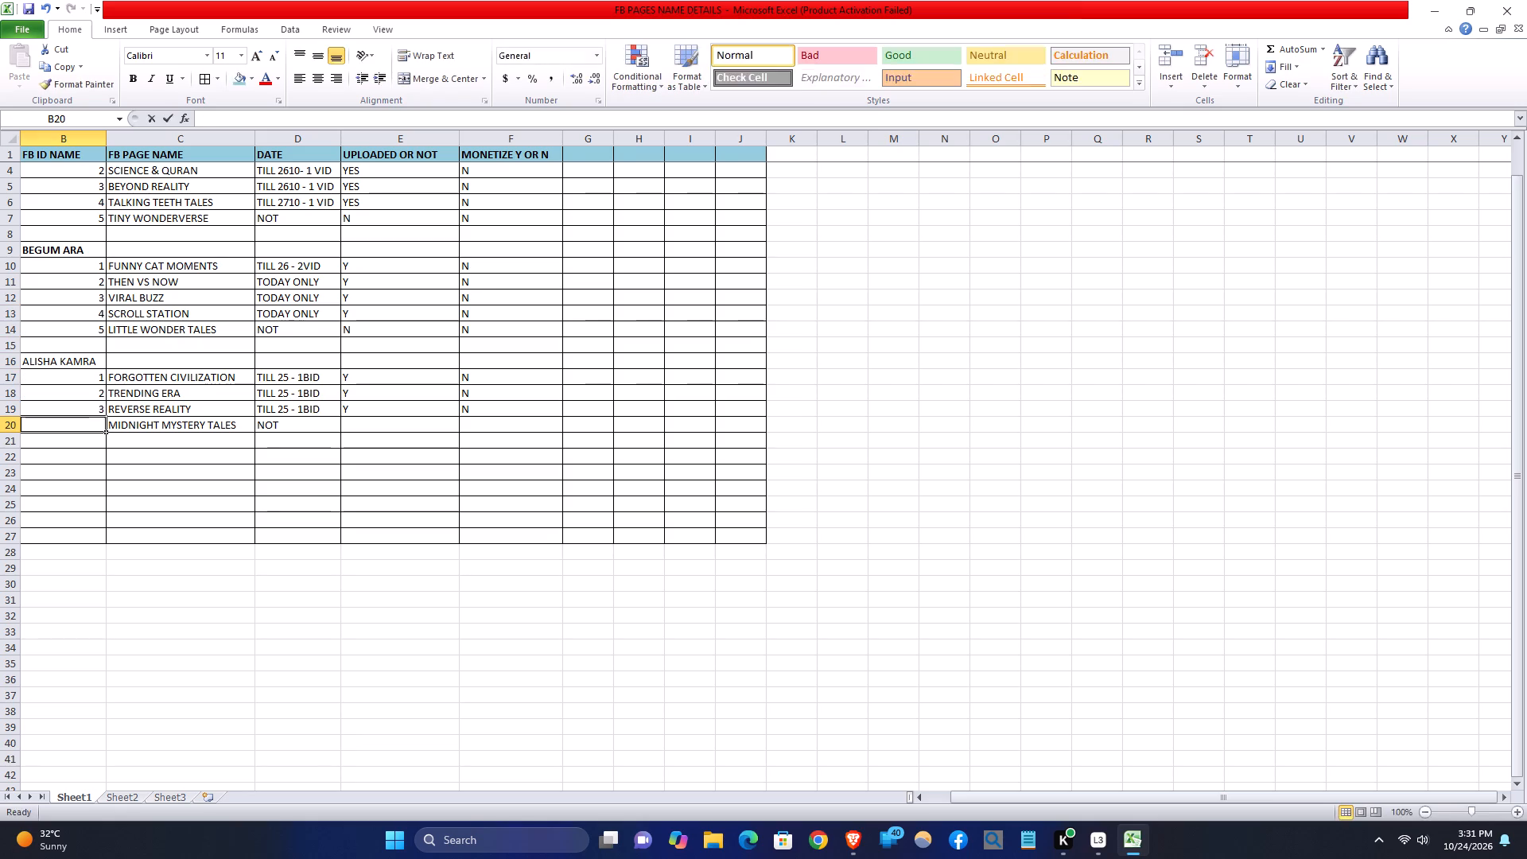
{"action": "key", "text": "Down"}
{"action": "key", "text": "ctrl+s"}
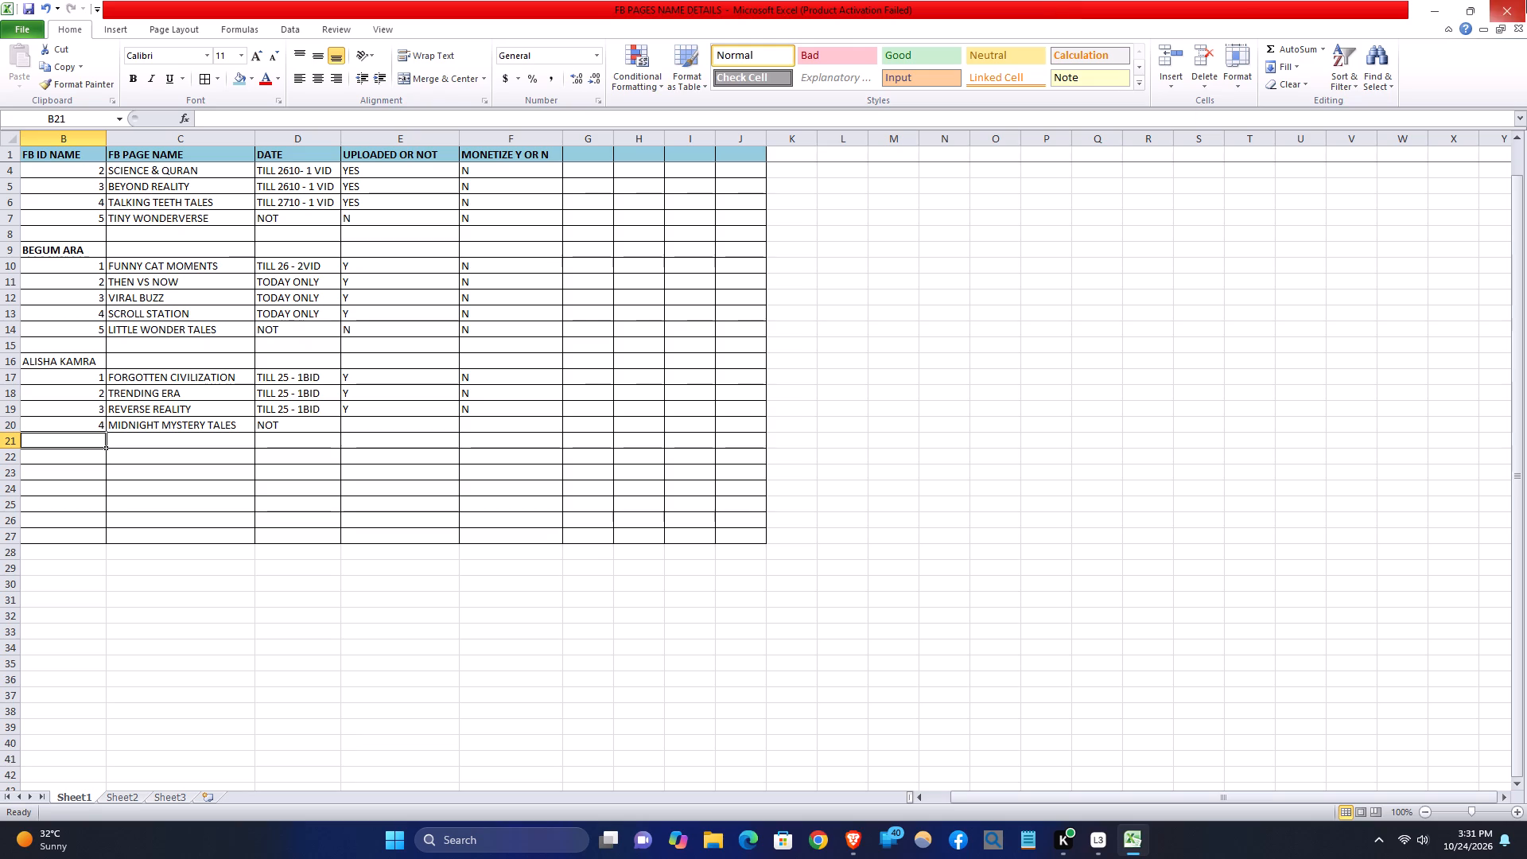
In the Brave browser, switch Facebook from the Midnight Mystery Tales page to the account owner's personal profile.
{"action": "left_click", "coordinate": [1436, 13]}
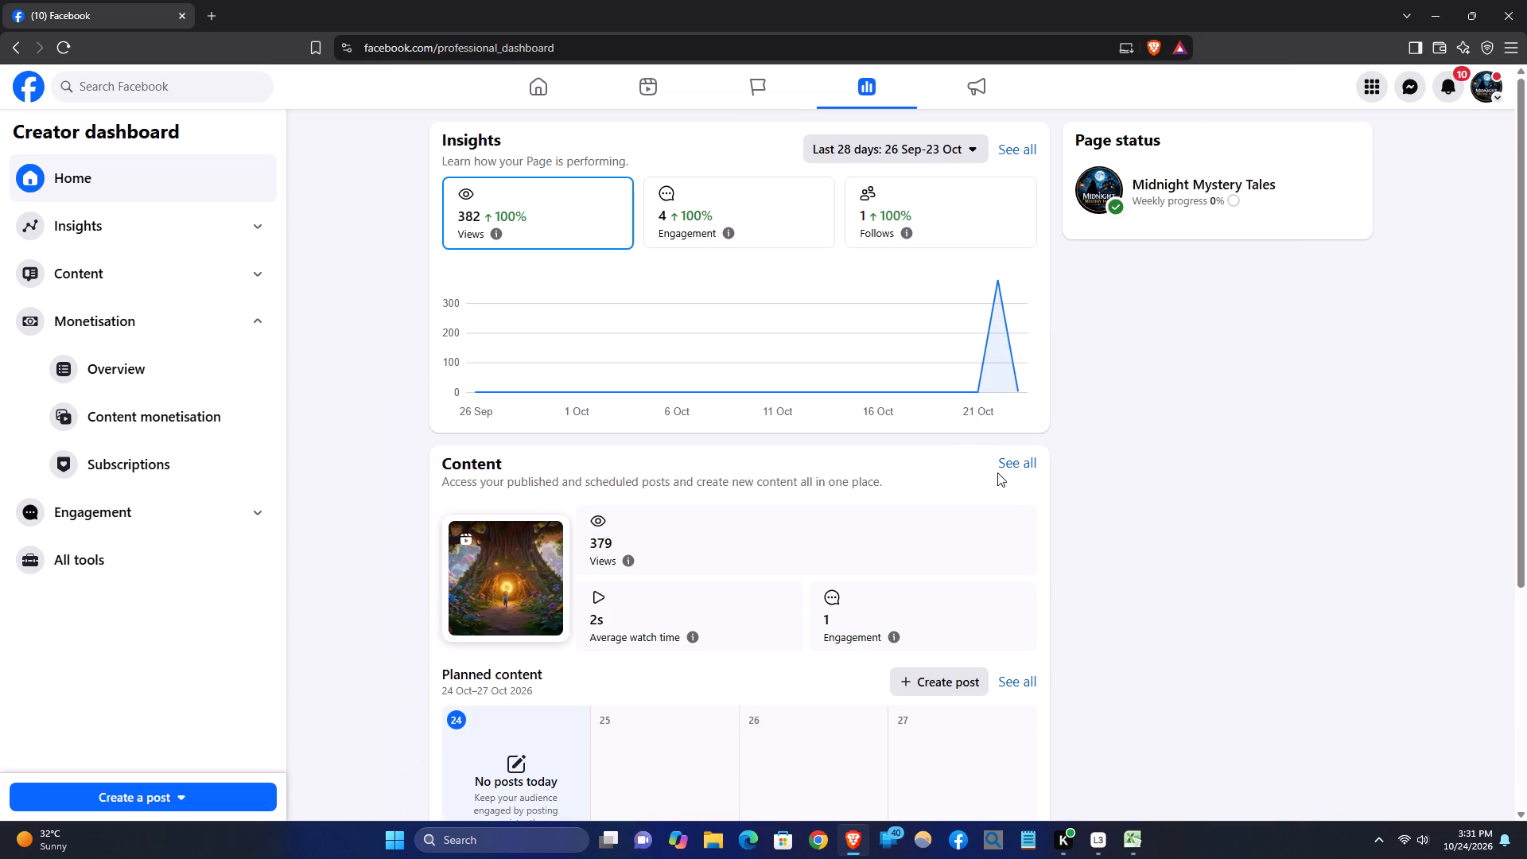
{"action": "left_click", "coordinate": [1496, 86]}
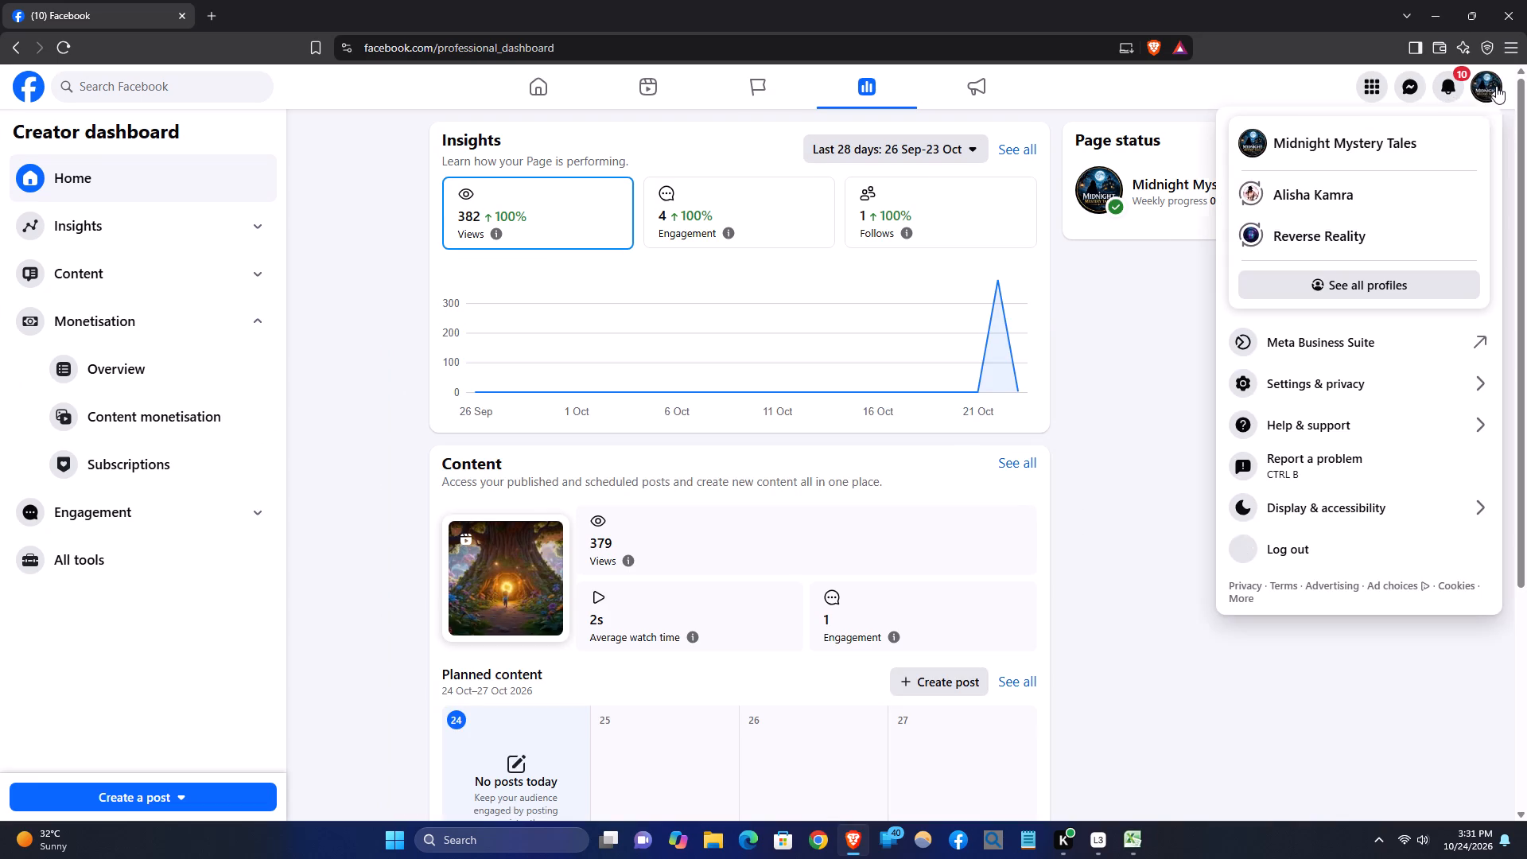
{"action": "left_click", "coordinate": [1362, 279]}
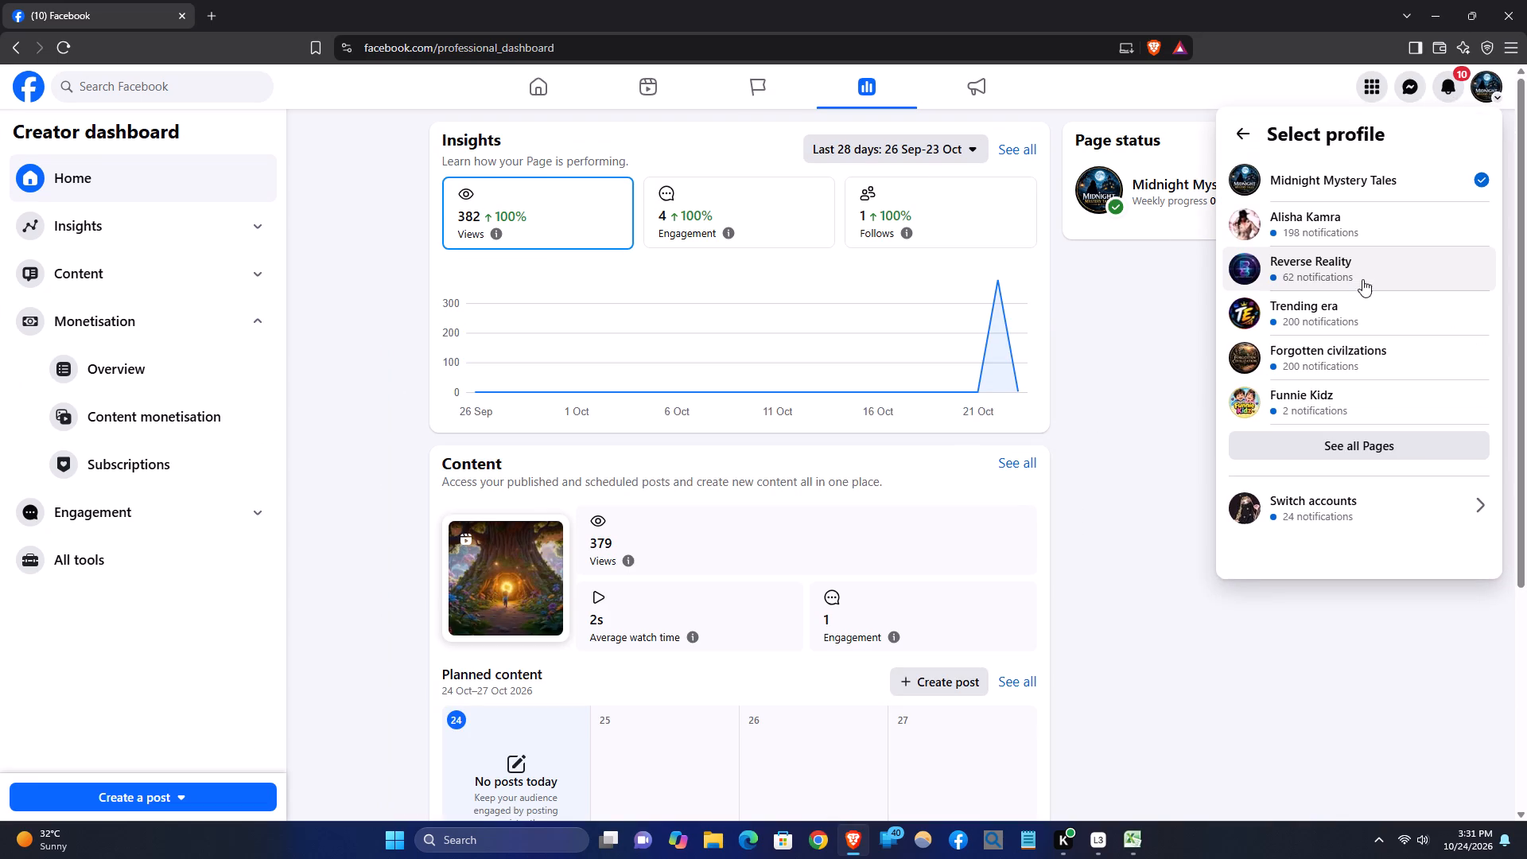
{"action": "left_click", "coordinate": [1327, 227]}
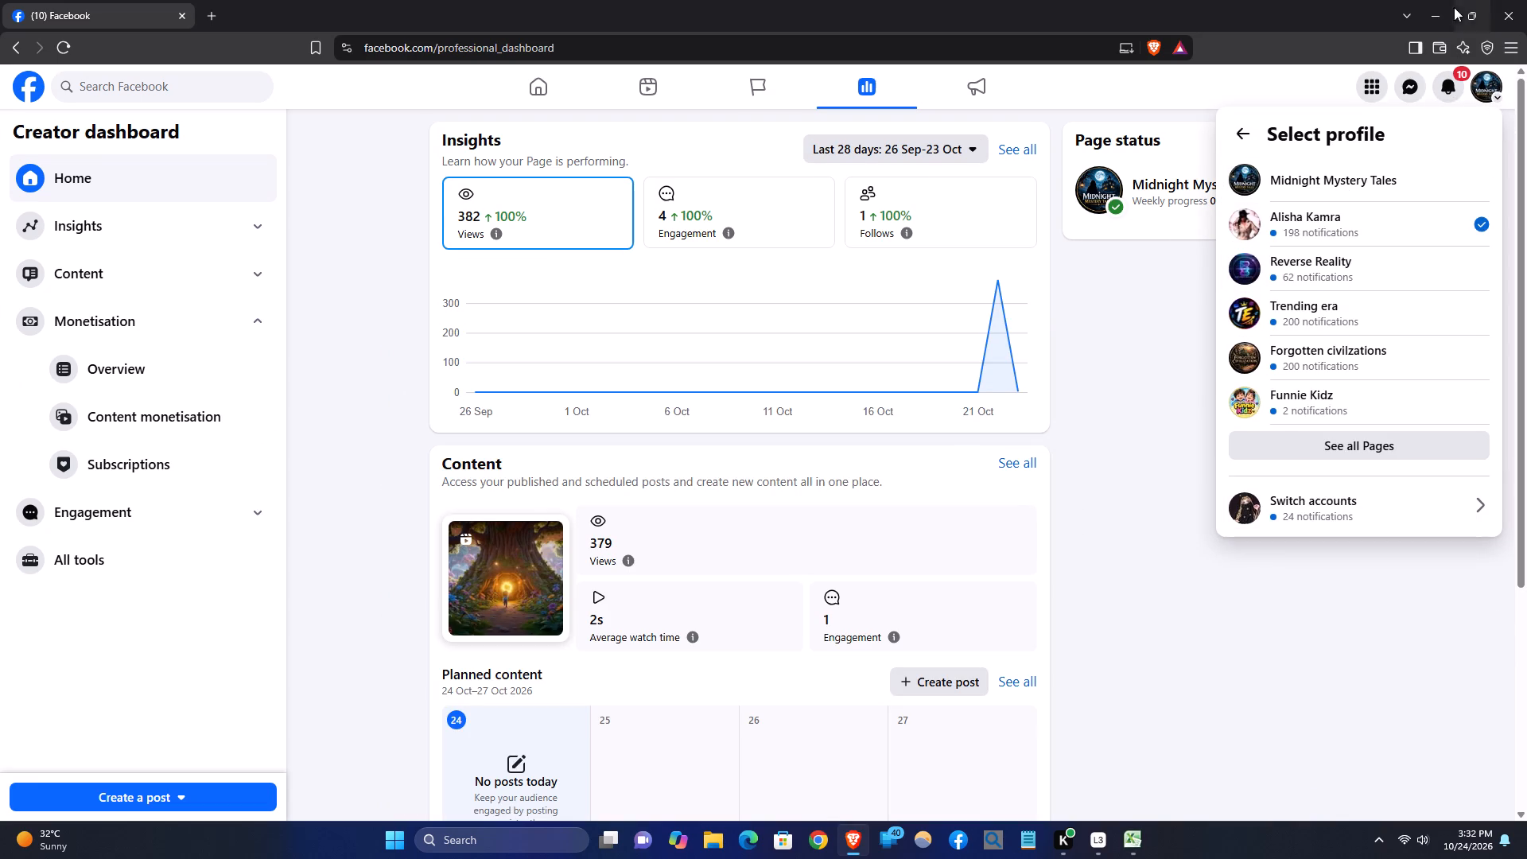